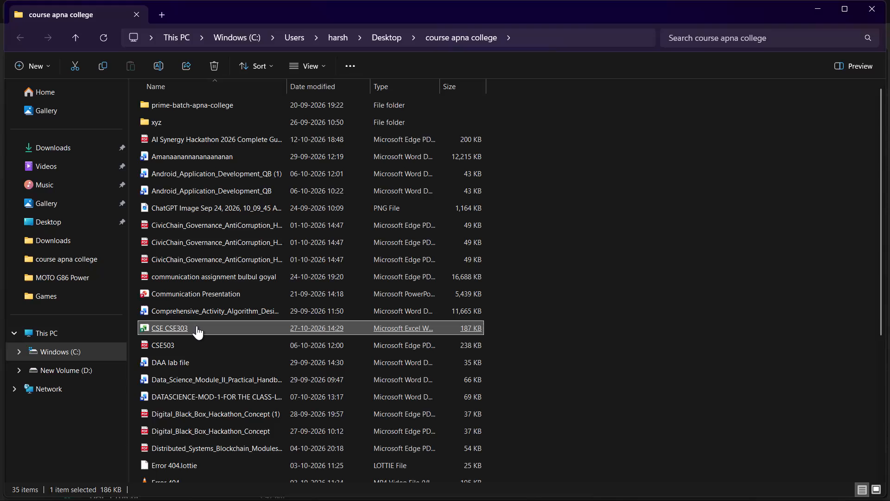
Open the CSE CSE303 Excel workbook from the course apna college folder.
left_click(197, 326)
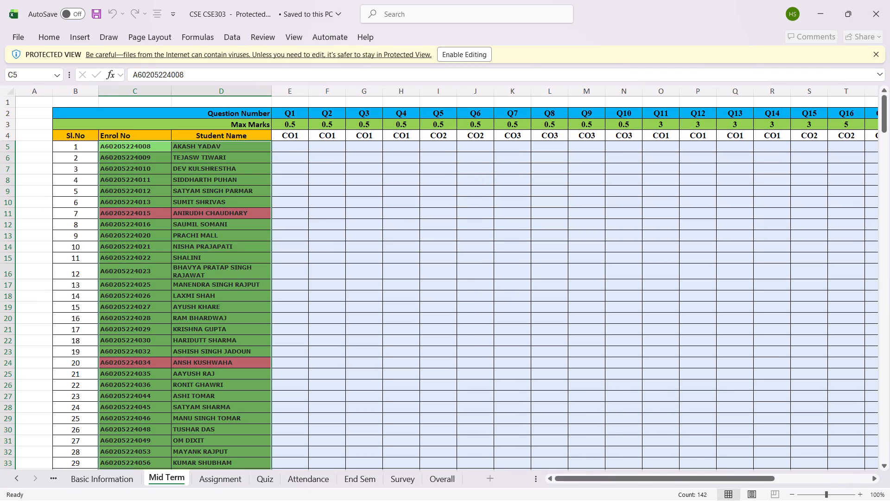
Enable editing for the protected CSE CSE303 workbook and save it.
key("ctrl+s")
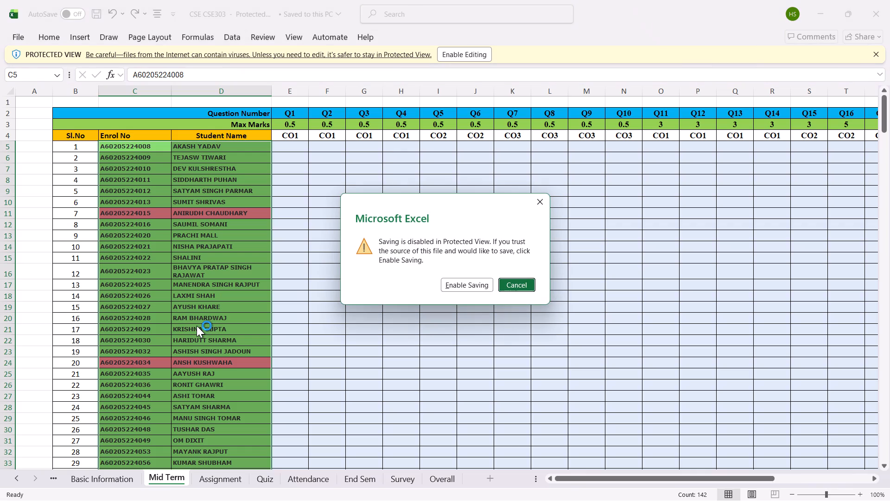
left_click(458, 52)
left_click(522, 291)
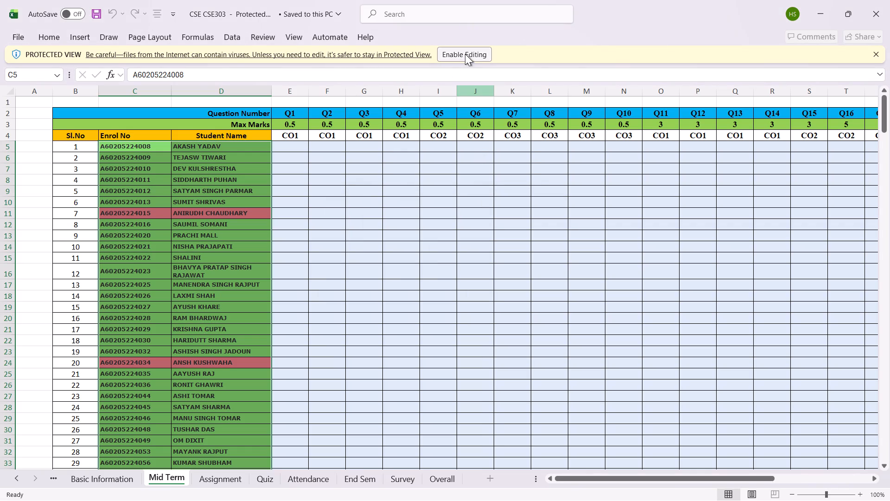
left_click(465, 54)
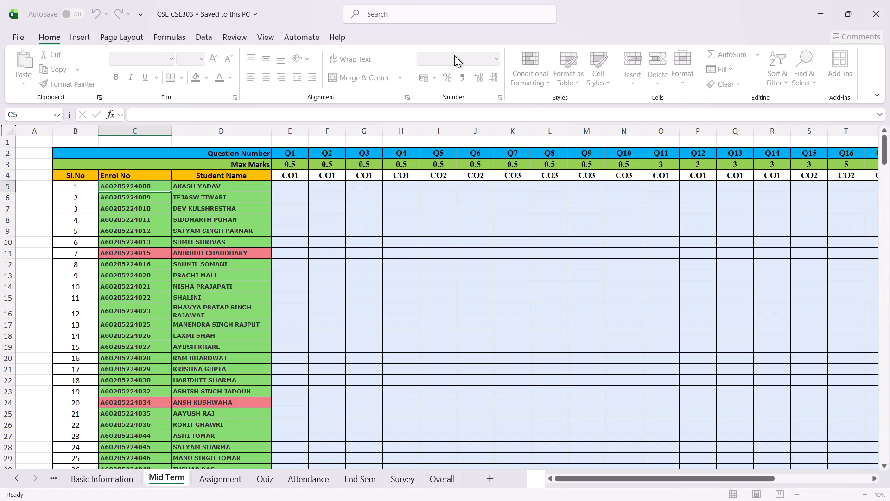
key("ctrl+s")
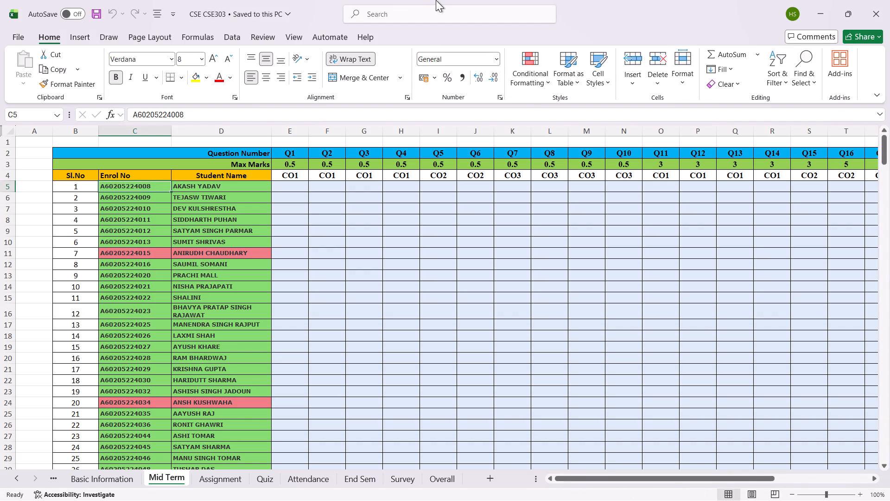
Search the Mid Term sheet for "Rajvardhan" and close the search.
key("ctrl+f")
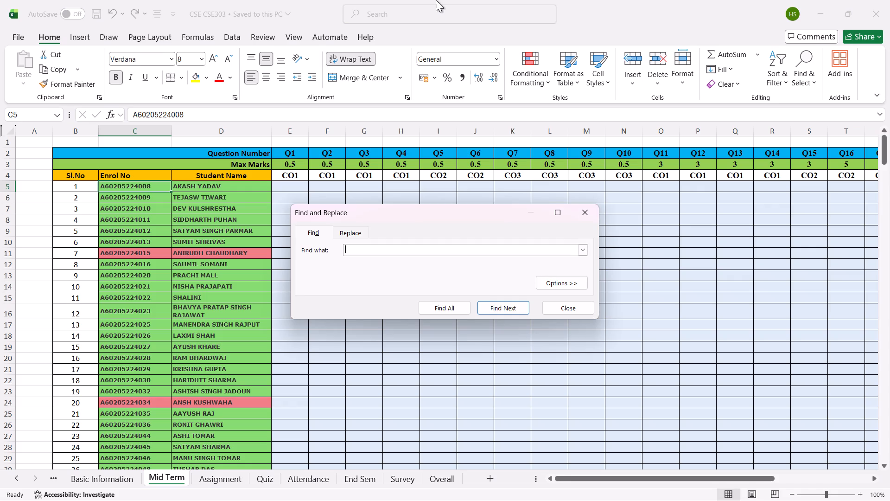
type("Rajvar")
type("dha")
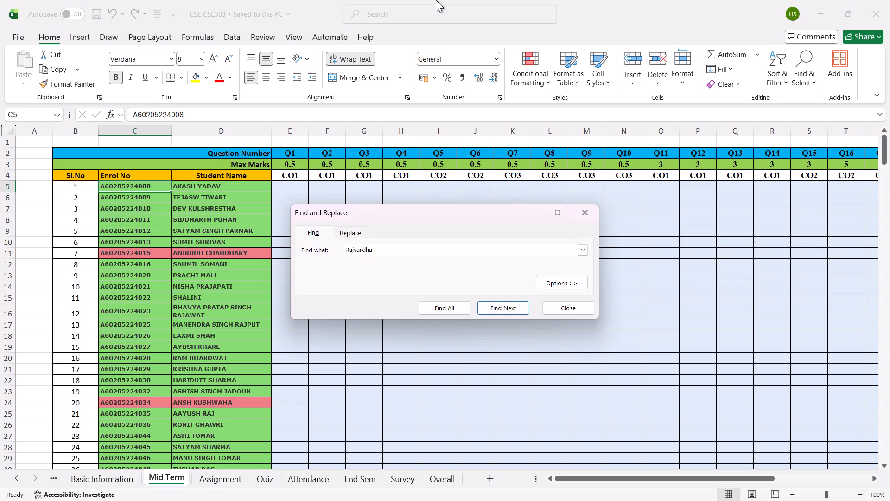
key("a")
key("BackSpace")
type("n")
key("space")
key("Return")
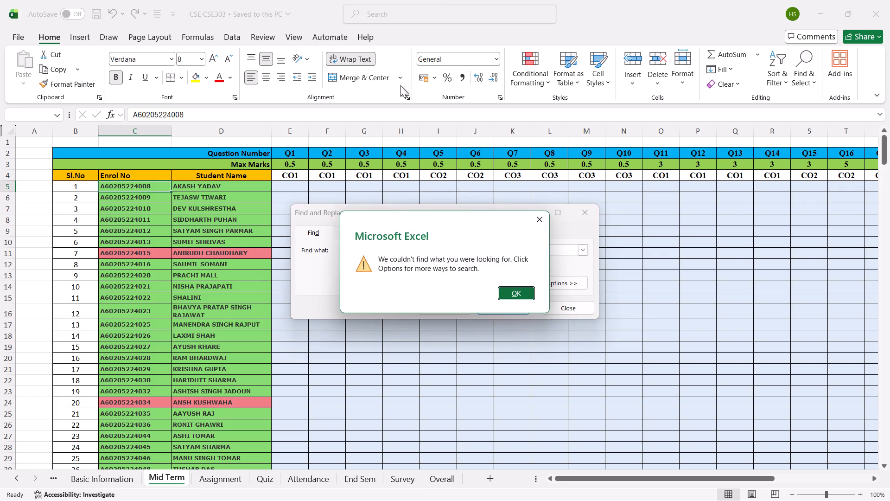
left_click(521, 290)
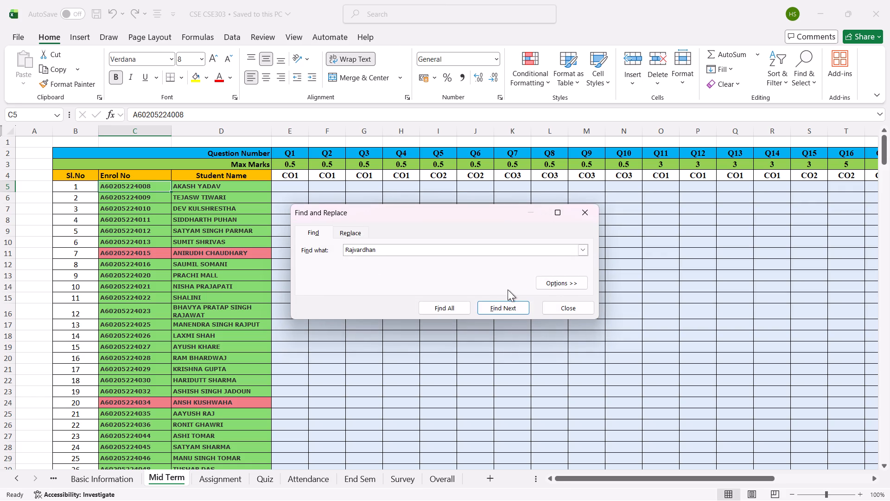
left_click(492, 309)
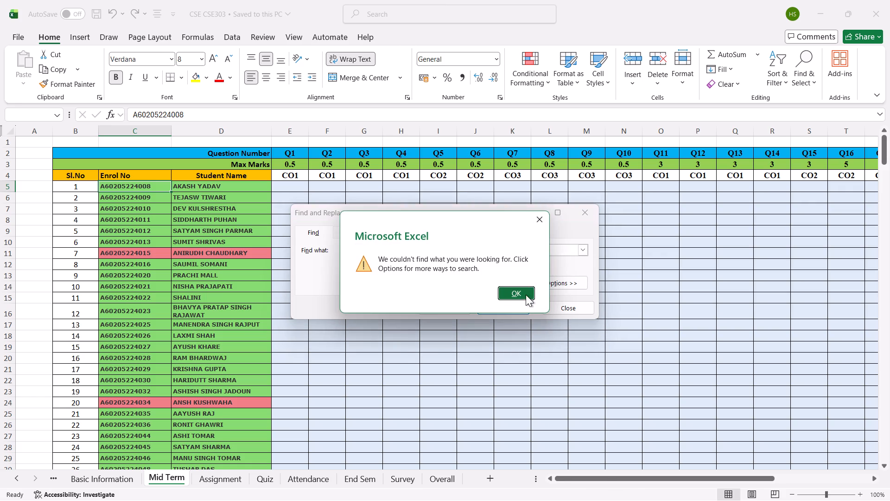
left_click(525, 296)
left_click(582, 208)
Change the last two digits of the first student's enrolment number in cell C5 to 25.
scroll(225, 234, "down", 2)
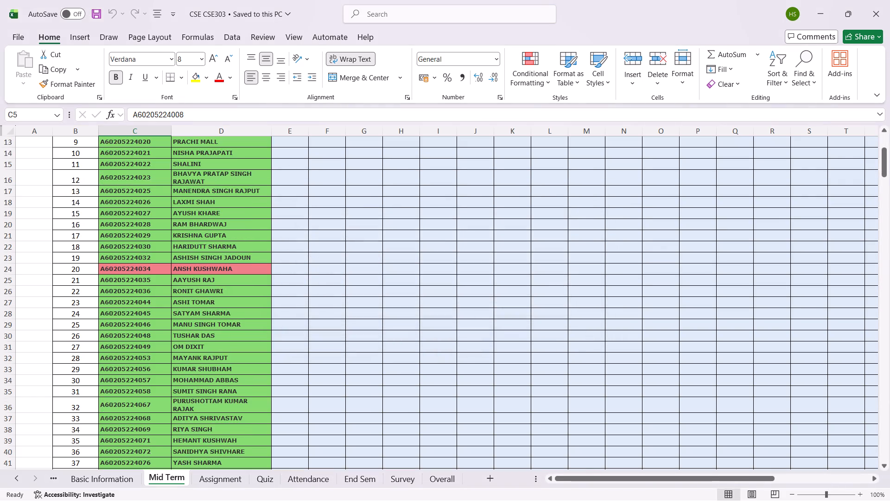
scroll(225, 239, "up", 2)
scroll(205, 270, "down", 1)
scroll(205, 270, "up", 2)
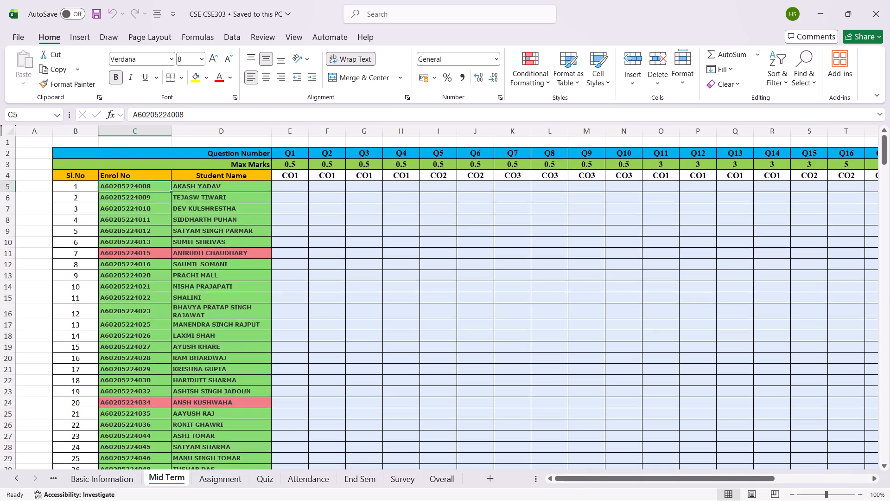
scroll(205, 270, "down", 2)
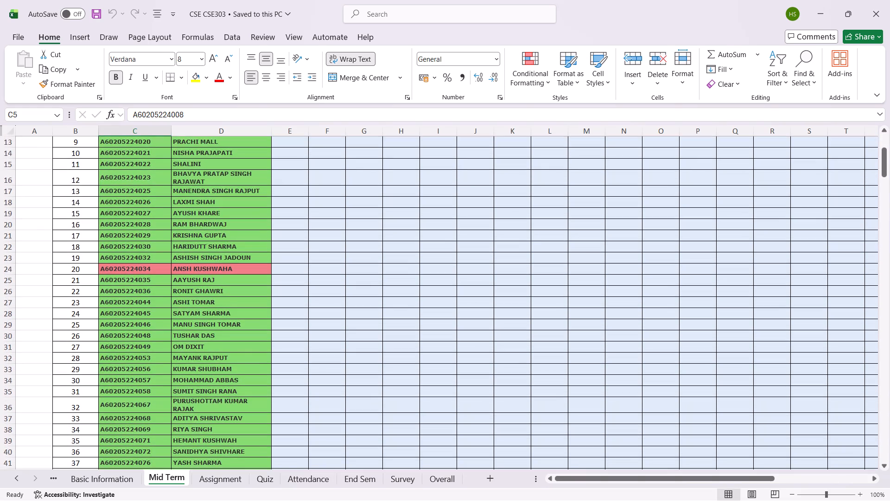
scroll(205, 270, "up", 2)
left_click(201, 113)
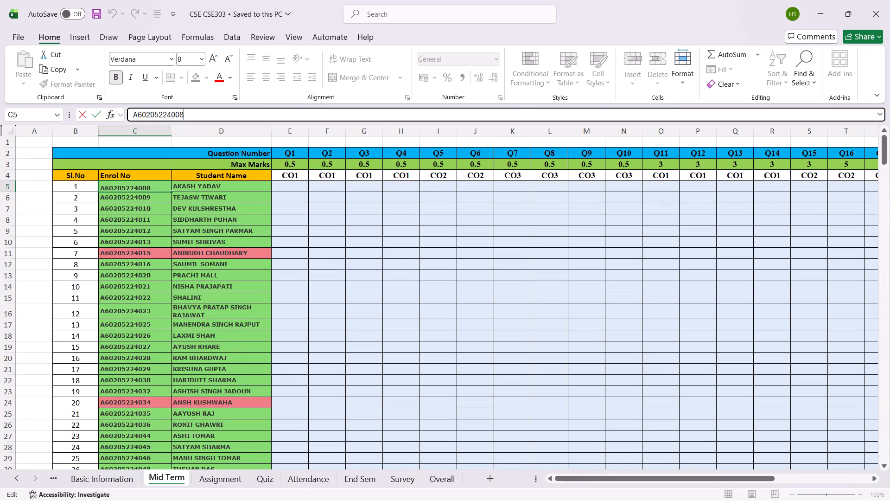
key("BackSpace")
key("BackSpace")
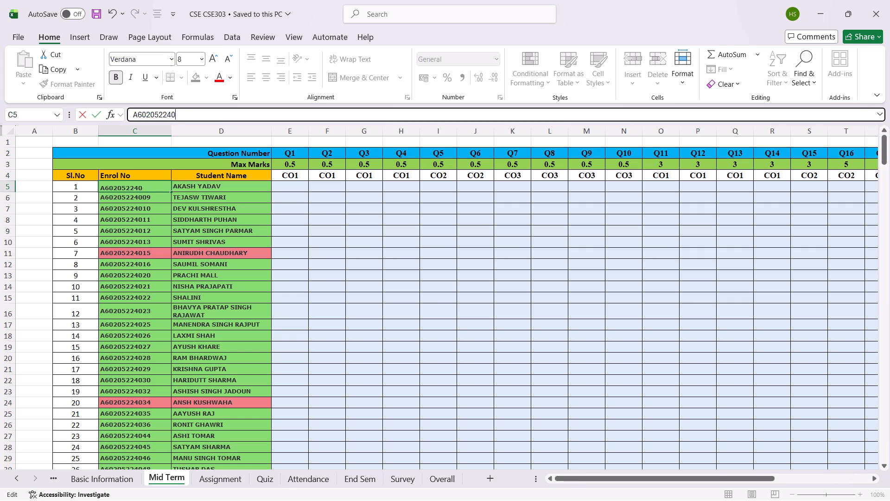
type("25")
key("Return")
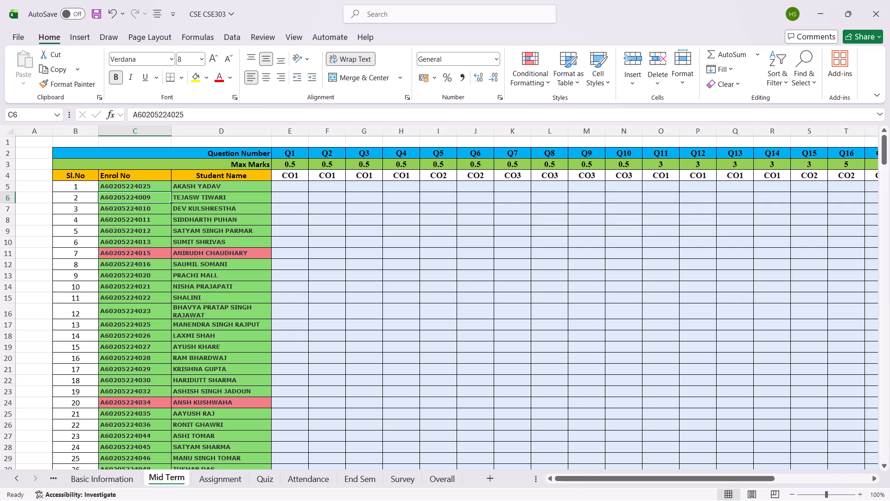
Change the last three digits of the second student's enrolment number in cell C6 to 125.
left_click(201, 111)
key("BackSpace")
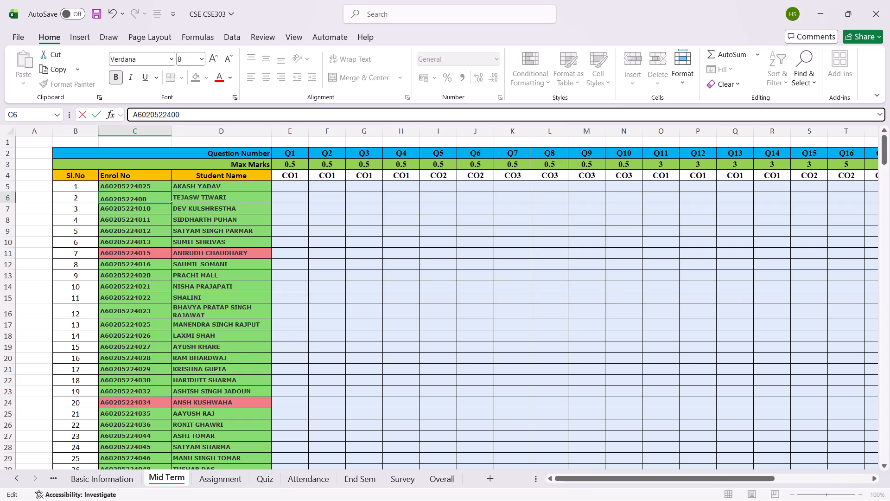
key("BackSpace")
key("BackSpace")
key("1")
type("22")
key("BackSpace")
key("5")
key("Return")
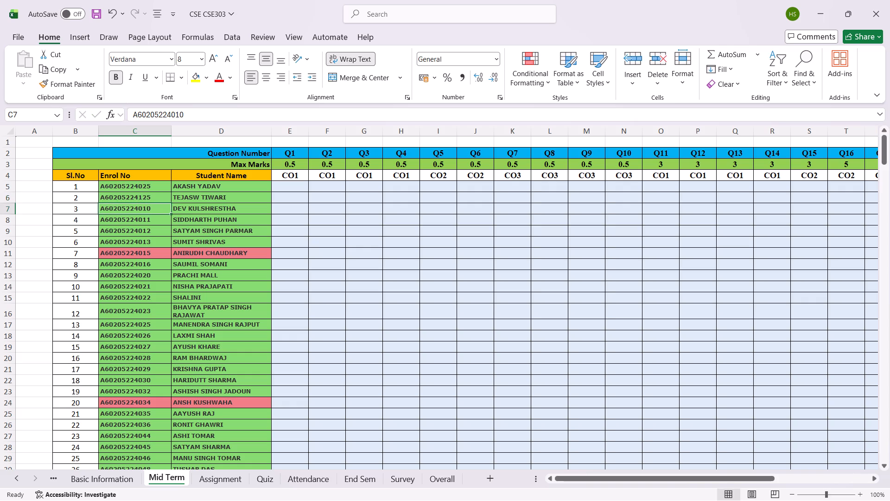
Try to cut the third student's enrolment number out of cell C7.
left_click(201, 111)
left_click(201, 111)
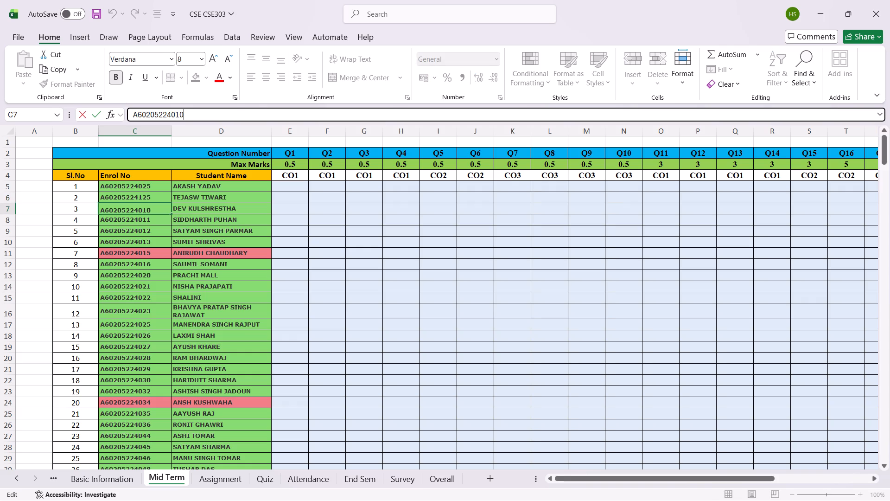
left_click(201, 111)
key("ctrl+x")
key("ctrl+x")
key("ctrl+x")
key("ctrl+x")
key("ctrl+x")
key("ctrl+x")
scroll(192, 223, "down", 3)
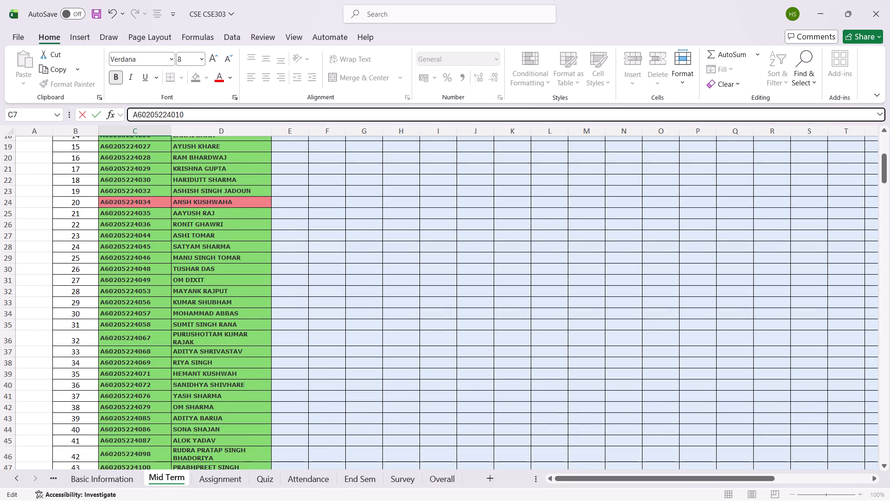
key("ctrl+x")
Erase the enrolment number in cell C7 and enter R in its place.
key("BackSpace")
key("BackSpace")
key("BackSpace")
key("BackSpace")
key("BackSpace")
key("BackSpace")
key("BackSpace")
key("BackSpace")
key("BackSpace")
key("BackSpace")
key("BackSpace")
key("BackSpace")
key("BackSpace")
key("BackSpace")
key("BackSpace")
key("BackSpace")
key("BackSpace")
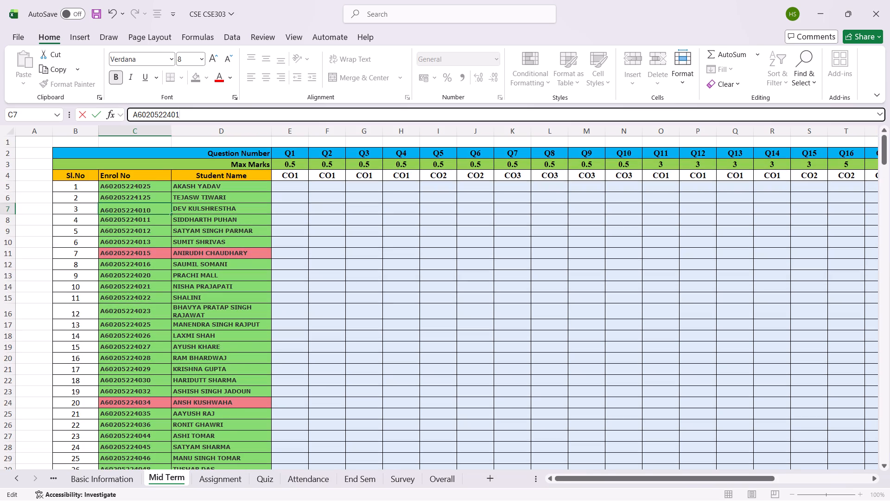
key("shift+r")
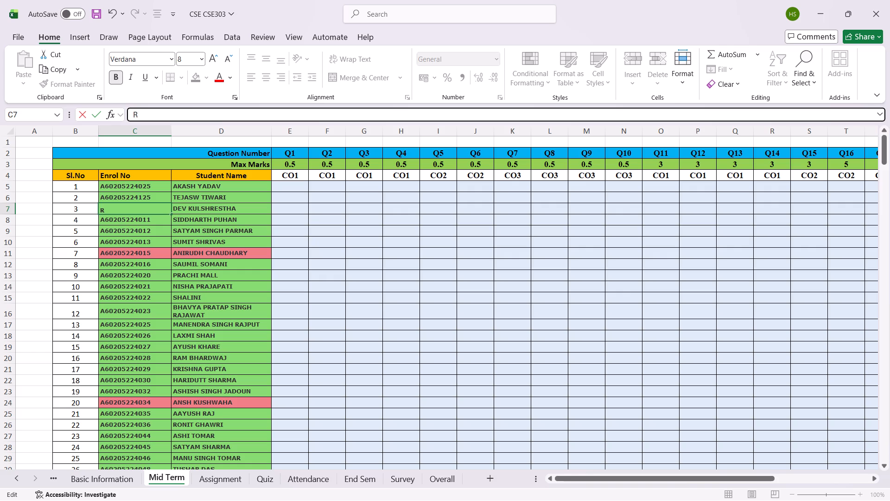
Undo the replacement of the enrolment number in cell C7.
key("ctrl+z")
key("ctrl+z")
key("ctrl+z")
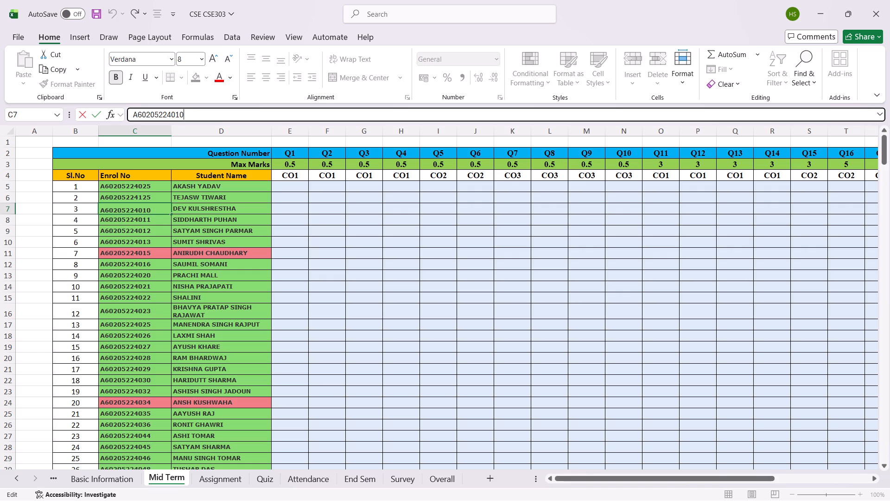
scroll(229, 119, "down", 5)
Enter marks of 0.5 for Q1 and Q2 (cells E51 and F51) for the student with serial number 47.
scroll(477, 225, "down", 4)
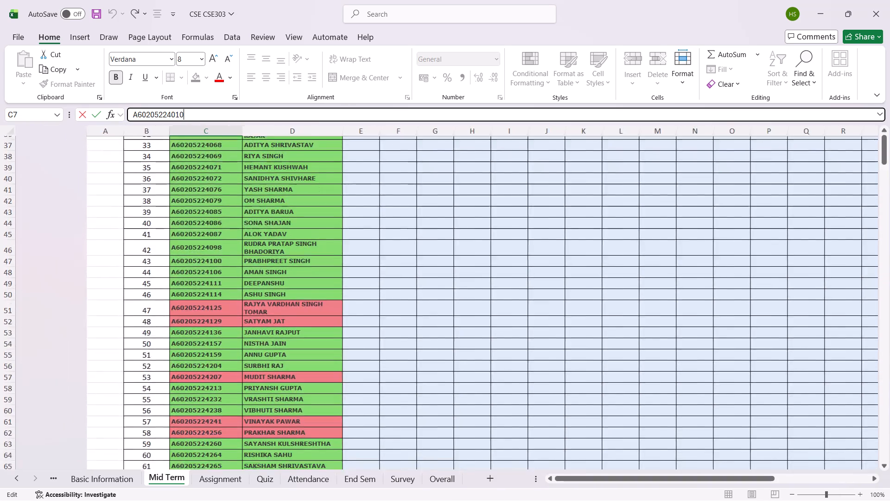
scroll(477, 225, "down", 4)
scroll(477, 225, "up", 1)
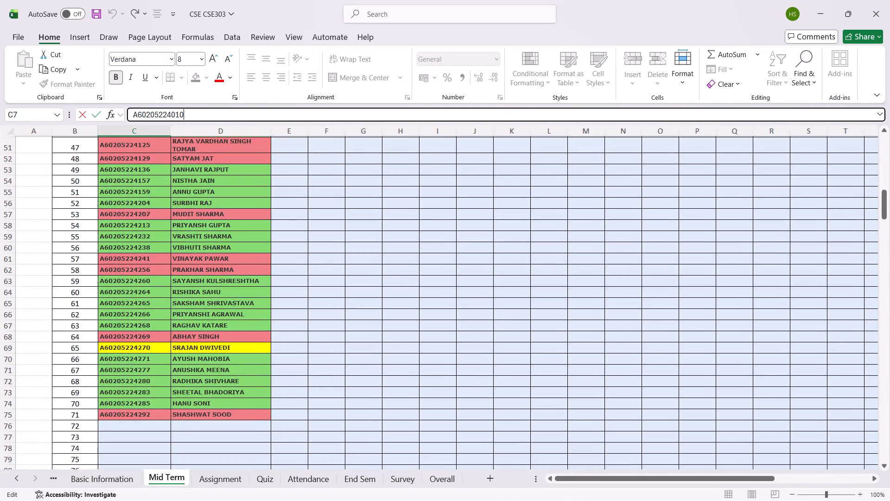
scroll(477, 225, "up", 3)
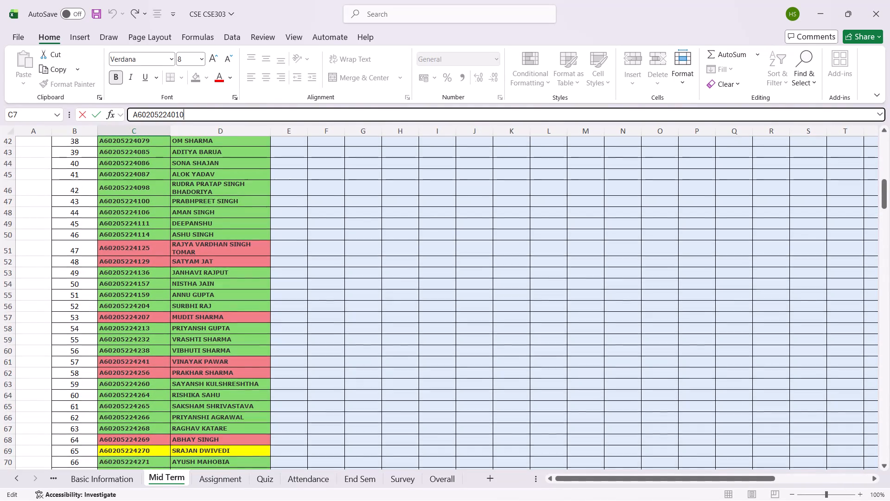
scroll(476, 225, "up", 1)
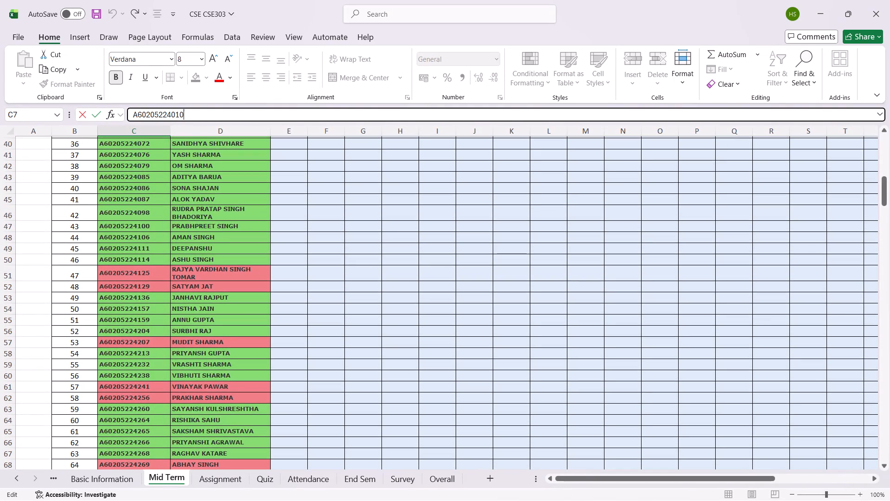
left_click(279, 276)
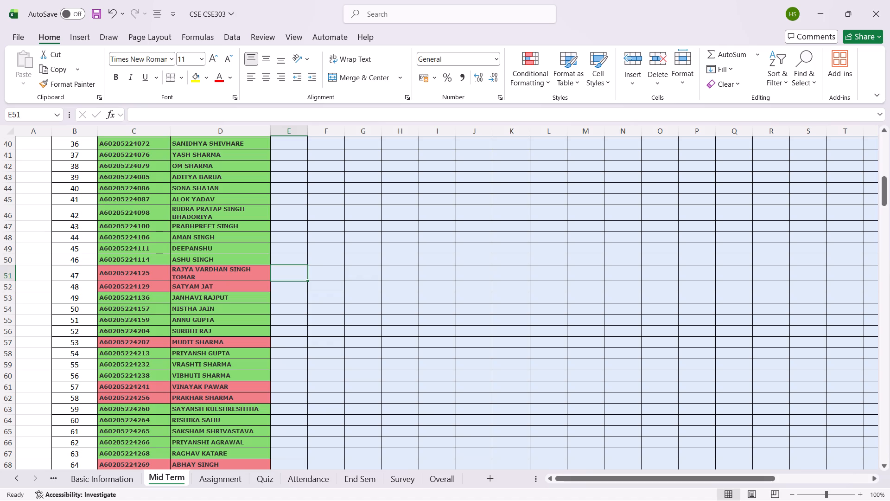
key("0")
type(".5")
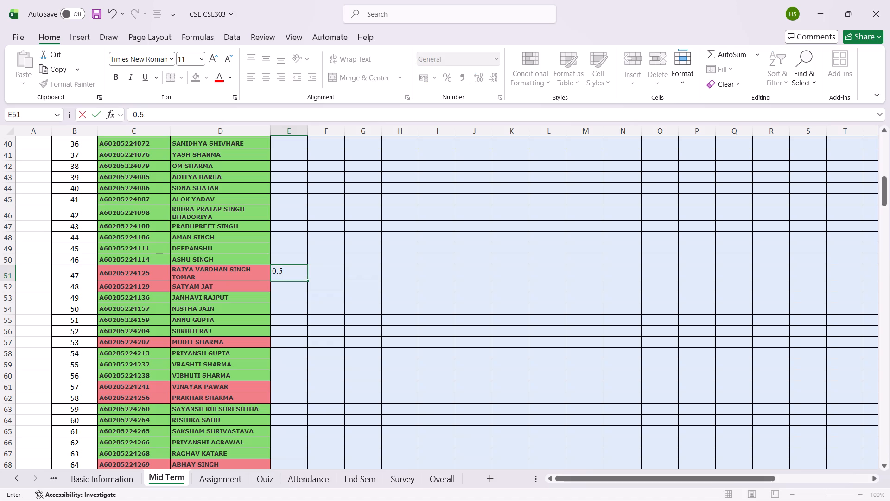
left_click(319, 271)
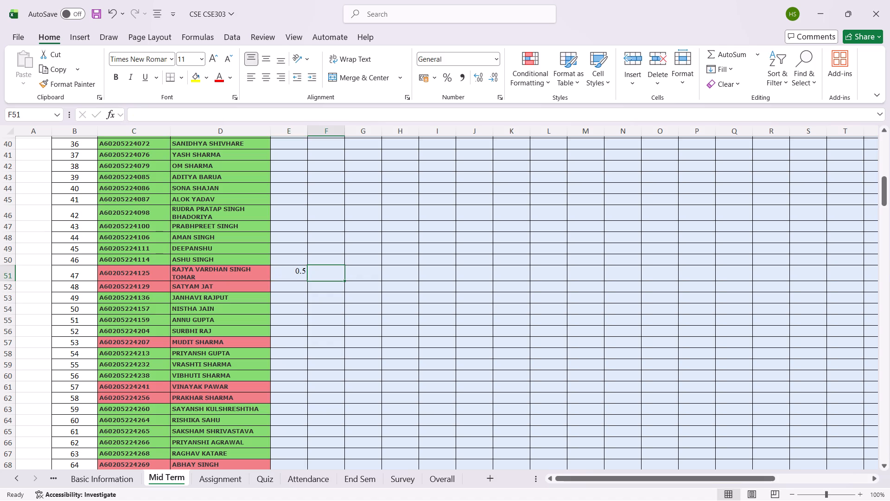
type("0,")
key("BackSpace")
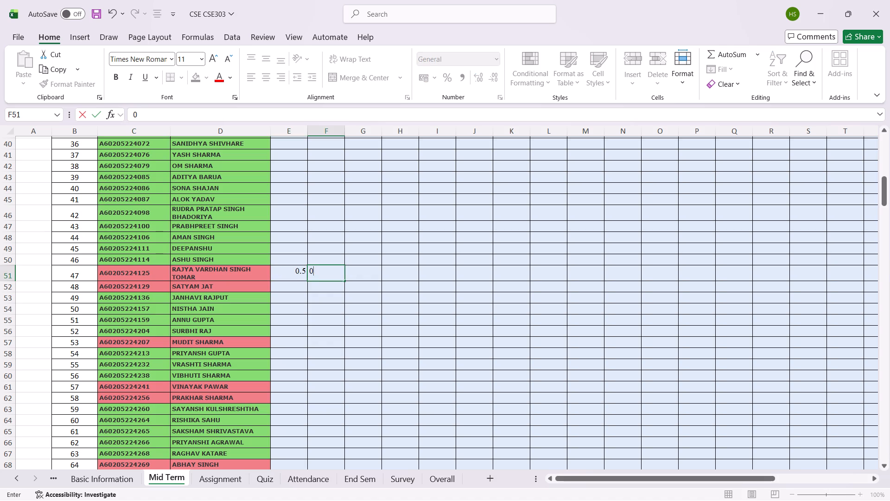
type(".5")
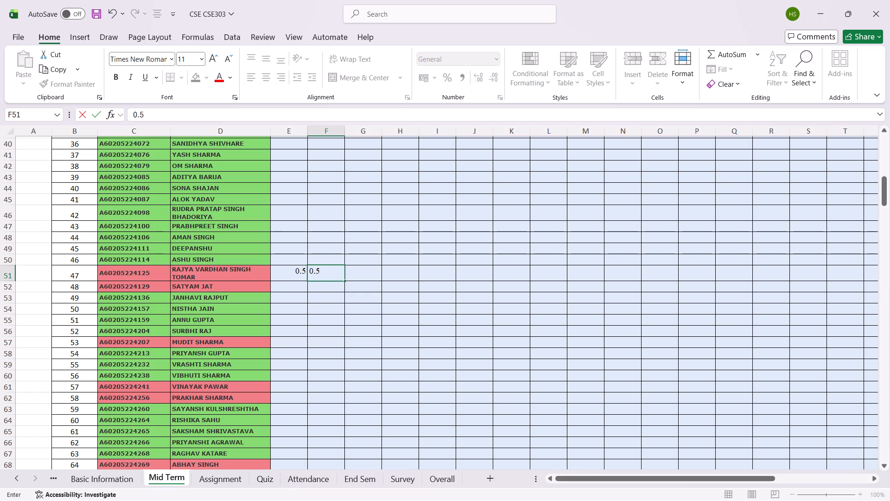
Enter marks of 0.5 for Q3 and Q4 in cells G51 and H51 of the same student's row.
left_click(377, 271)
type("0.5")
left_click(400, 273)
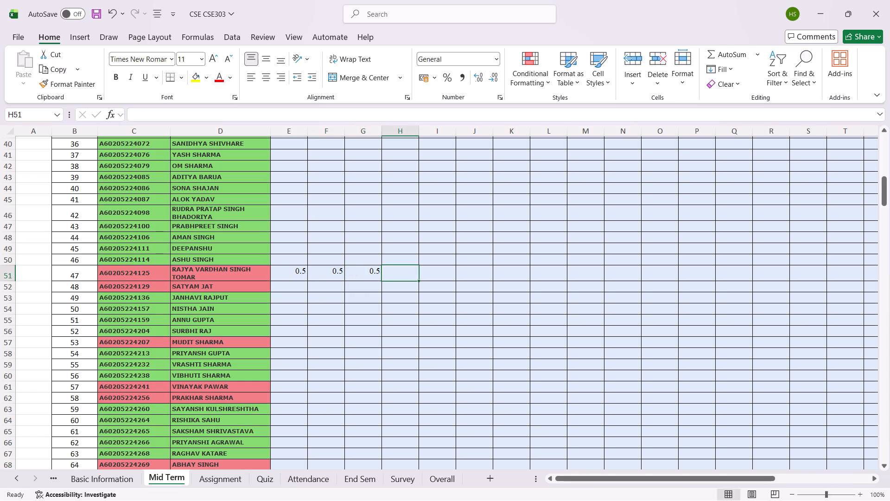
type("05")
key("BackSpace")
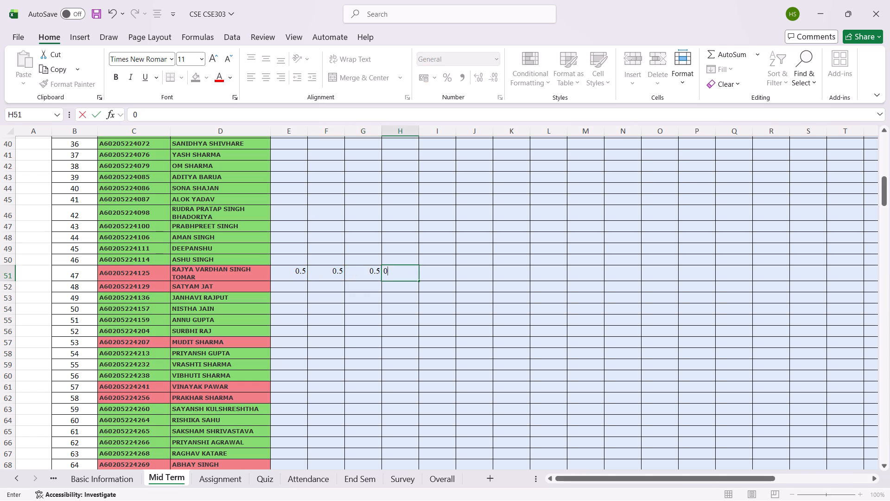
type(".5")
key("Return")
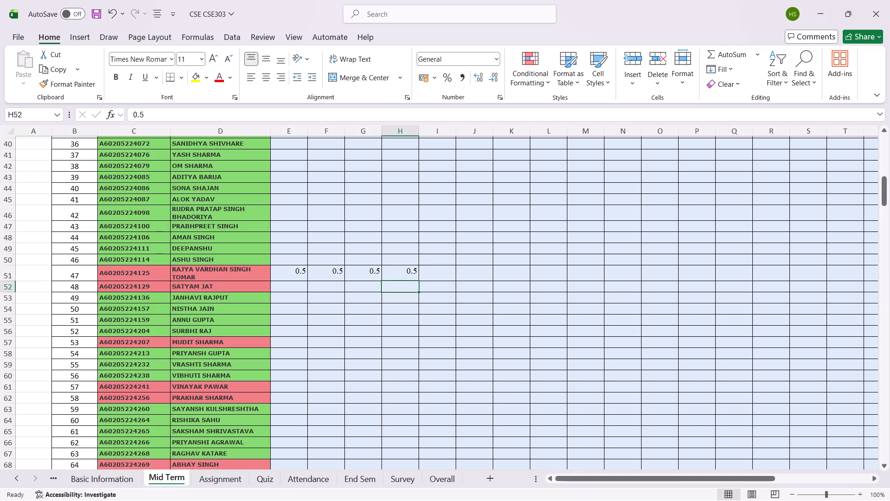
Enter marks of 0.5 for Q5 and Q6 in cells I51 and J51 for student 47.
left_click(440, 274)
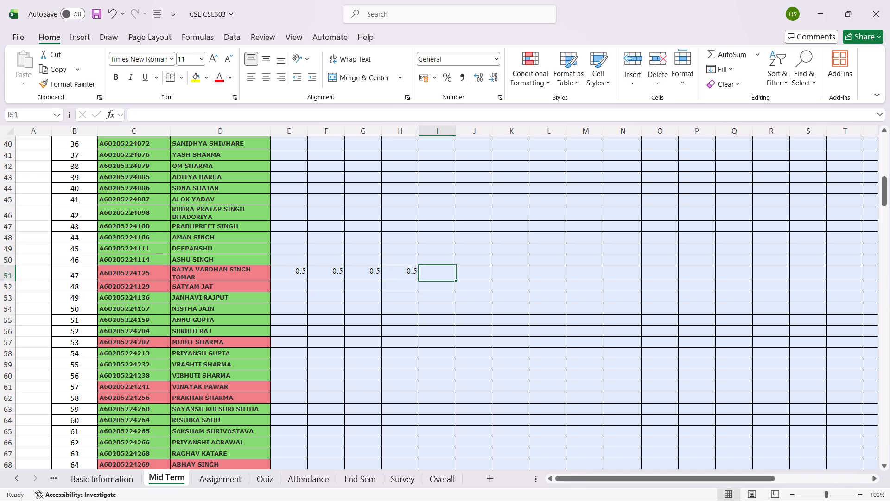
type("0.6")
key("BackSpace")
key("5")
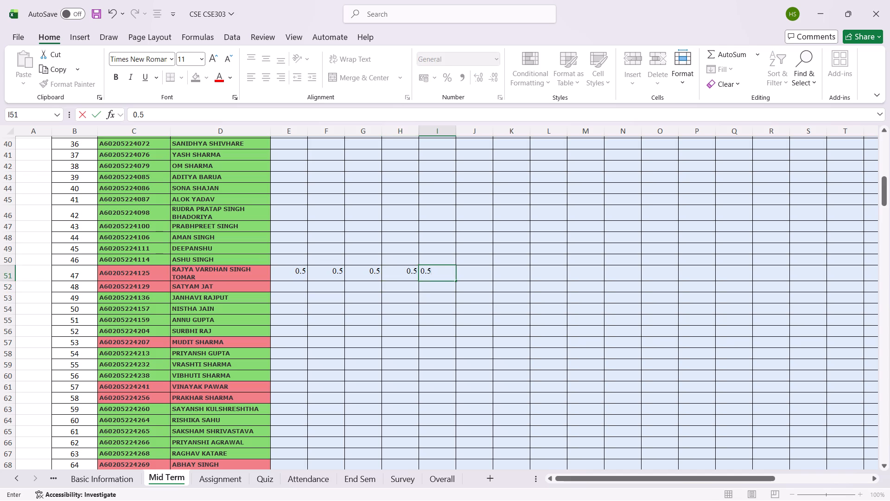
key("Return")
left_click(479, 277)
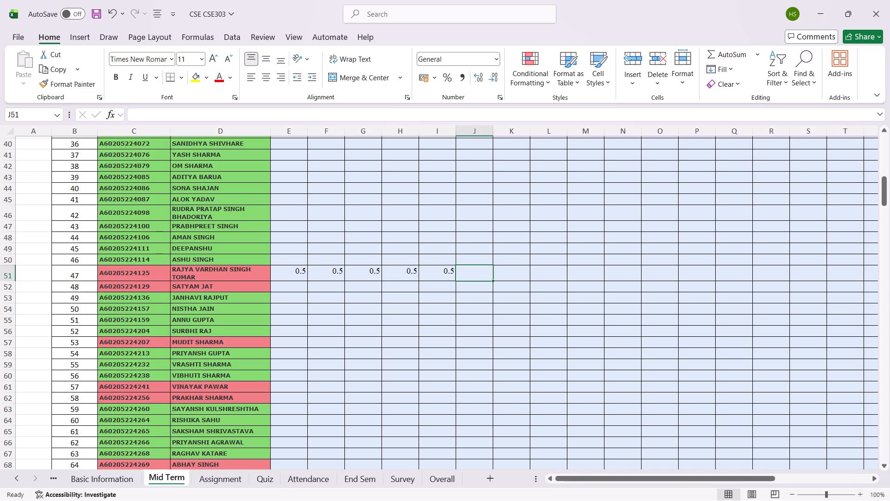
key("0")
type(".5")
key("Return")
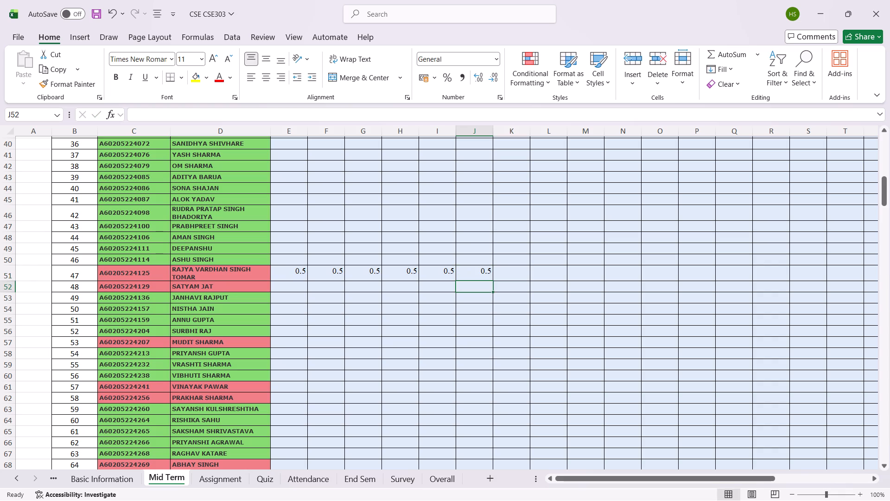
Enter marks of 0.5 for Q7, Q8 and Q9 in cells K51, L51 and M51 for student 47.
left_click(509, 279)
type("0m5")
key("BackSpace")
key("BackSpace")
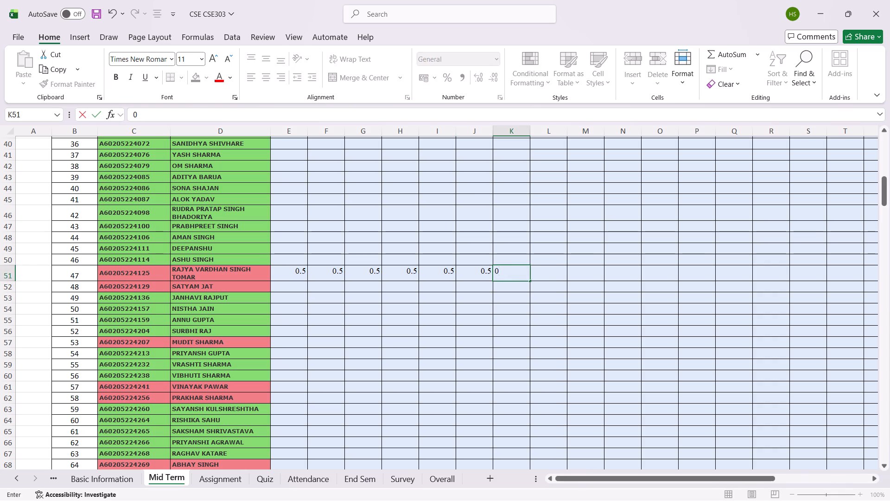
type(".5")
key("Return")
left_click(542, 274)
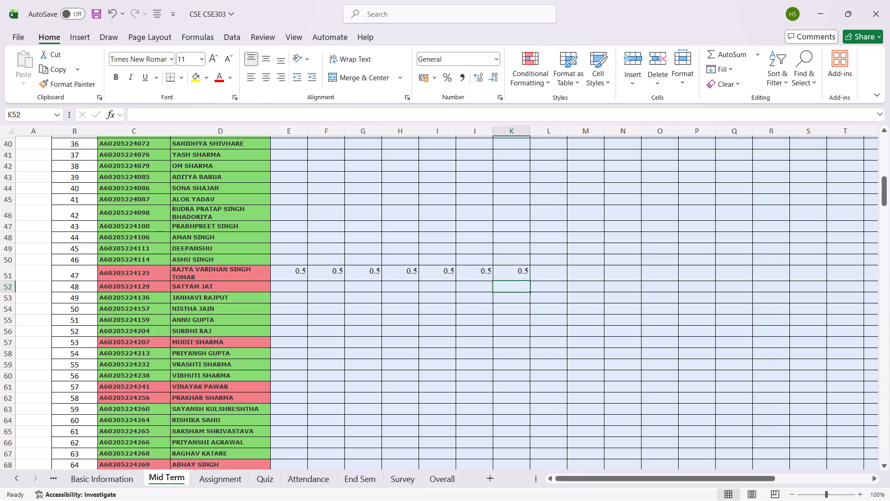
type("0.5")
key("Return")
left_click(579, 273)
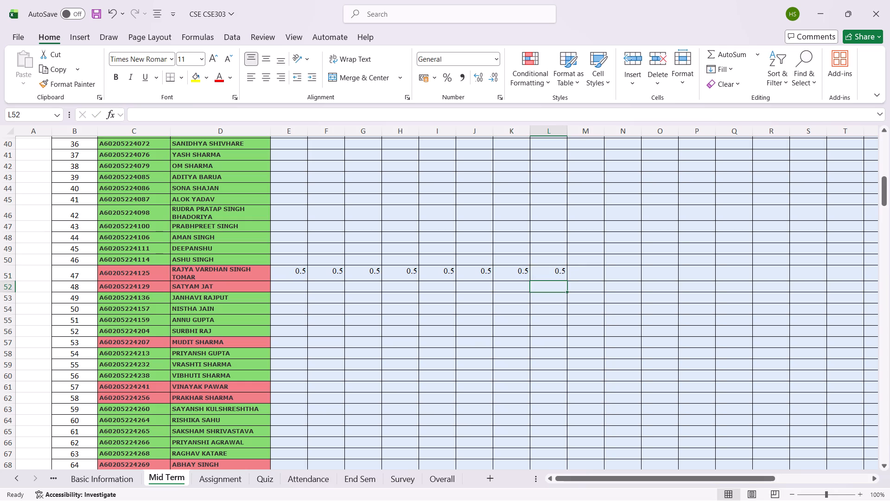
type("0.5")
key("Return")
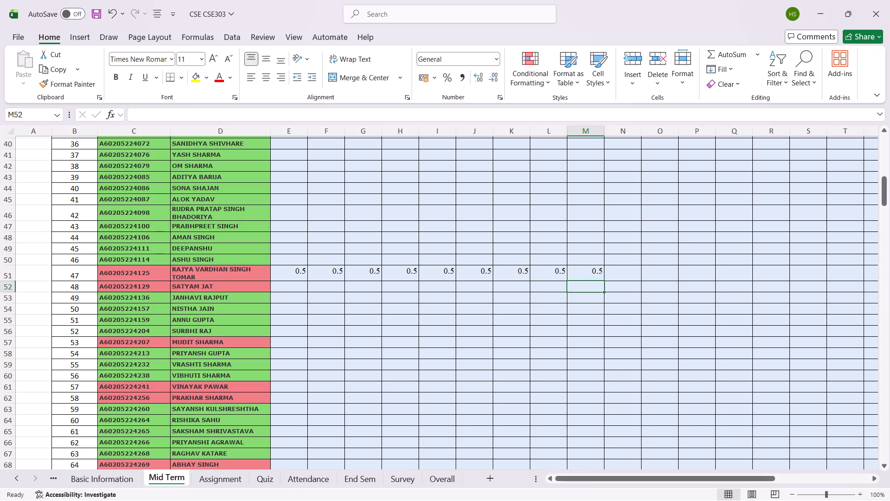
Check the question headings and maximum marks, and enter 0.5 for Q10 in cell N51 for student 47.
scroll(580, 271, "up", 6)
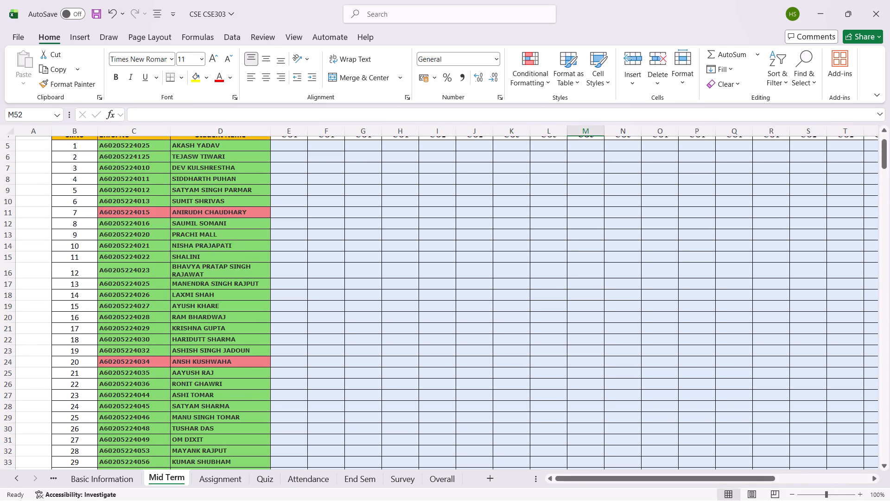
scroll(580, 271, "up", 5)
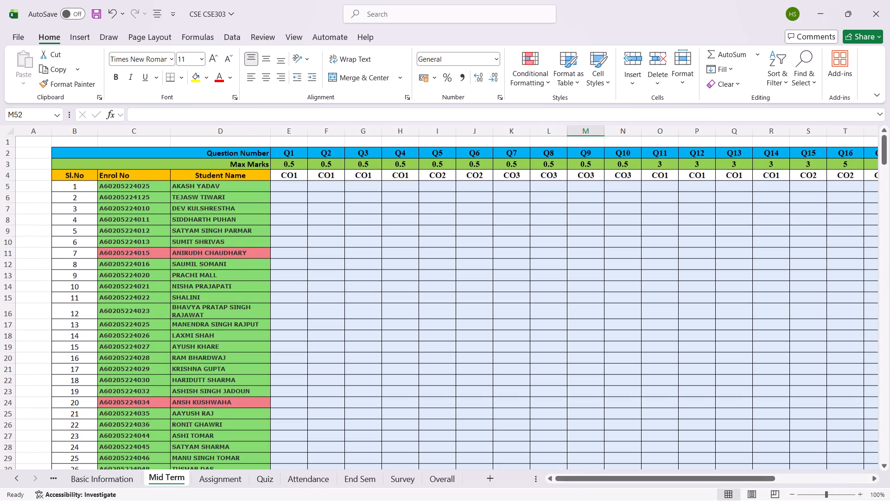
scroll(580, 271, "down", 2)
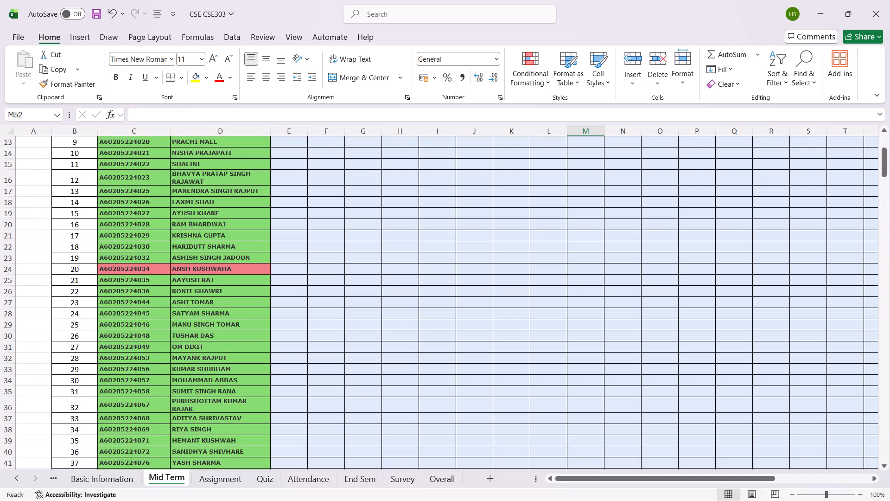
scroll(580, 271, "down", 3)
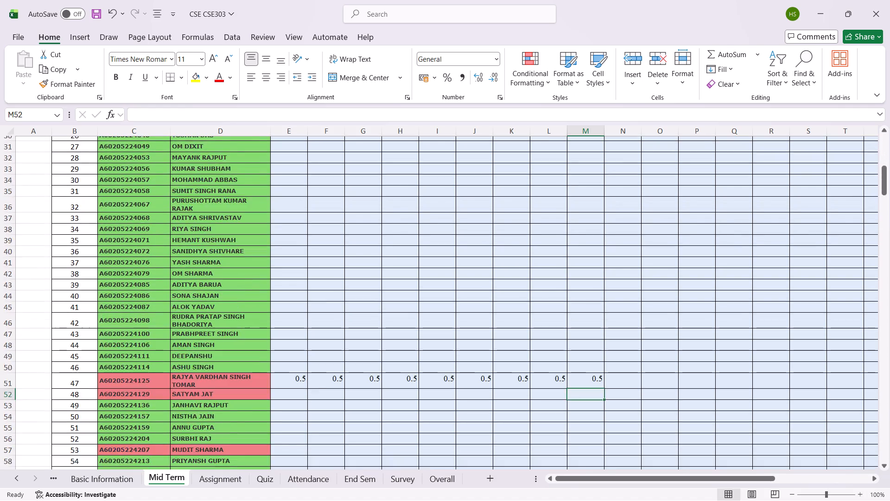
scroll(580, 271, "down", 1)
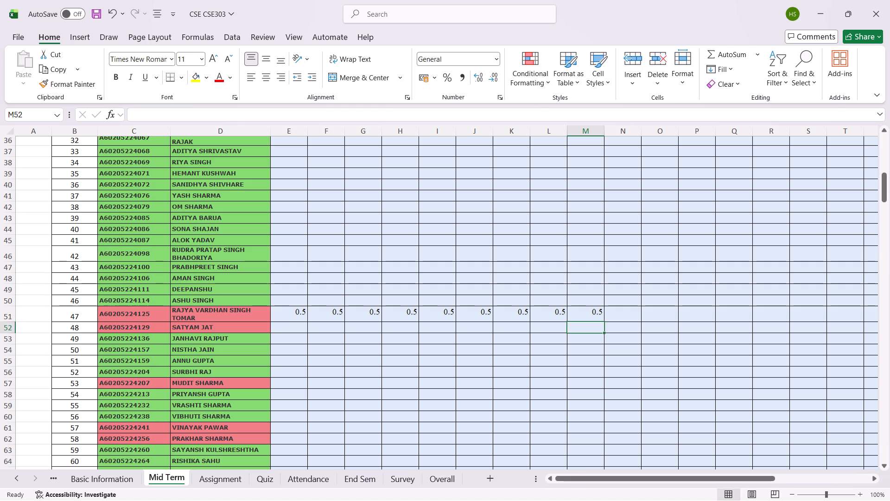
left_click(617, 314)
key("0")
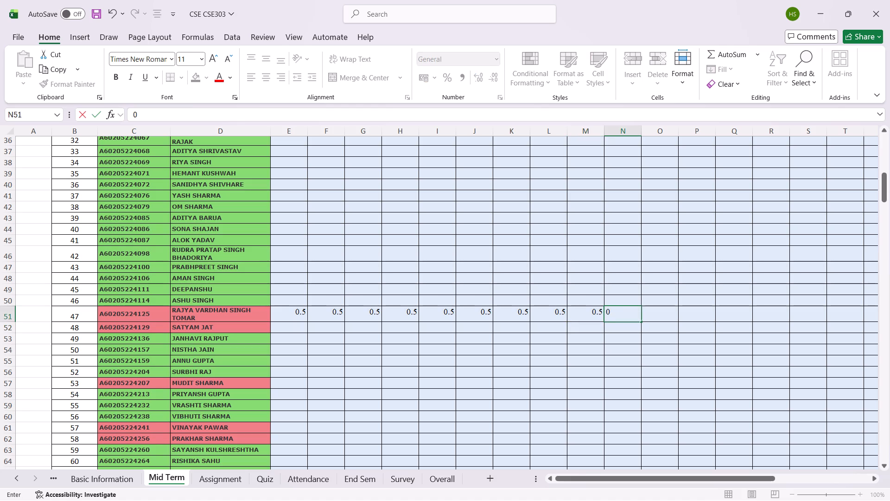
type(".5")
key("Return")
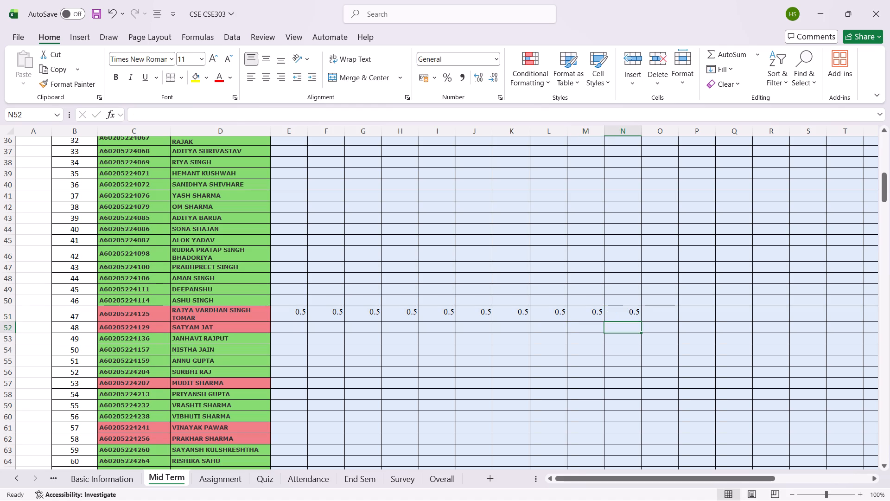
Enter marks of 3, 3, 2 and 3 for Q11 to Q14 in cells O51 to R51 for student 47.
left_click(660, 314)
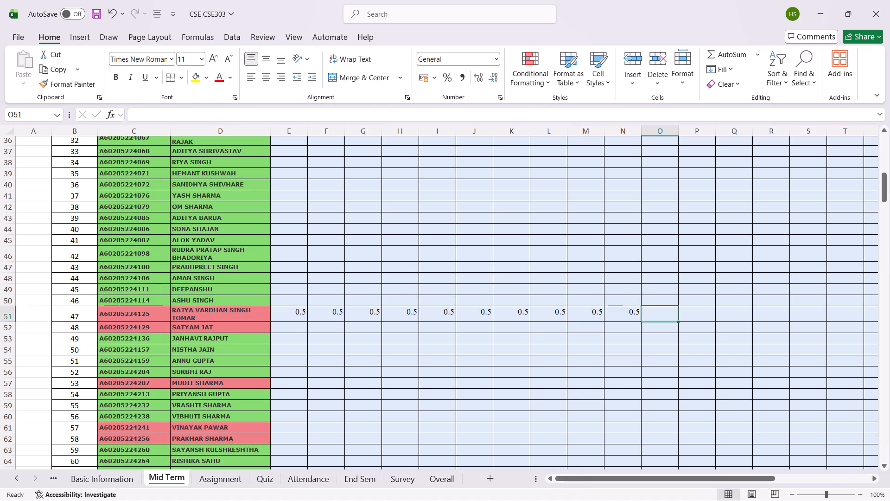
key("3")
left_click(694, 309)
key("3")
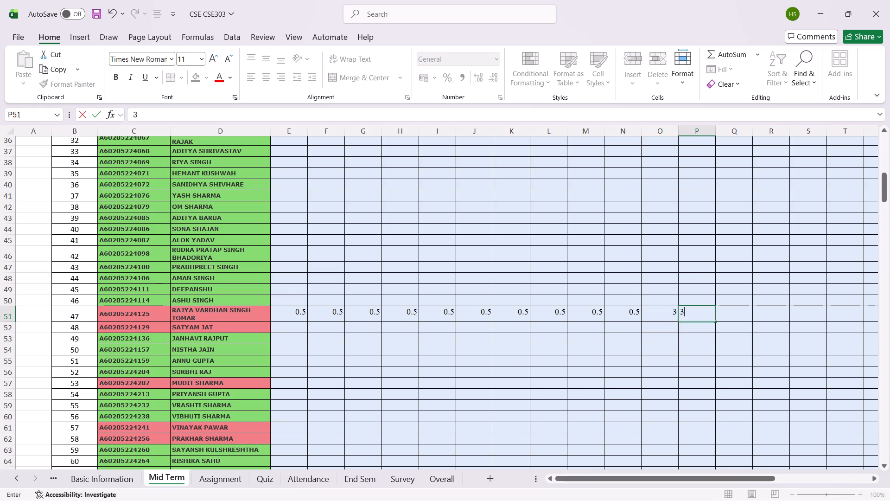
left_click(730, 315)
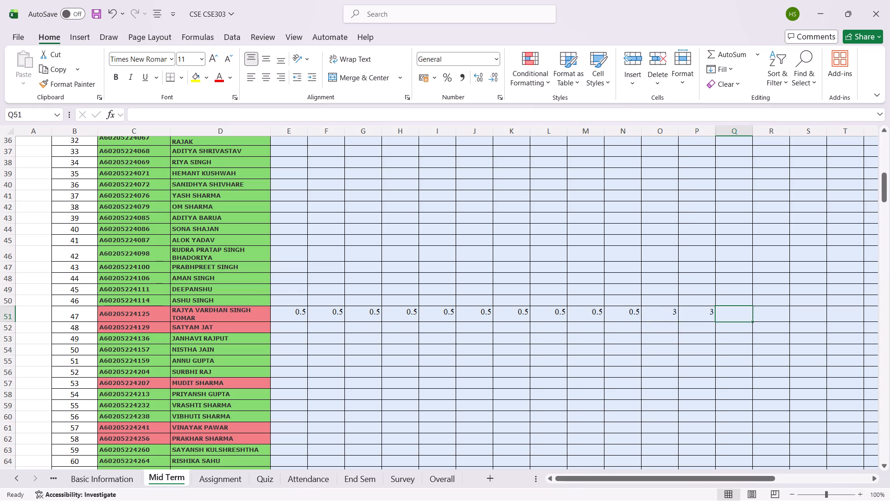
key("2")
left_click(779, 316)
key("3")
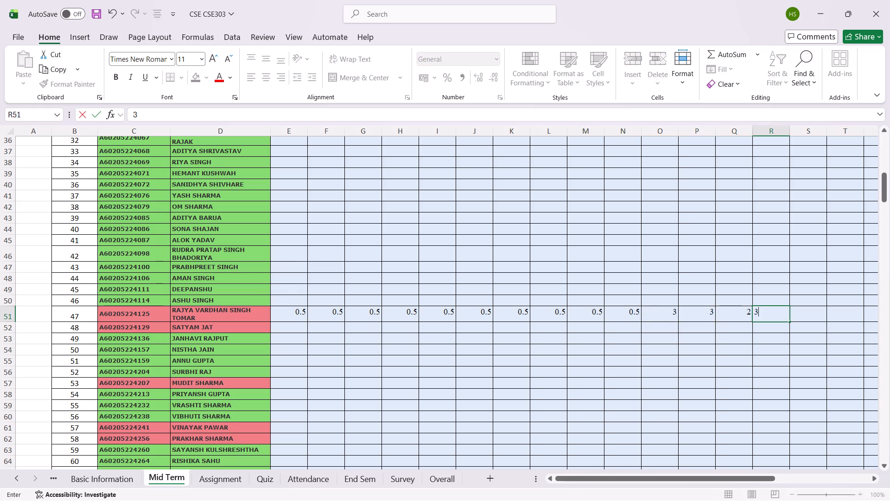
Enter marks of 2 for Q15 in cell S51 and 3 for Q16 in cell T51 for student 47.
left_click(814, 315)
key("2")
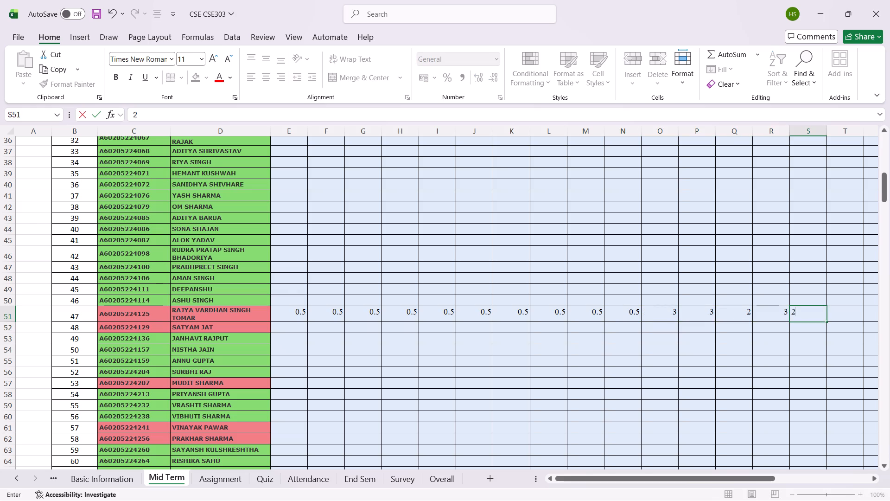
left_click(843, 309)
key("2")
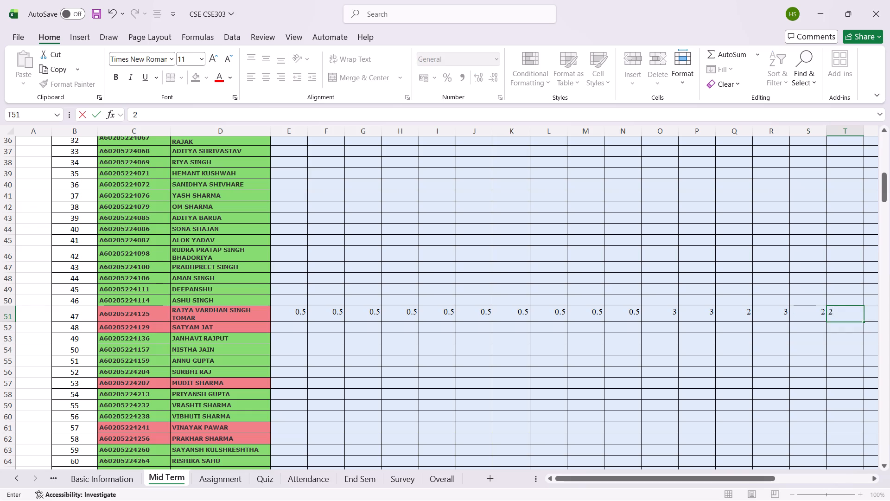
key("BackSpace")
key("3")
Enter marks of 0 for Q17 in cell U51 and 1 for Q18 in cell V51 for student 47.
left_click_drag(706, 475, 736, 477)
left_click(760, 317)
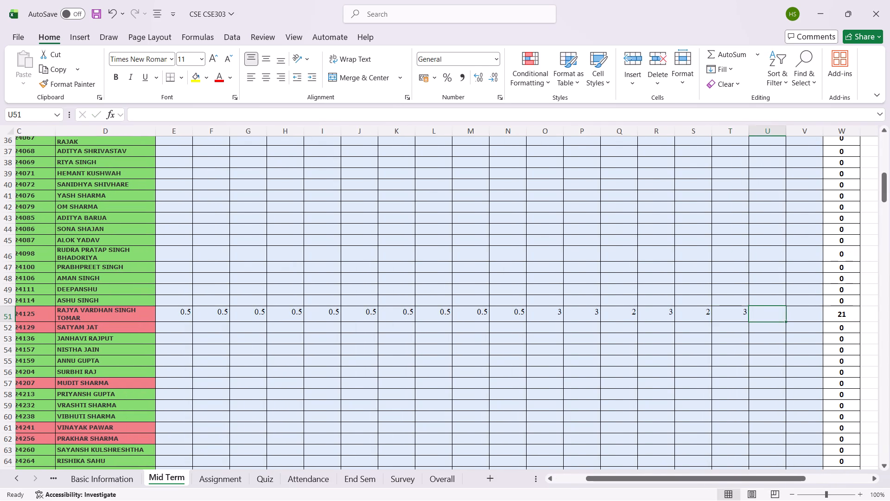
key("0")
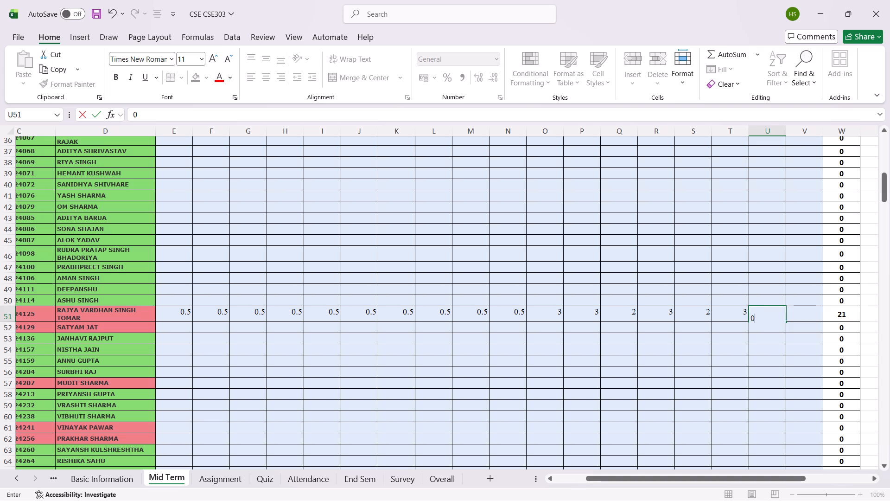
left_click(802, 321)
key("1")
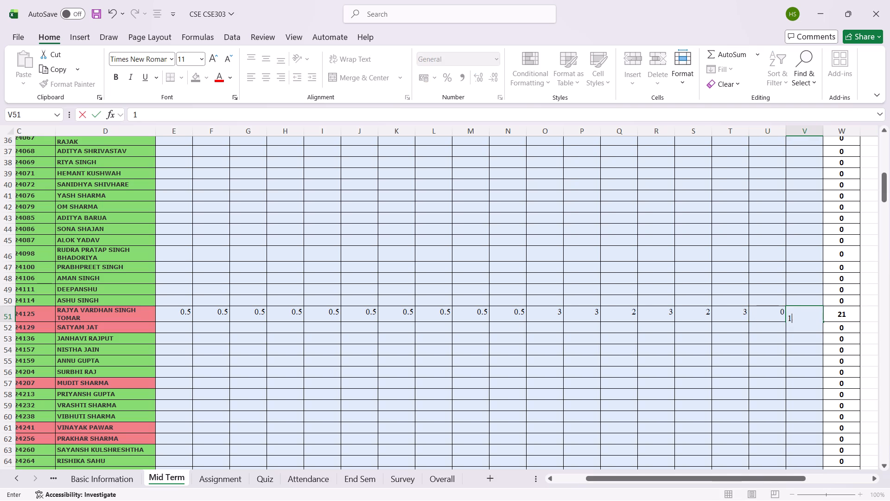
key("Return")
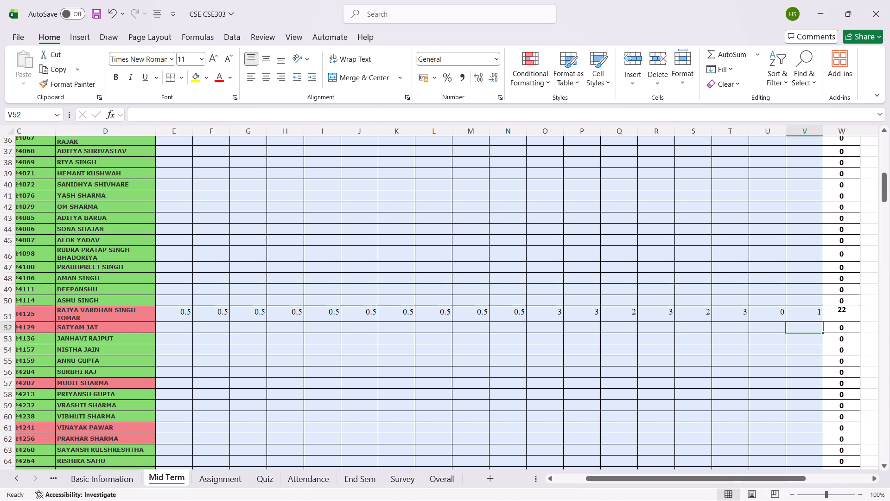
Enter 0.5 in cell E25 and fill it across to N25, covering Q1 to Q10 for the student in row 25.
scroll(210, 250, "up", 2)
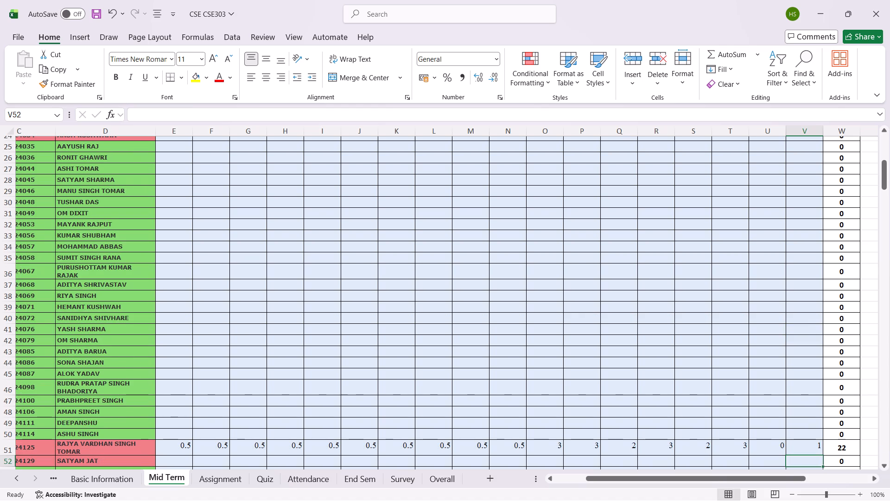
left_click(178, 143)
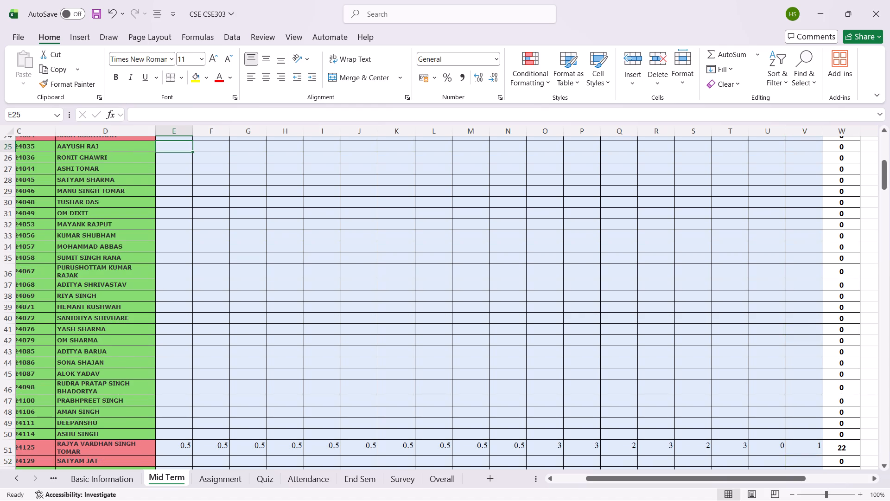
left_click(182, 148)
left_click(182, 148)
scroll(184, 163, "up", 1)
left_click(182, 214)
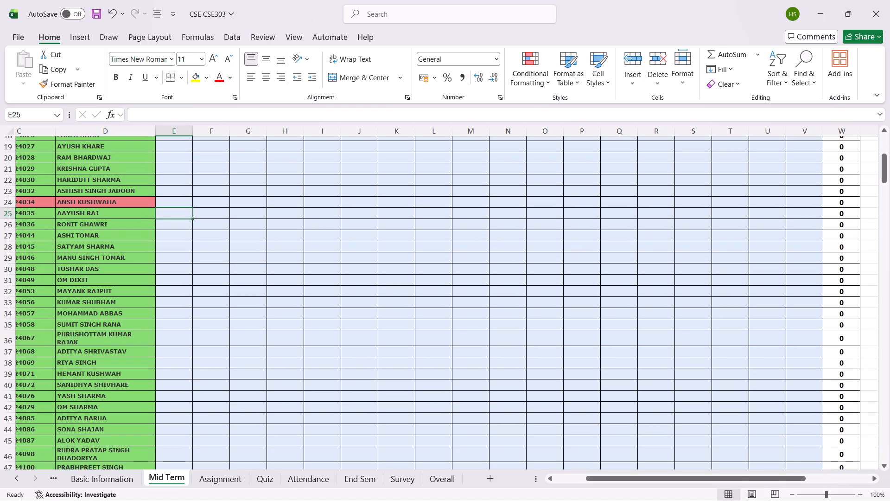
key("0")
type(".5")
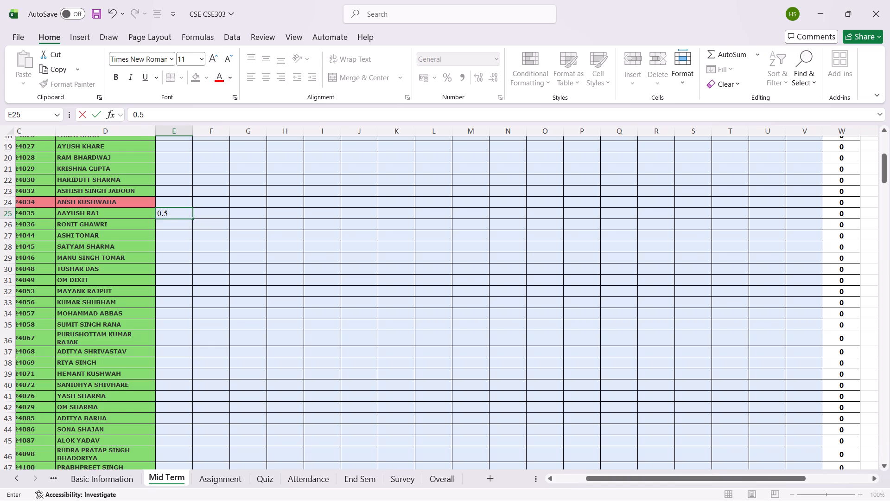
left_click_drag(192, 218, 264, 213)
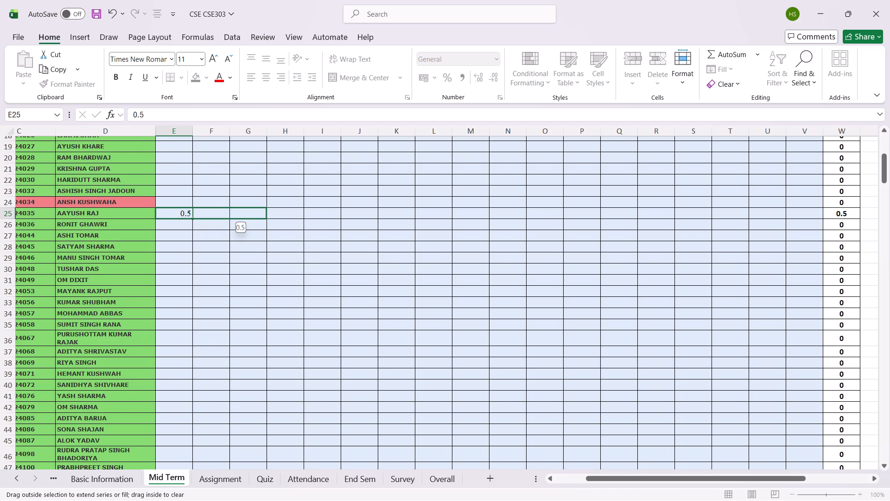
left_click_drag(264, 213, 279, 212)
left_click_drag(279, 212, 350, 212)
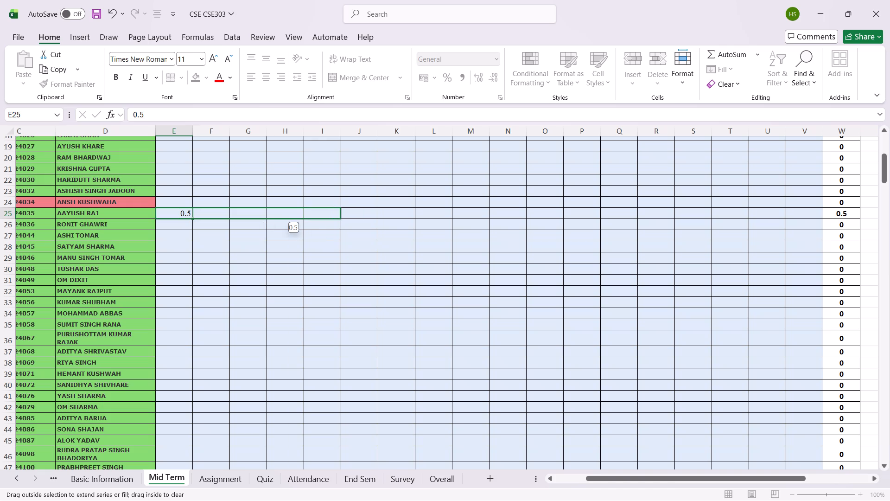
left_click_drag(350, 212, 478, 212)
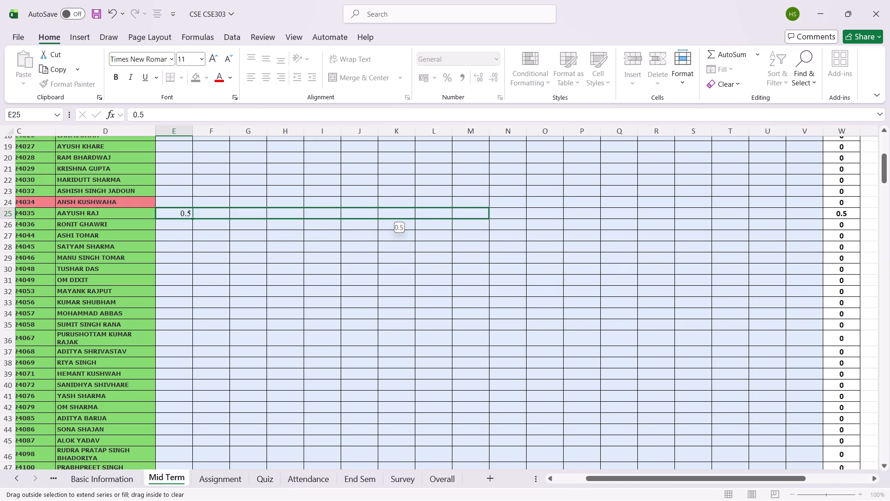
left_click_drag(478, 212, 514, 209)
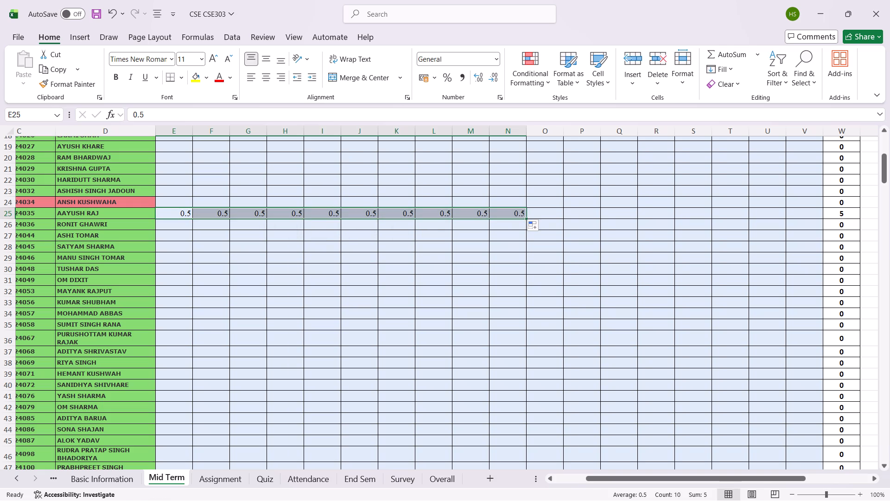
Enter marks of 1, 3, 0 and 2 for Q11 to Q14 in cells O25 to R25.
left_click(555, 211)
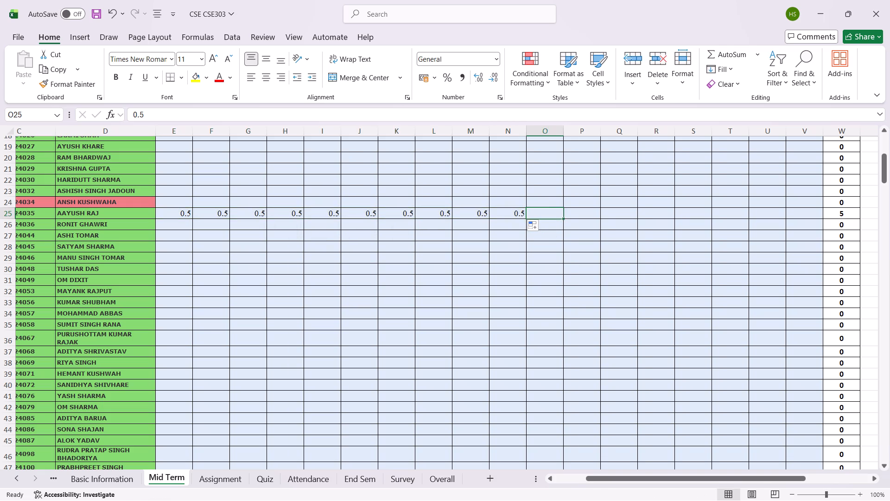
left_click(548, 212)
key("1")
left_click(588, 208)
key("1")
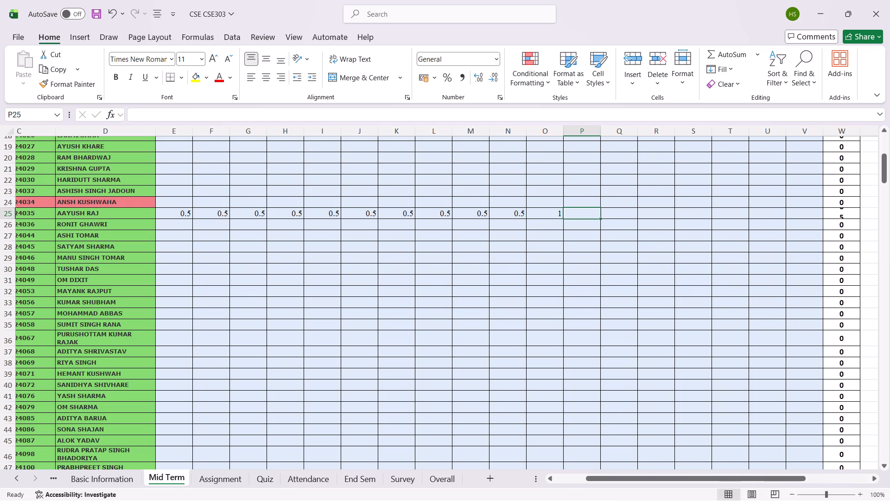
key("BackSpace")
key("3")
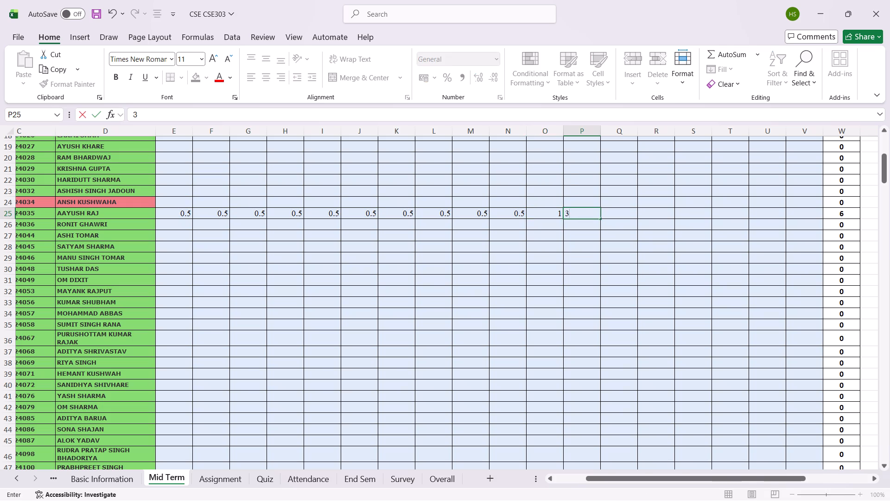
left_click(611, 212)
key("0")
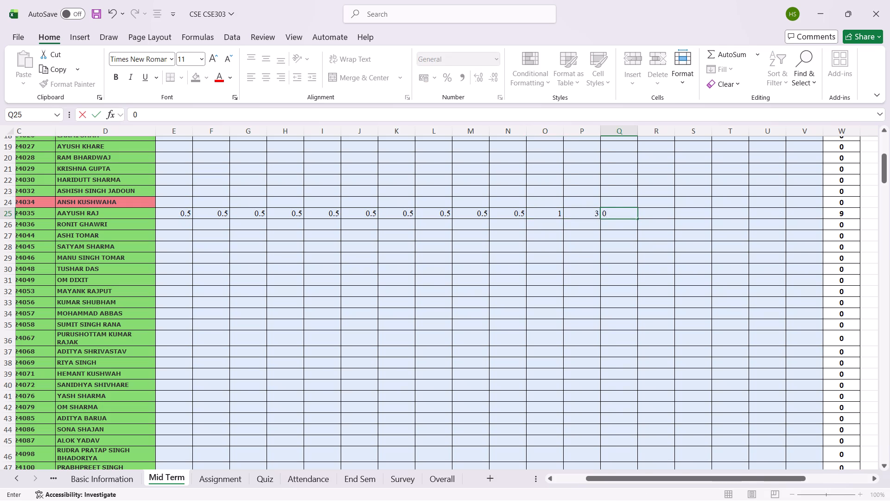
left_click(645, 210)
key("2")
Enter marks of 0 for Q15 to Q18 in cells S25 to V25.
left_click(692, 213)
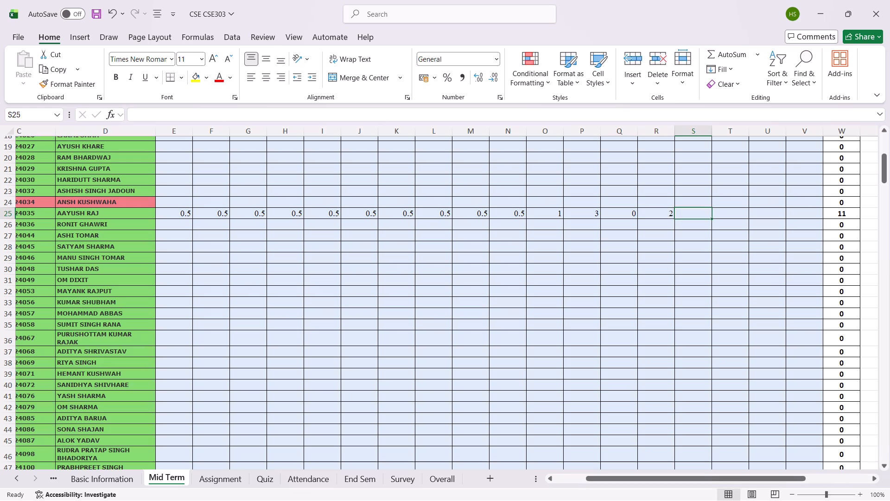
key("0")
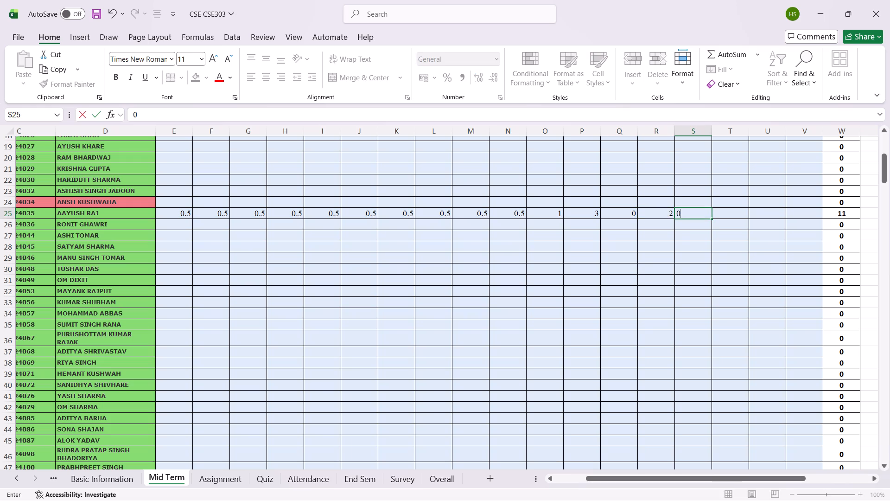
left_click(715, 212)
key("0")
left_click(766, 212)
key("0")
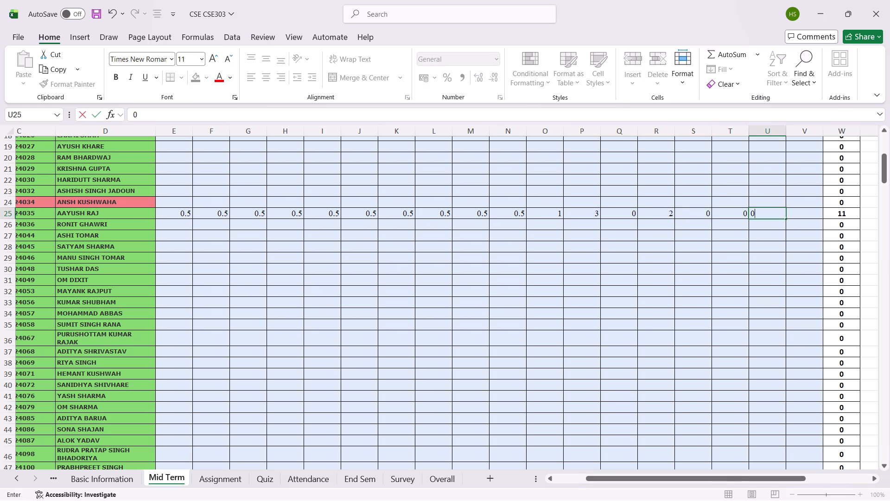
left_click(818, 214)
key("0")
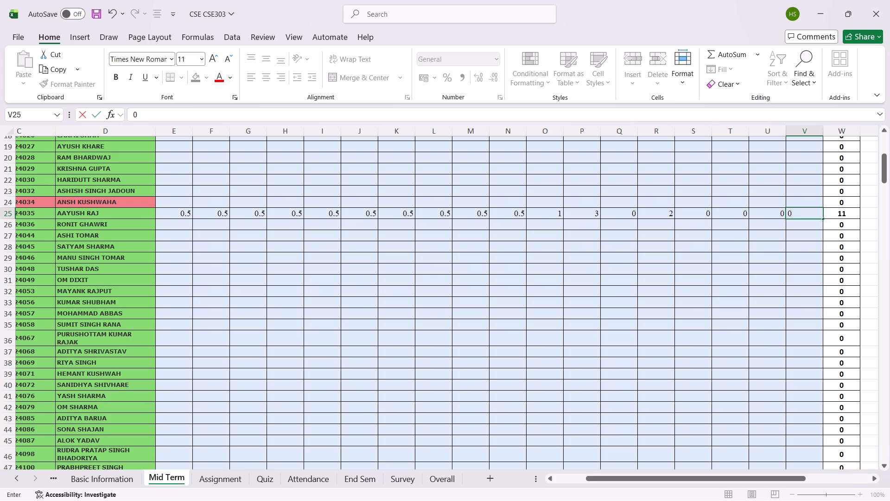
Enter 0 in cell E70 and fill it across to H70, covering Q1 to Q4 for the student in row 70.
scroll(172, 429, "down", 2)
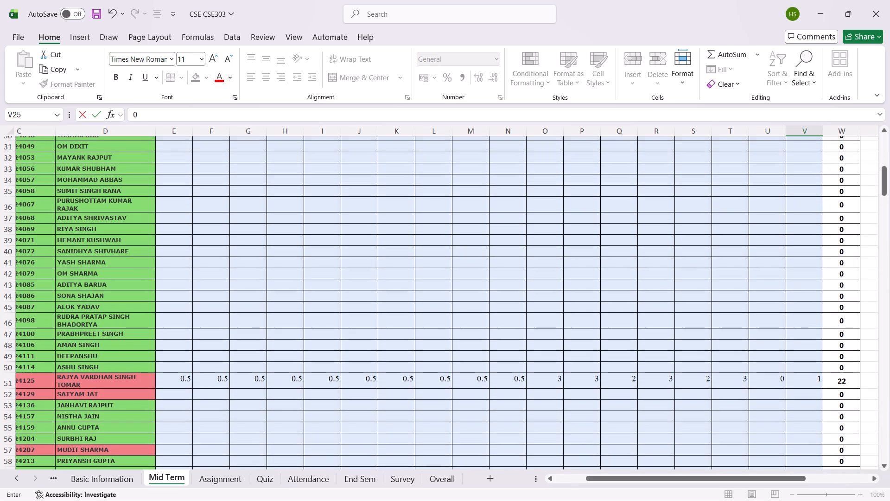
scroll(172, 429, "down", 1)
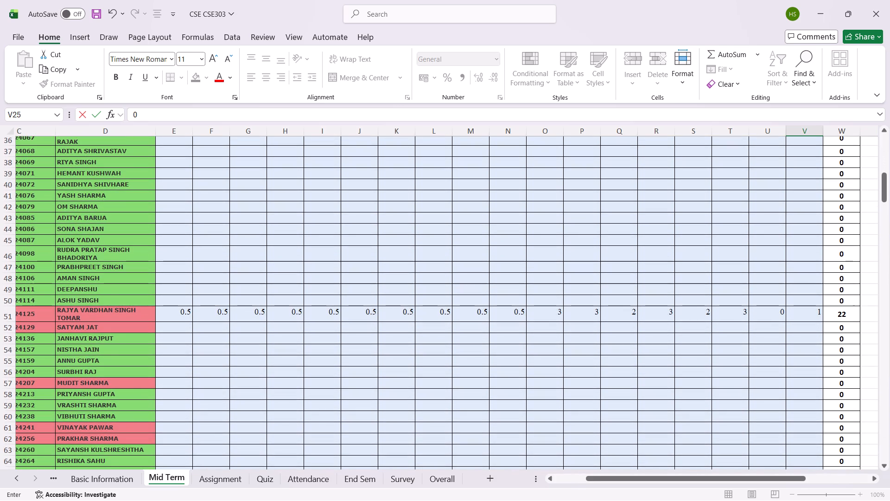
scroll(172, 429, "down", 2)
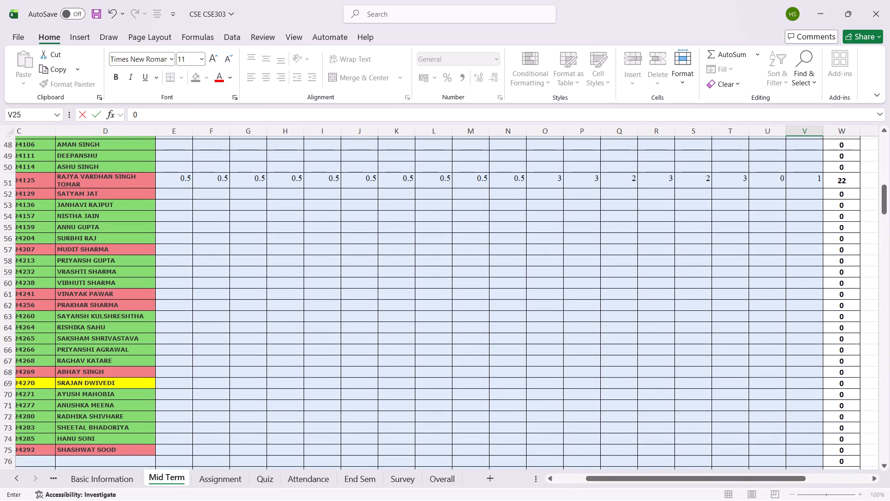
left_click(164, 398)
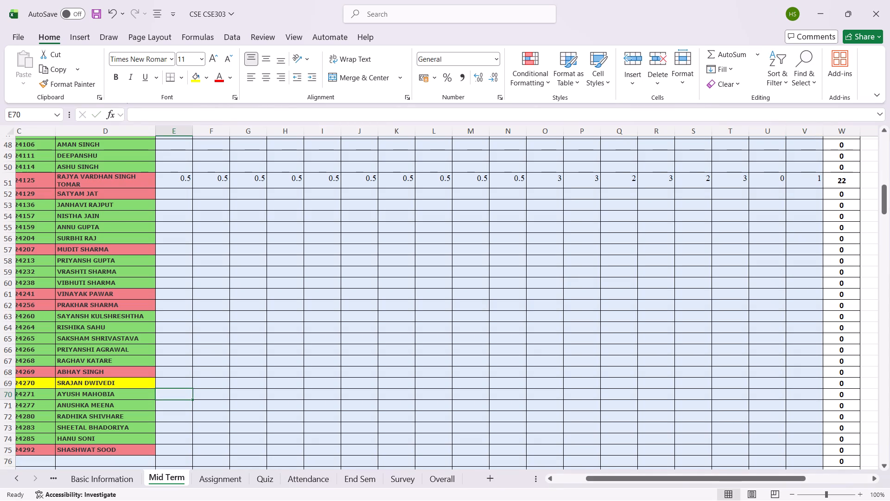
key("0")
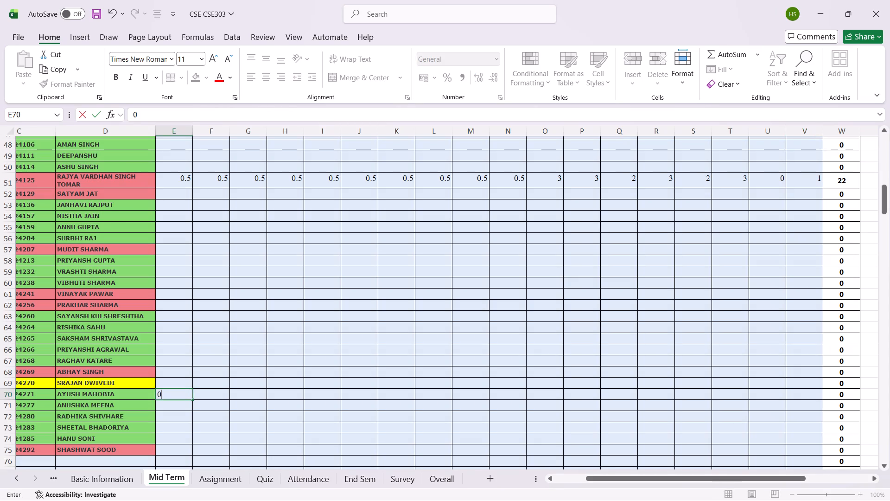
left_click_drag(194, 401, 210, 399)
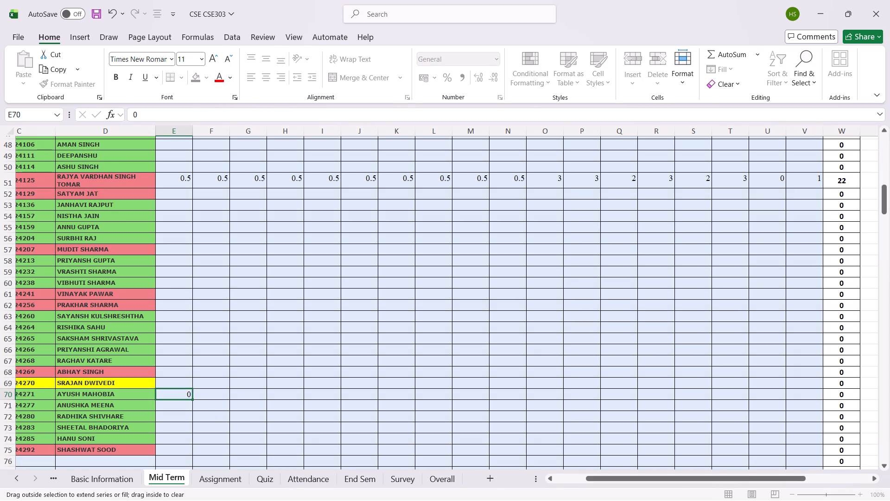
left_click_drag(210, 399, 298, 398)
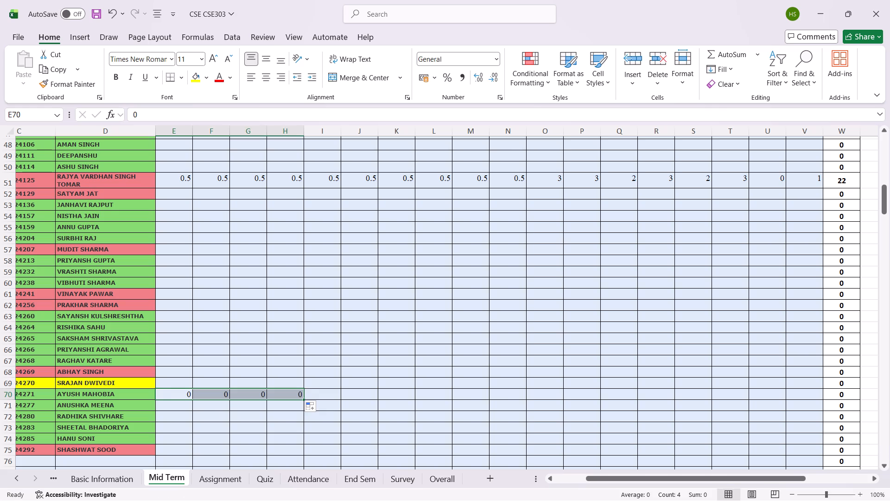
Enter 0.5 in cell I70 and fill it across to N70, covering Q5 to Q10 for the student in row 70.
left_click(320, 392)
type("0.5")
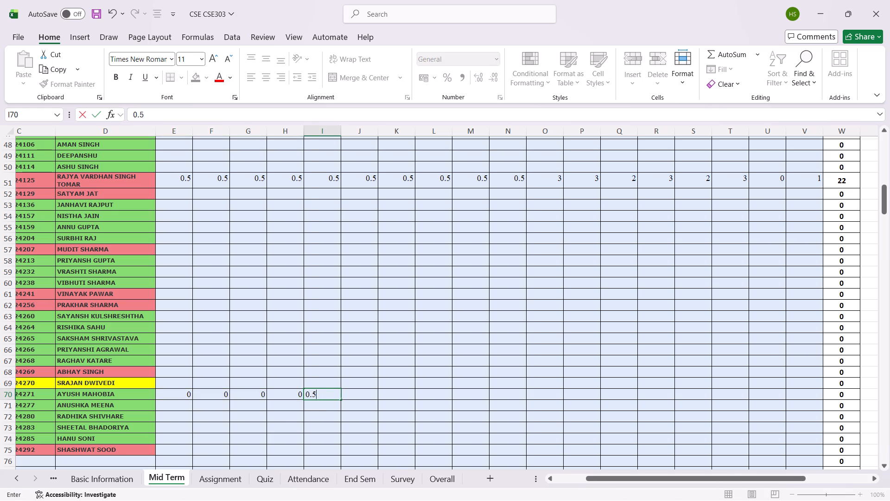
left_click_drag(342, 399, 403, 395)
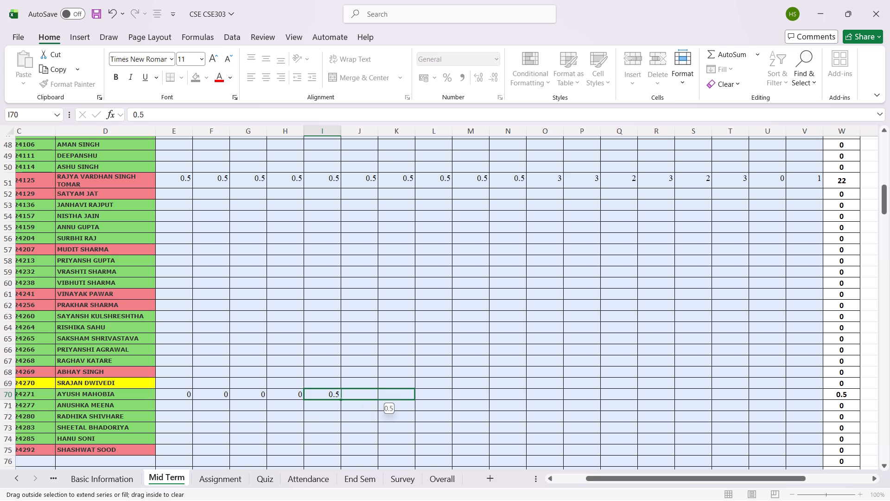
left_click_drag(403, 395, 477, 395)
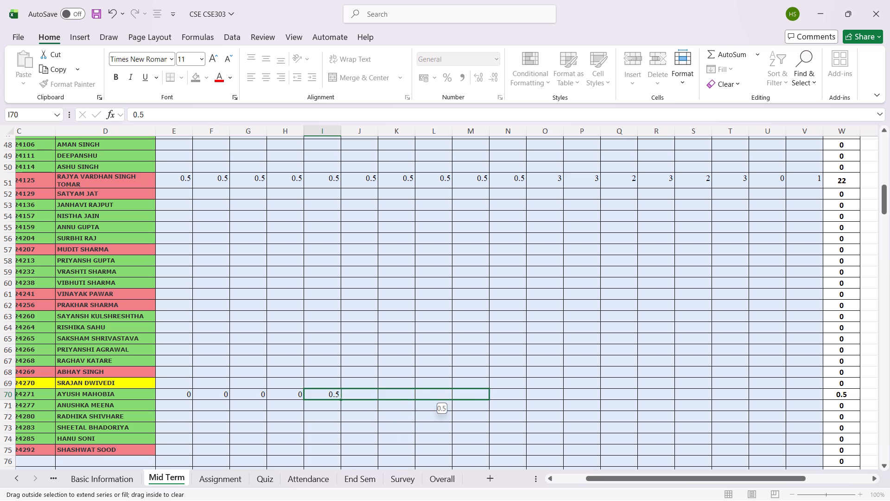
left_click_drag(477, 395, 517, 395)
left_click(534, 299)
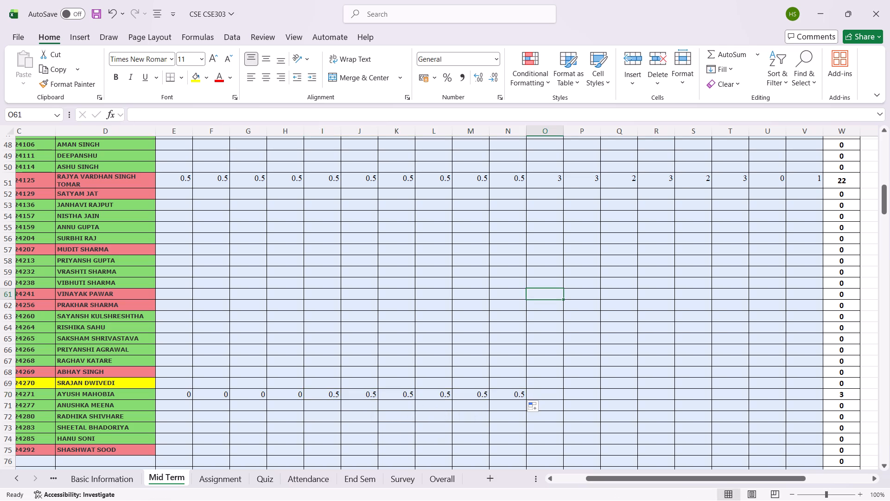
Enter marks of 1, 2, 0 and 0 for Q11 to Q14 in cells O70 to R70.
left_click(557, 398)
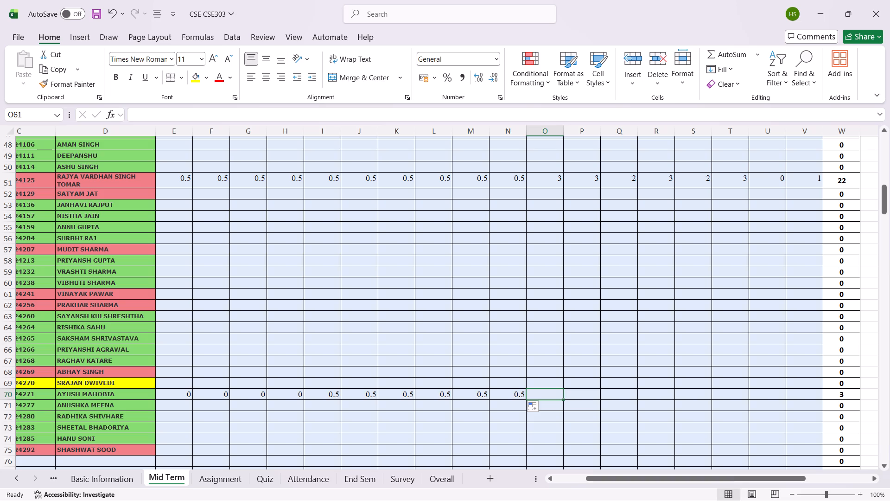
key("1")
left_click(587, 392)
key("2")
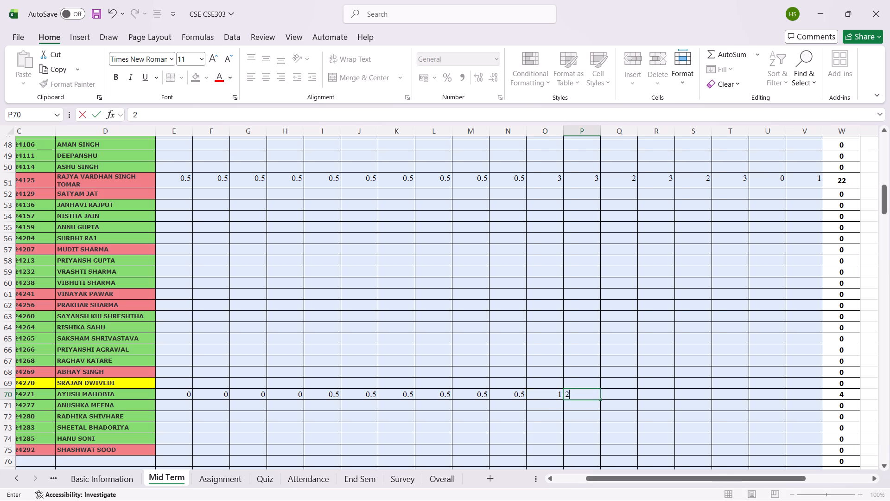
left_click(630, 395)
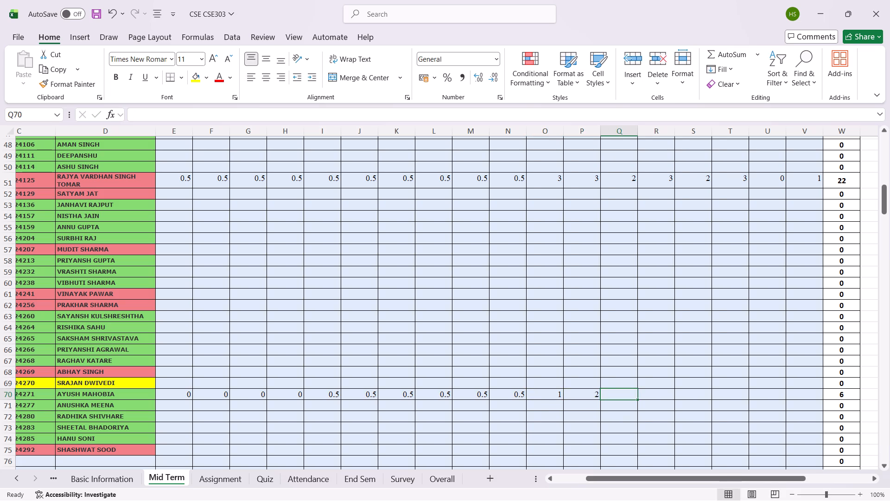
key("0")
left_click(652, 393)
key("0")
Enter marks of 0, 0, 0 and 1 for Q15 to Q18 in cells S70 to V70.
left_click(694, 393)
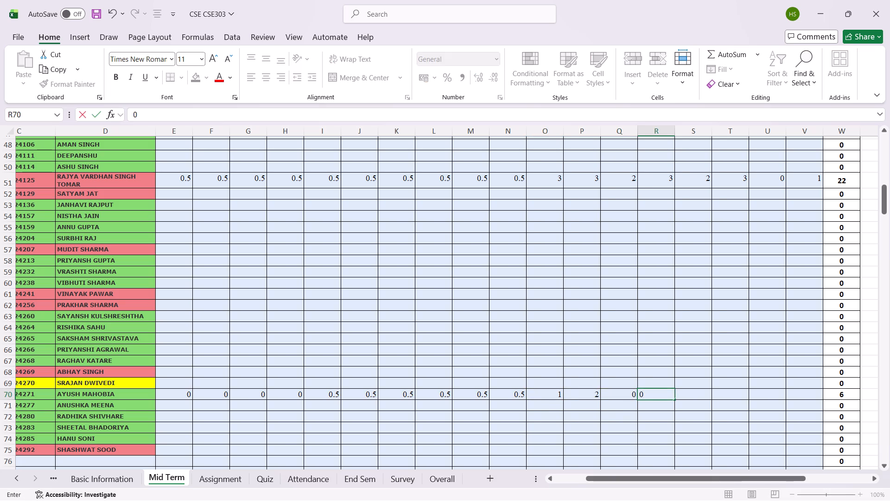
key("0")
left_click(721, 393)
key("0")
left_click(767, 392)
key("0")
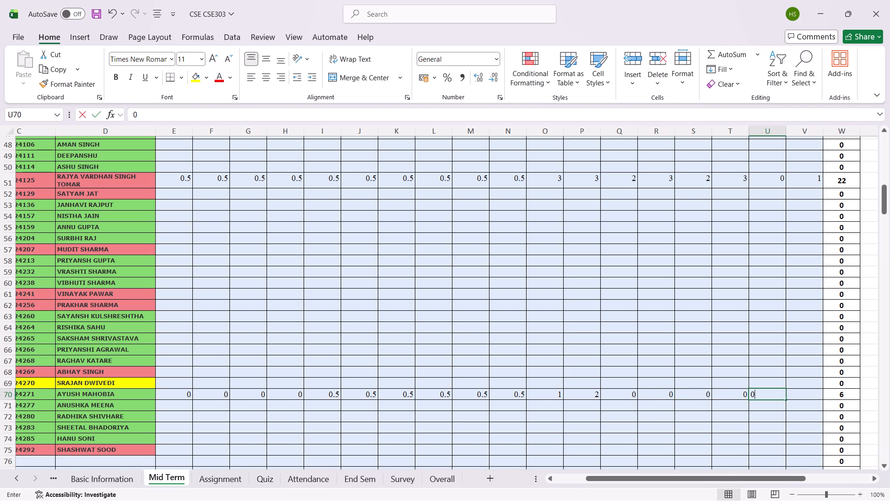
left_click(795, 392)
key("1")
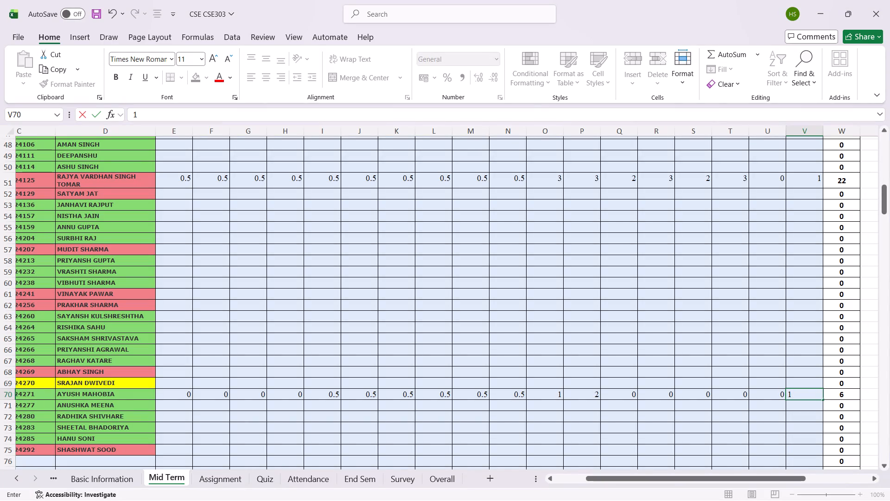
left_click(811, 396)
key("Return")
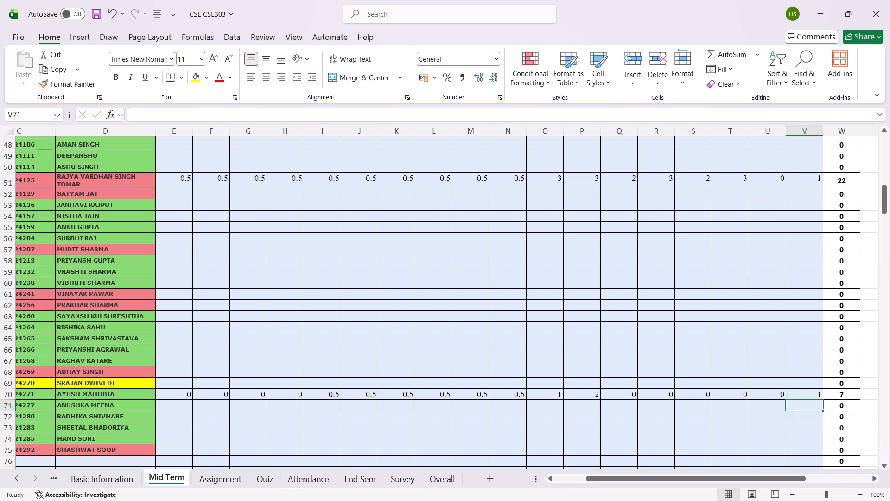
Enter 0.5 in cell E68, then 0 in F68 filled across to H68, for Q1 to Q4 of the student in row 68.
scroll(163, 288, "up", 2)
scroll(163, 288, "down", 1)
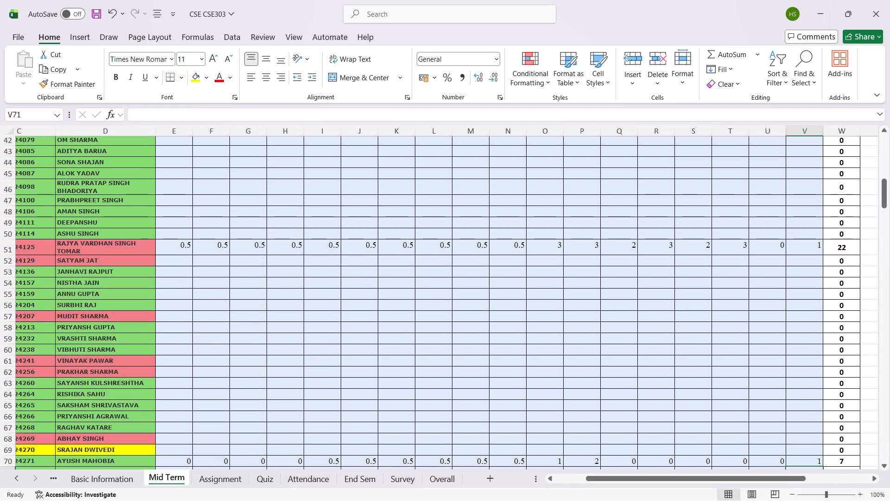
left_click(191, 440)
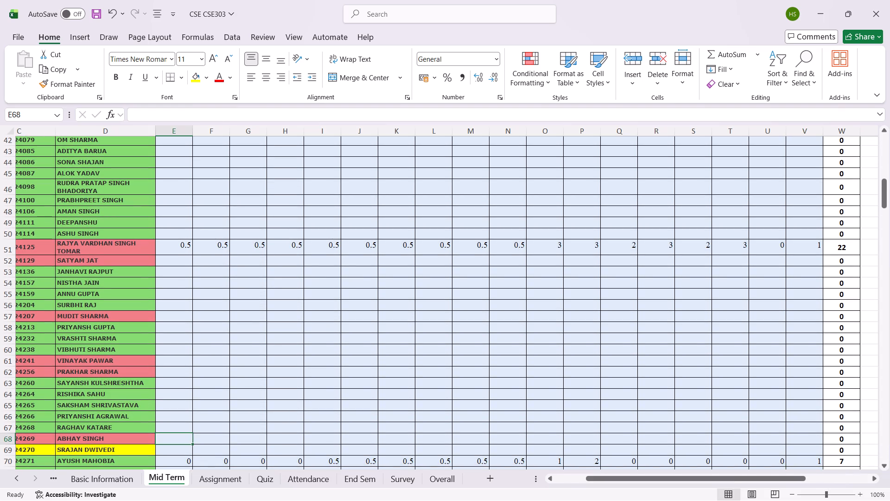
type("0.5")
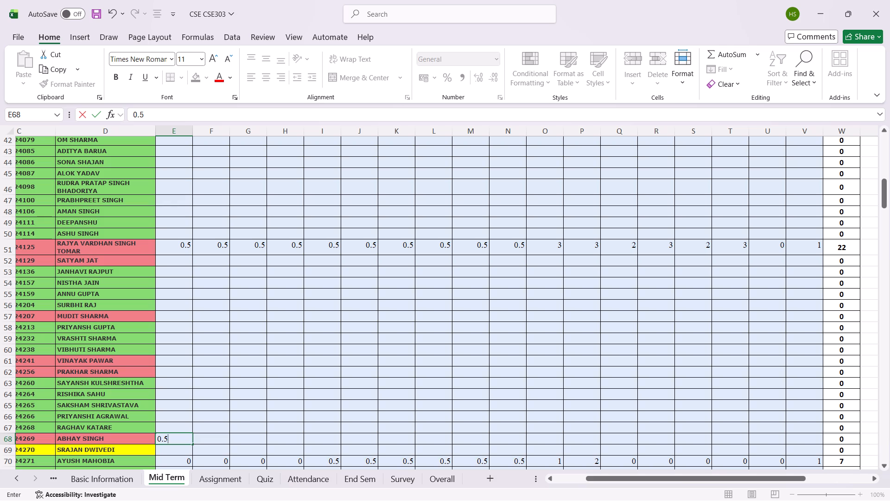
left_click(205, 440)
key("0")
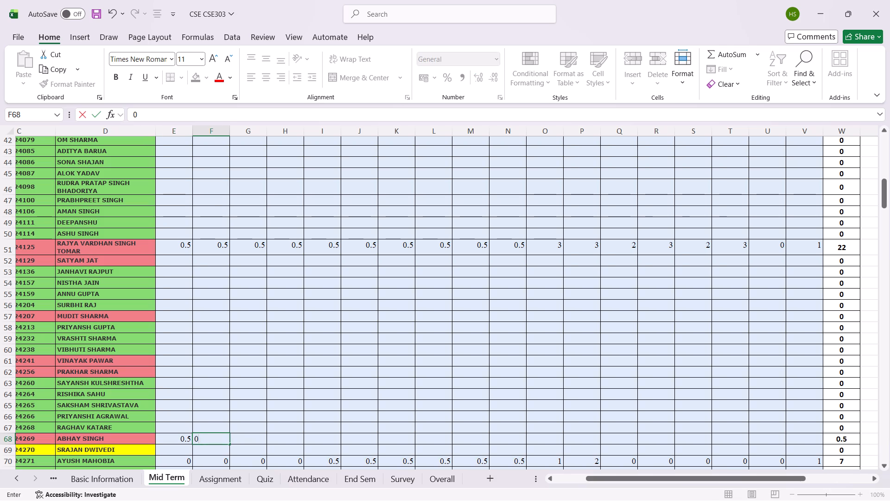
left_click(242, 438)
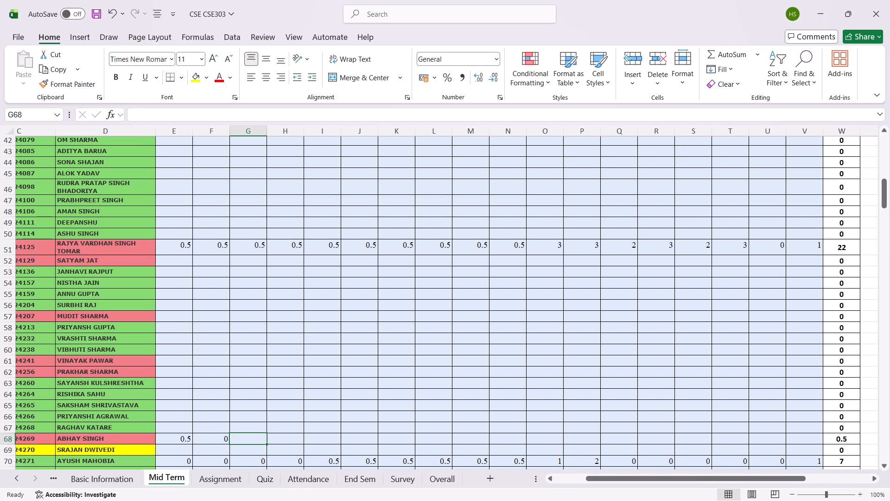
left_click(219, 442)
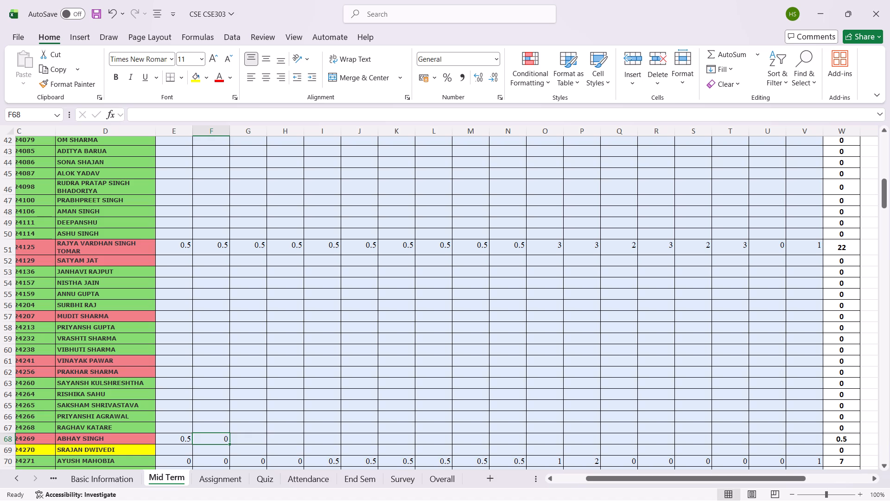
left_click_drag(228, 444, 309, 436)
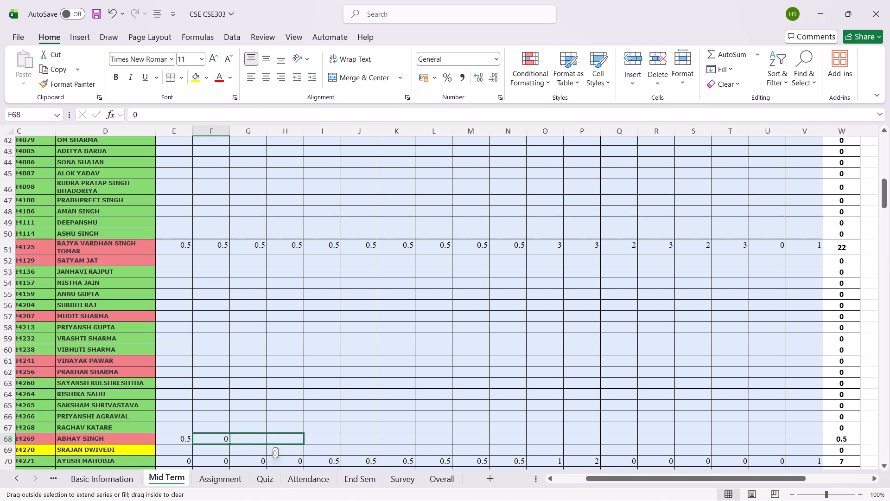
left_click_drag(309, 436, 303, 439)
Record Q5 to Q10 for row 68: 0.5 in I68 filled across to L68, 0 in M68 and 0.5 in N68.
left_click(328, 438)
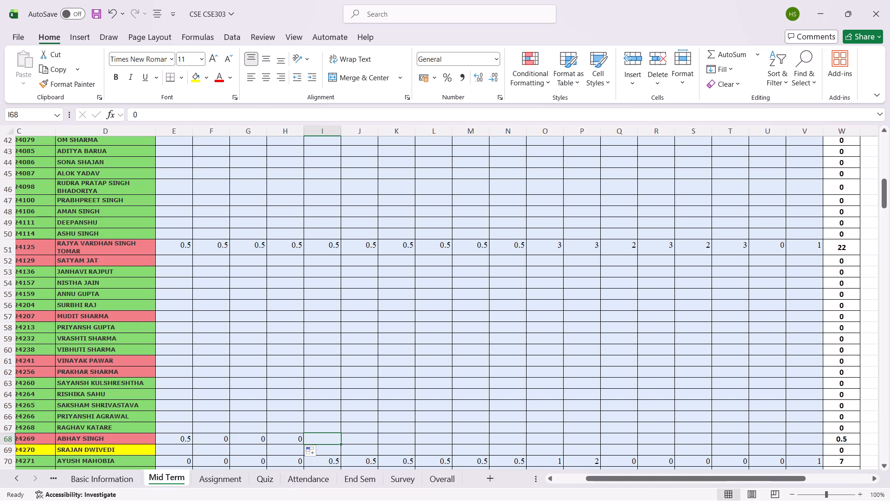
left_click(329, 439)
type("0.")
key("5")
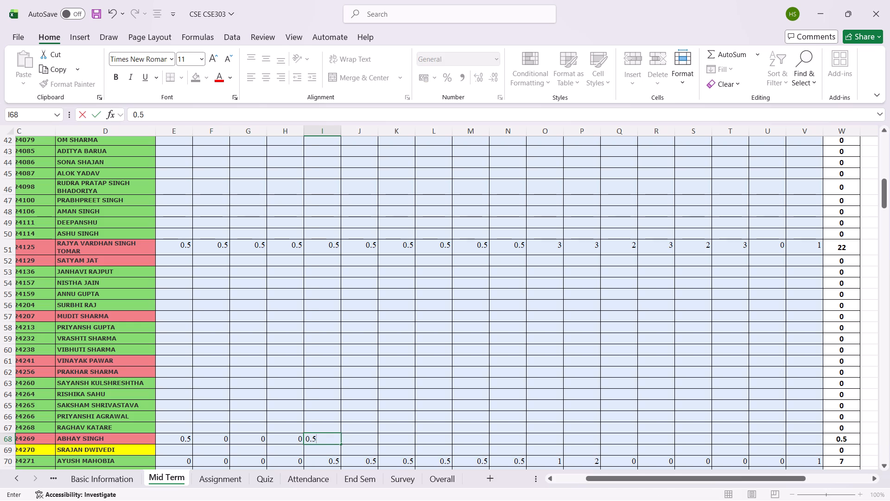
left_click_drag(341, 444, 444, 442)
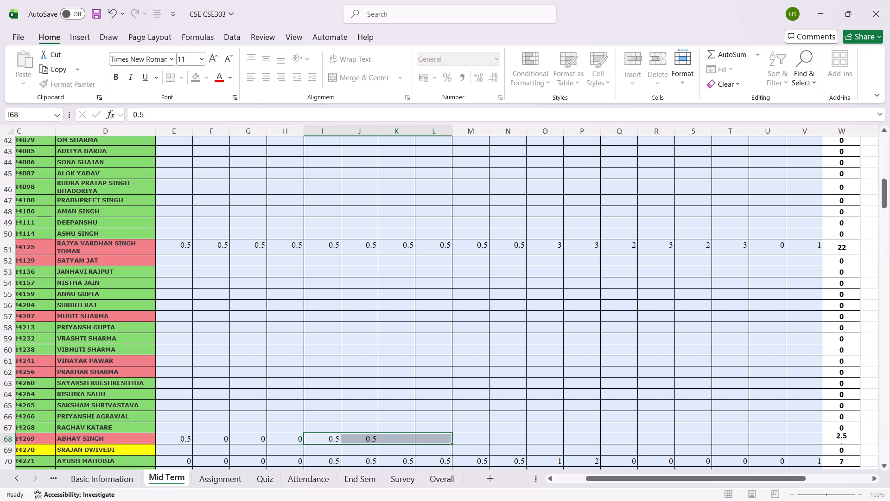
left_click(464, 437)
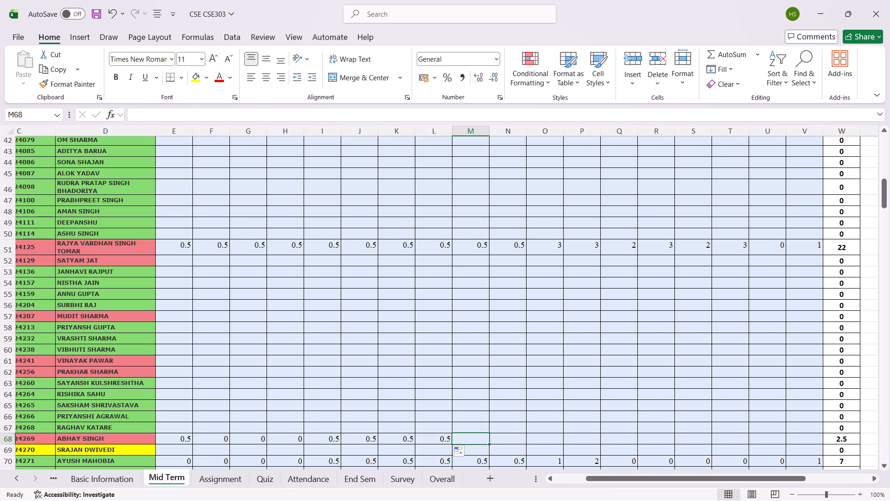
key("0")
left_click(511, 440)
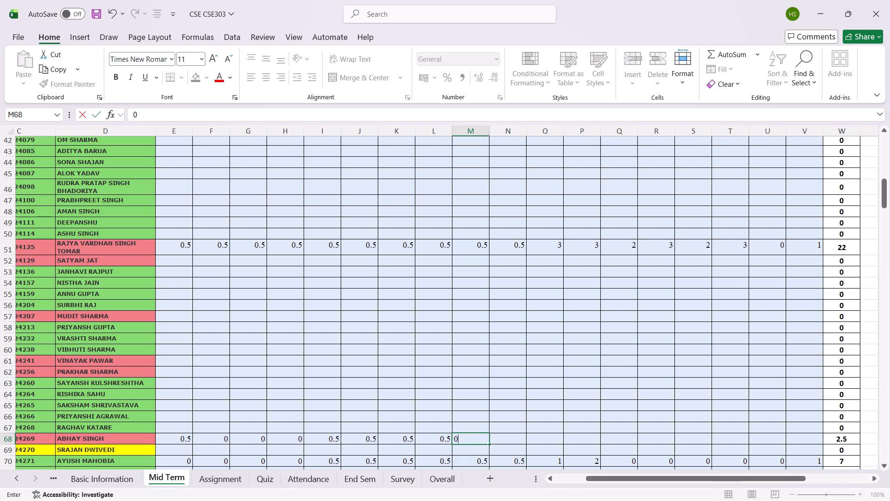
type("0.")
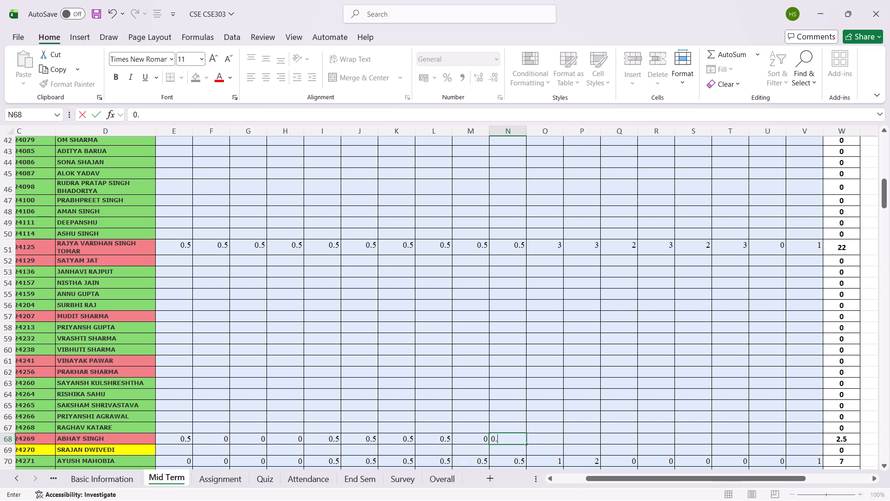
key("5")
Enter marks of 2, 0, 0 and 3 for Q11 to Q14 in cells O68 to R68.
left_click(543, 442)
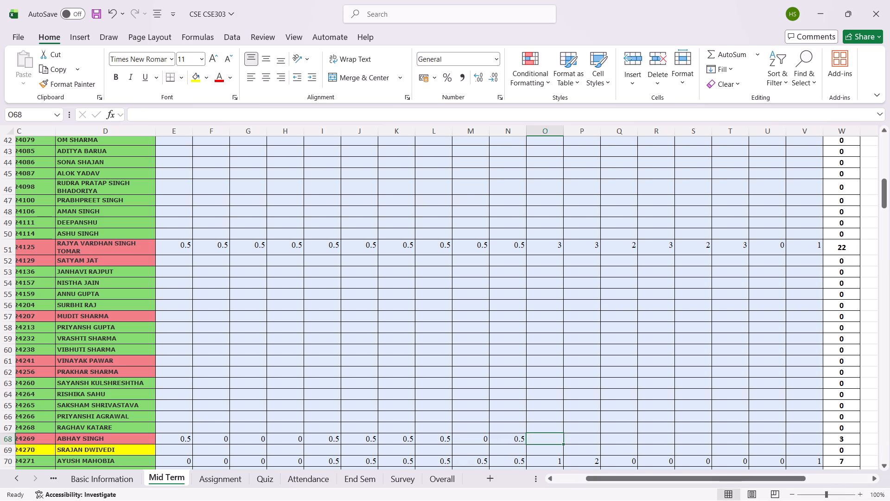
key("2")
left_click(578, 437)
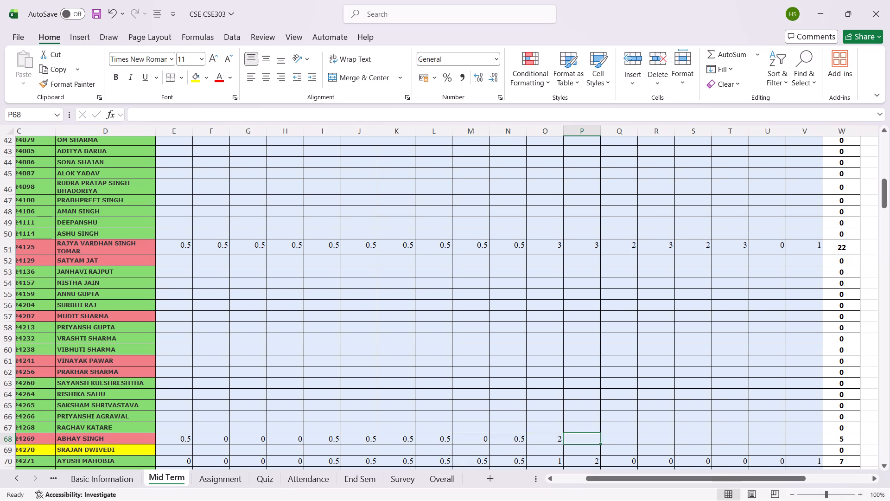
key("0")
left_click(629, 442)
key("0")
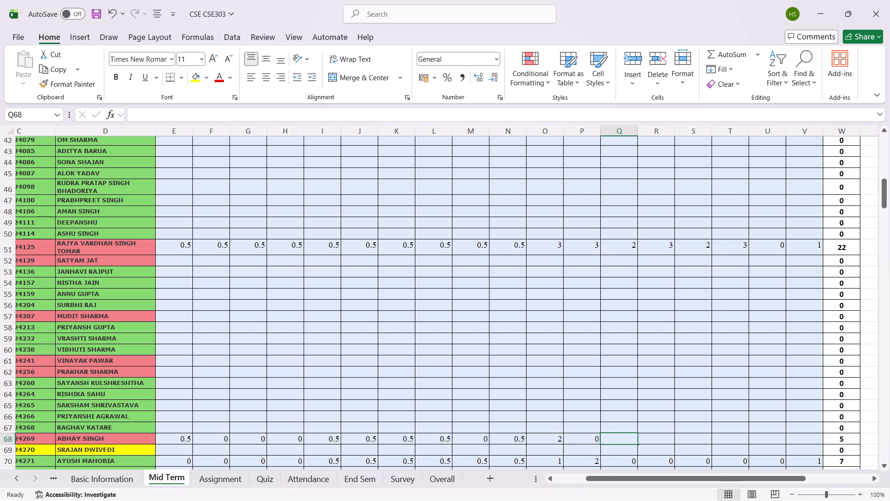
left_click(658, 442)
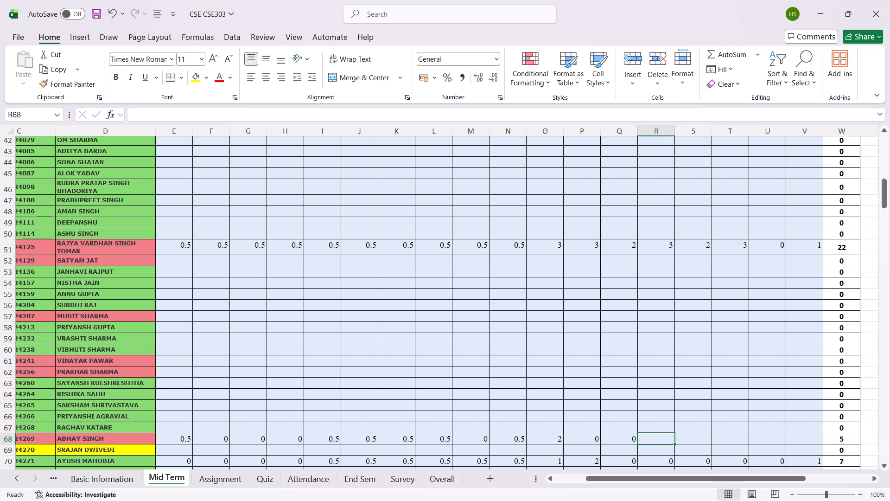
key("3")
Enter marks of 3, 2, 3 and 0 for Q15 to Q18 in cells S68 to V68.
left_click(698, 441)
key("3")
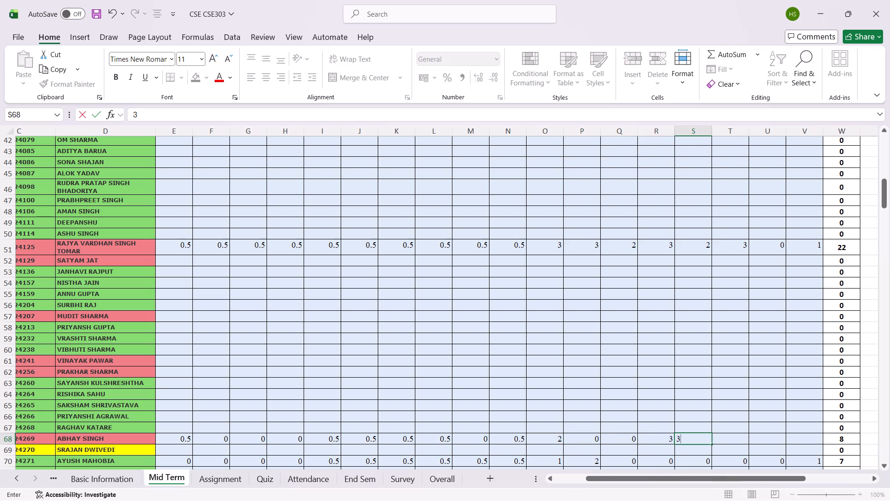
left_click(720, 440)
key("2")
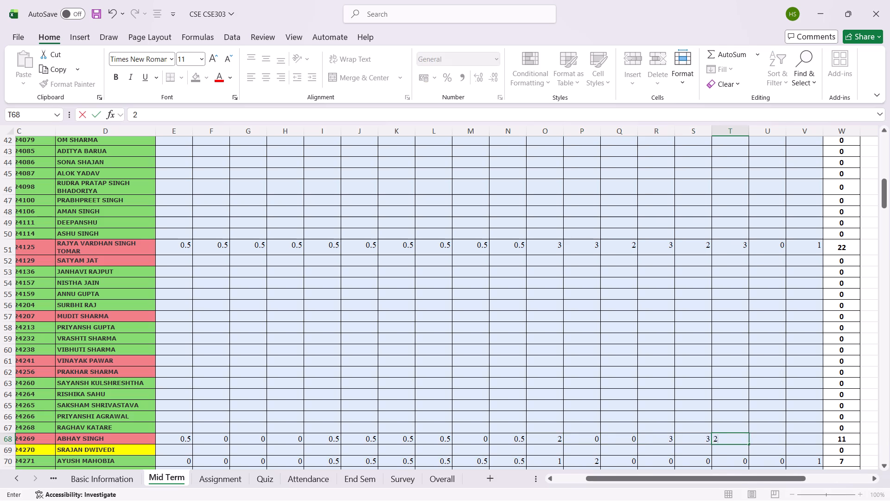
left_click(776, 446)
left_click(779, 438)
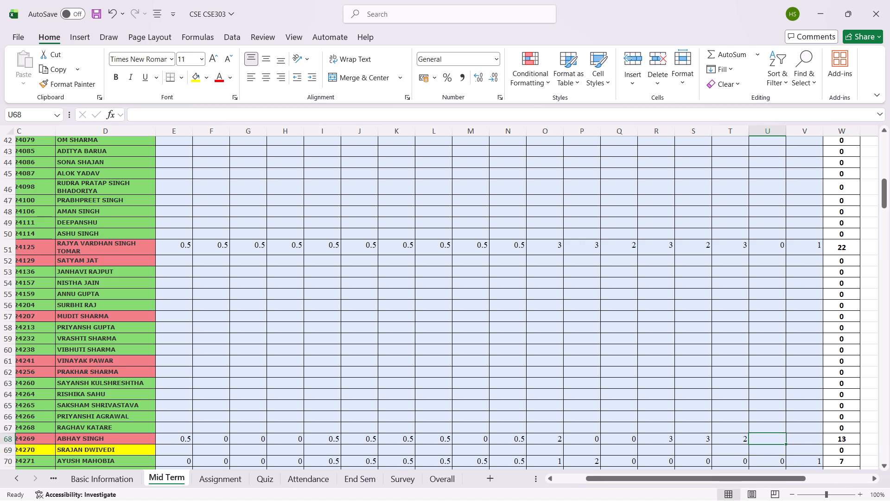
key("3")
left_click(795, 438)
key("0")
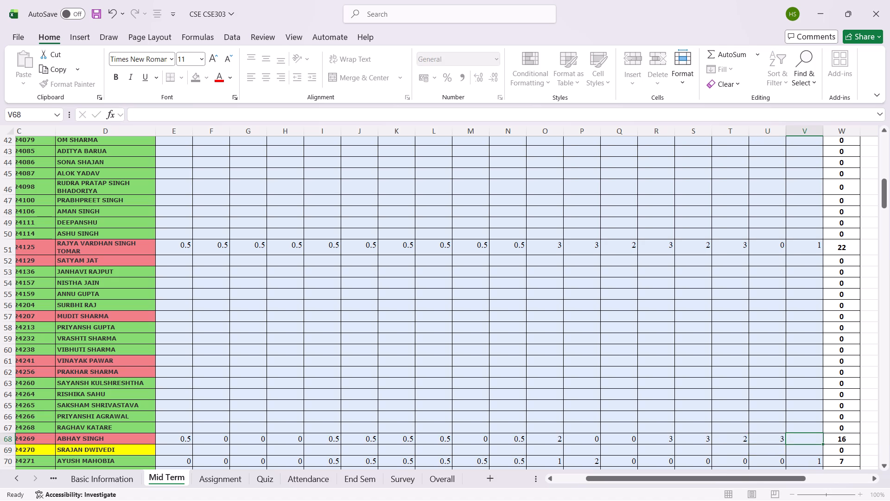
key("Return")
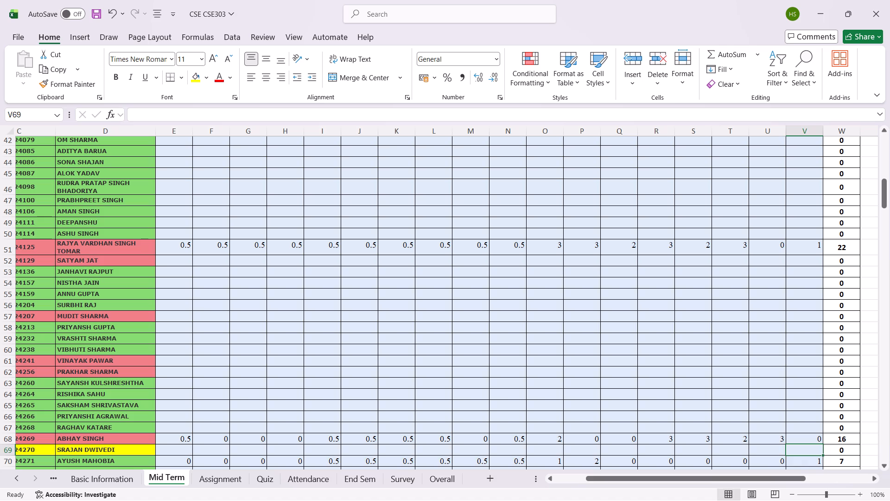
Enter 0.5 in E56 filled across to F56, 0 in G56 and 0.5 in H56, for Q1 to Q4 of row 56.
left_click(184, 306)
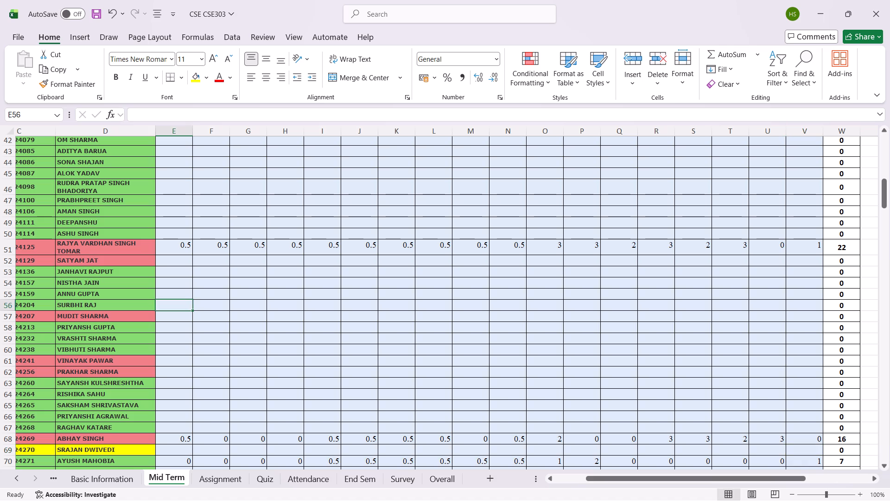
type("0.")
key("5")
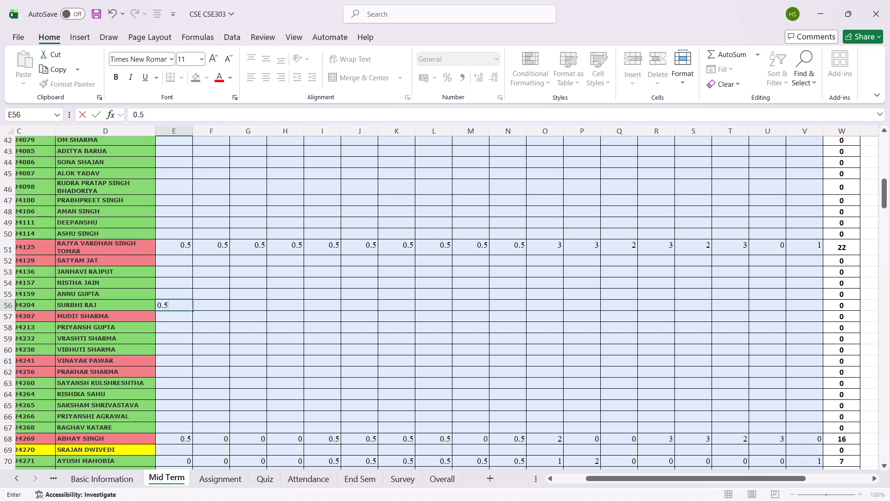
left_click(192, 308)
left_click_drag(190, 311, 199, 313)
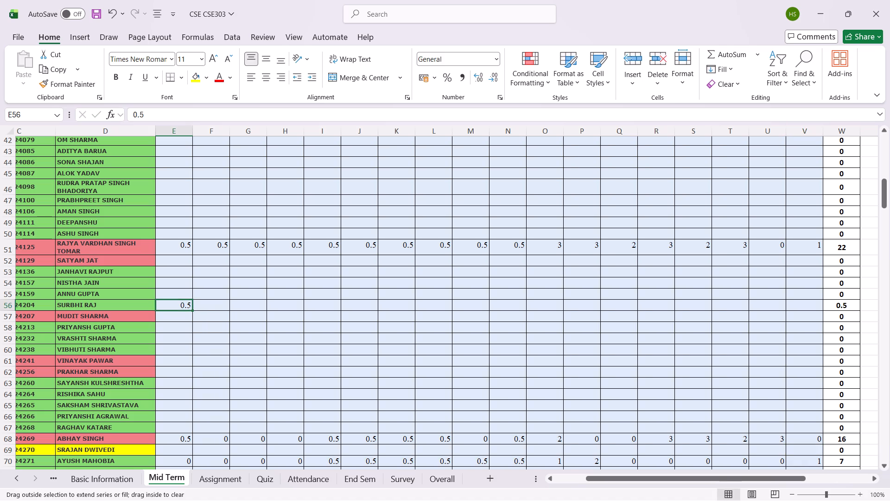
left_click_drag(199, 313, 225, 308)
left_click(243, 307)
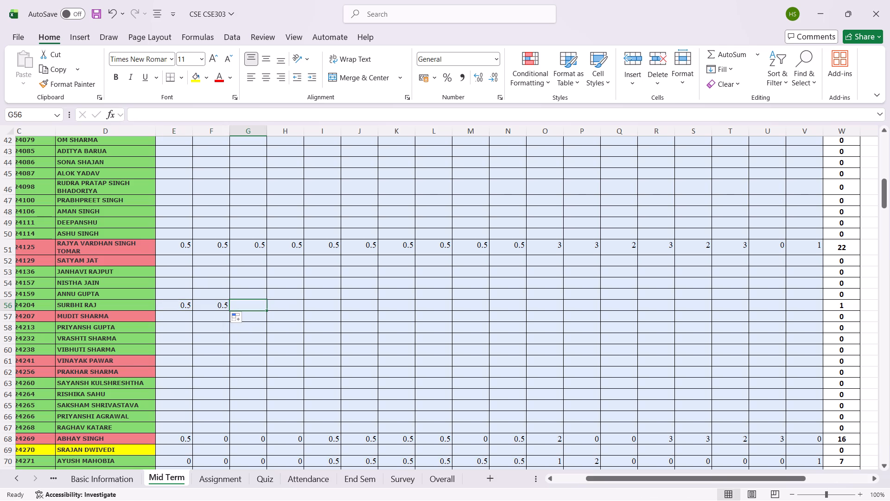
key("0")
left_click(287, 303)
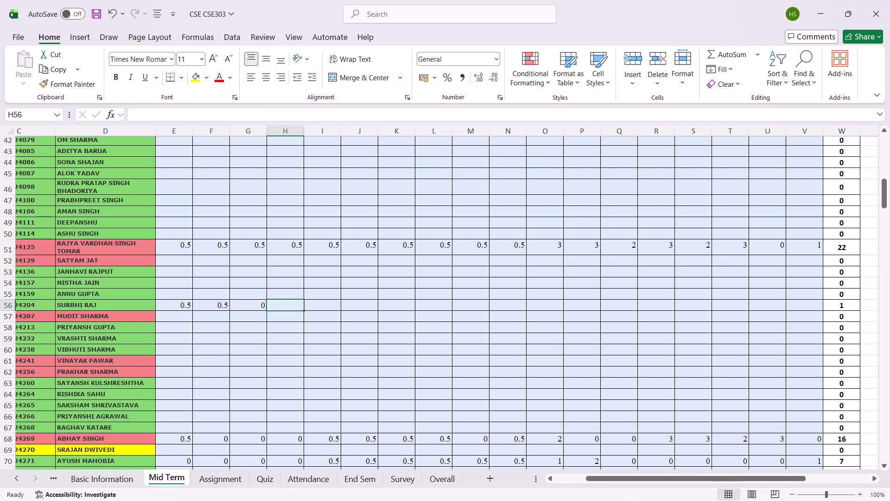
type("0.5")
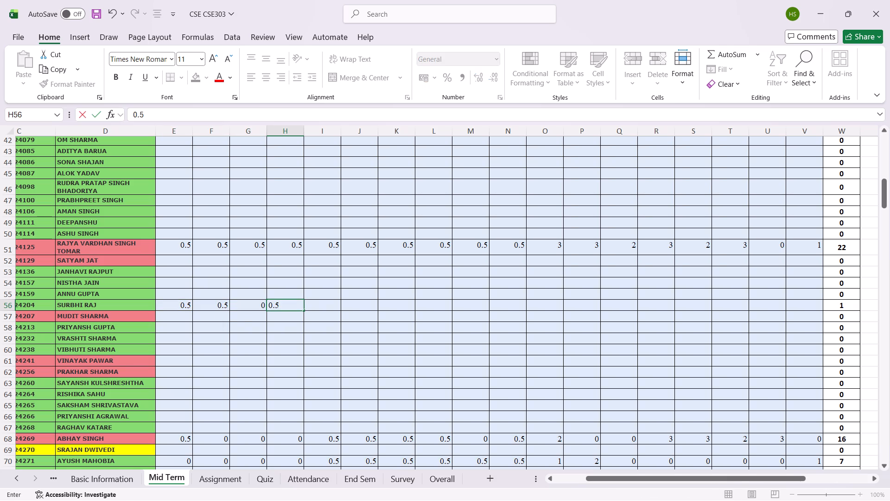
Record Q5 to Q10 for row 56: 0 in I56, 0.5 in J56 filled across to L56, 0 in M56 and 0.5 in N56.
left_click(317, 310)
key("0")
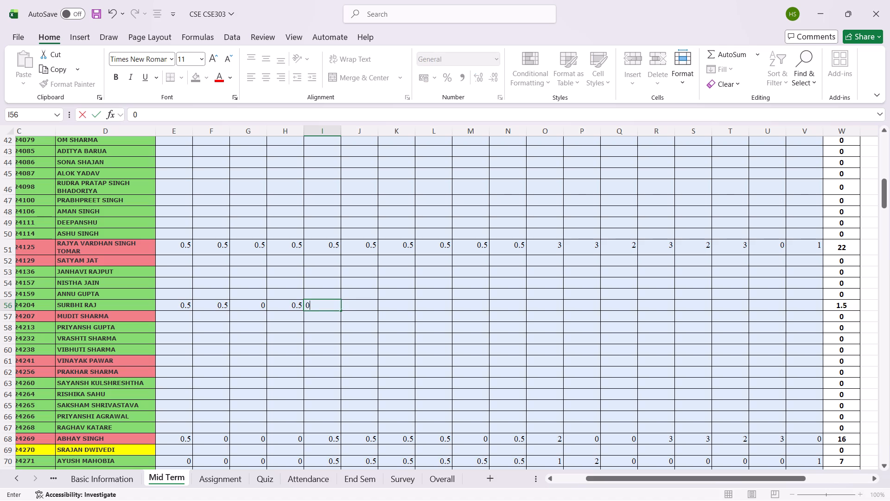
left_click(362, 306)
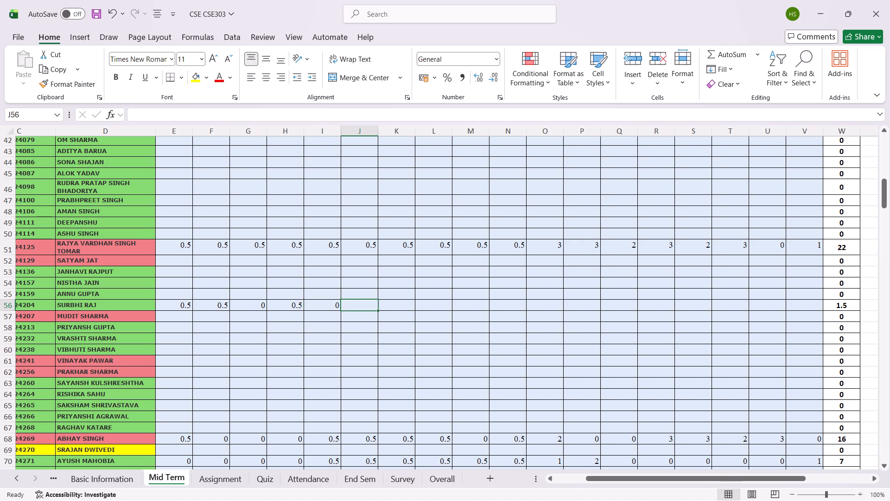
type("0.5")
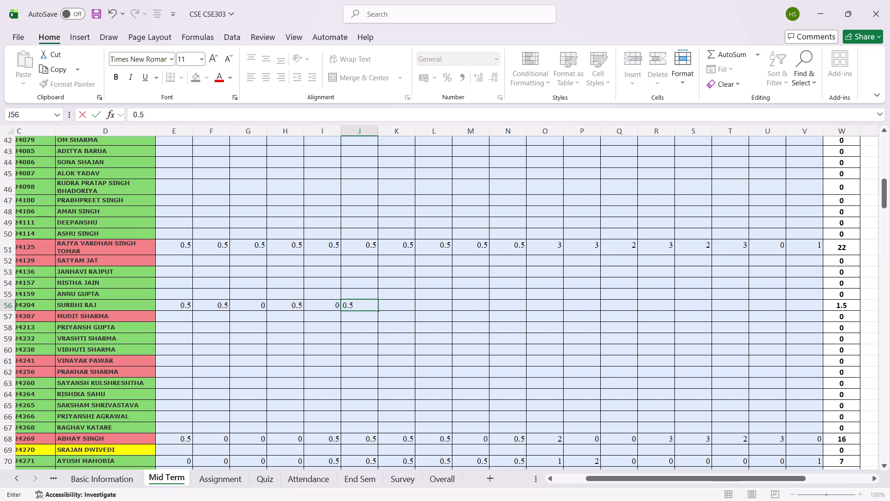
left_click_drag(377, 310, 451, 302)
left_click(465, 306)
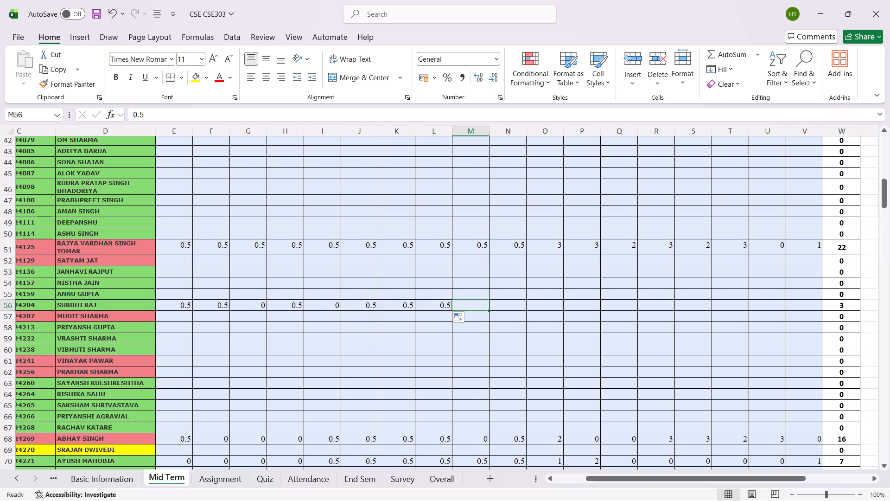
key("0")
left_click(511, 306)
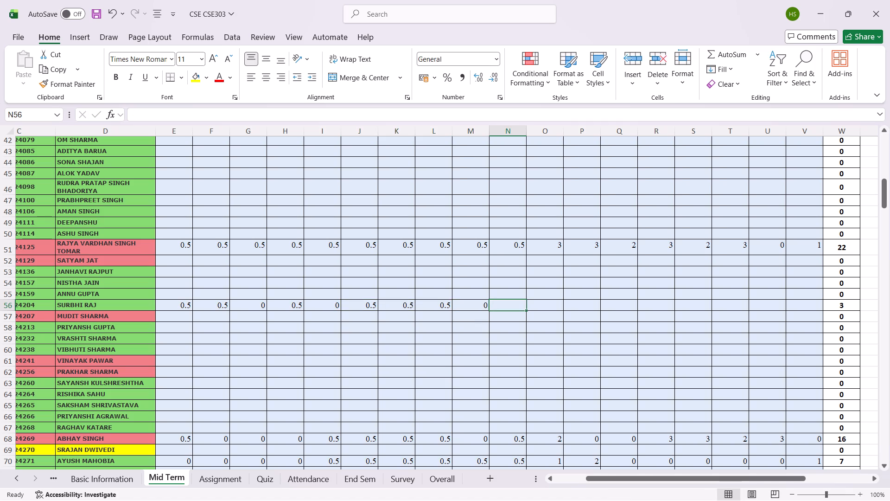
type("0.5")
Record Q11 to Q18 for row 56: 0 in O56 filled across to R56, and 2, 0, 0 and 1 in S56 to V56.
left_click(543, 309)
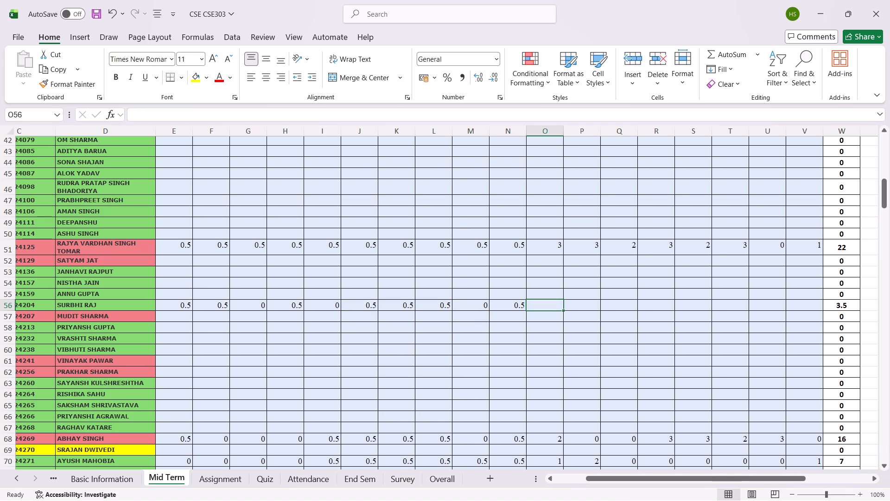
key("0")
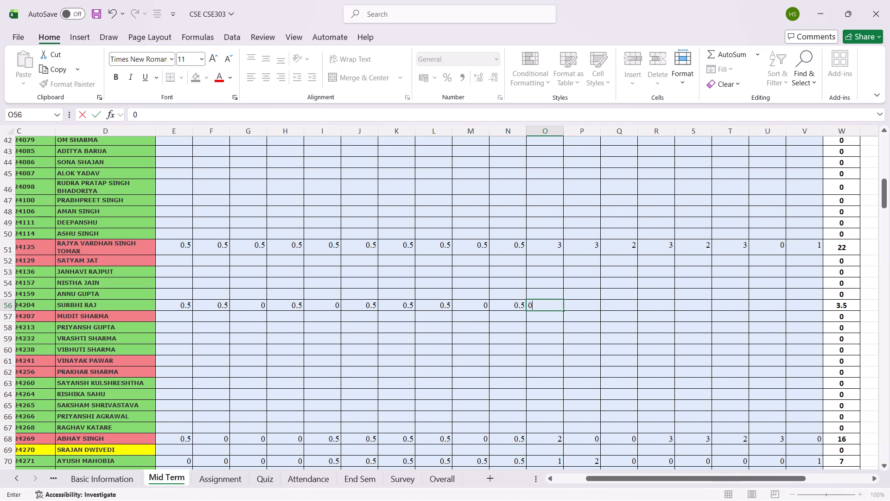
left_click_drag(564, 312, 670, 304)
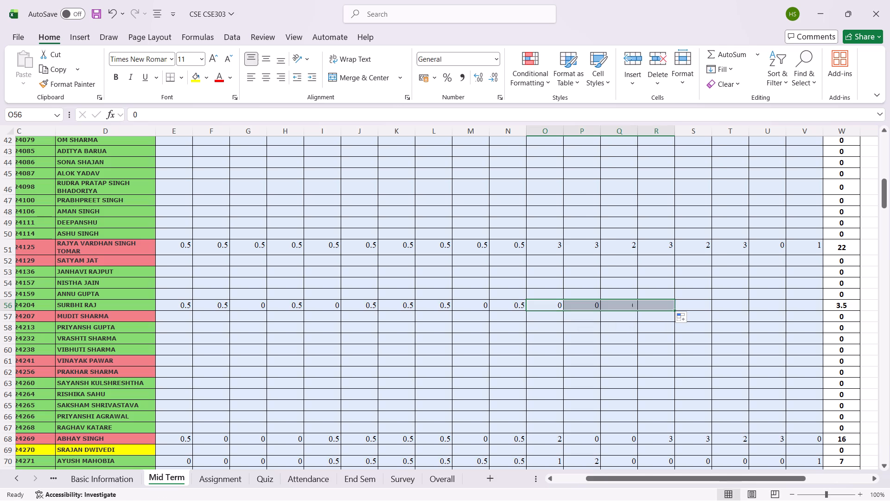
left_click(684, 305)
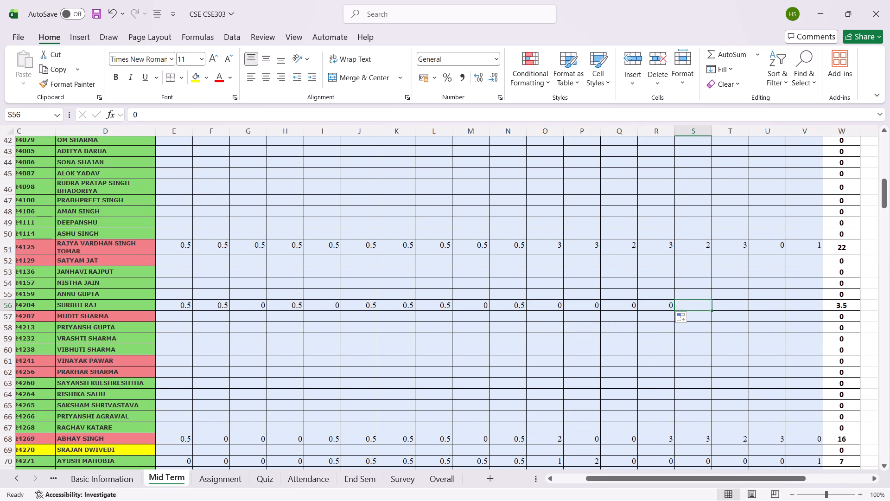
key("2")
left_click(724, 305)
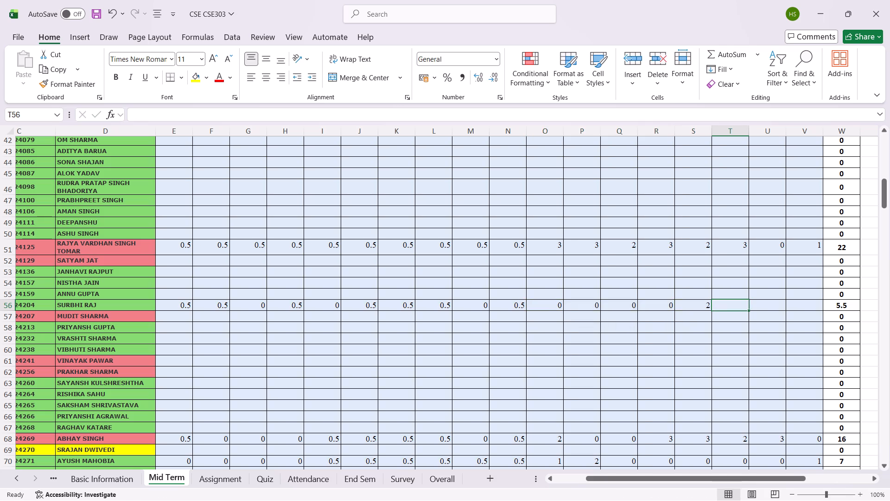
key("0")
left_click(768, 303)
key("0")
left_click(803, 302)
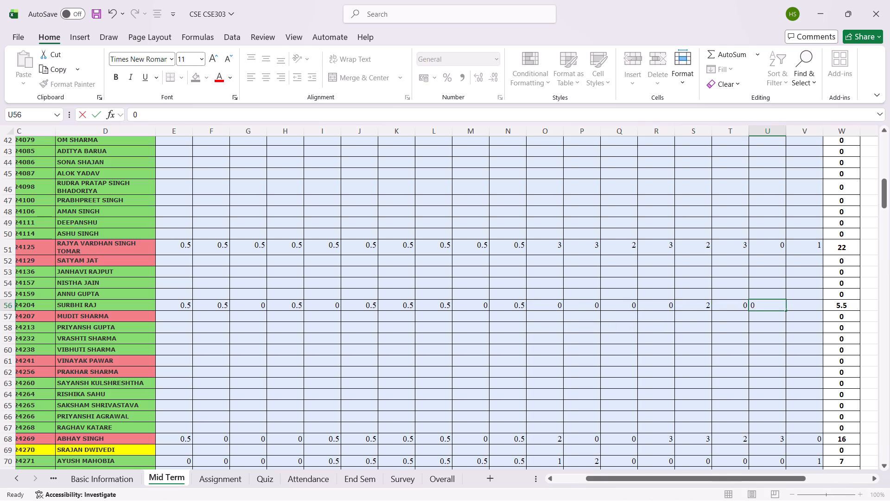
key("1")
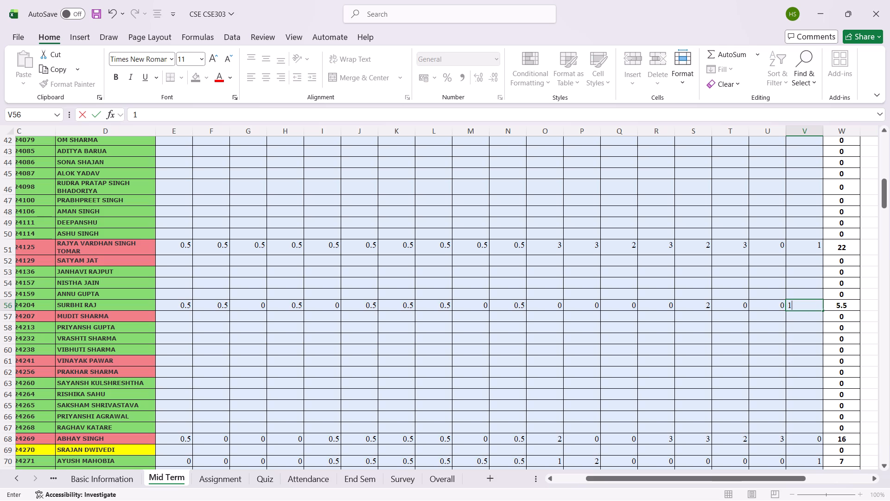
key("Return")
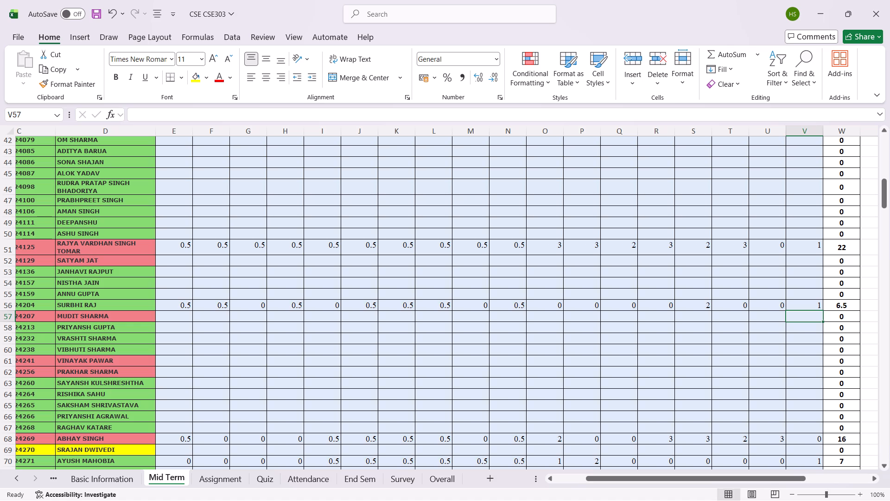
Enter a mark of 0 in each of cells E41, F41 and G41, for Q1 to Q3 of the student in row 41.
scroll(186, 347, "down", 3)
scroll(186, 347, "up", 3)
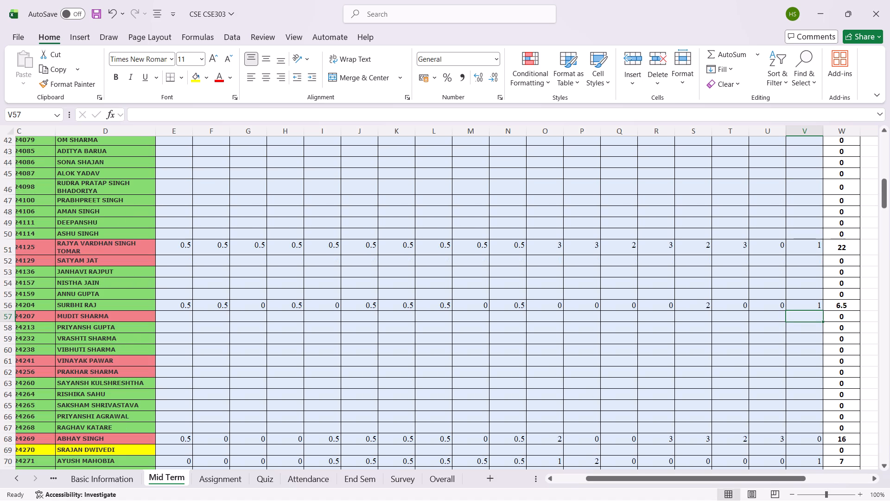
scroll(184, 312, "up", 1)
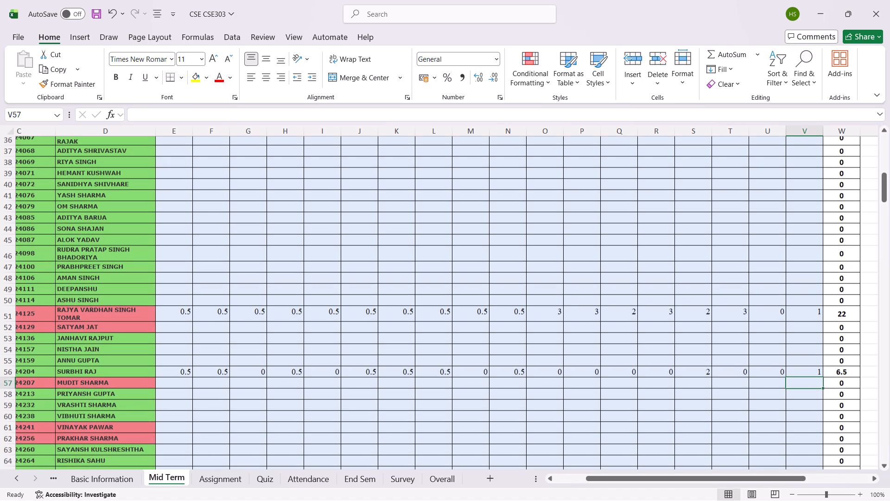
left_click(187, 196)
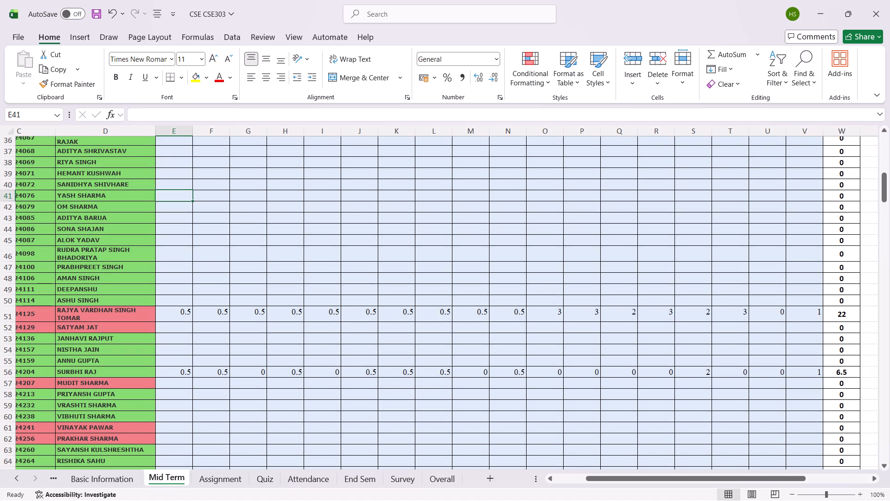
key("0")
left_click(215, 198)
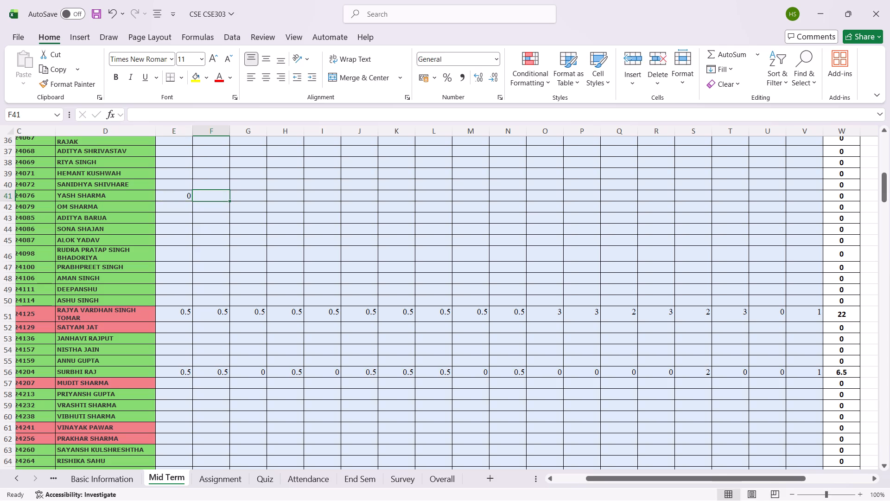
key("0")
left_click(242, 201)
key("0")
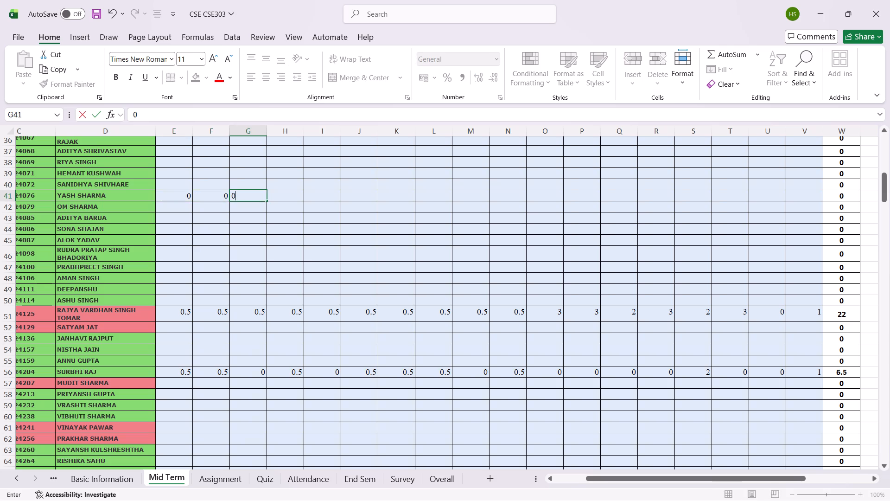
key("0")
key("BackSpace")
key("Return")
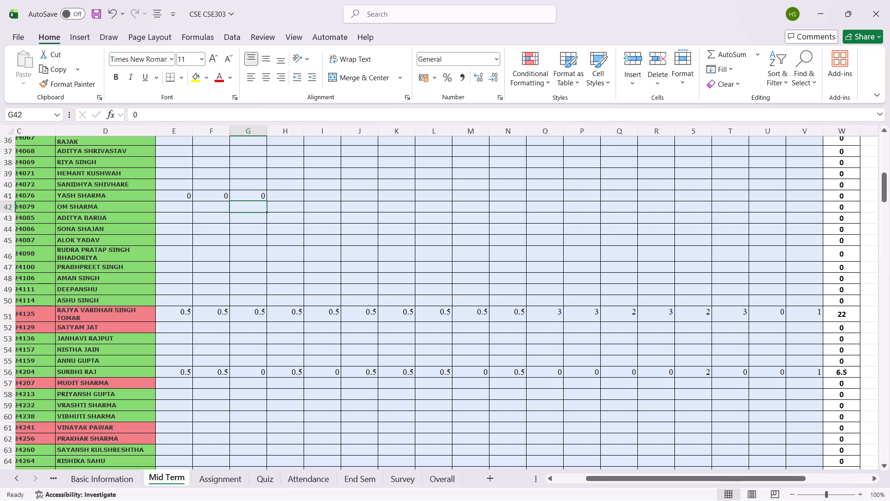
left_click(243, 196)
Record Q4 to Q10 for row 41: 0.5 in H41 filled across to M41, and 0 in N41.
left_click(285, 198)
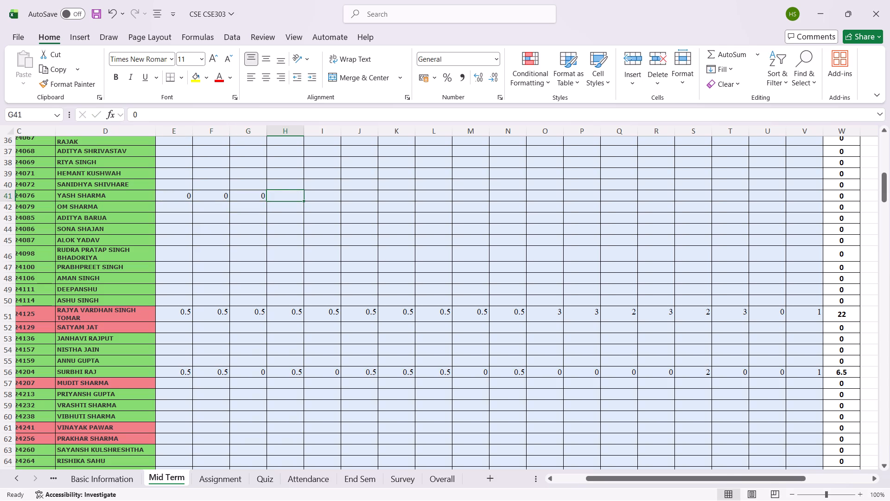
key("0")
type(".5")
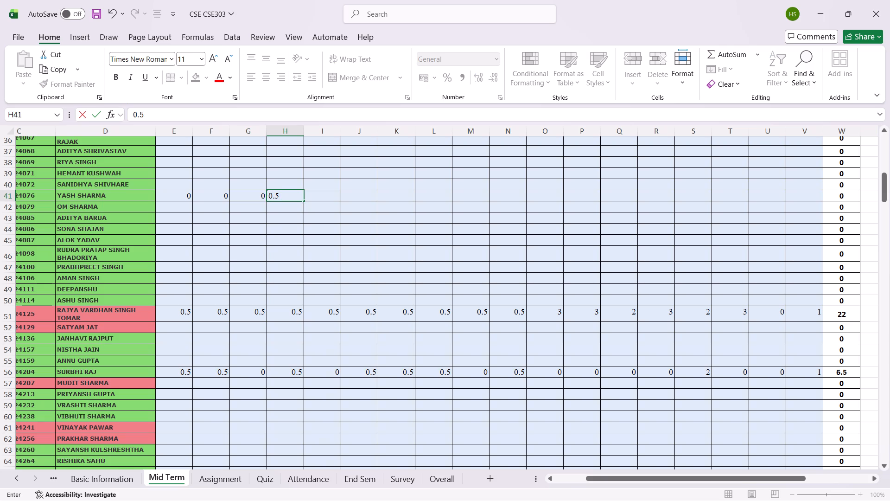
left_click_drag(305, 200, 334, 204)
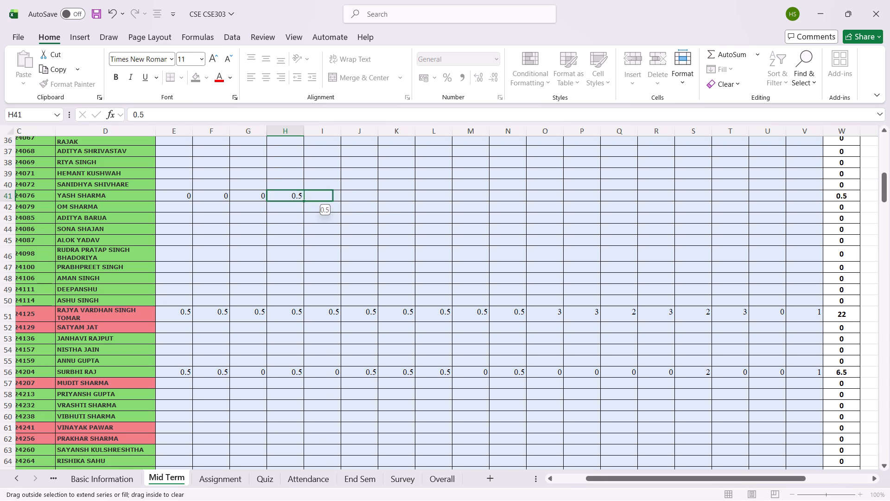
left_click_drag(334, 204, 457, 191)
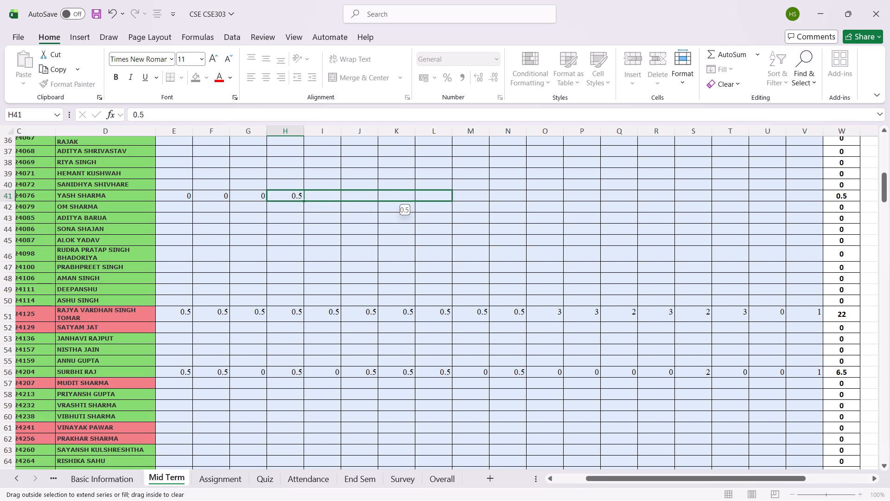
left_click_drag(457, 191, 482, 193)
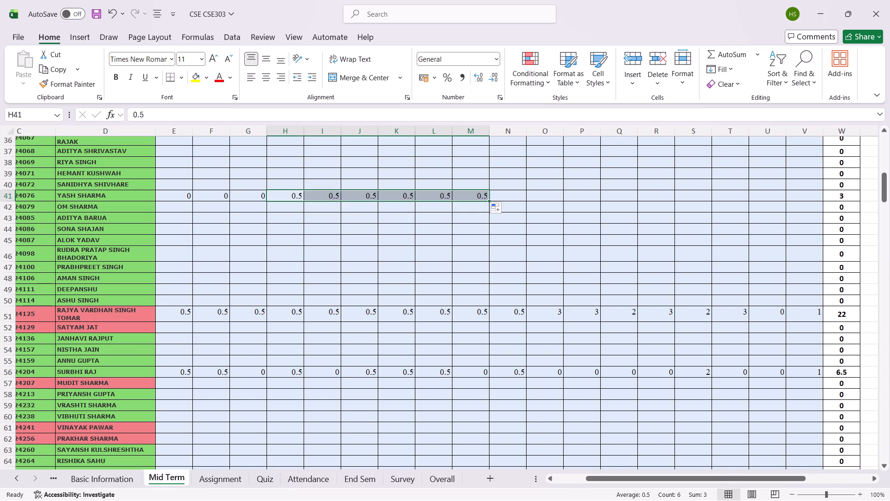
left_click(513, 199)
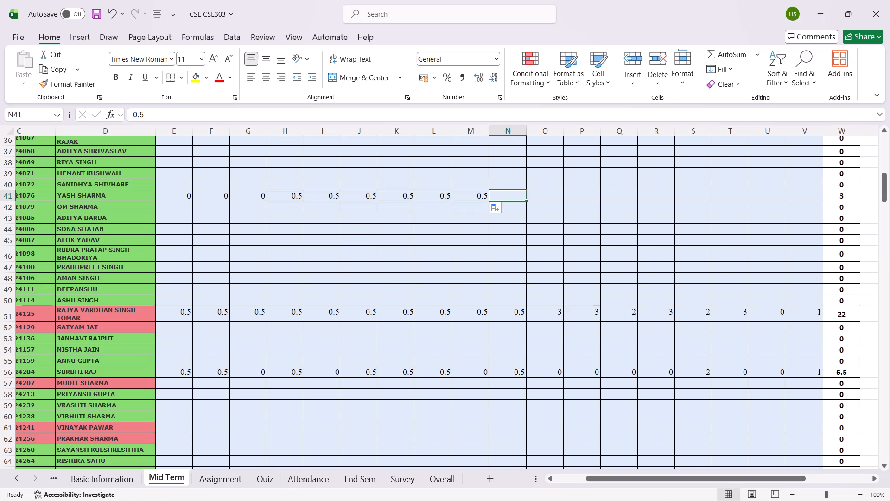
key("0")
Record Q11 to Q14 for row 41: 0 in O41, 0 in P41, 2 in Q41 and 2 in R41.
left_click(547, 199)
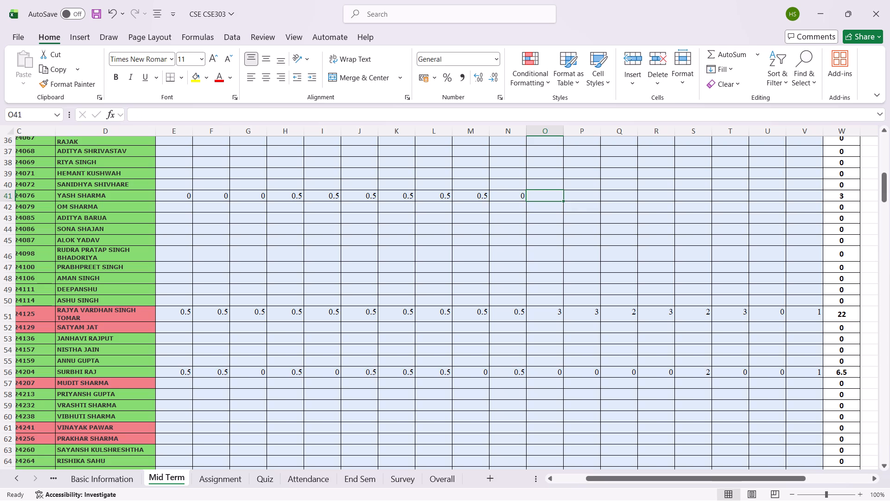
key("0")
left_click(587, 197)
key("0")
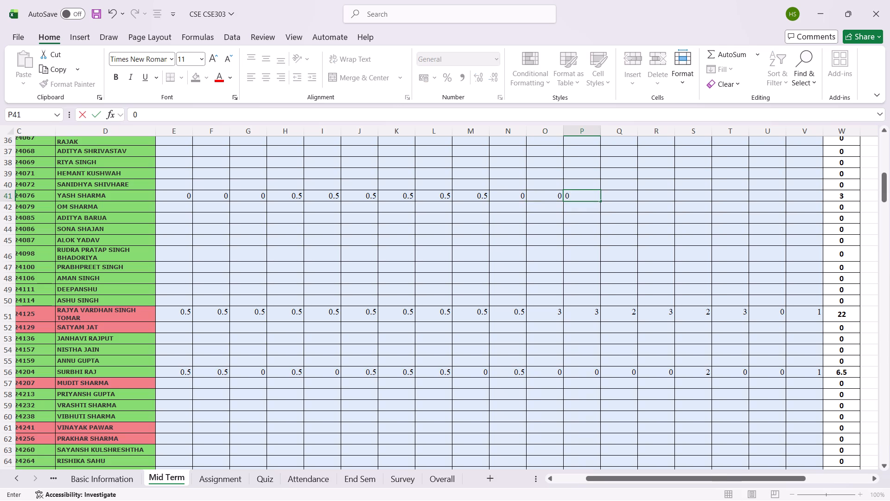
left_click(627, 197)
key("2")
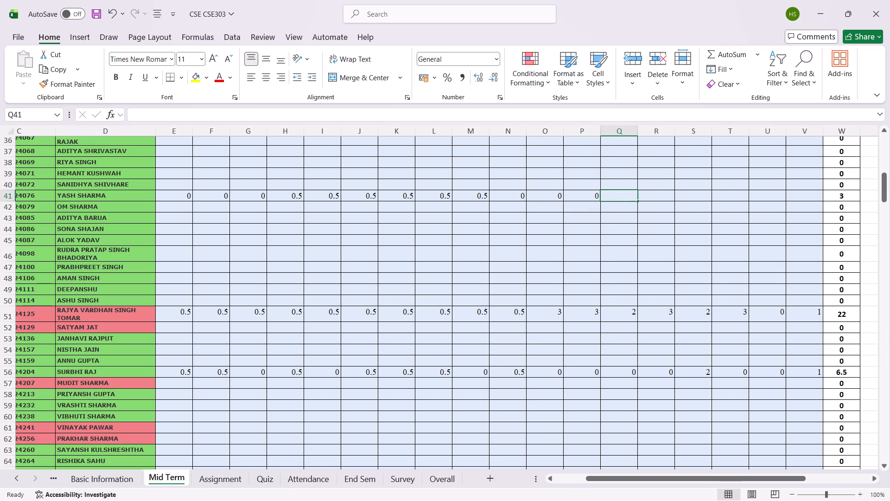
left_click(653, 196)
key("2")
Record Q15 to Q18 for row 41: 2 in S41, 2 in T41, 1.5 in U41 and 0 in V41.
left_click(691, 196)
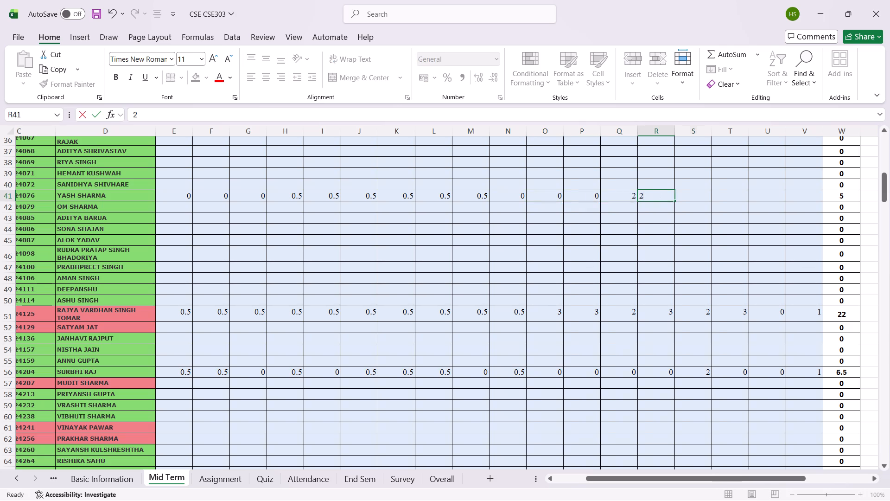
key("2")
left_click(738, 196)
key("2")
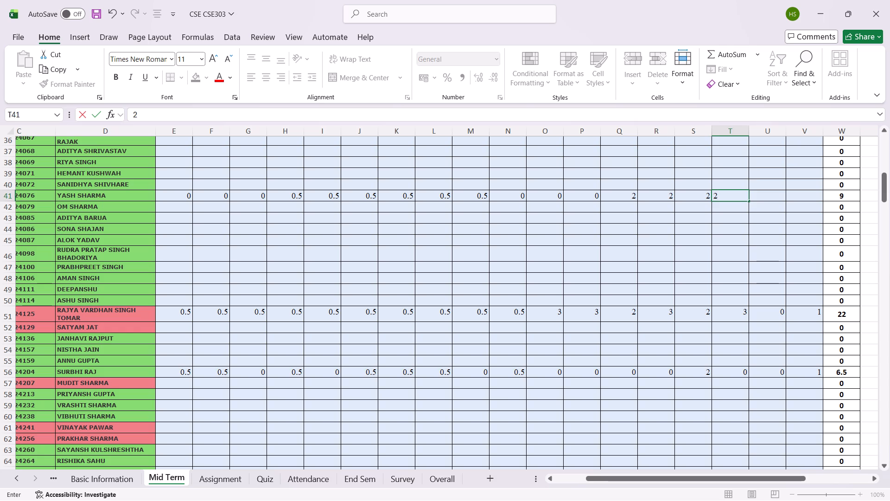
left_click(761, 196)
key("0")
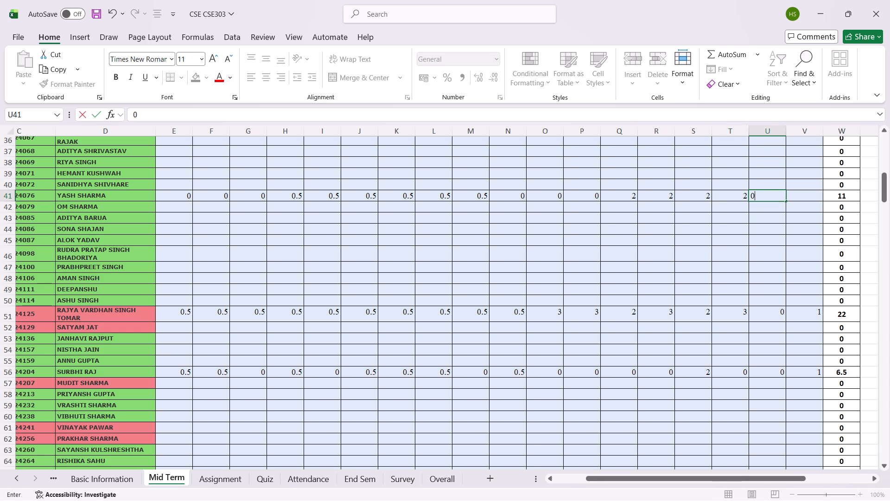
key("period")
key("BackSpace")
key("BackSpace")
key("1")
type(".5")
left_click(802, 195)
key("0")
key("Return")
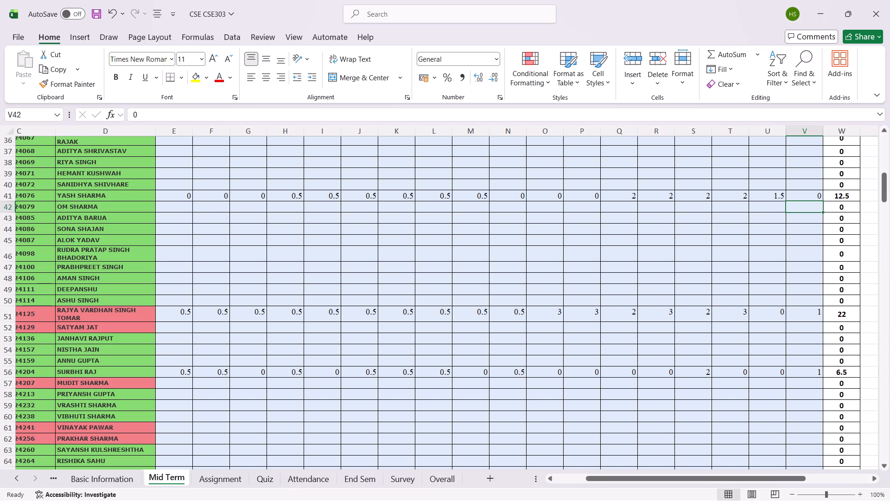
Record Q1 to Q4 for the student in row 71: 0 in E71, 0 in F71, 0.5 in G71 and 0 in H71.
scroll(150, 301, "down", 1)
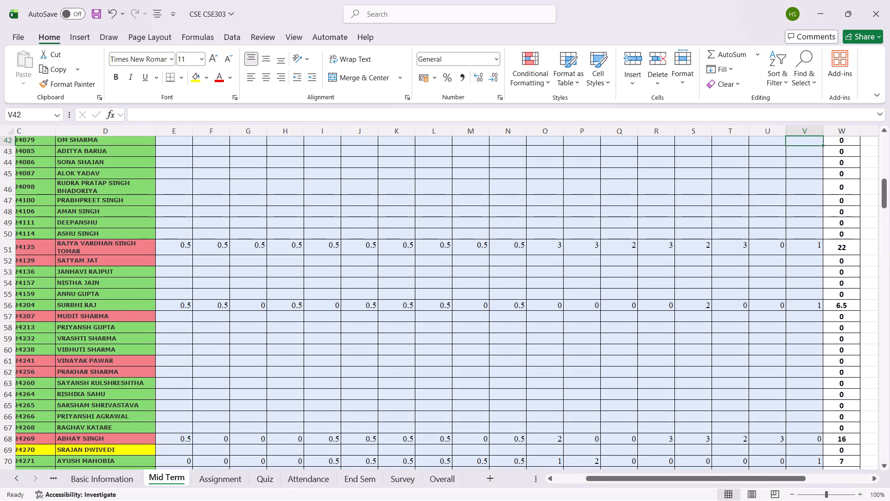
scroll(150, 301, "down", 1)
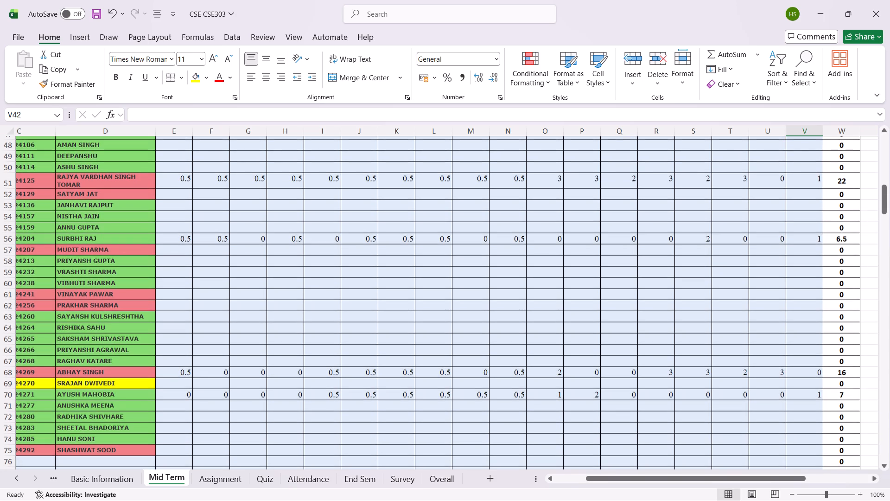
left_click(173, 404)
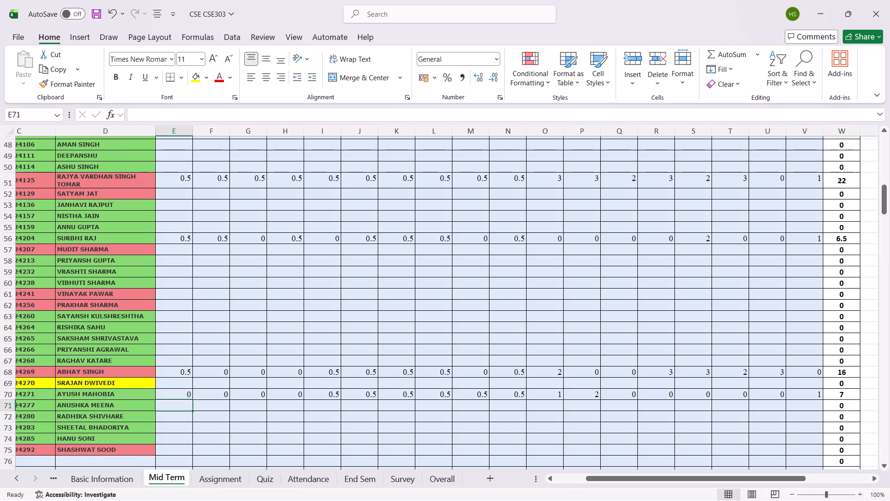
key("0")
left_click(205, 402)
key("0")
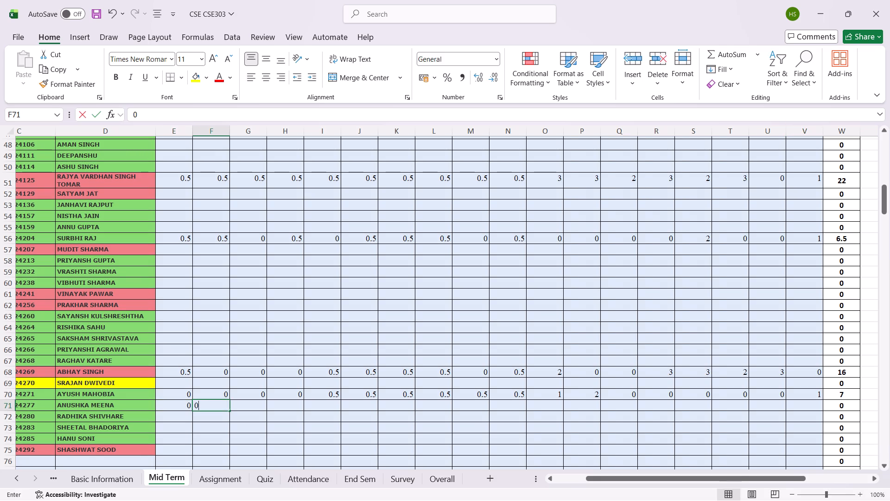
left_click(237, 405)
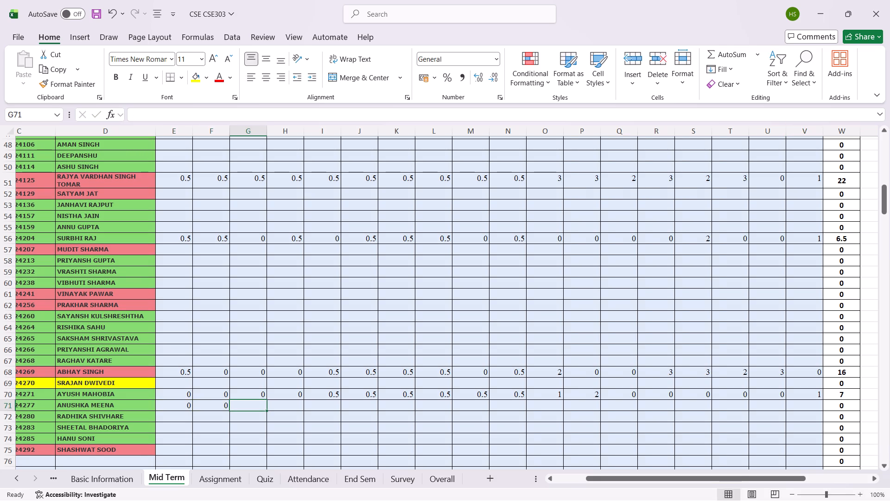
type("0.5")
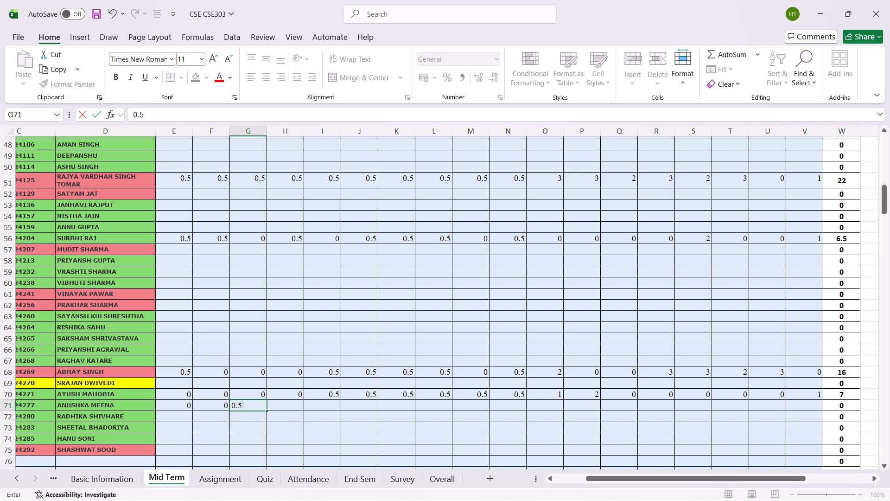
left_click(280, 405)
key("0")
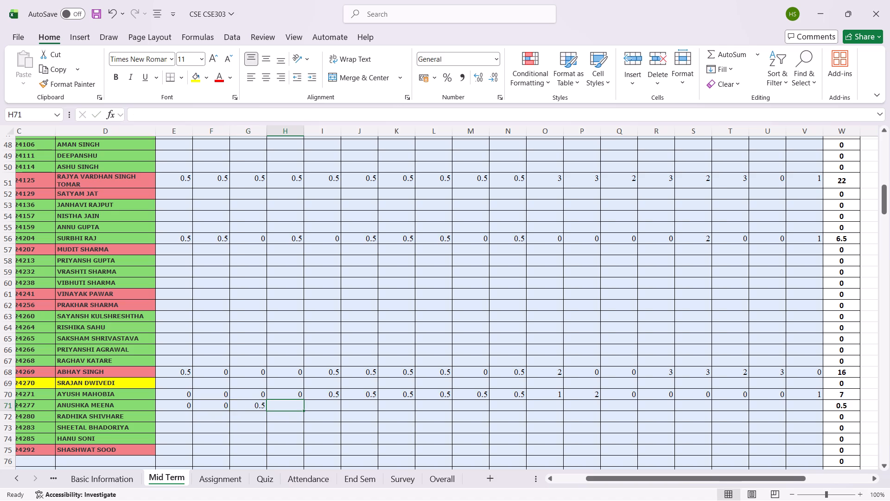
Record Q5 to Q10 for row 71: enter 0.5 in I71 and fill it across to N71.
left_click(324, 405)
key("0")
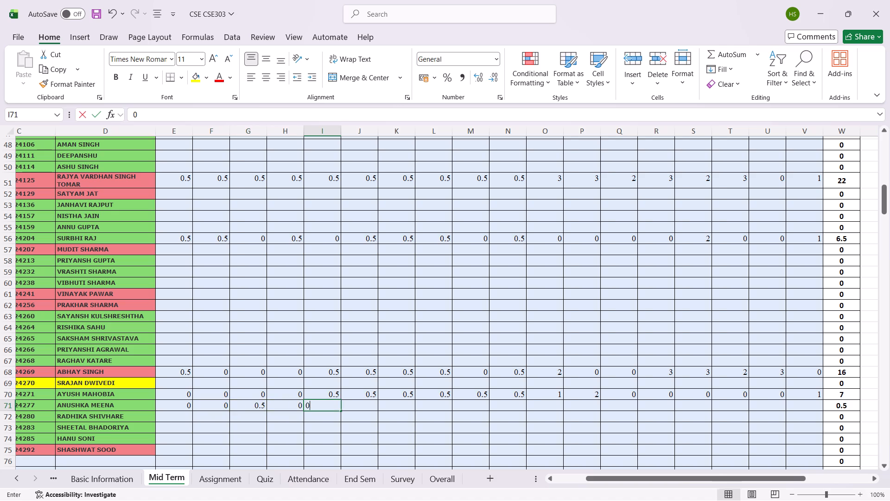
key("period")
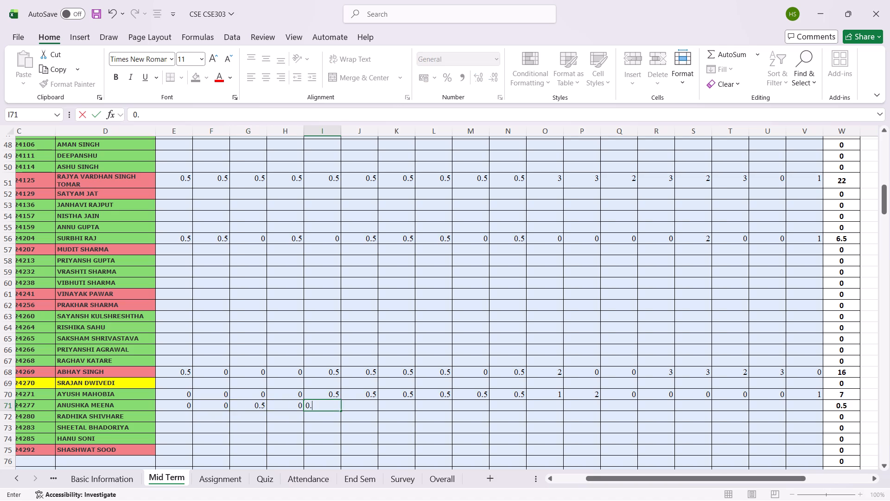
key("5")
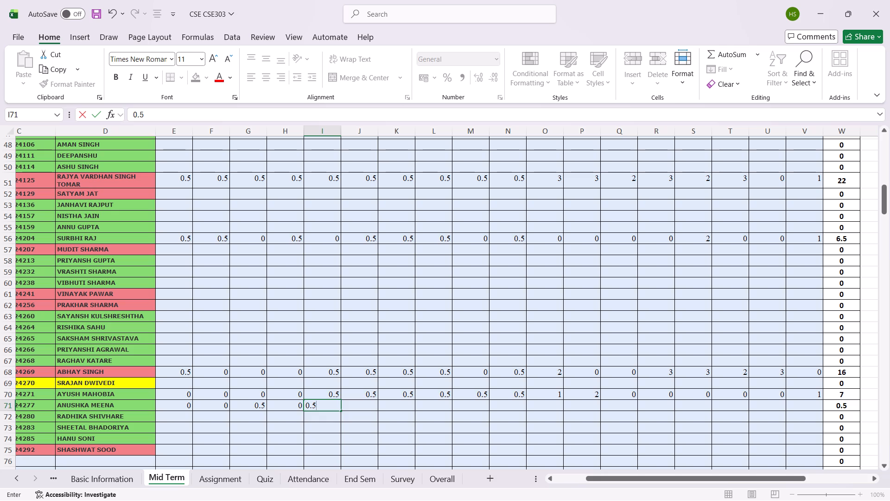
left_click_drag(340, 413, 345, 413)
left_click(332, 405)
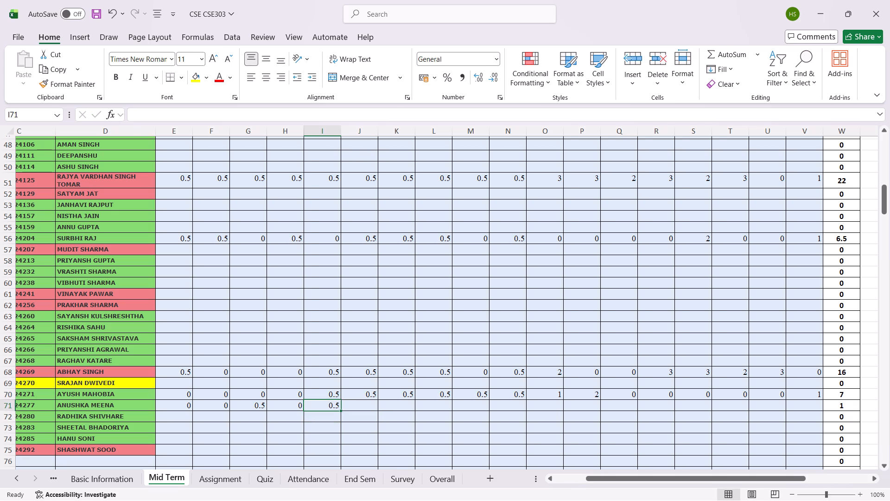
left_click_drag(340, 409, 466, 405)
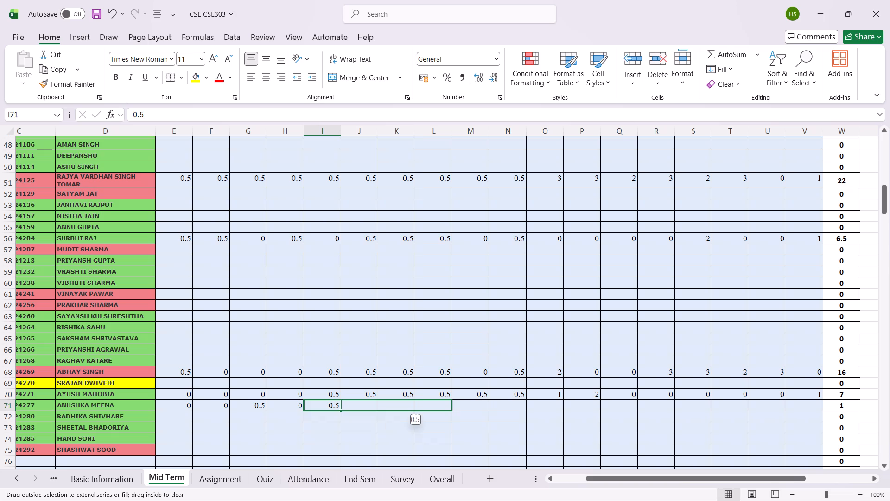
left_click_drag(466, 405, 516, 405)
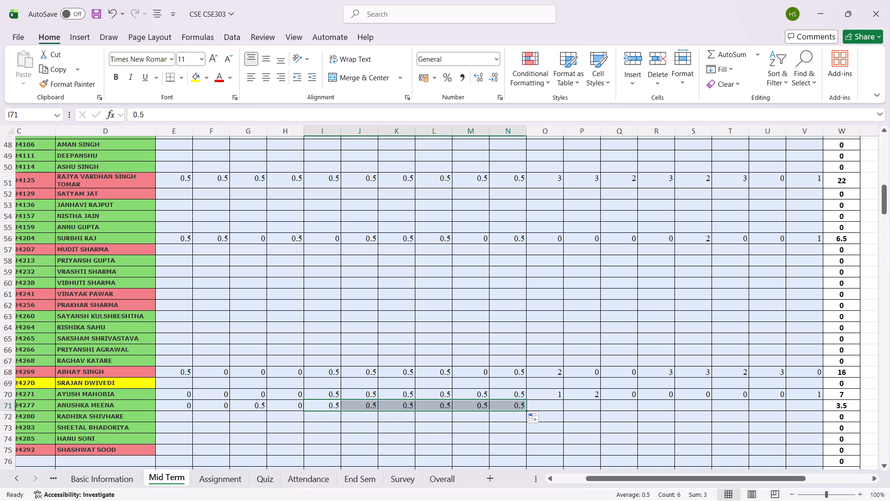
Record Q11 to Q14 for row 71, entering a mark of 3 in each of cells O71, P71, Q71 and R71.
left_click(557, 409)
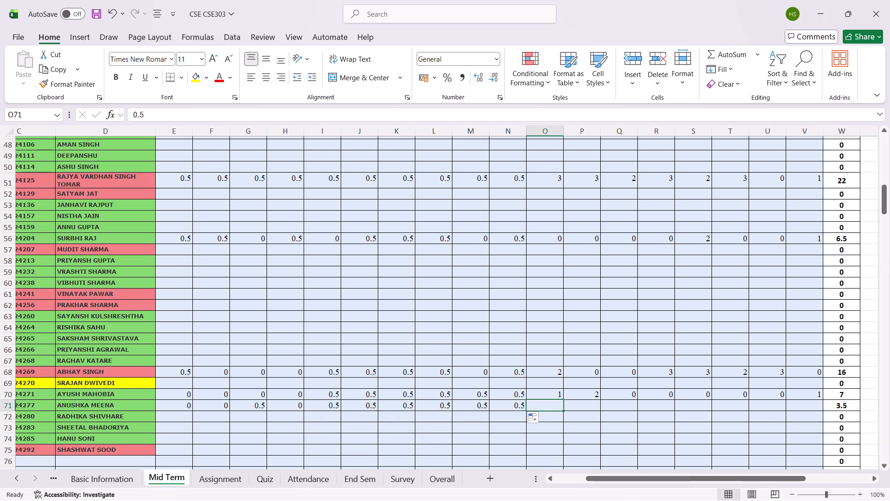
key("3")
left_click(584, 404)
key("3")
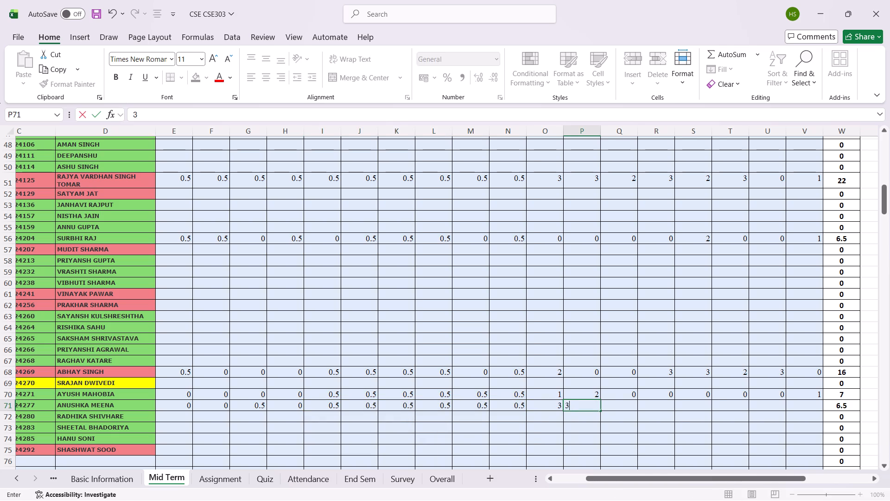
left_click(612, 408)
key("3")
left_click(655, 405)
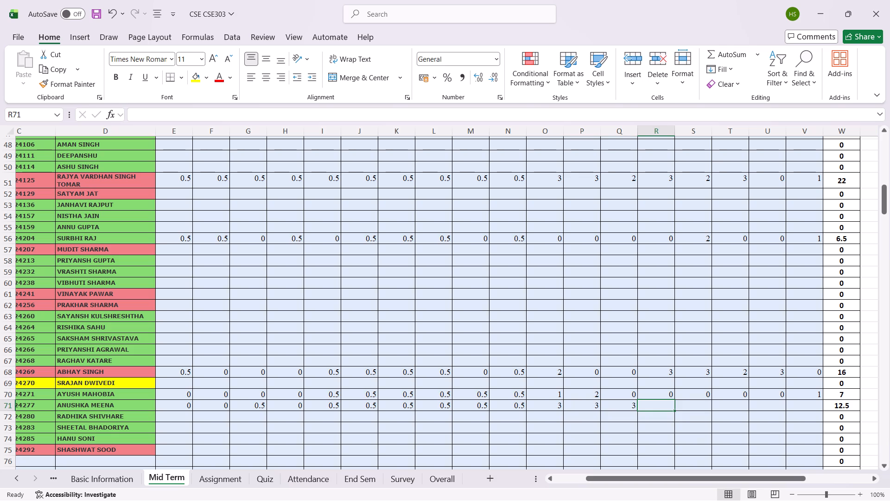
key("3")
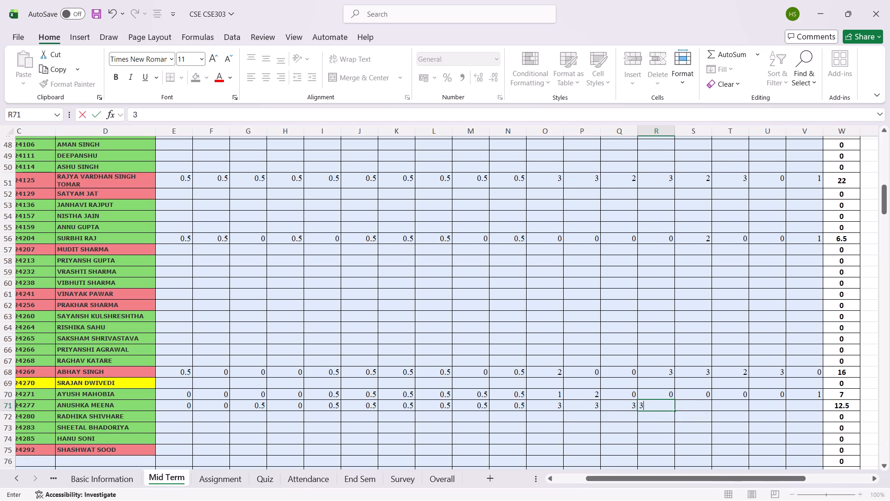
Record Q15 to Q18 for row 71: 0 in S71, 4 in T71, 3 in U71 and 0 in V71.
left_click(687, 405)
key("0")
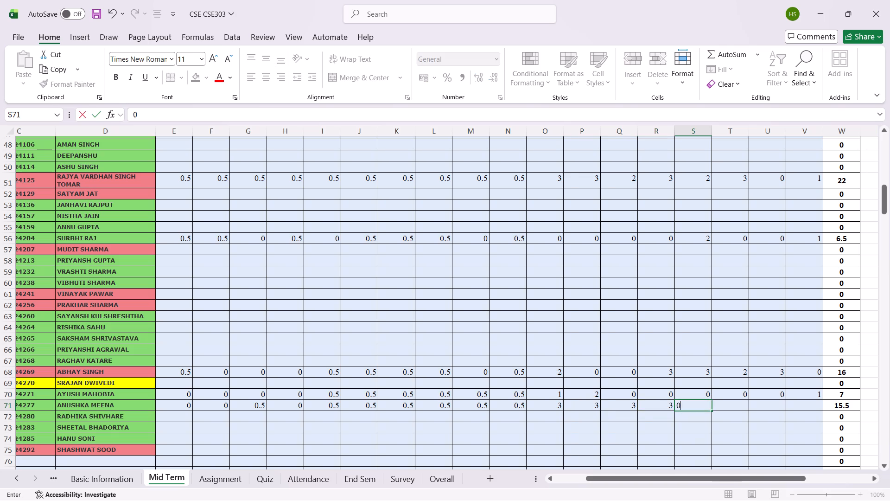
left_click(734, 404)
key("4")
left_click(758, 405)
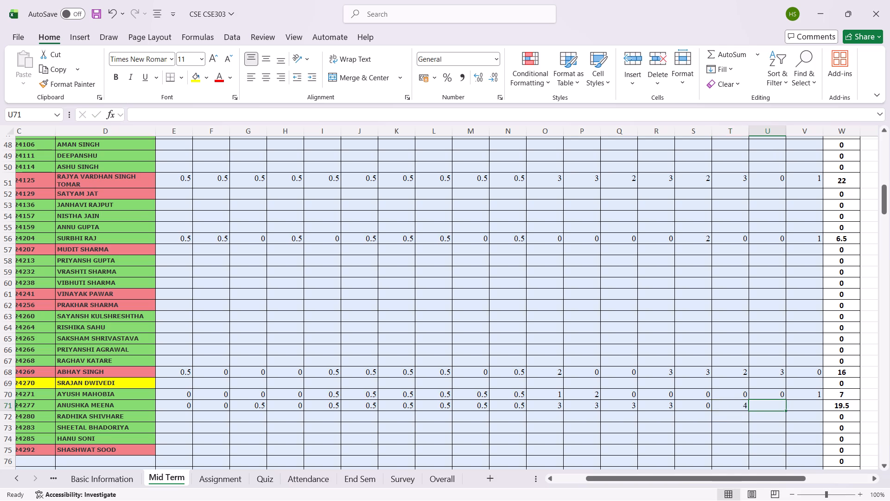
key("3")
left_click(803, 405)
key("0")
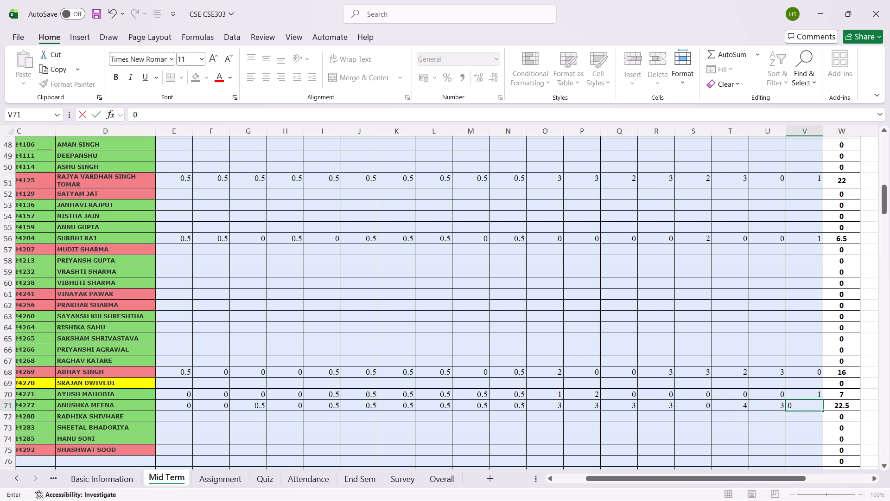
key("Return")
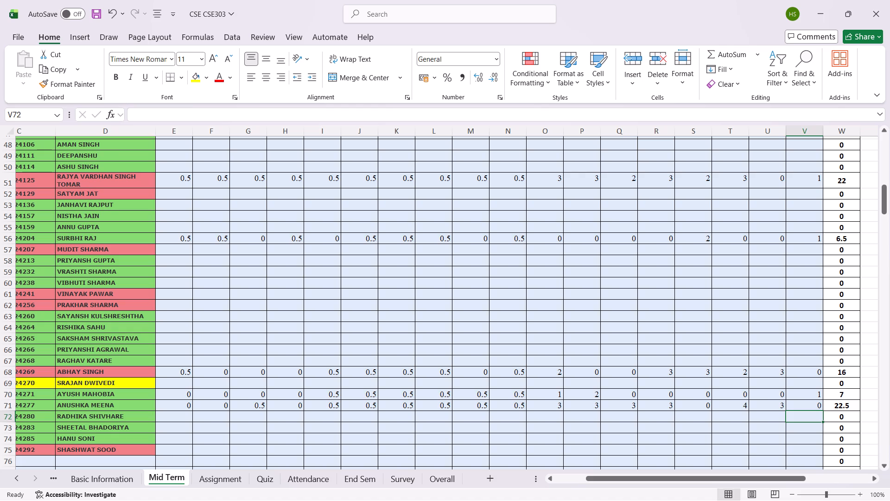
Record Q1 to Q4 for the student in row 36: 0 in E36, 0 in F36, and 0.5 in G36 filled across to H36.
scroll(179, 350, "up", 2)
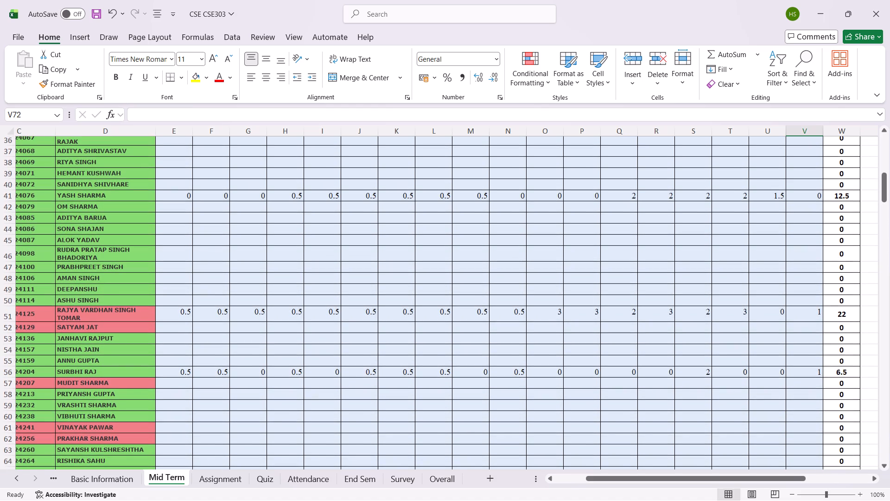
scroll(169, 249, "up", 2)
left_click(184, 269)
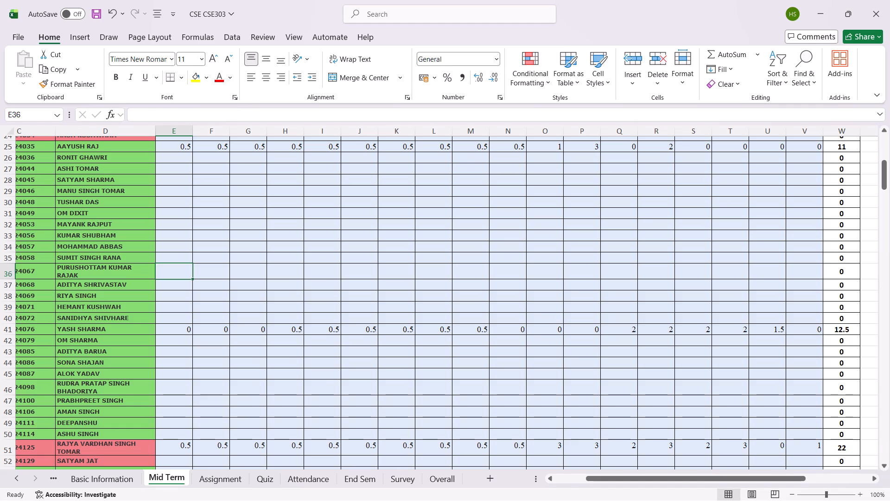
key("0")
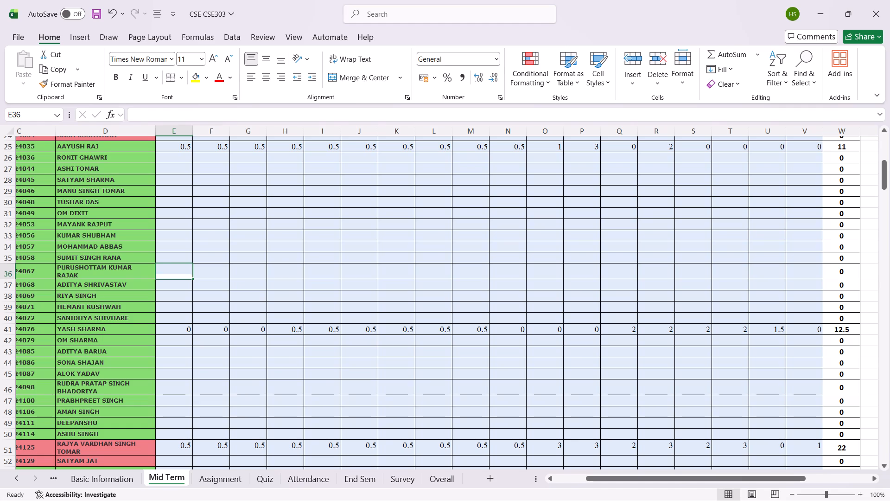
left_click(215, 271)
key("0")
left_click(244, 274)
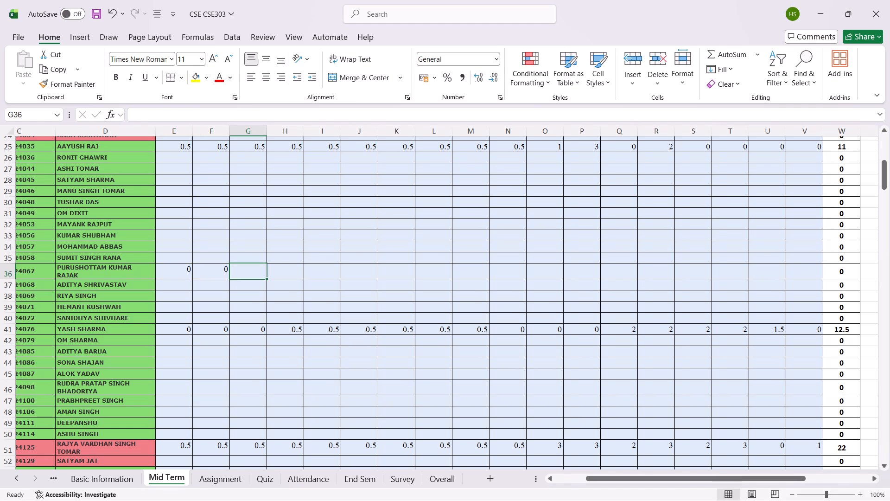
type("0.5")
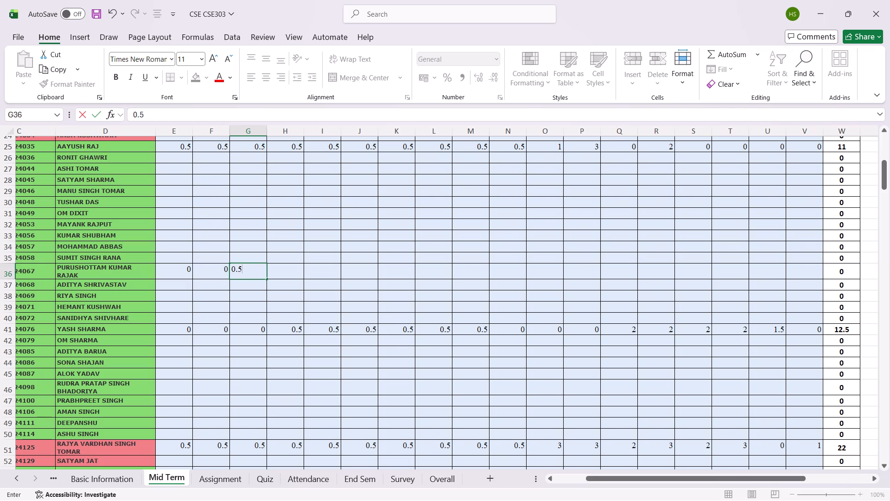
left_click_drag(267, 278, 299, 273)
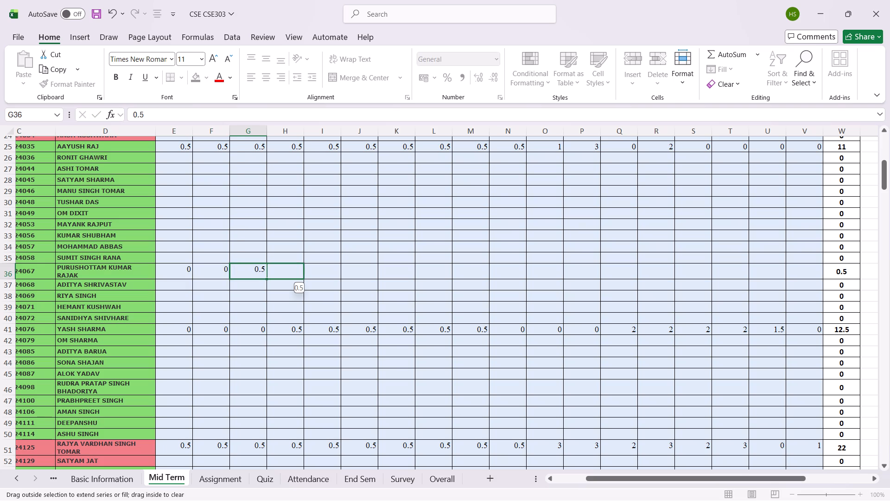
left_click_drag(299, 273, 302, 273)
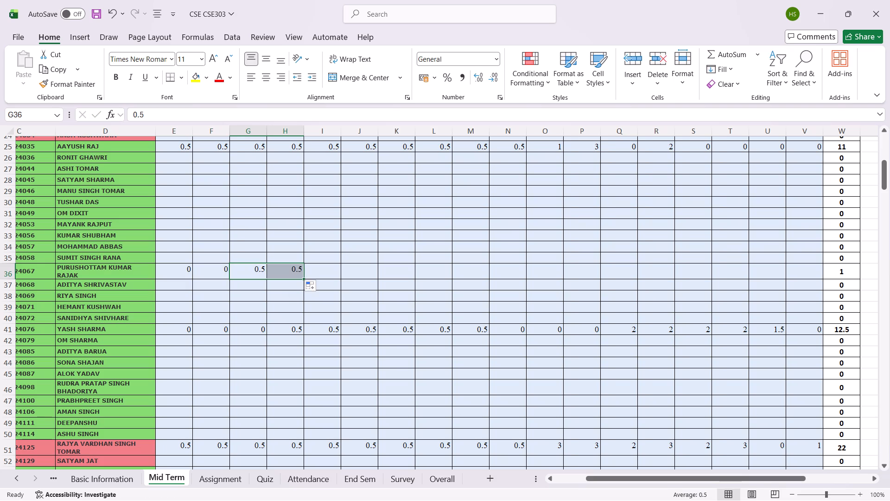
left_click(293, 269)
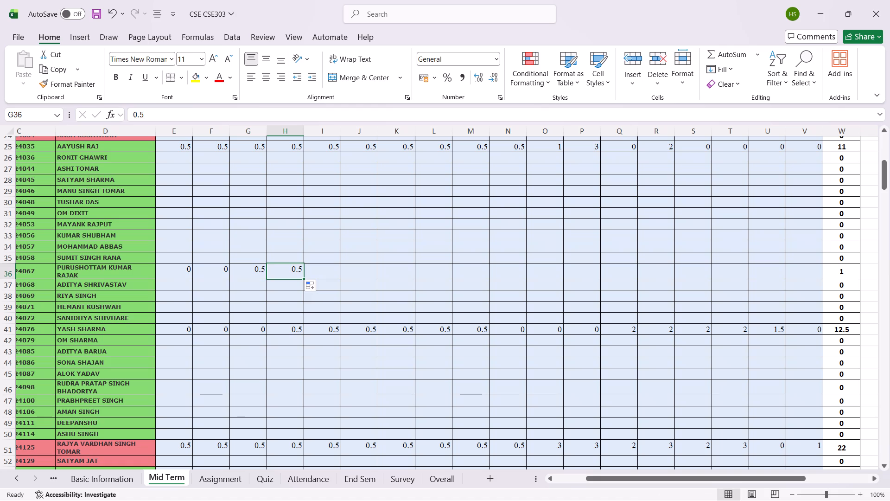
Record Q5 to Q10 for row 36: enter 0 in I36 and 0.5 in J36, filled across to N36.
left_click(335, 269)
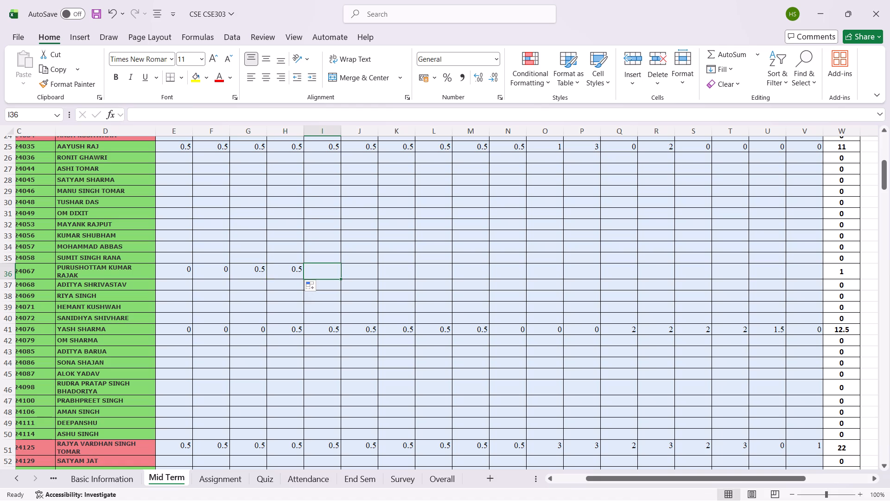
key("0")
left_click(364, 271)
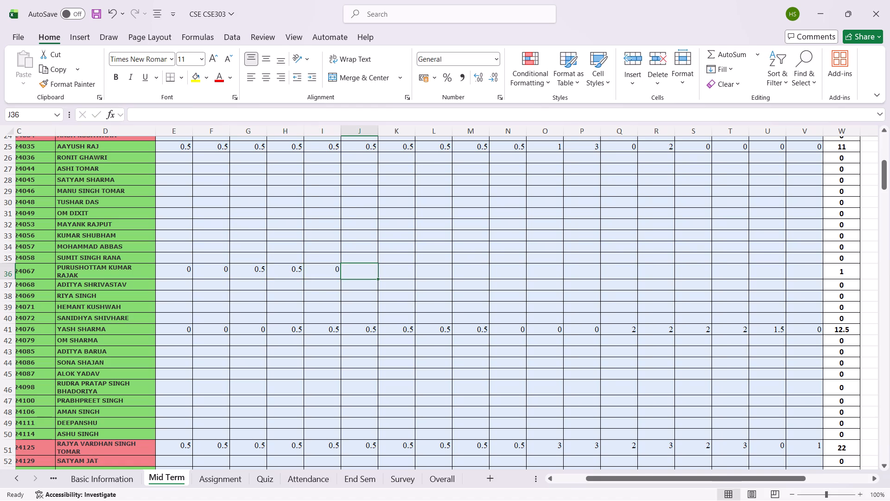
key("9")
key("BackSpace")
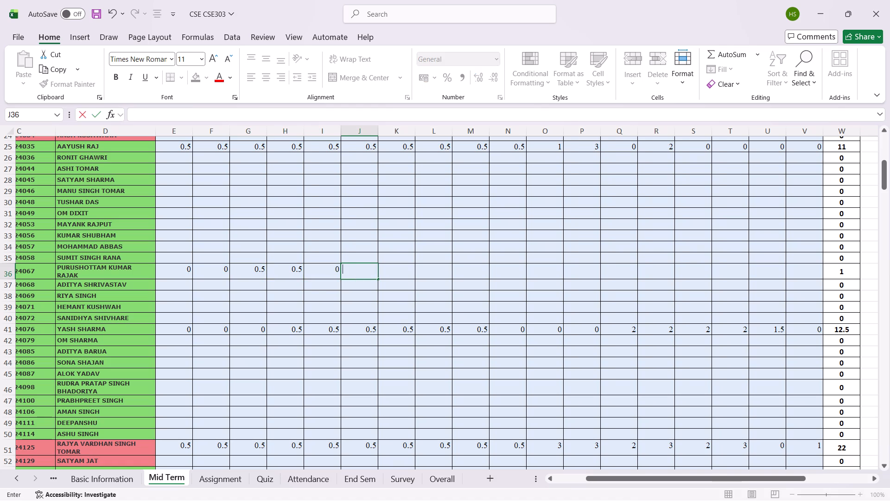
key("0")
type(".5")
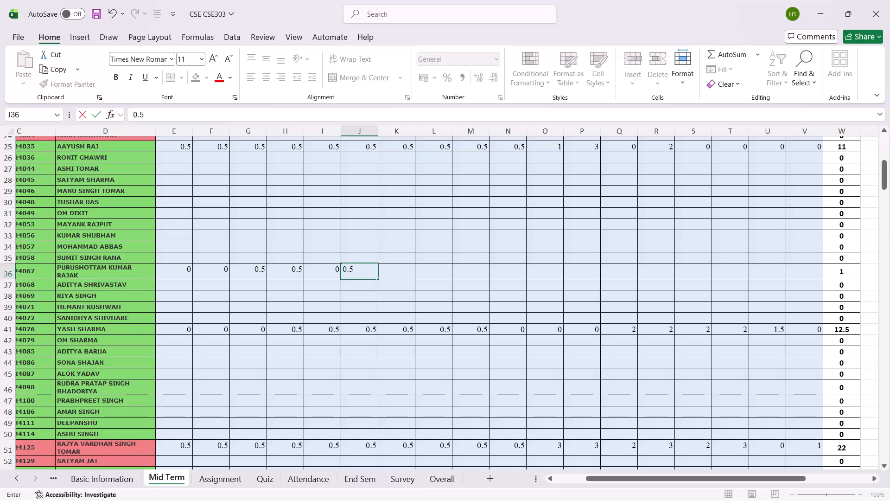
left_click_drag(379, 279, 508, 278)
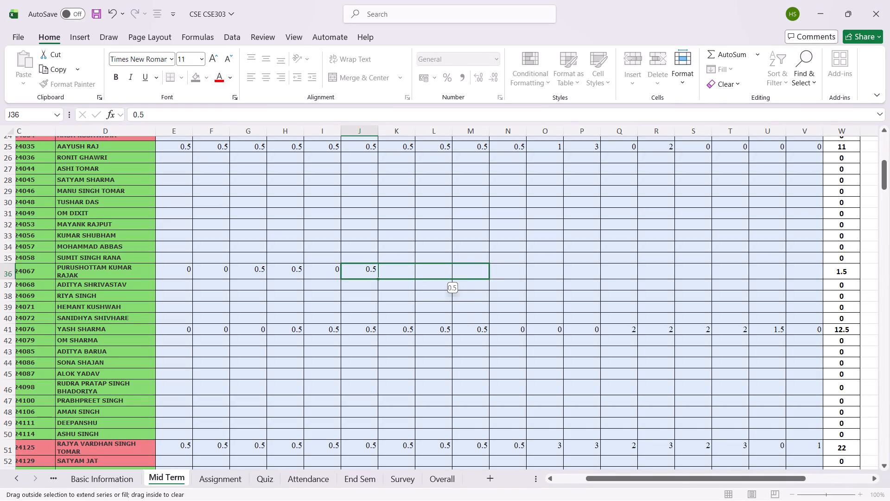
left_click_drag(508, 278, 517, 278)
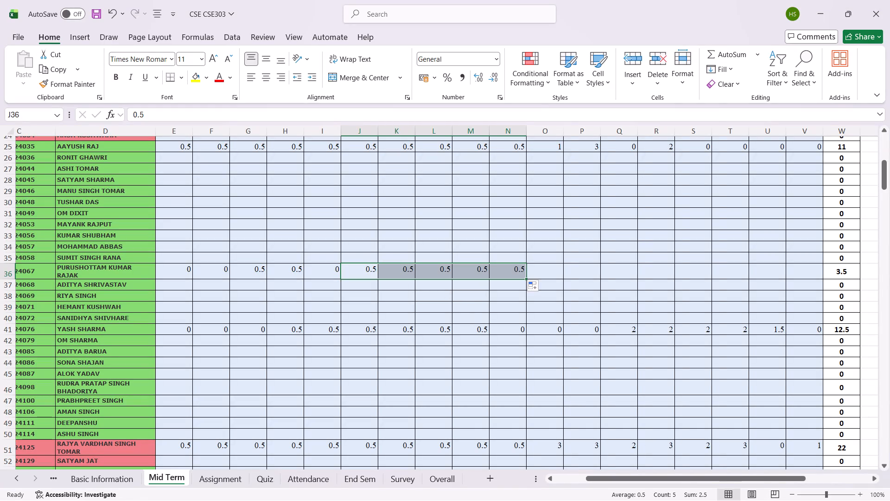
Record Q11 to Q14 for row 36: 2 in O36, 2 in P36, 3 in Q36 and 3 in R36.
left_click(553, 273)
key("2")
left_click(566, 274)
key("2")
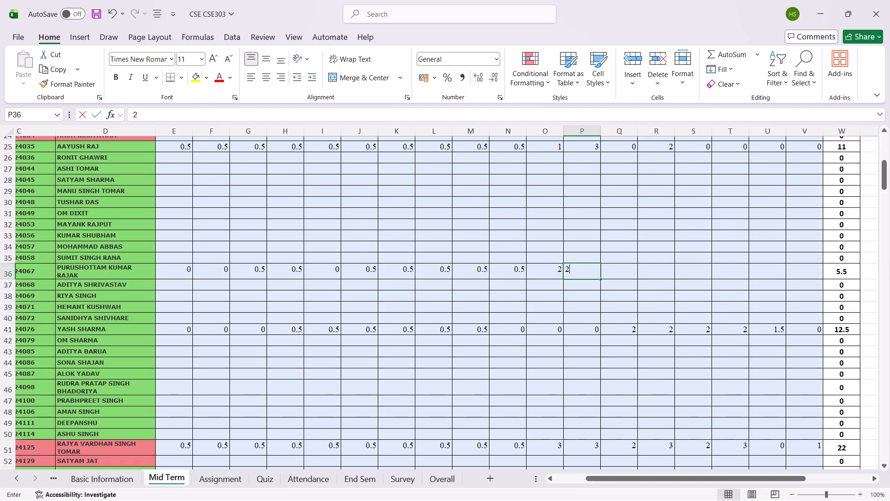
left_click(617, 274)
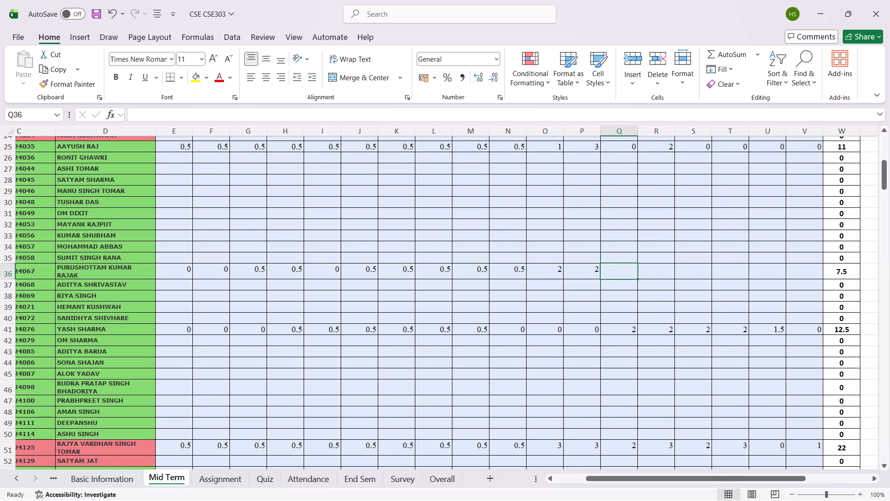
key("3")
left_click(655, 271)
key("3")
Record Q15 to Q18 for row 36: 2 in S36, 5 in T36, 0 in U36 and 3 in V36.
left_click(694, 271)
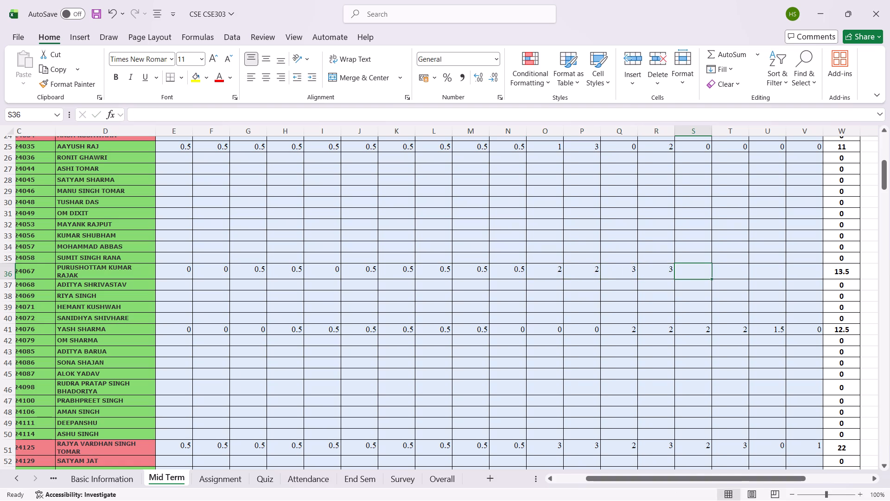
key("2")
left_click(725, 271)
key("5")
left_click(759, 271)
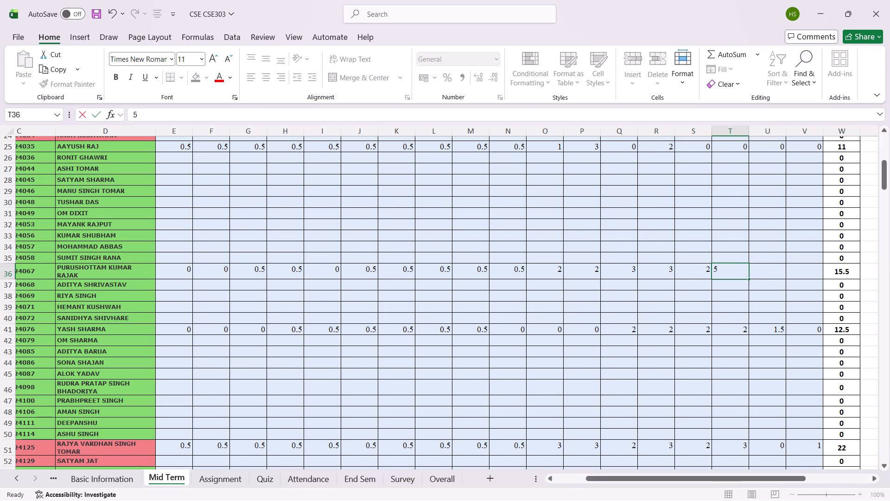
key("0")
left_click(832, 275)
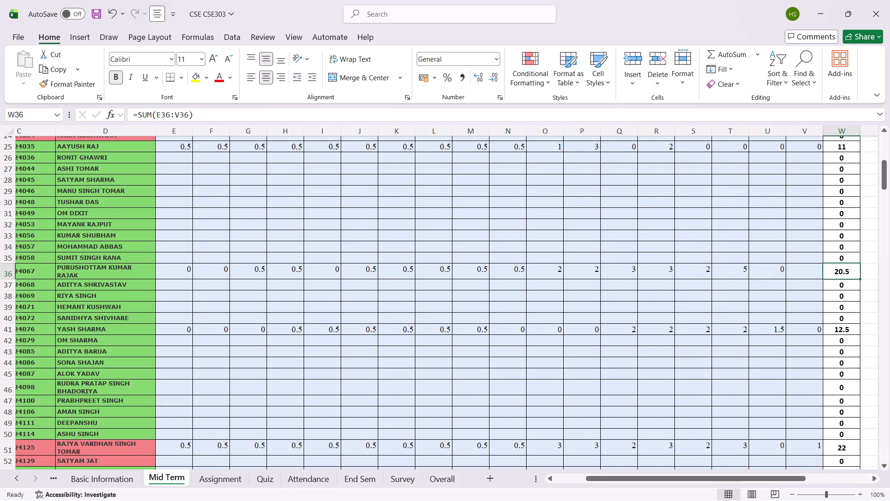
left_click(811, 271)
key("3")
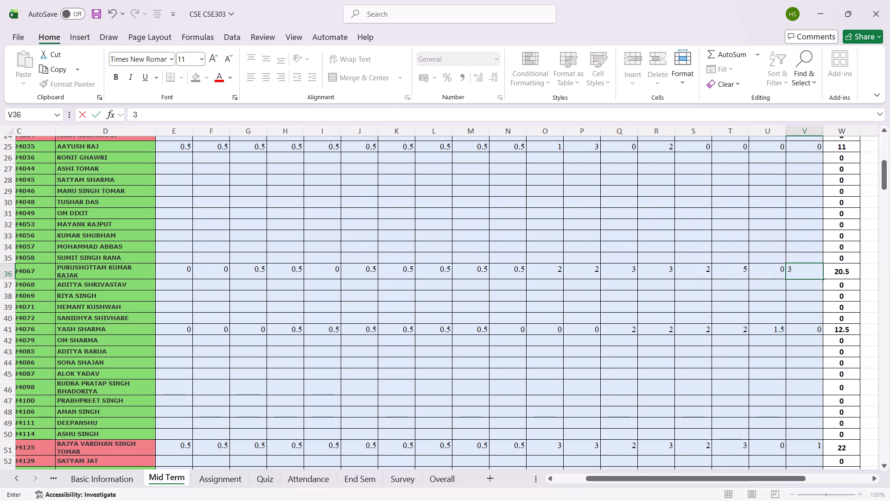
key("Return")
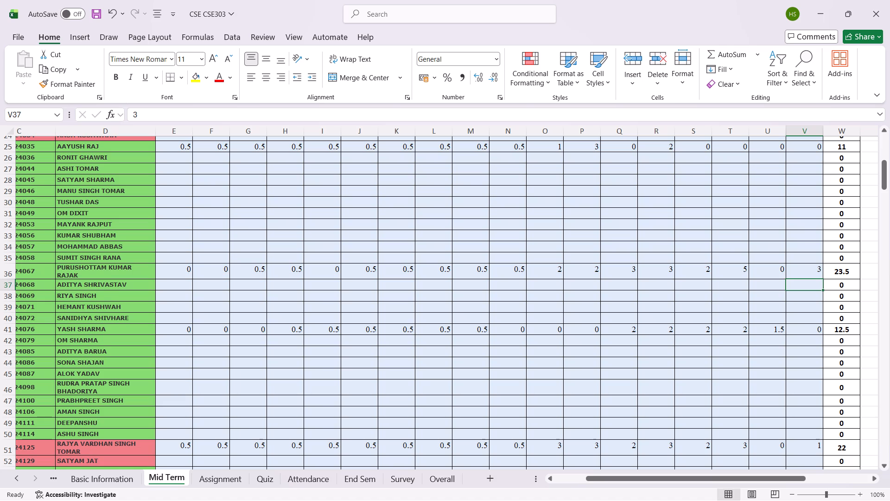
Record Q1 and Q2 for the student in row 75: 0 in E75 and 0.5 in F75.
scroll(98, 426, "down", 2)
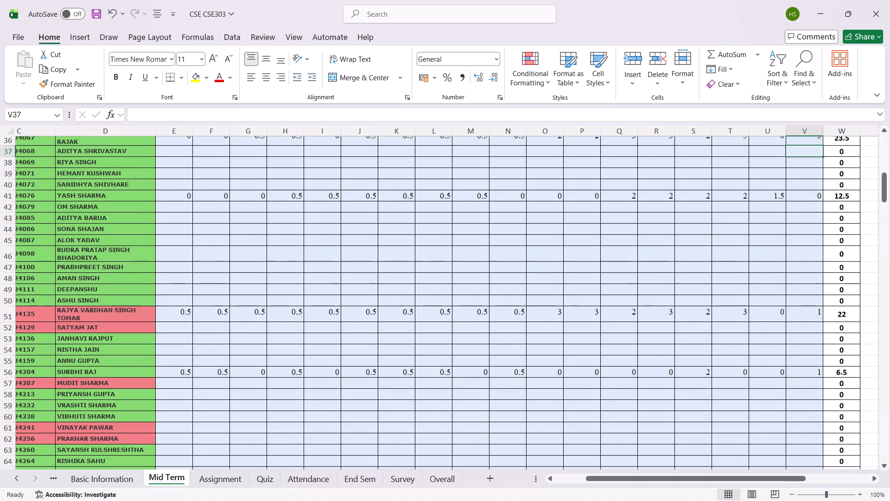
scroll(110, 360, "down", 1)
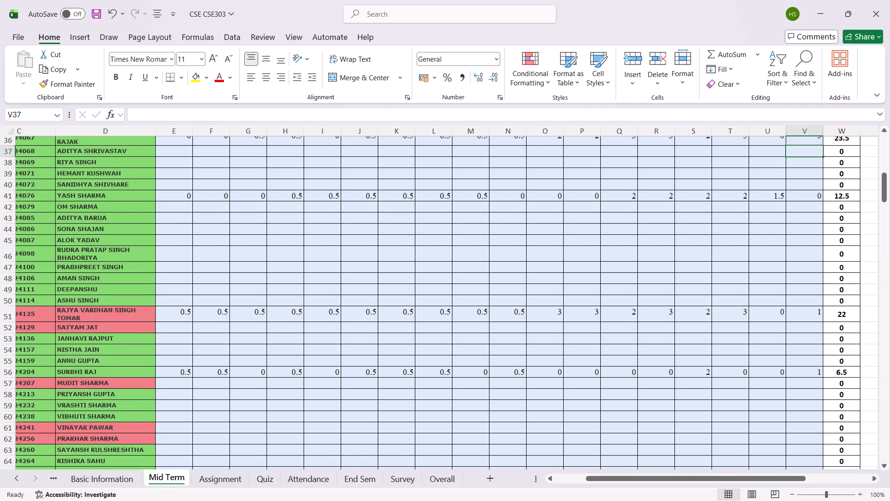
scroll(110, 360, "down", 1)
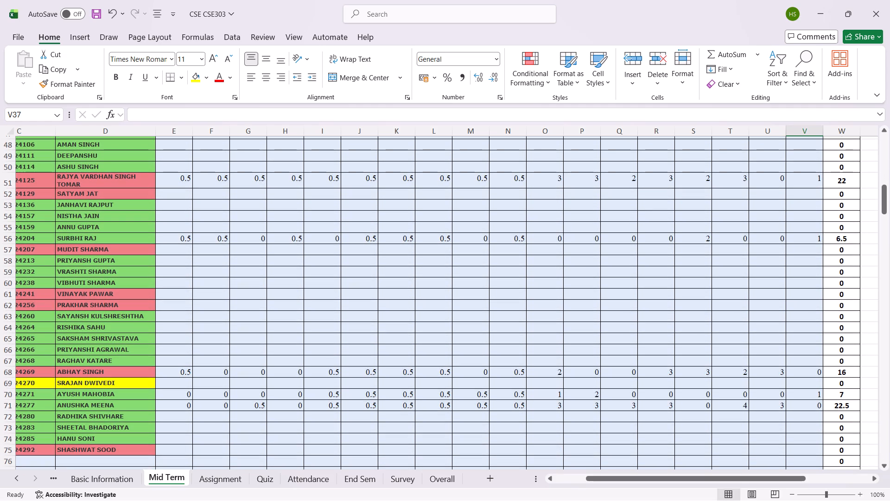
left_click(175, 446)
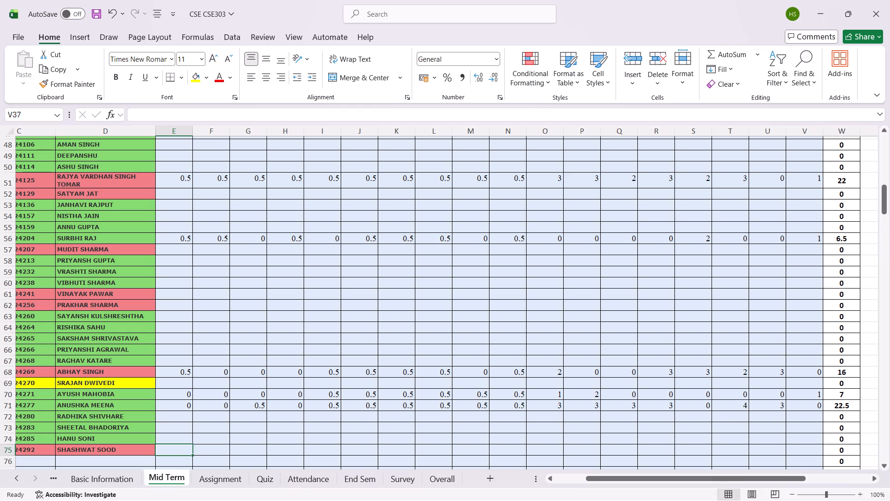
key("0")
left_click(222, 449)
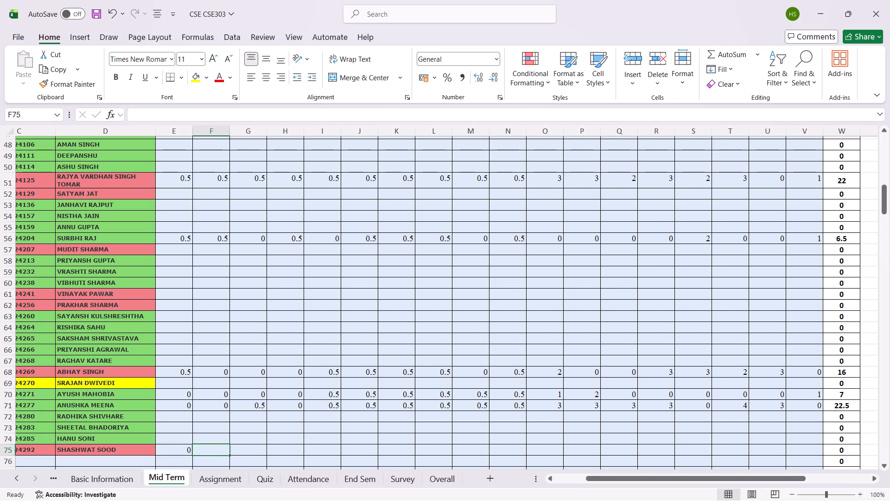
type("0.5")
key("Right")
Record Q3 to Q10 for row 75: enter 0.5 in G75, fill it across to M75, and enter 0 in N75.
type("0.")
key("5")
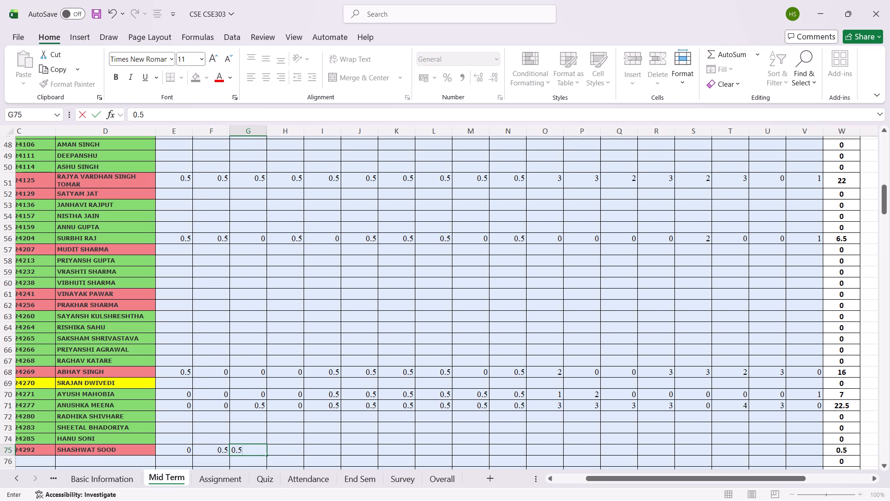
left_click_drag(267, 454, 478, 444)
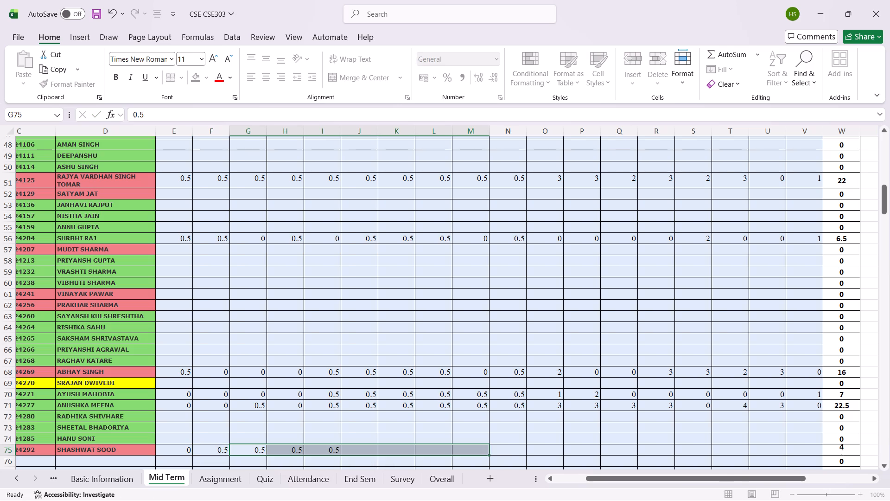
left_click(512, 450)
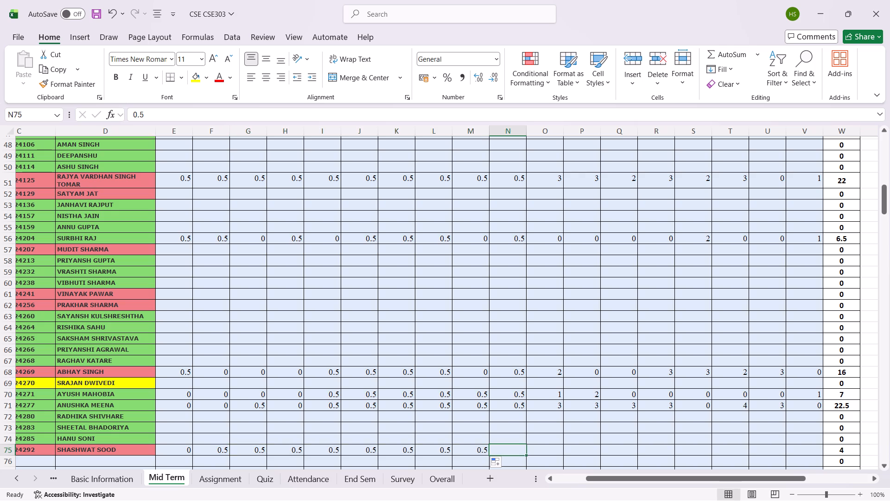
key("0")
key("Right")
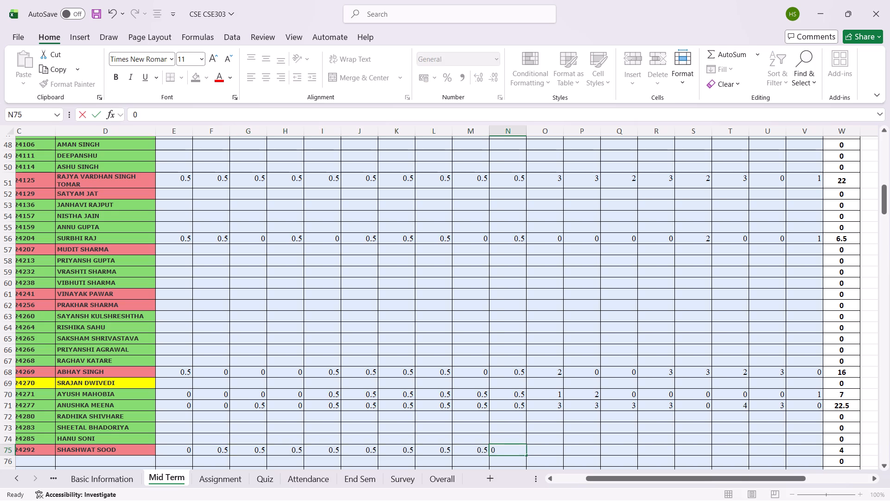
Record Q11 to Q14 for row 75: 1 in O75, 2 in P75, 1.5 in Q75 and 0 in R75.
key("1")
key("Right")
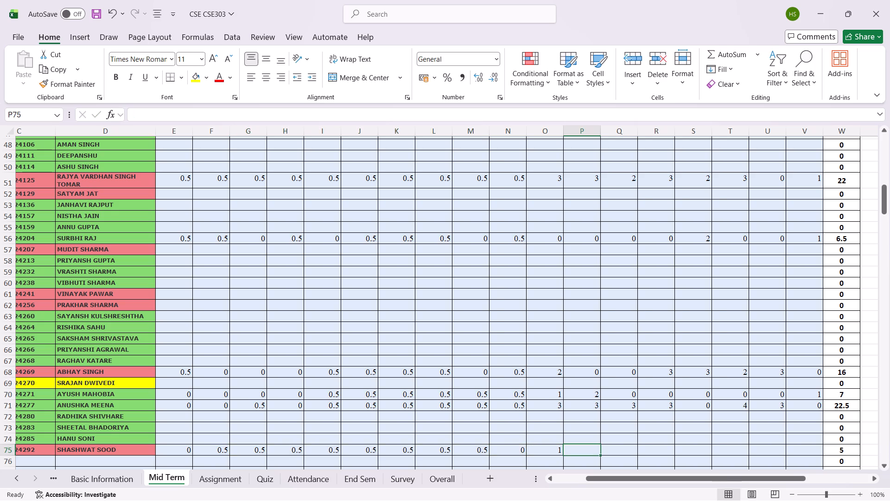
key("2")
key("Right")
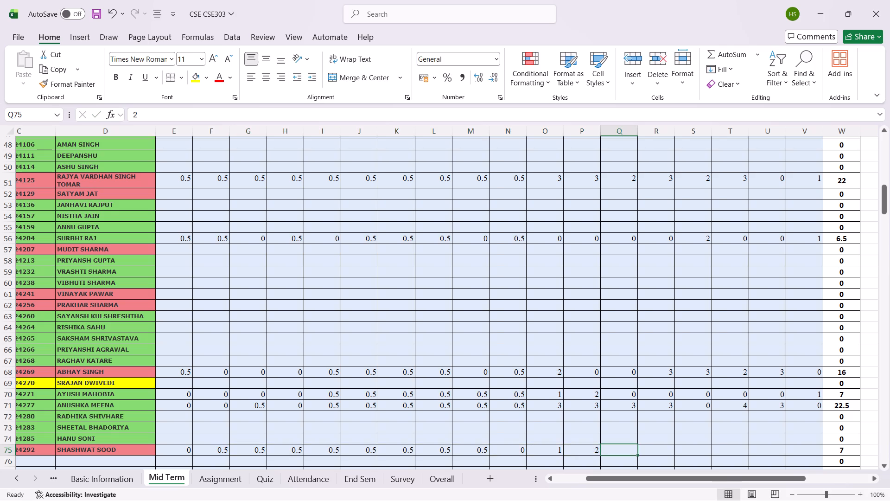
key("1")
key("period")
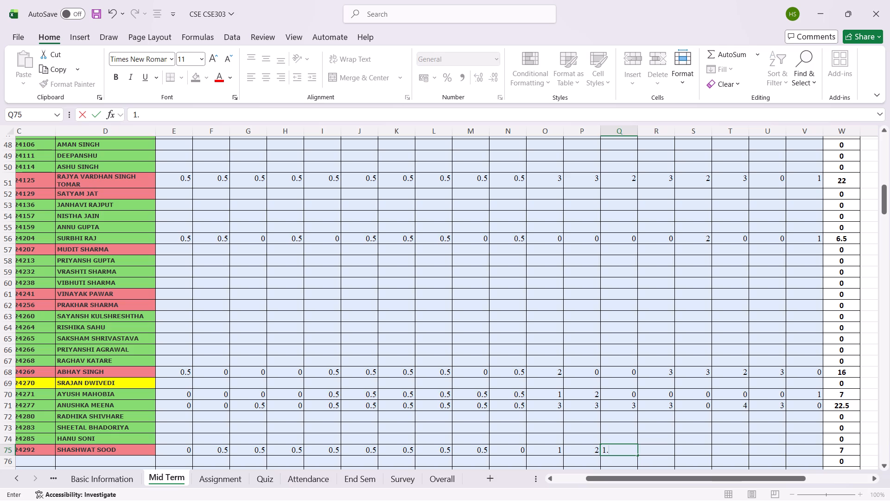
key("5")
key("Right")
key("0")
key("Right")
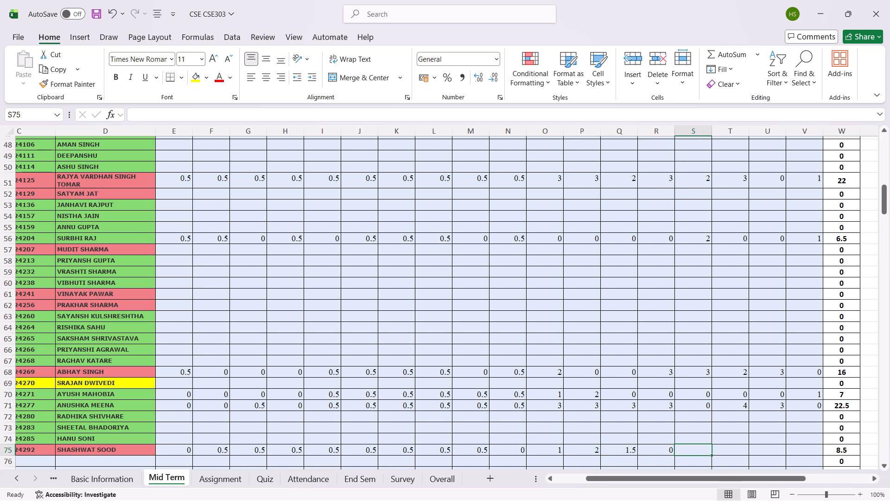
Record Q15 to Q18 for row 75: 1 in S75, 1 in T75, 0 in U75 and 2 in V75.
key("1")
key("Right")
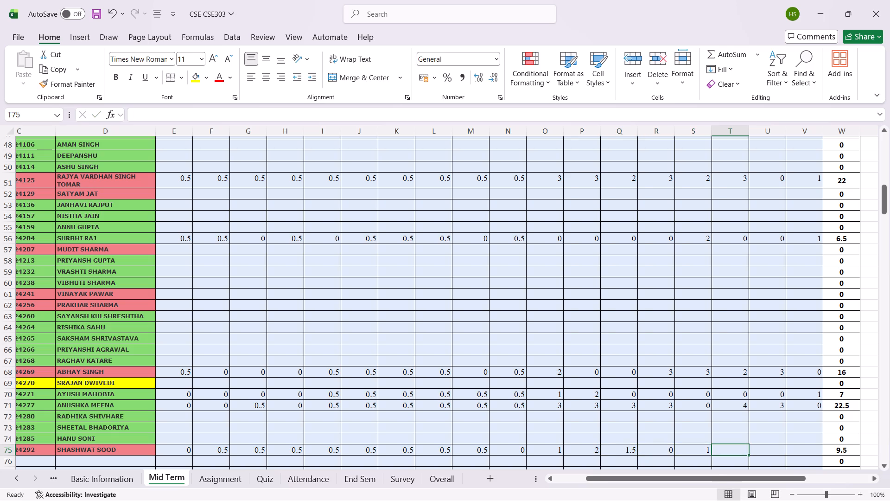
key("1")
key("Right")
key("0")
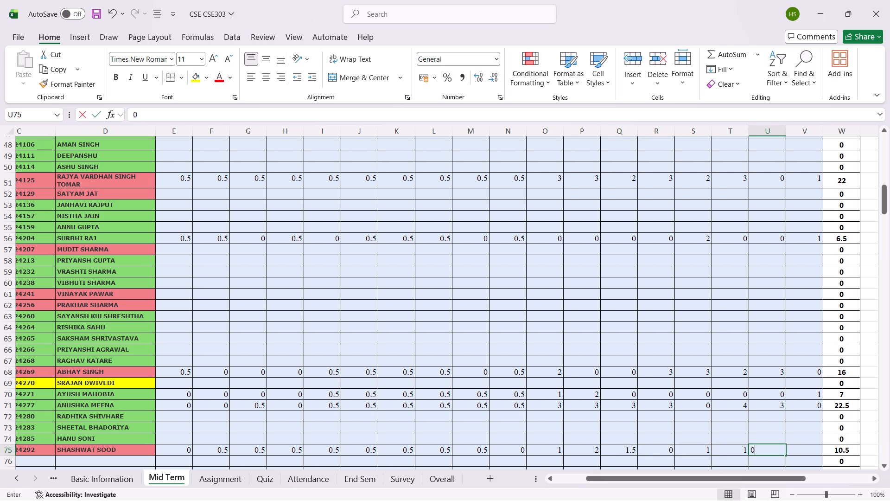
key("Right")
key("2")
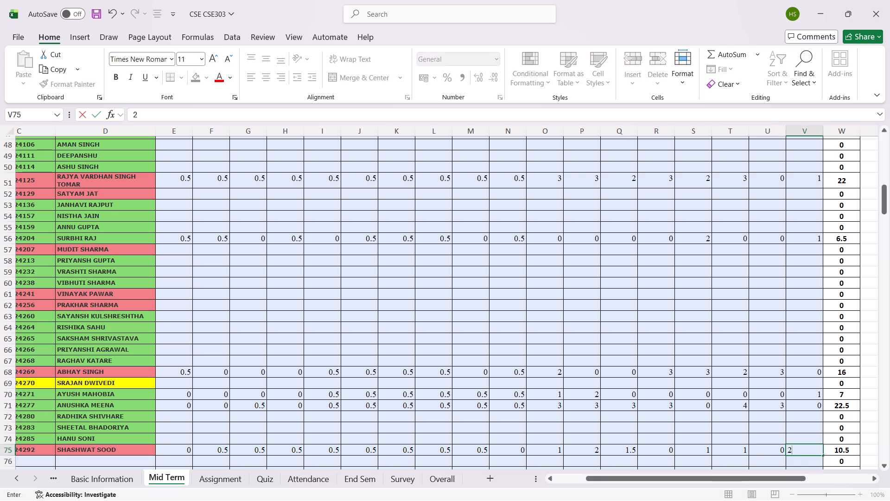
key("Right")
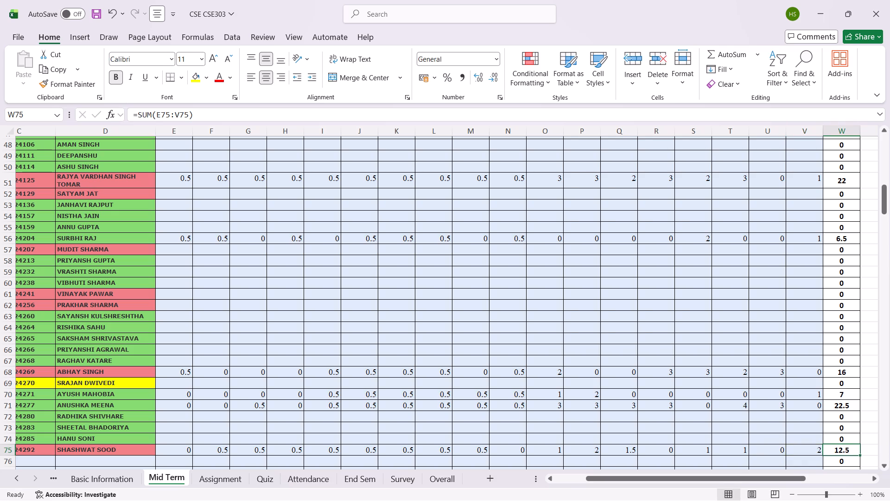
Record Q1 to Q5 for row 58: 0 in E58, 0.5 in F58 filled across to H58, and 0 in I58.
left_click(178, 349)
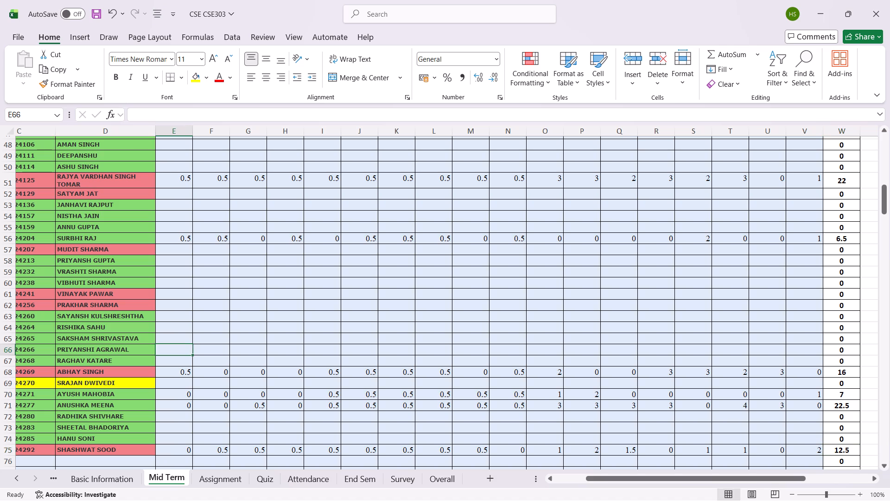
left_click(184, 259)
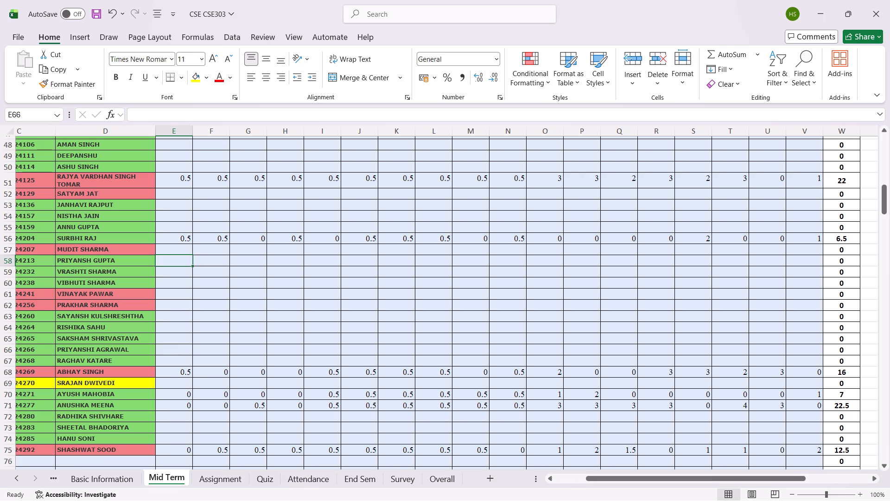
key("0")
key("Right")
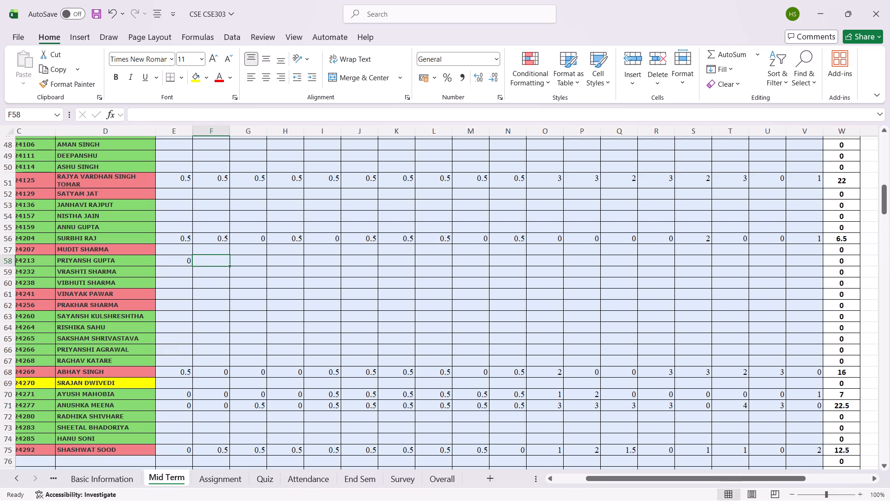
type("0.")
key("5")
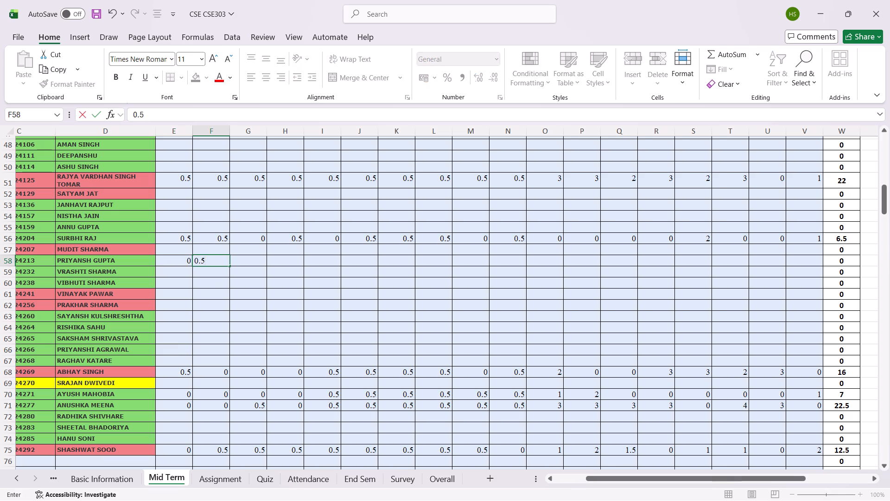
left_click_drag(229, 266, 304, 265)
left_click(317, 257)
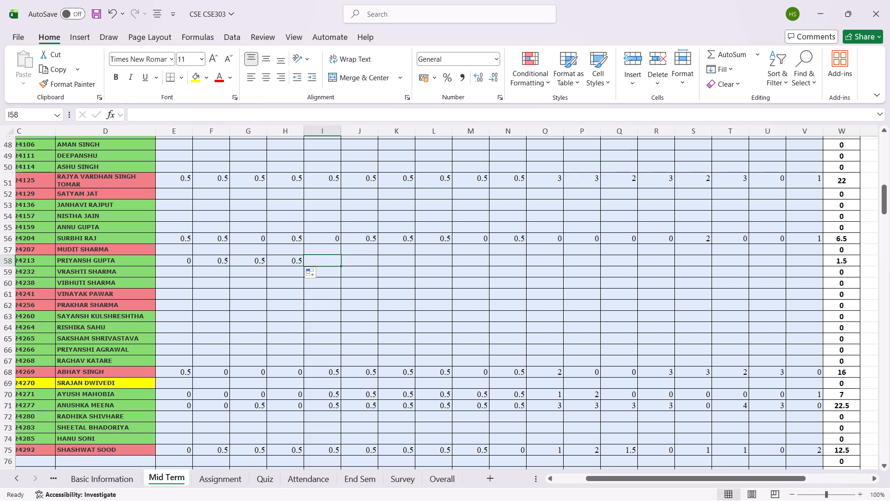
key("0")
Record Q6 to Q10 for row 58: enter 0.5 in J58, fill it across to M58, and enter 0 in N58.
left_click(365, 265)
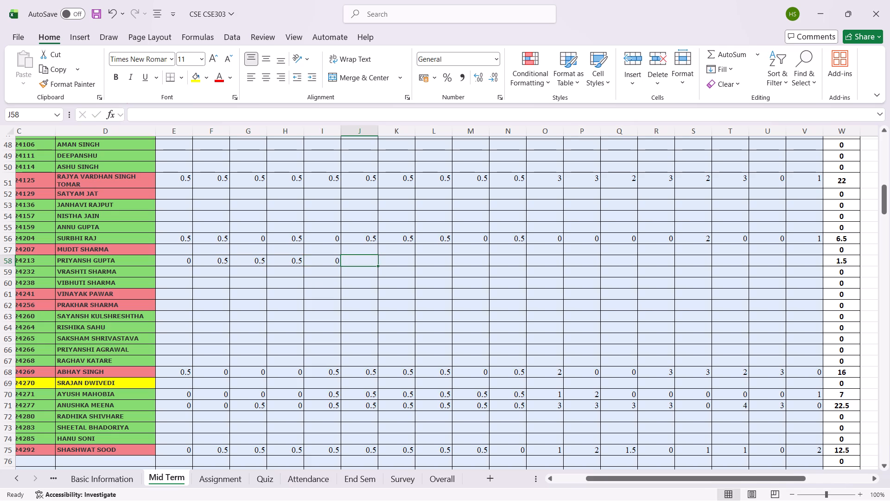
key("0")
type(".5")
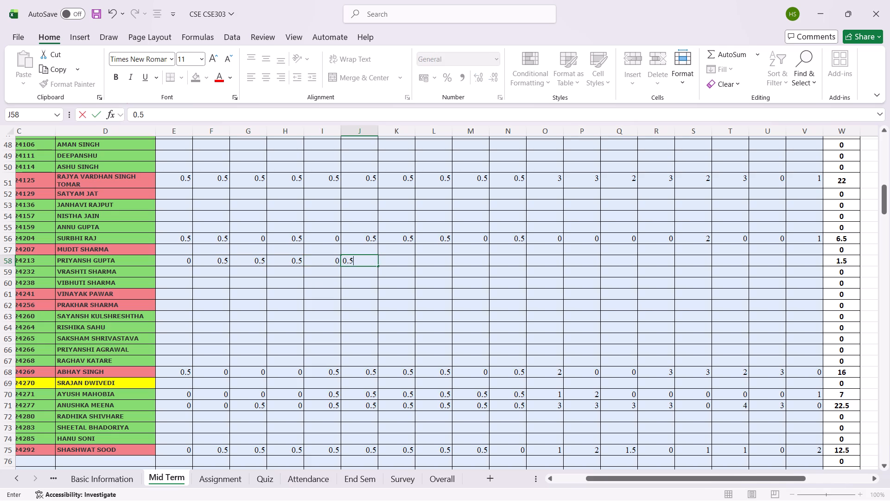
left_click(371, 261)
left_click_drag(379, 263, 405, 263)
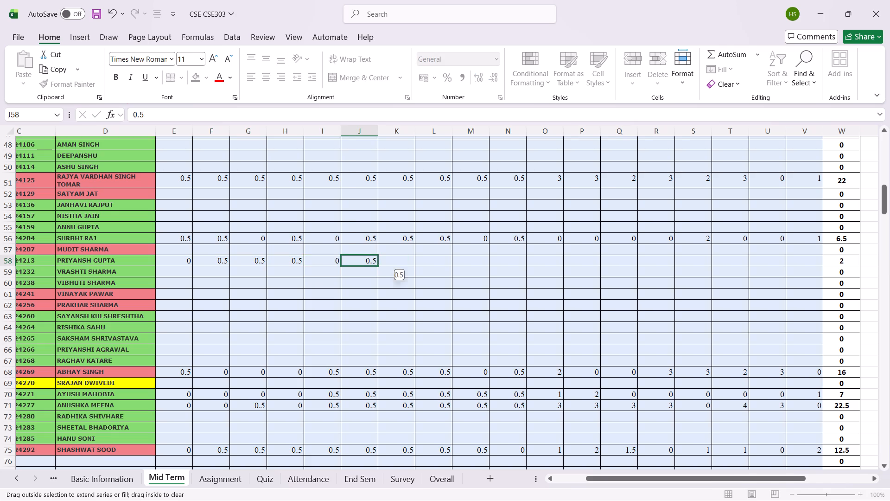
left_click_drag(405, 263, 482, 263)
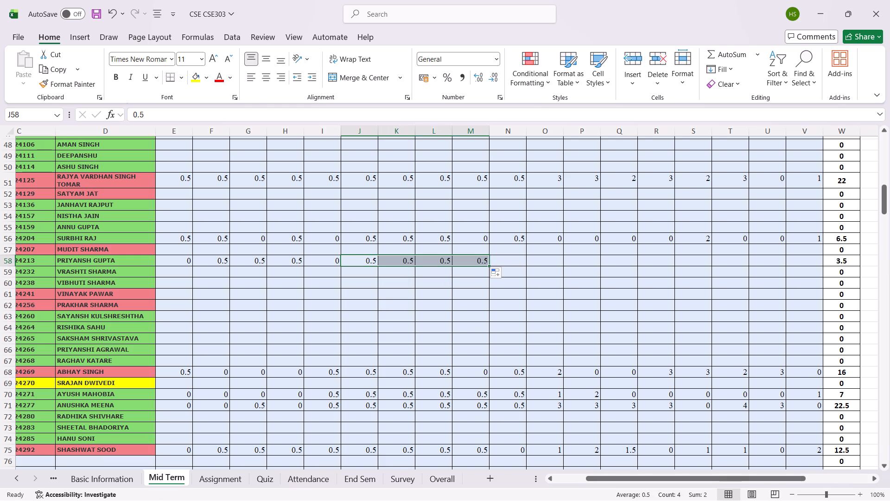
left_click(527, 264)
left_click(514, 263)
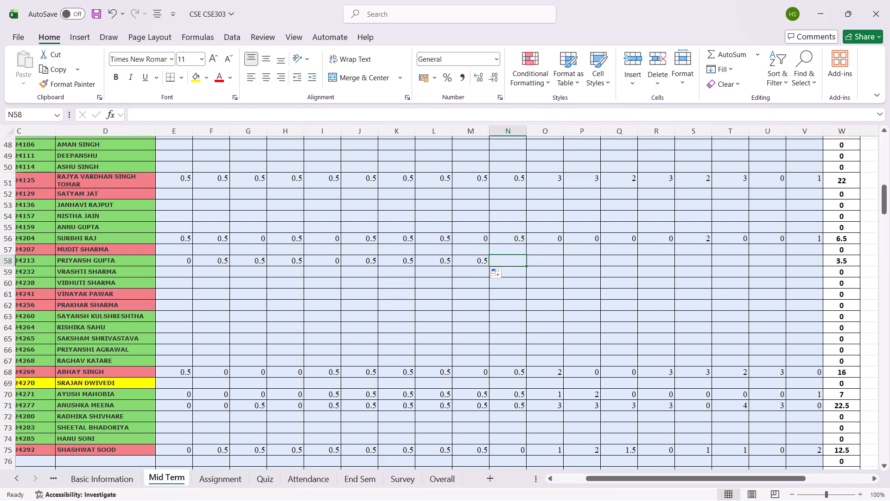
key("0")
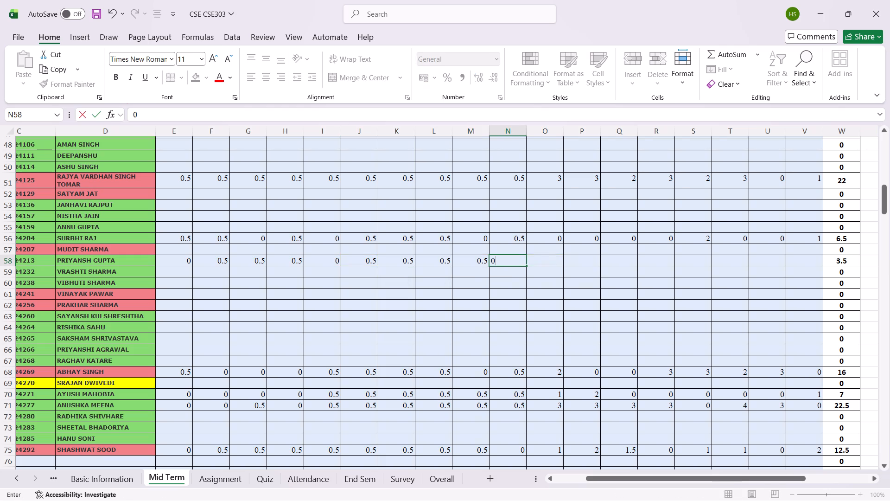
Record Q11 to Q14 for row 58: 0 in O58, 1 in P58, 3 in Q58 and 1 in R58.
left_click(537, 263)
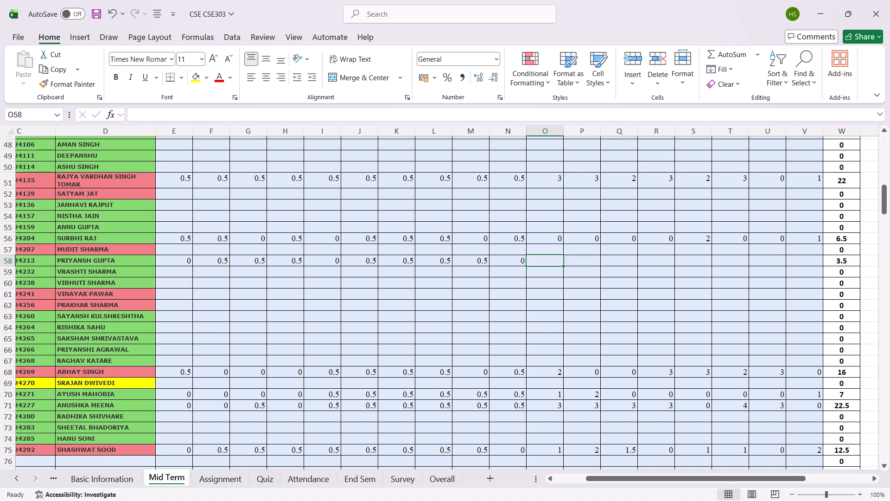
key("0")
left_click(586, 257)
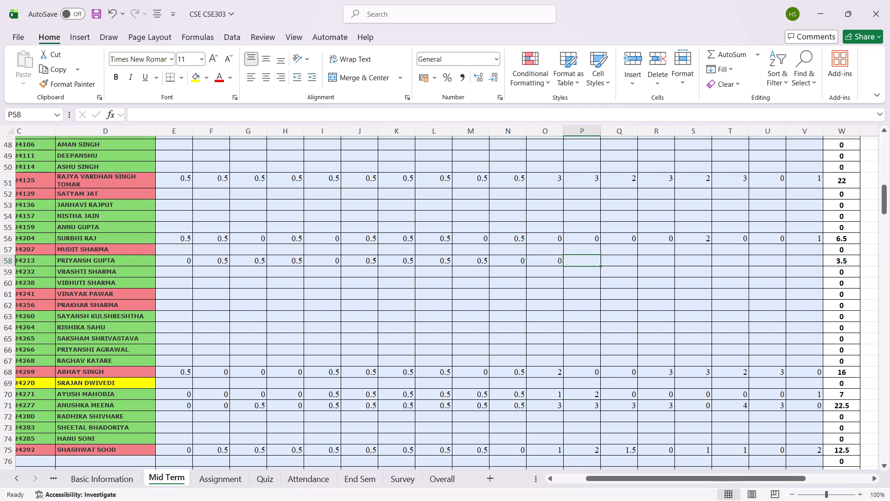
key("1")
left_click(621, 264)
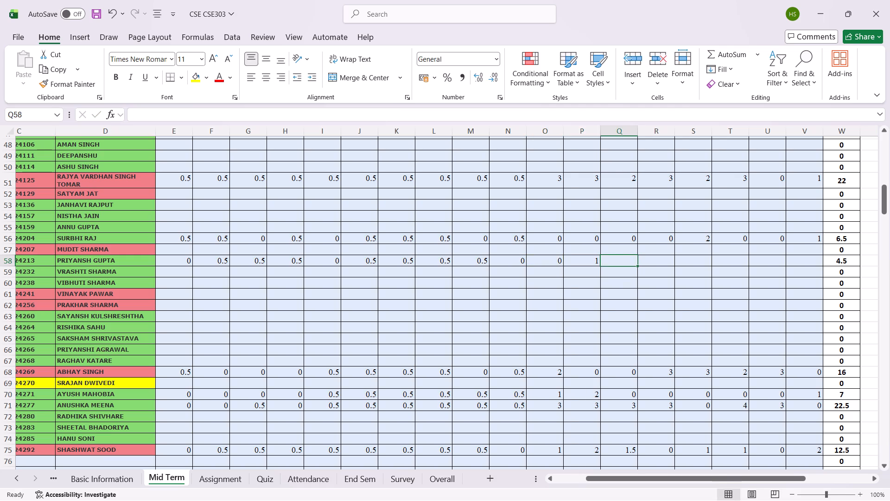
key("3")
left_click(664, 260)
key("1")
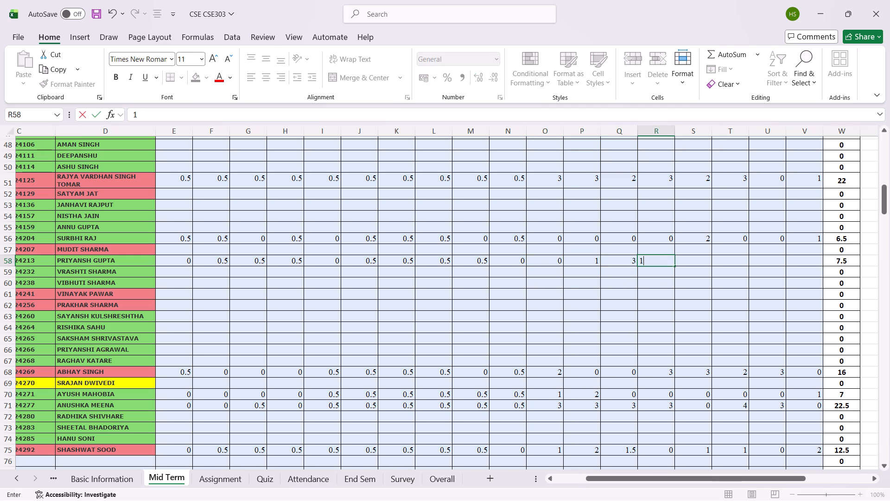
Record Q15 to Q18 for row 58: 2 in S58, 3 in T58, 1 in U58 and 0 in V58.
left_click(691, 260)
key("2")
left_click(724, 260)
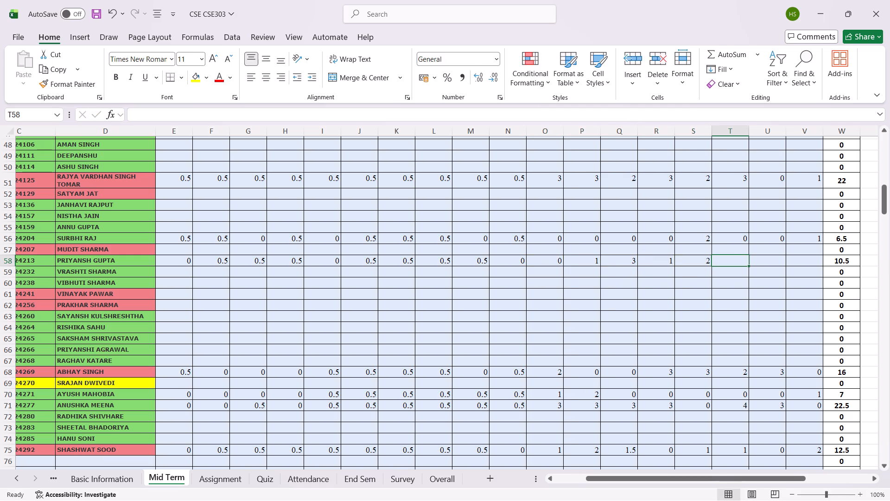
key("3")
left_click(754, 262)
key("1")
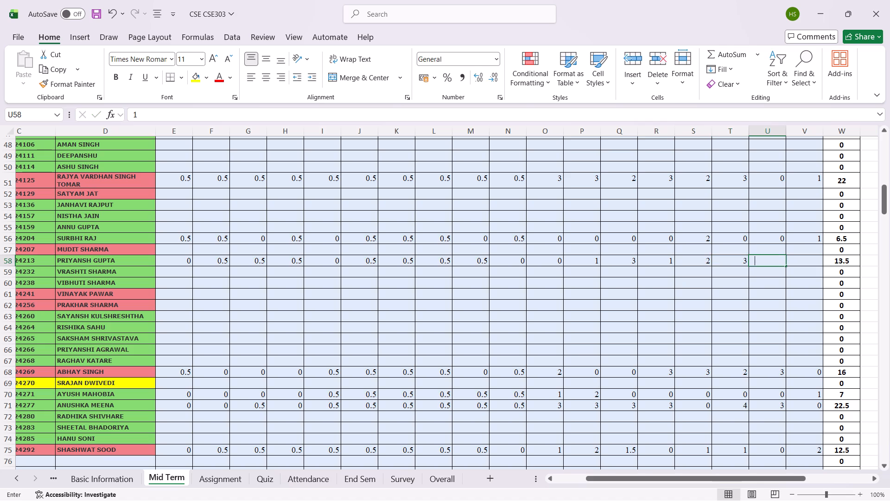
left_click(797, 262)
key("0")
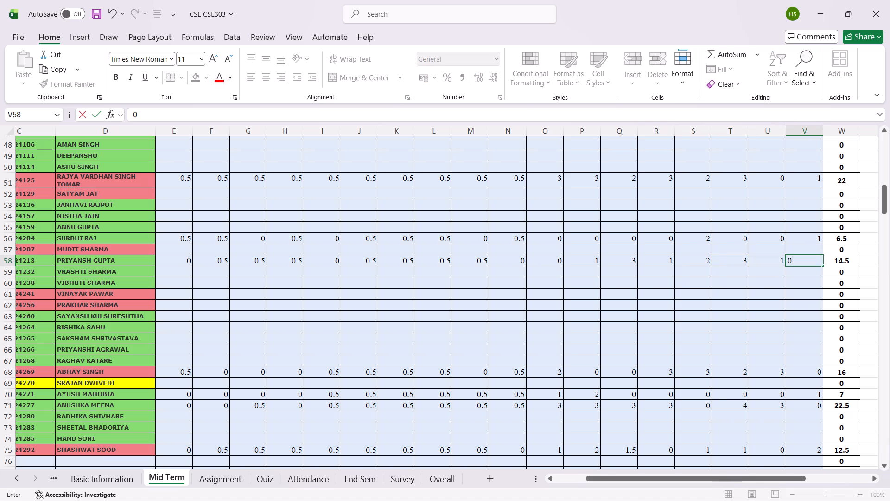
left_click(848, 263)
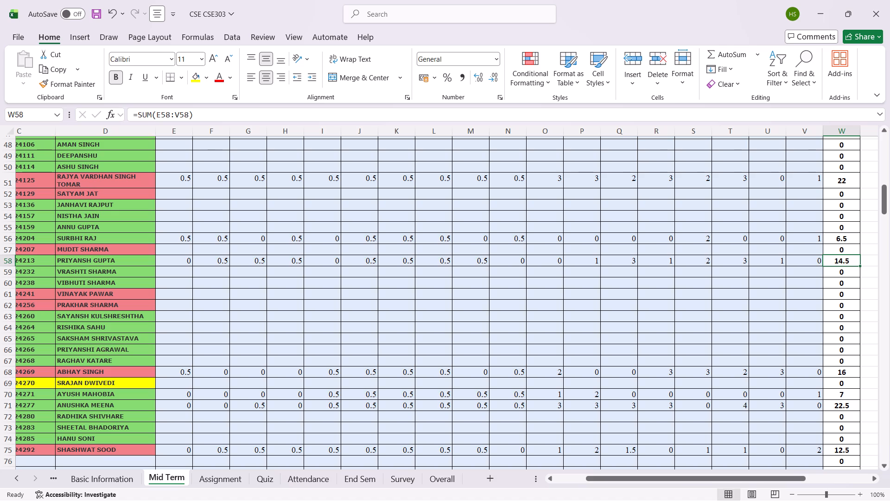
Record Q1 to Q3 for the student in row 72: 0 in each of E72, F72 and G72.
left_click(182, 422)
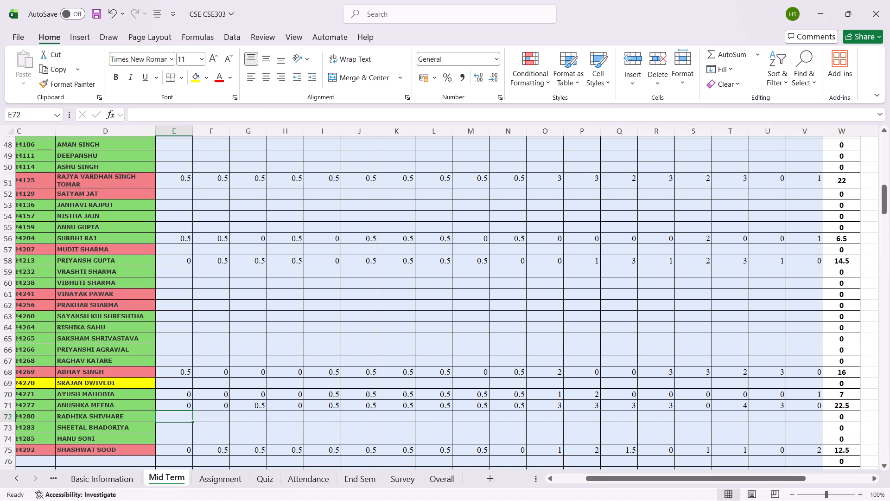
key("0")
left_click(216, 420)
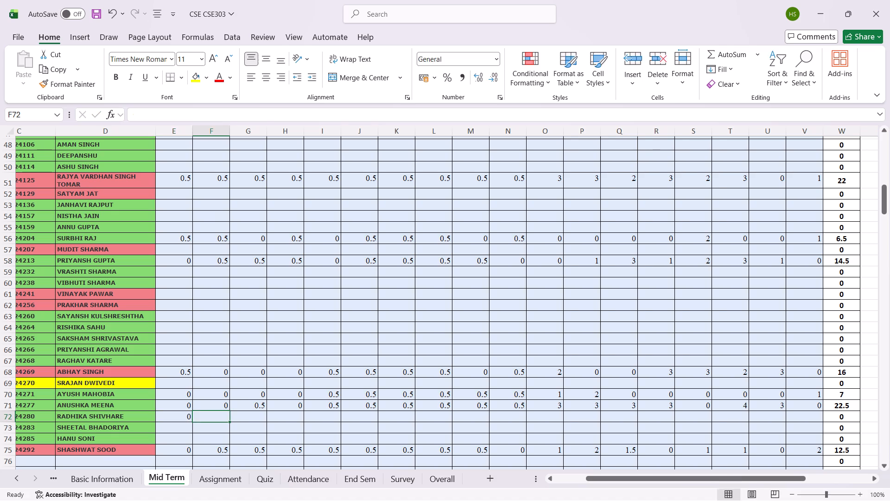
key("0")
left_click(241, 417)
key("0")
Record Q4 to Q10 for row 72: enter 0.5 in H72, fill it across to N72, and change N72 to 0.
left_click(278, 416)
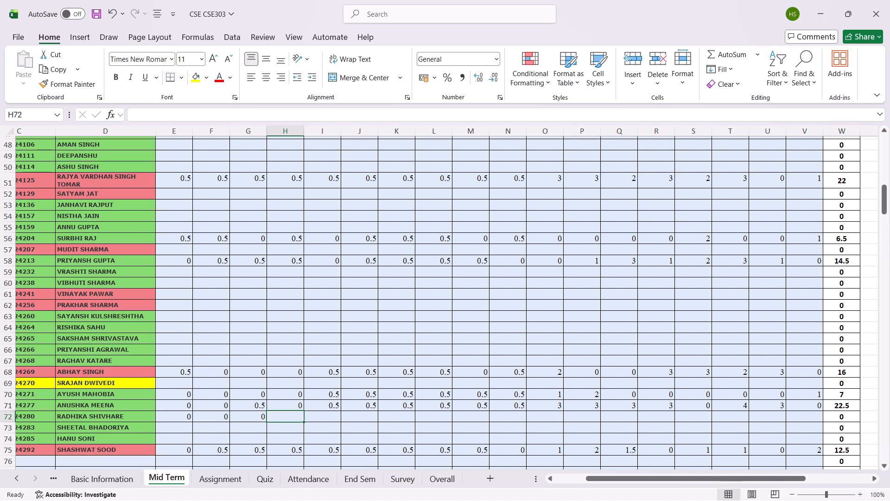
type("0.5")
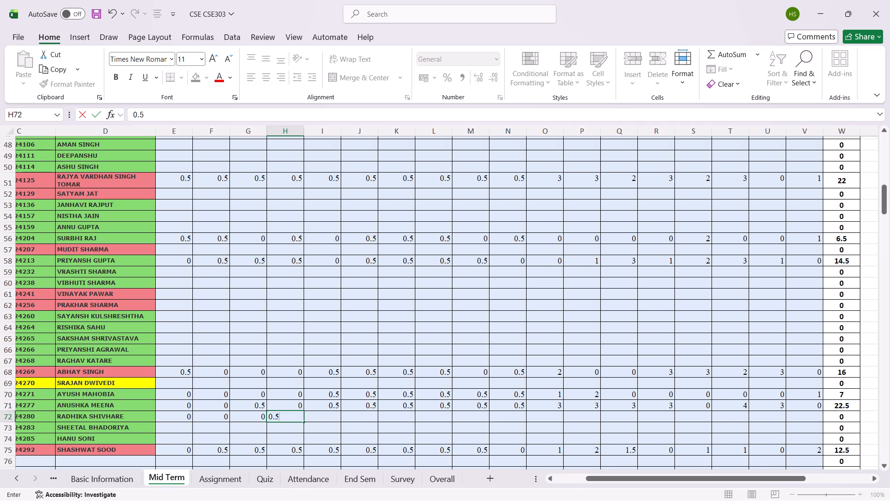
left_click_drag(304, 421, 360, 418)
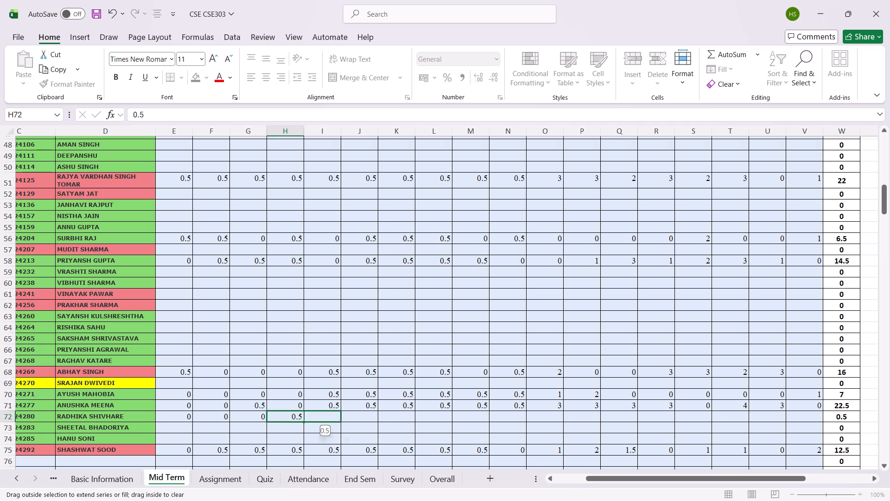
left_click_drag(360, 418, 524, 417)
left_click(549, 417)
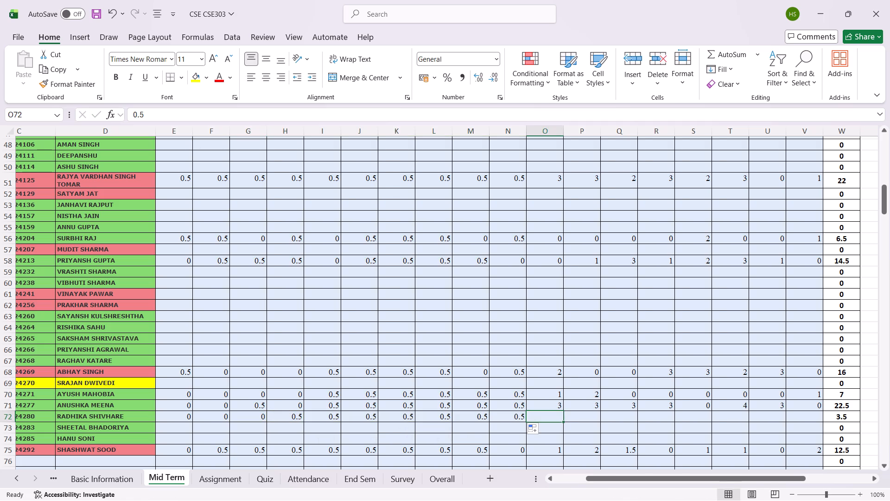
left_click(512, 419)
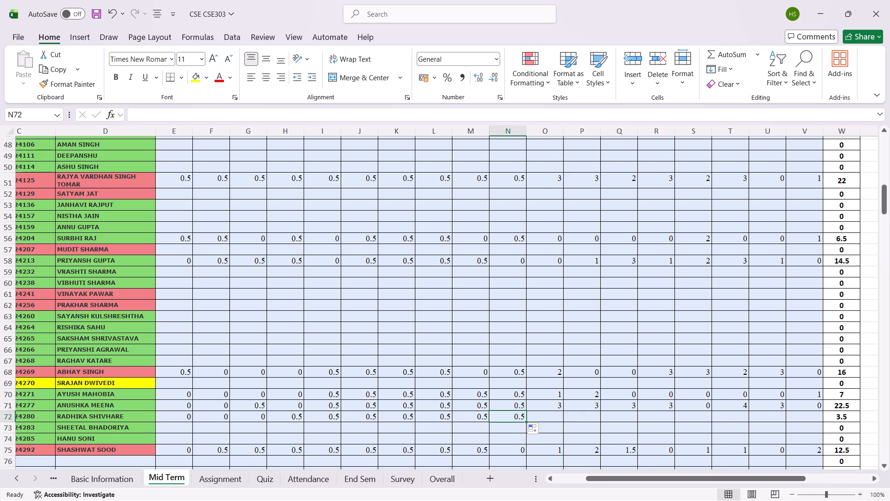
left_click(521, 420)
left_click(520, 419)
left_click(519, 417)
left_click(509, 417)
key("0")
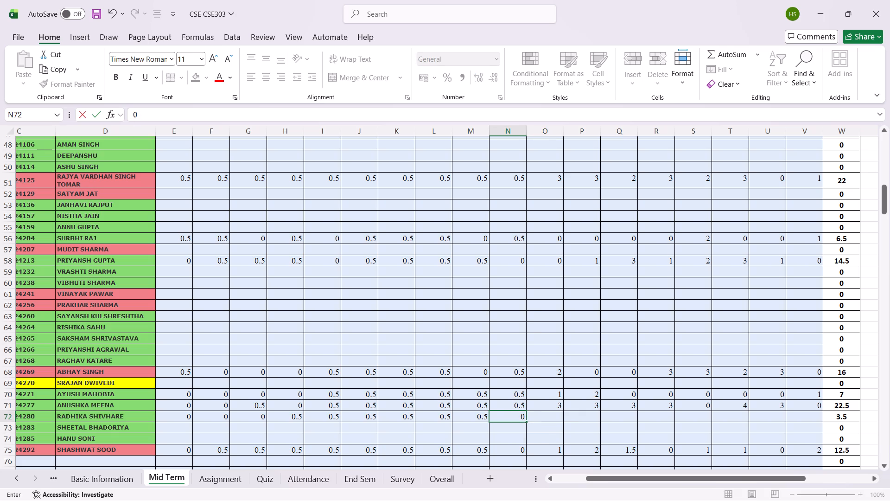
Record Q11 to Q14 for row 72: 2 in O72, 0 in P72, 3 in Q72 and 1 in R72.
left_click(545, 415)
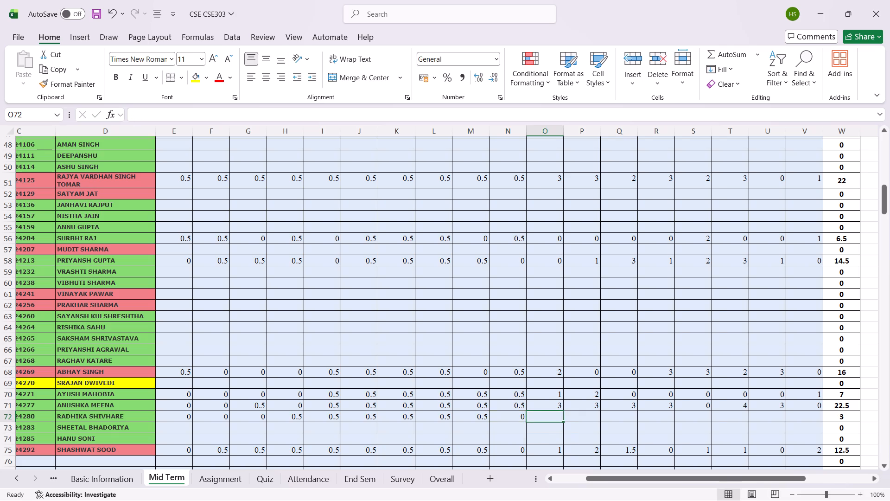
key("2")
left_click(572, 417)
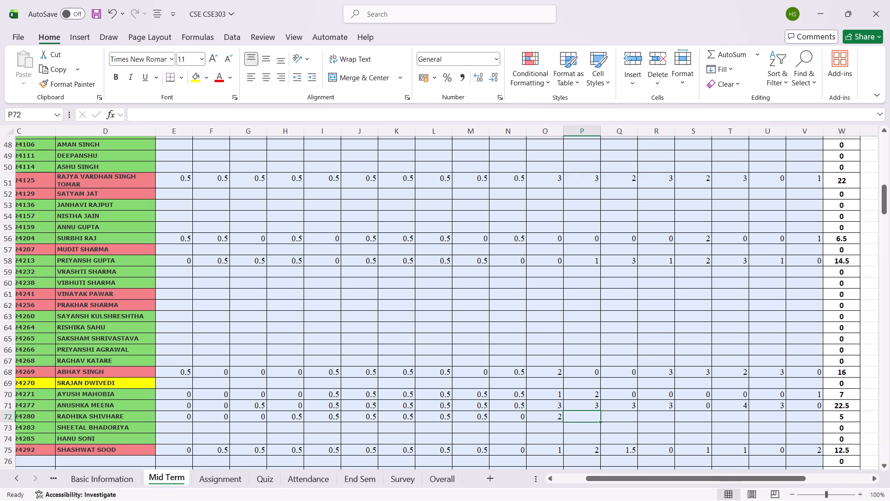
key("0")
left_click(617, 417)
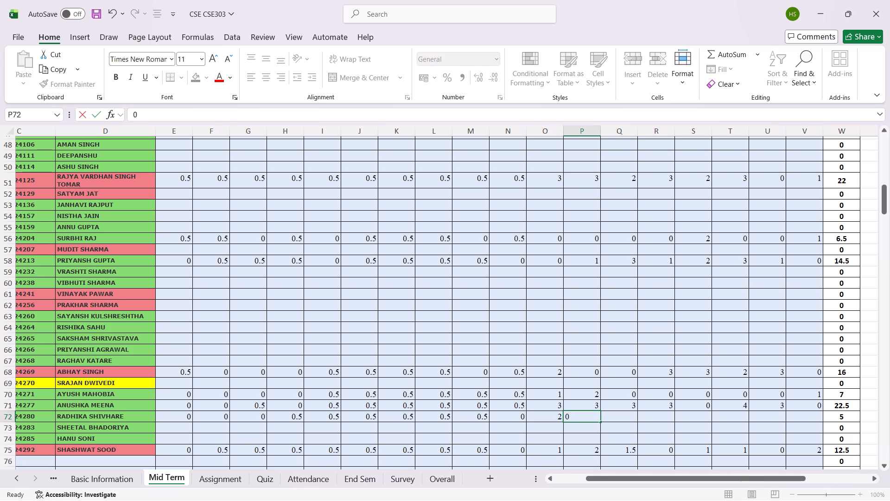
key("3")
left_click(658, 415)
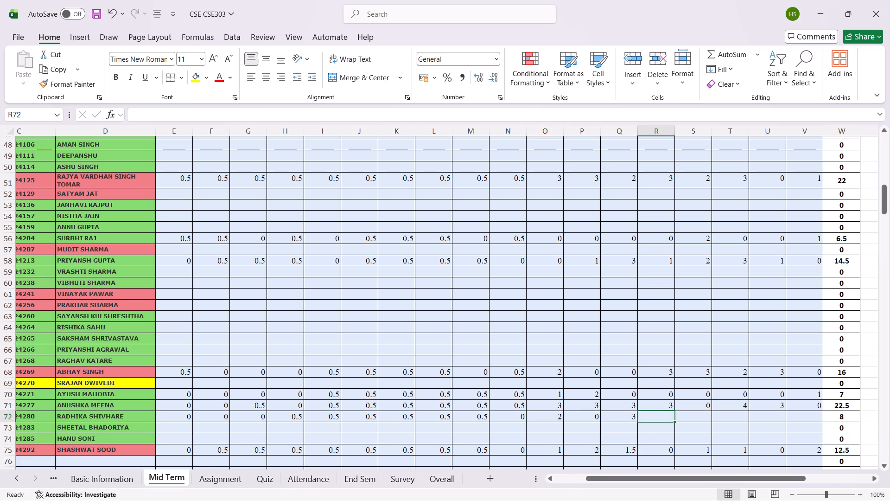
key("1")
Record Q15 to Q18 for row 72: 3 in S72, 3.5 in T72, 0 in U72 and 1 in V72.
left_click(676, 415)
left_click(683, 415)
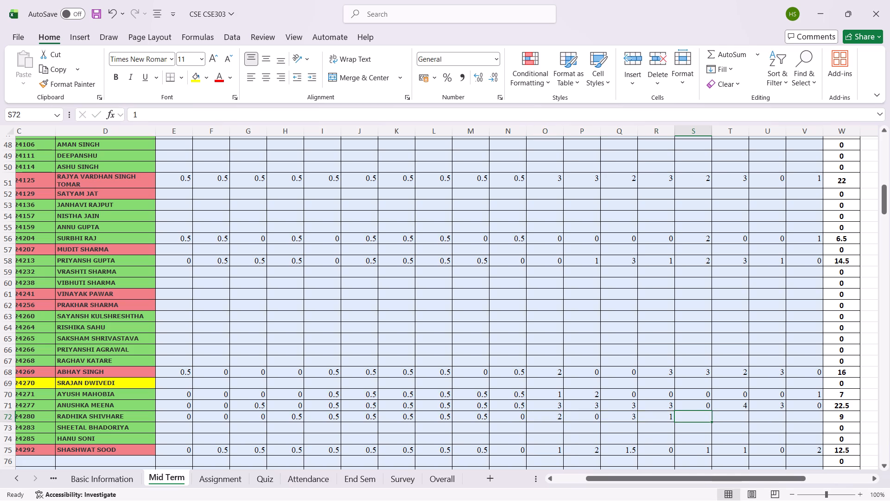
key("3")
left_click(715, 417)
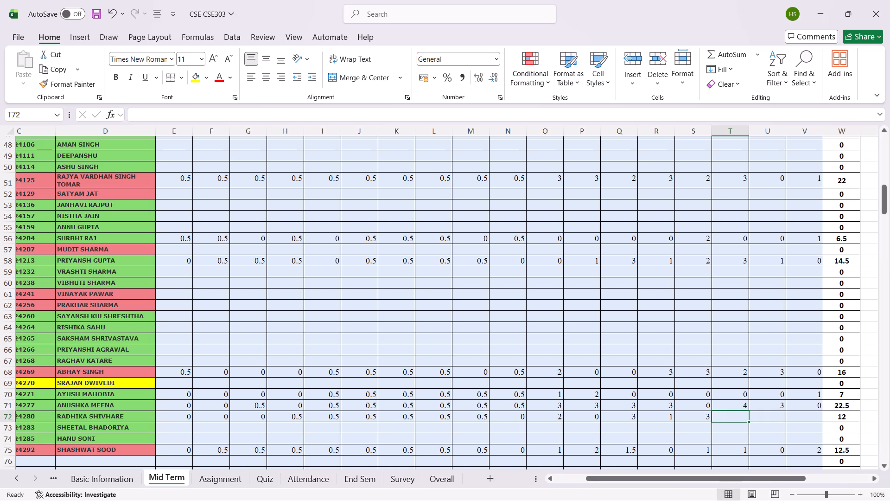
left_click(762, 418)
left_click(731, 416)
key("3")
type(".5")
left_click(757, 415)
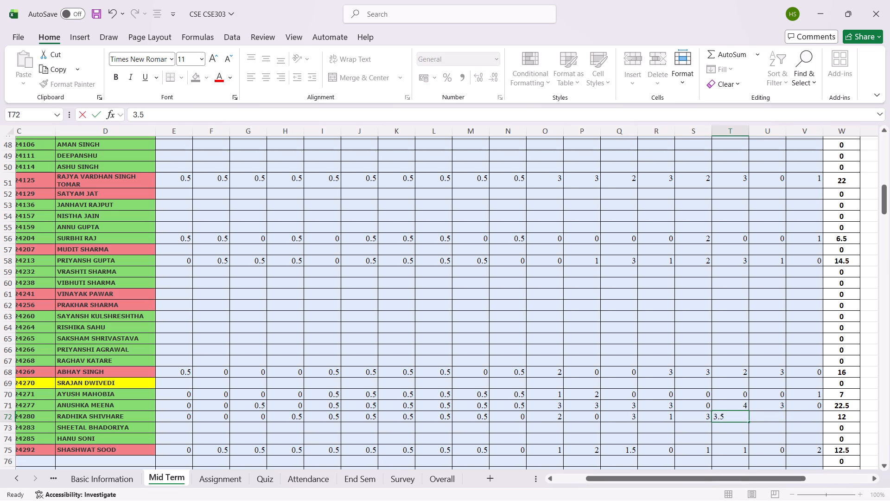
key("0")
left_click(808, 417)
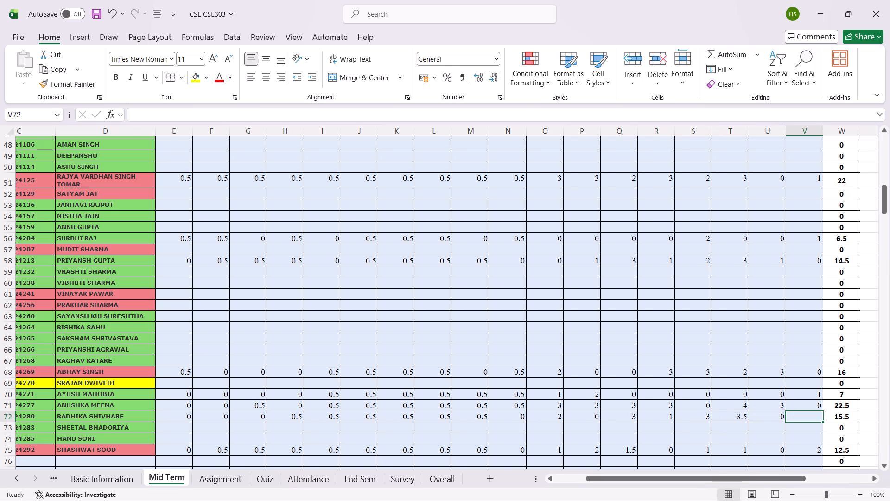
key("1")
left_click(837, 418)
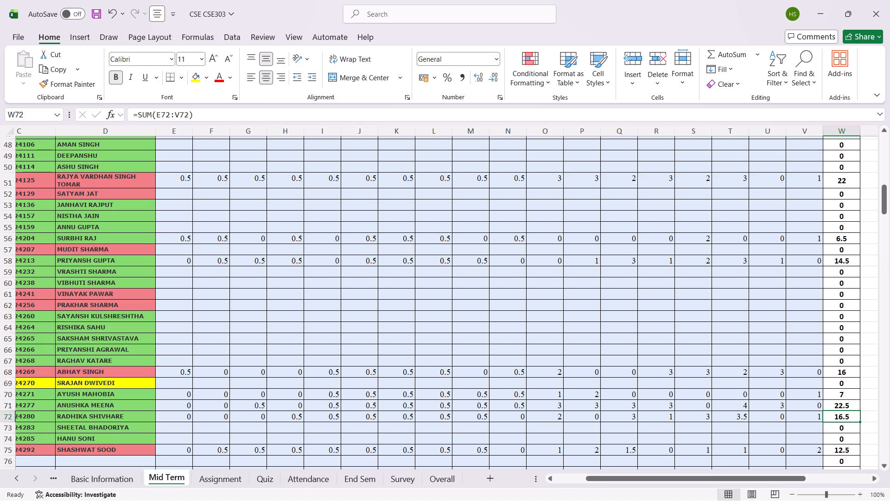
Record Q1 to Q3 for the student in row 40: 0.5 in E40, 0 in F40 and 0 in G40.
scroll(134, 366, "up", 1)
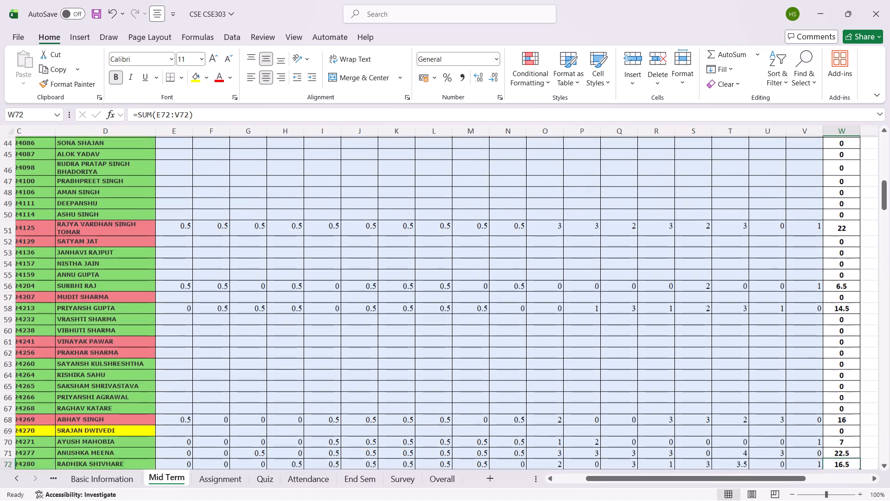
scroll(134, 366, "up", 2)
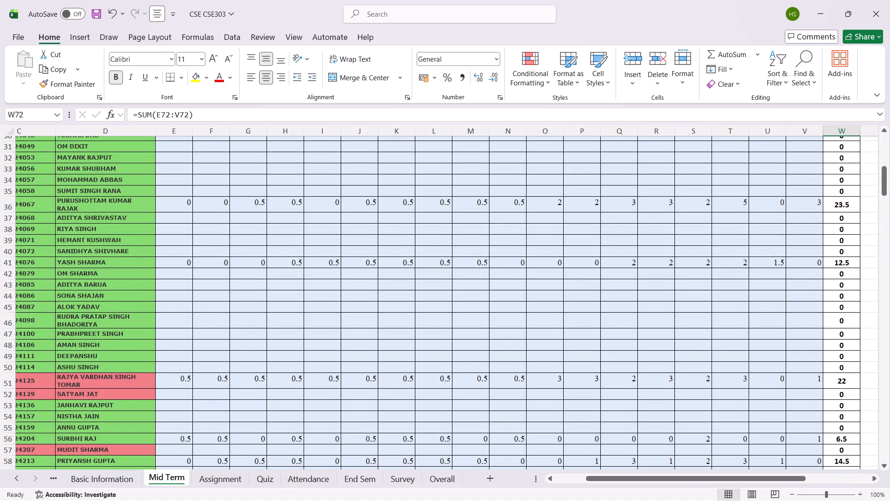
left_click(158, 249)
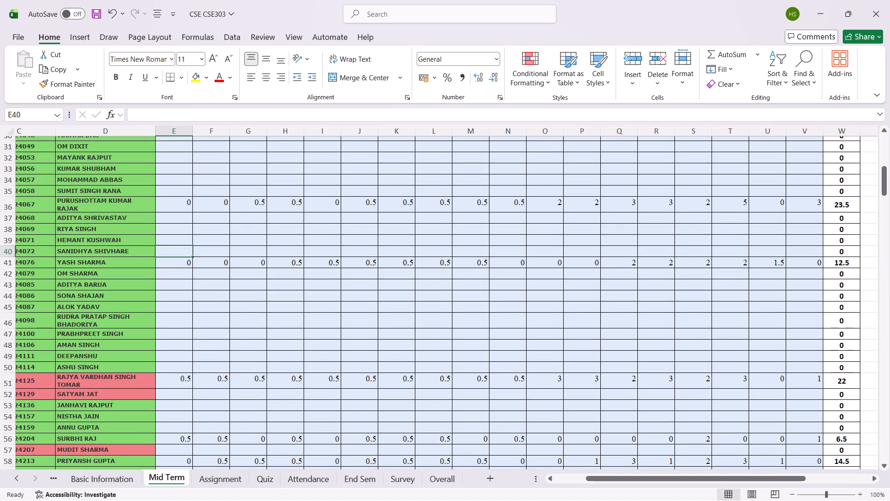
key("0")
type(".5")
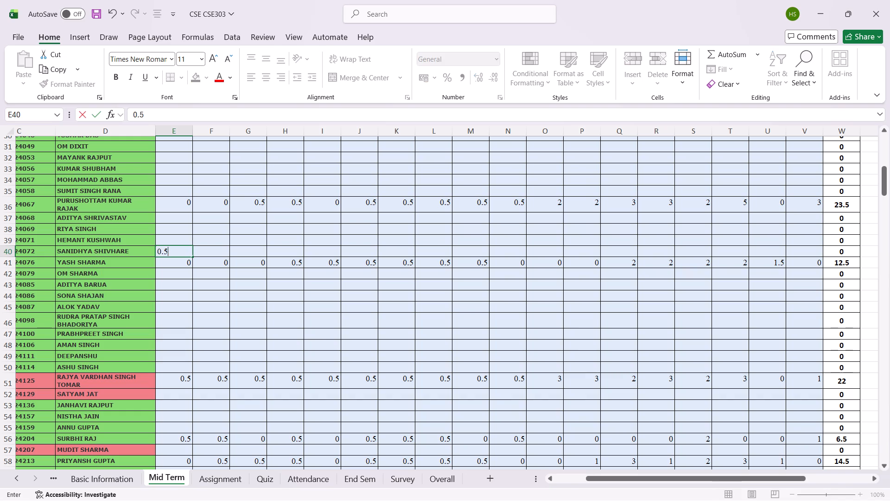
left_click(219, 257)
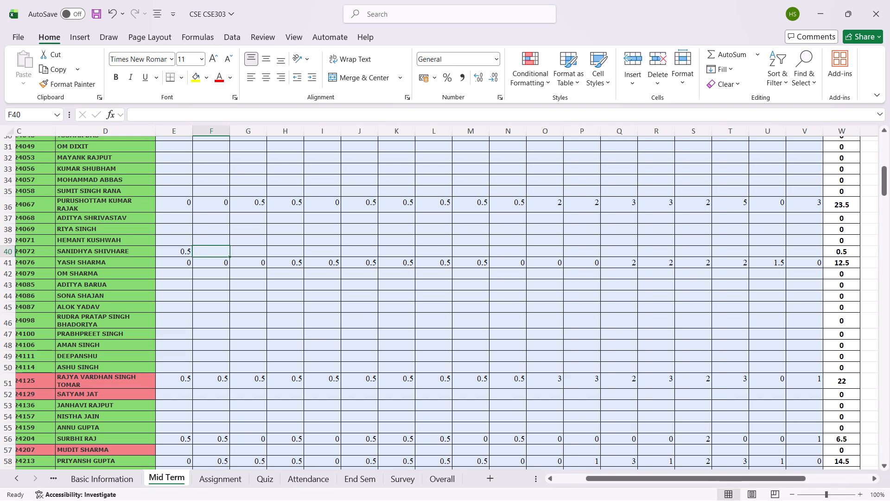
key("0")
left_click(251, 248)
key("0")
Record Q4 to Q10 for row 40: enter 0.5 in H40, fill it across to M40, and enter 0 in N40.
left_click(279, 252)
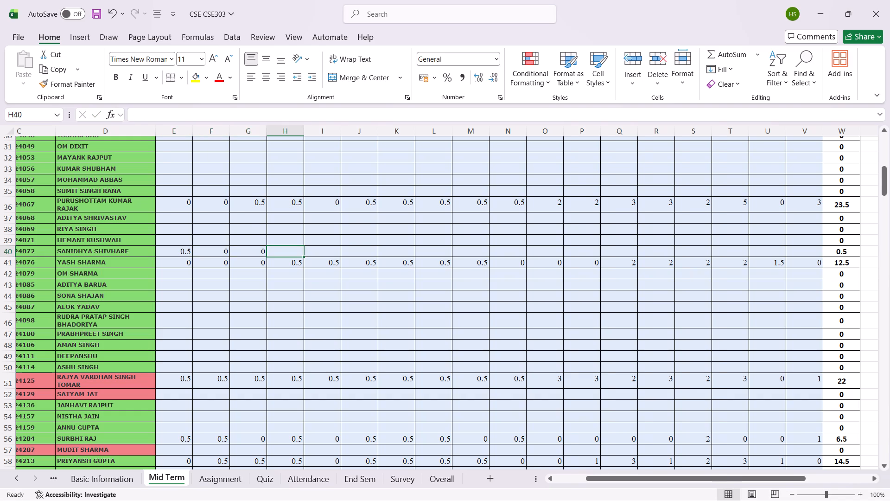
type("0.5")
left_click(313, 250)
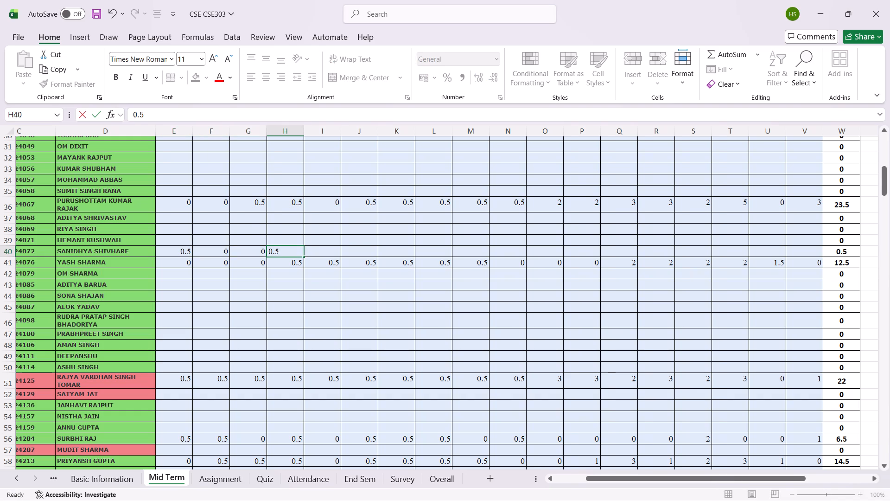
left_click(292, 254)
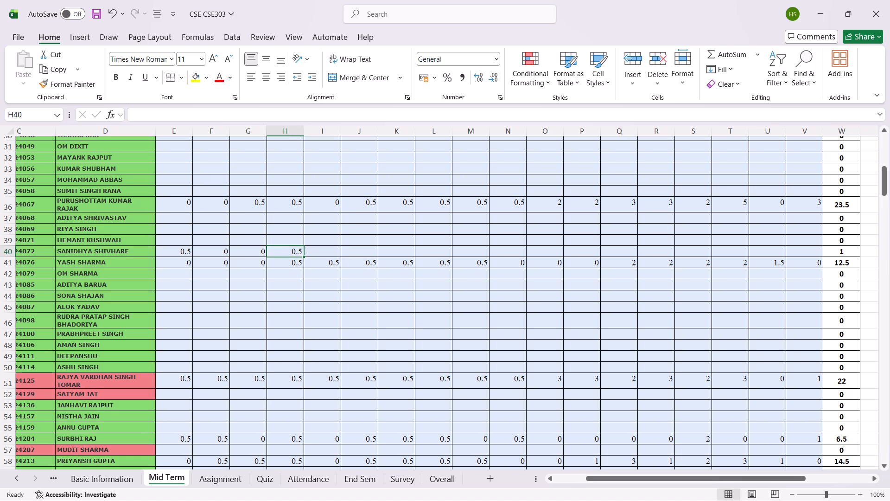
left_click_drag(304, 254, 487, 252)
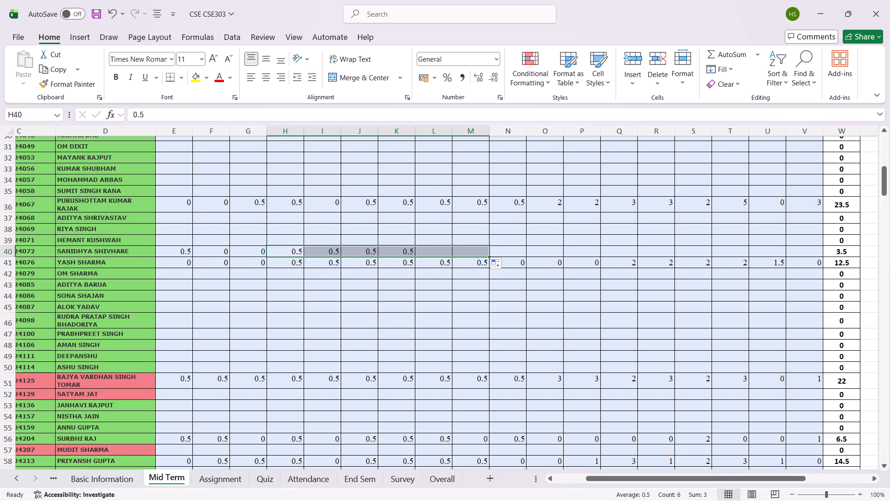
left_click(511, 250)
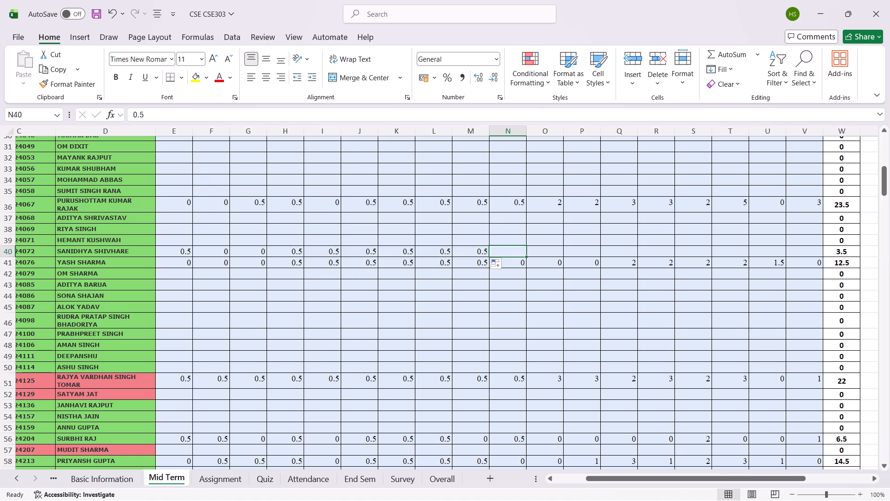
key("0")
Record Q11 to Q14 for row 40: 3 in O40, 2 in P40, 3 in Q40 and 3 in R40.
left_click(533, 253)
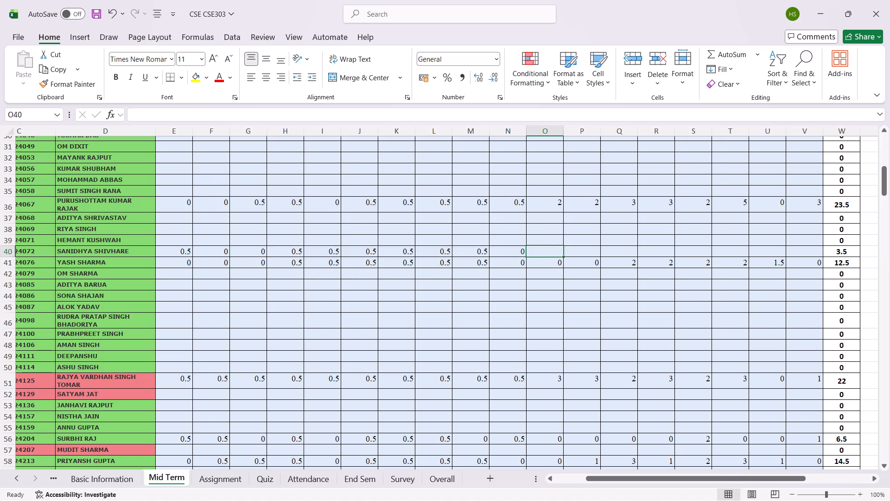
key("2")
key("BackSpace")
key("3")
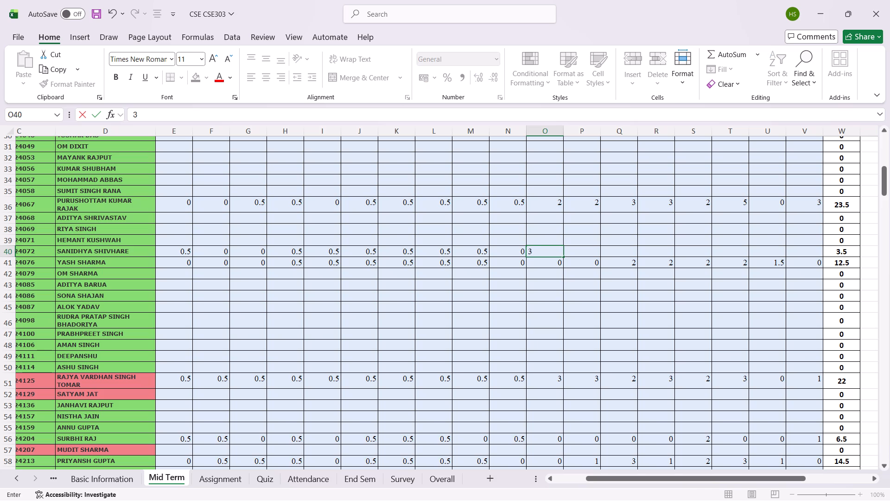
left_click(572, 251)
key("2")
left_click(609, 252)
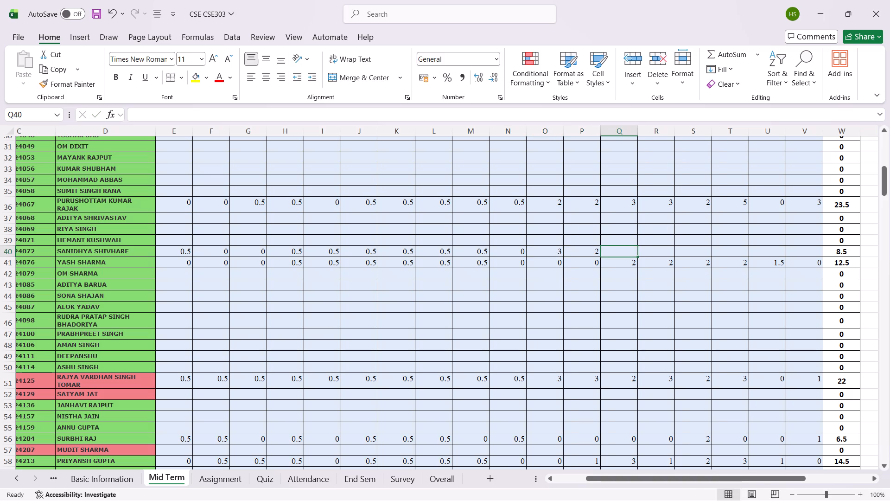
key("3")
left_click(642, 251)
key("3")
Record Q15 to Q18 for row 40: 2 in S40, 0 in T40, 1 in U40 and 1 in V40.
left_click(686, 254)
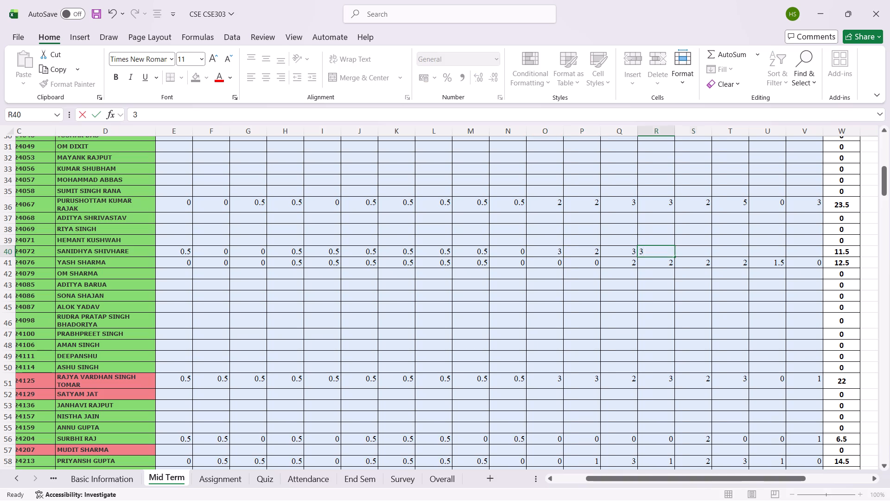
key("2")
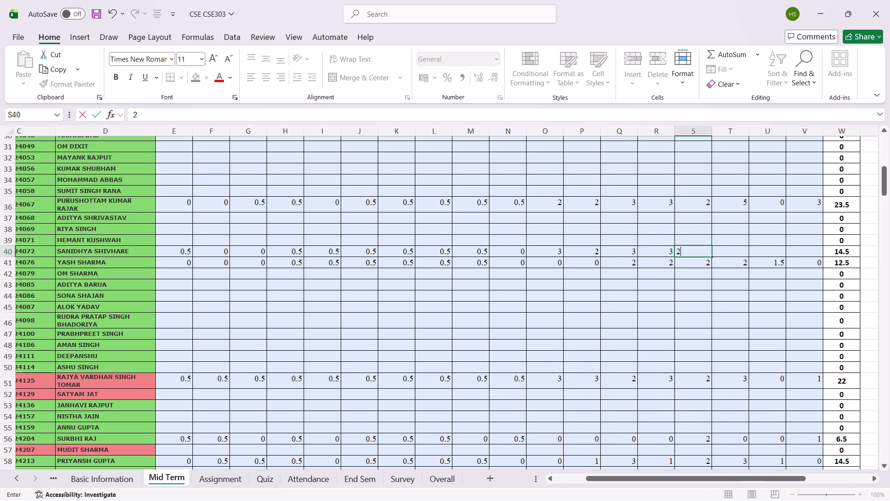
left_click(720, 254)
key("0")
left_click(756, 252)
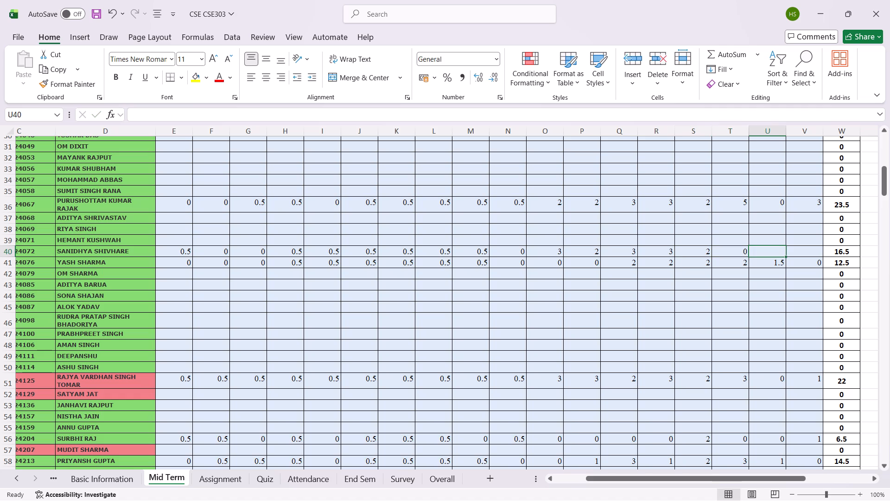
key("1")
left_click(796, 250)
key("1")
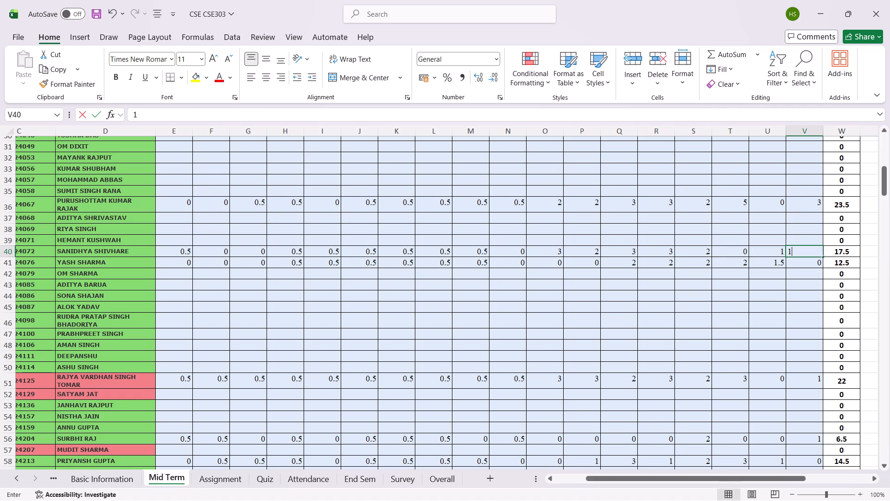
left_click(834, 250)
Correct the Q18 mark for row 40 by setting V40 to 3.
left_click(820, 250)
key("3")
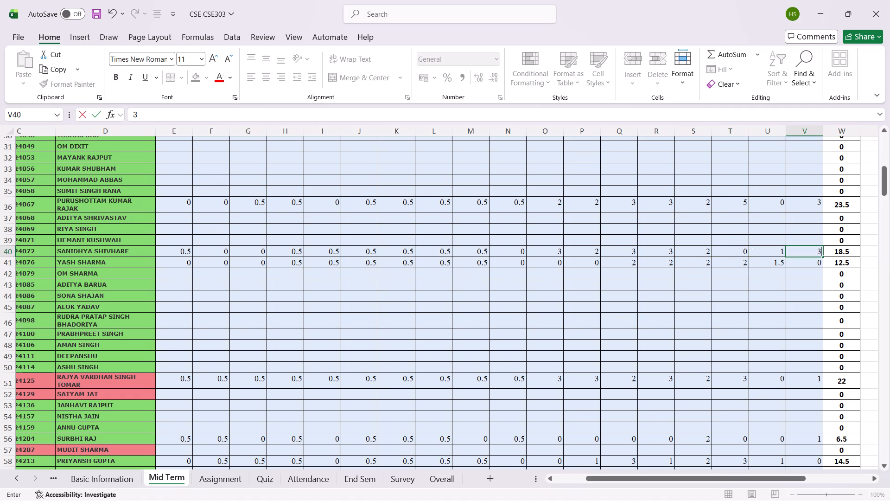
left_click(833, 257)
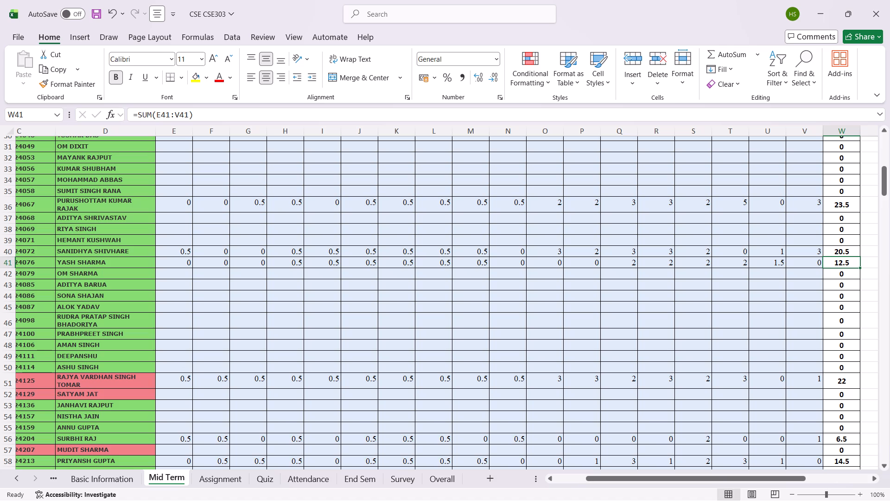
Correct the Q15 mark for row 40 by setting S40 to 3.
left_click(699, 252)
key("3")
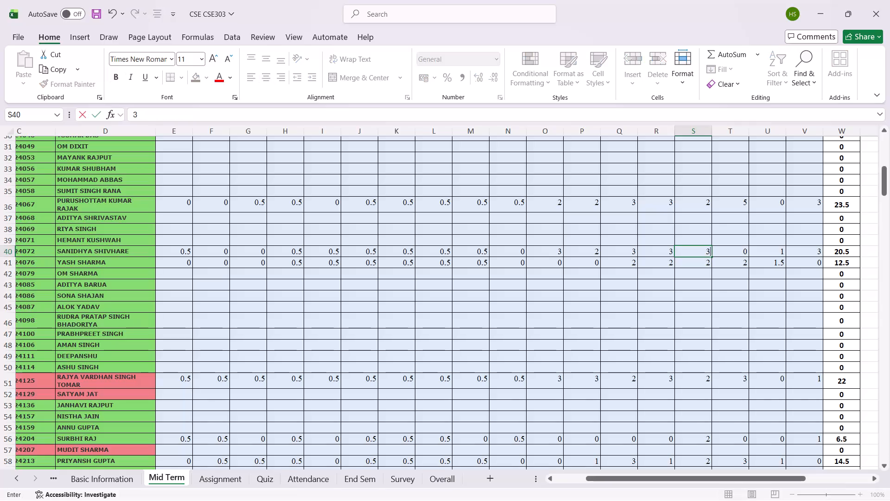
left_click(736, 253)
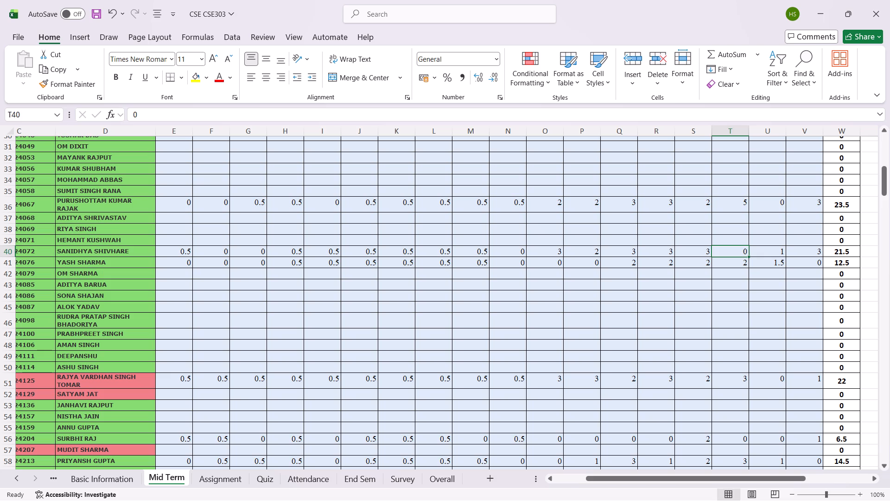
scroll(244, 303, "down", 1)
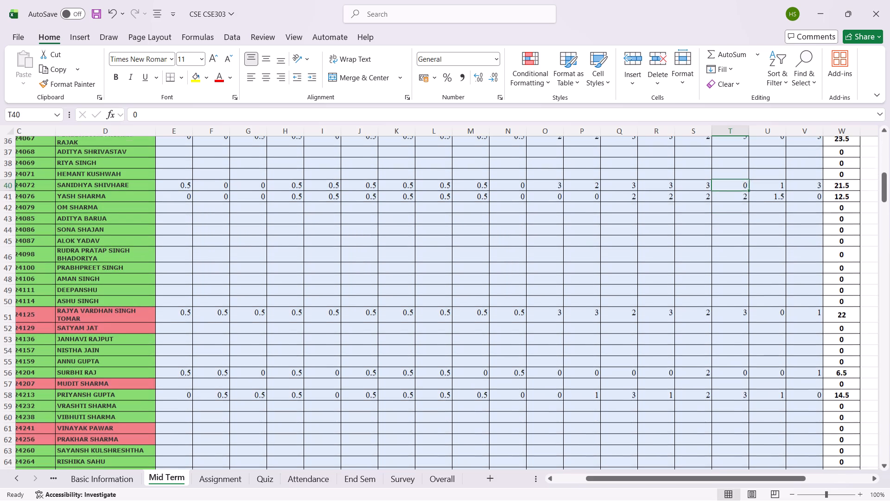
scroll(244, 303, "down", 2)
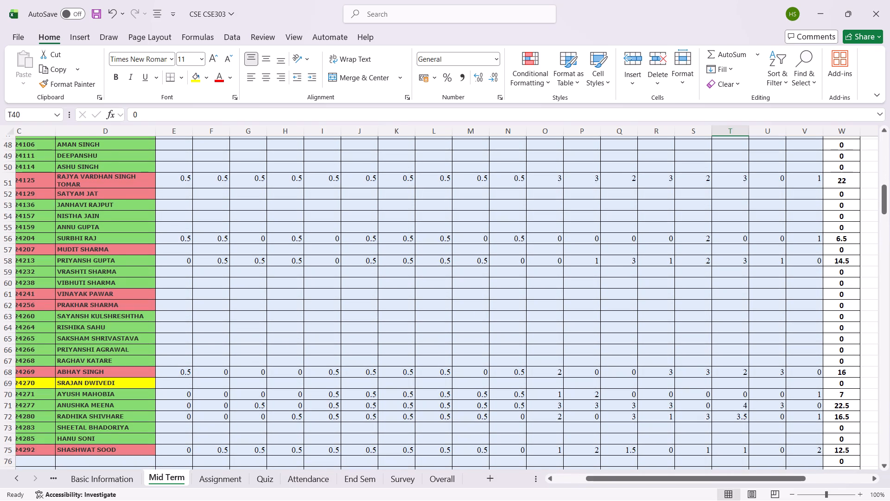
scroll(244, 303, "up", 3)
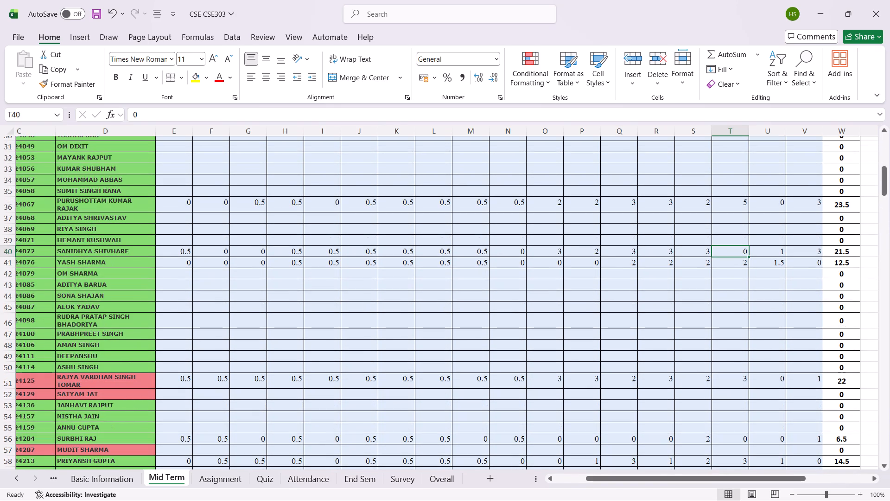
Record 0.5 for Q1 to Q10 in row 28, filling E28 through N28.
scroll(244, 303, "up", 1)
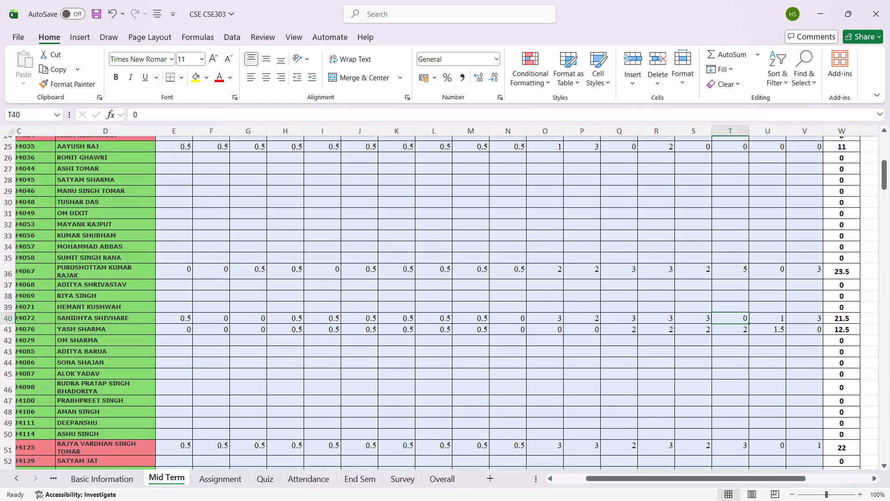
left_click(178, 178)
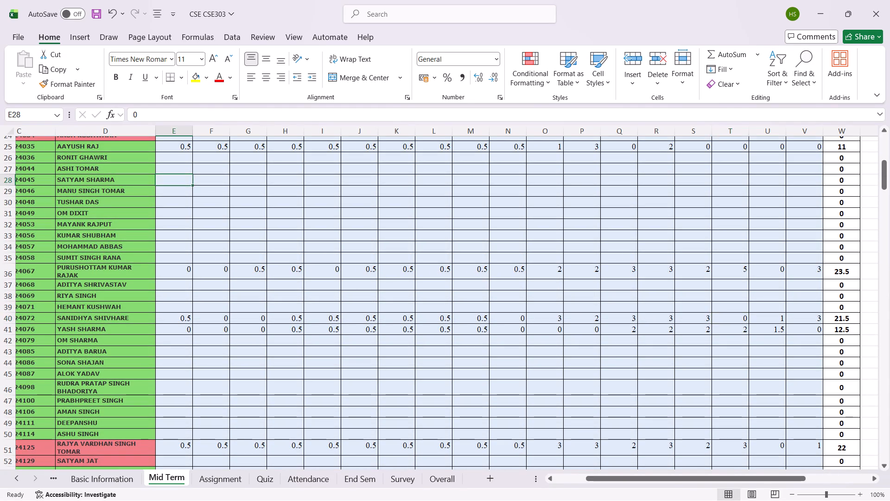
type("0.")
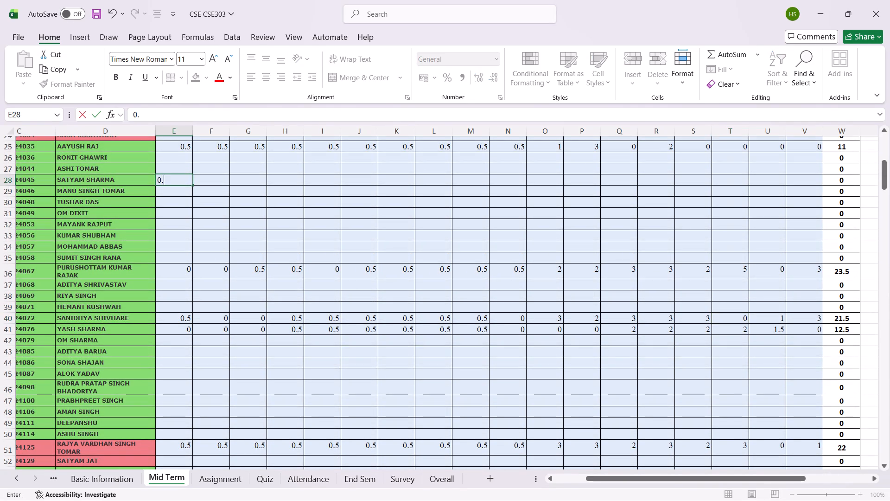
key("5")
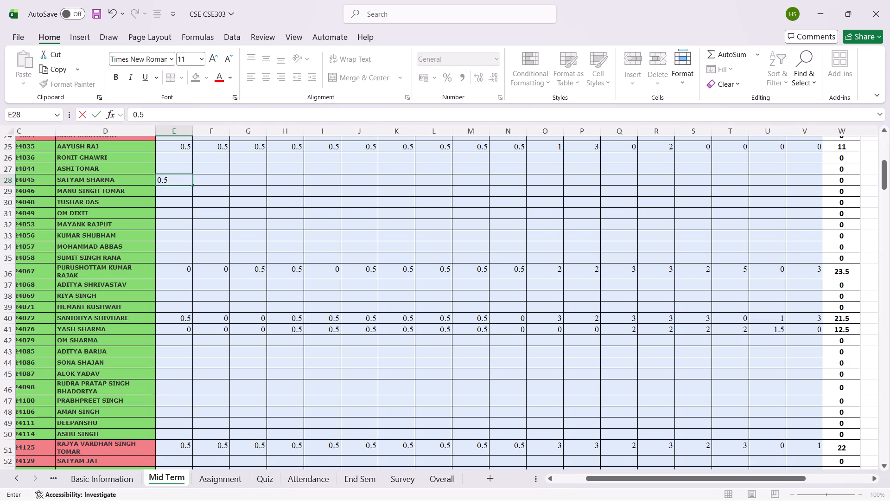
left_click_drag(193, 186, 363, 183)
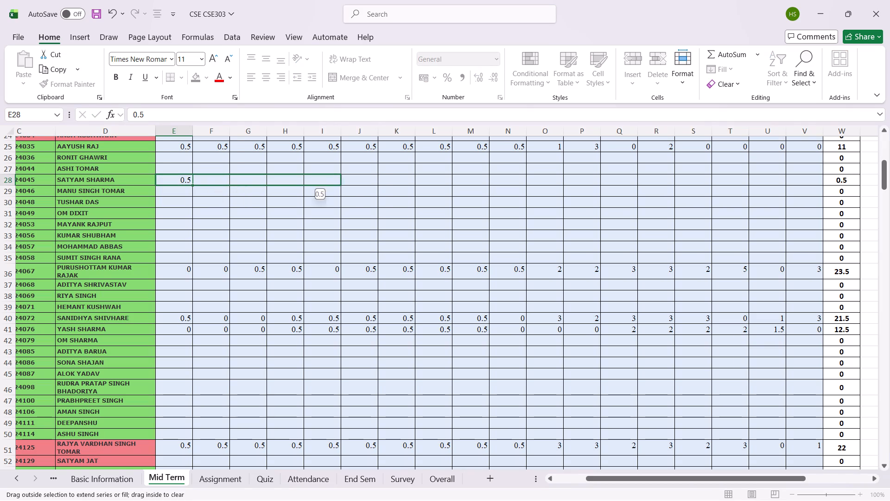
left_click_drag(363, 183, 531, 180)
Record Q11 to Q14 for row 28: 2 in O28, 3 in P28, 2 in Q28 and 2 in R28.
left_click(553, 175)
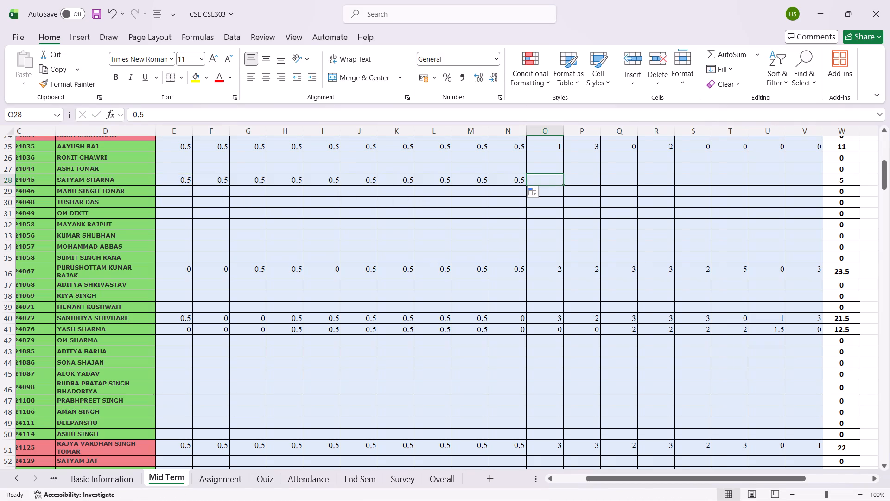
key("2")
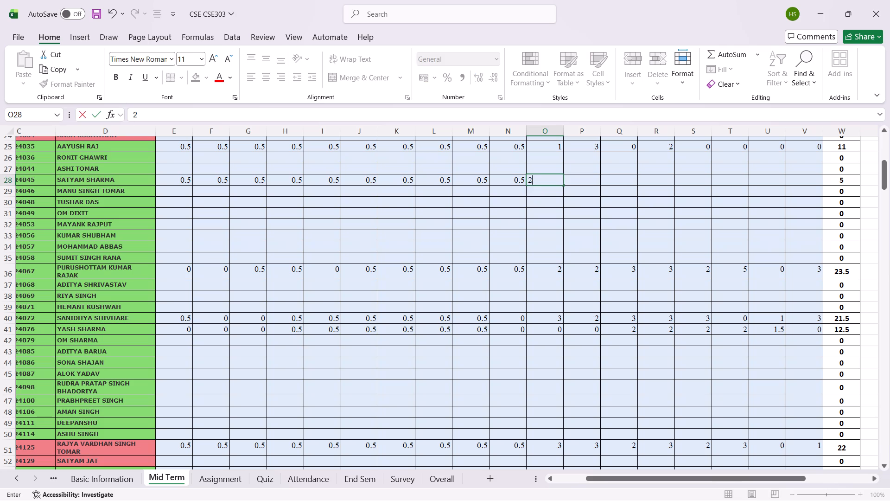
left_click(586, 180)
key("3")
left_click(637, 180)
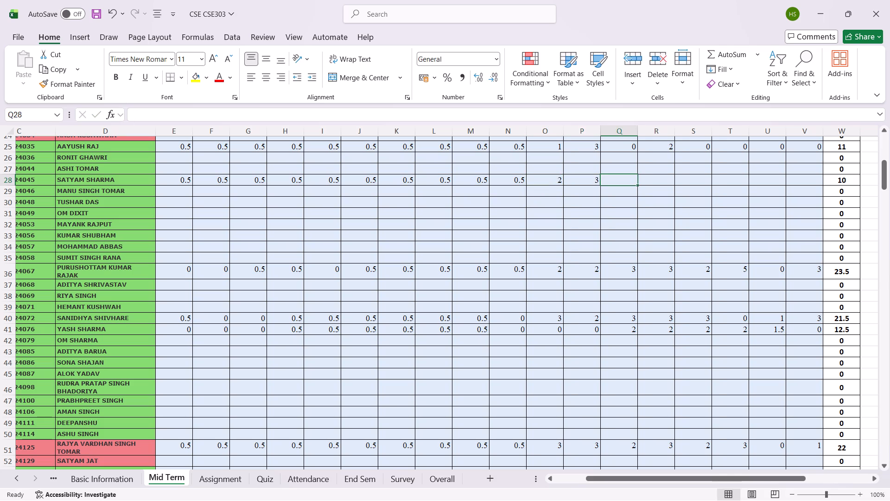
key("2")
left_click(661, 179)
key("2")
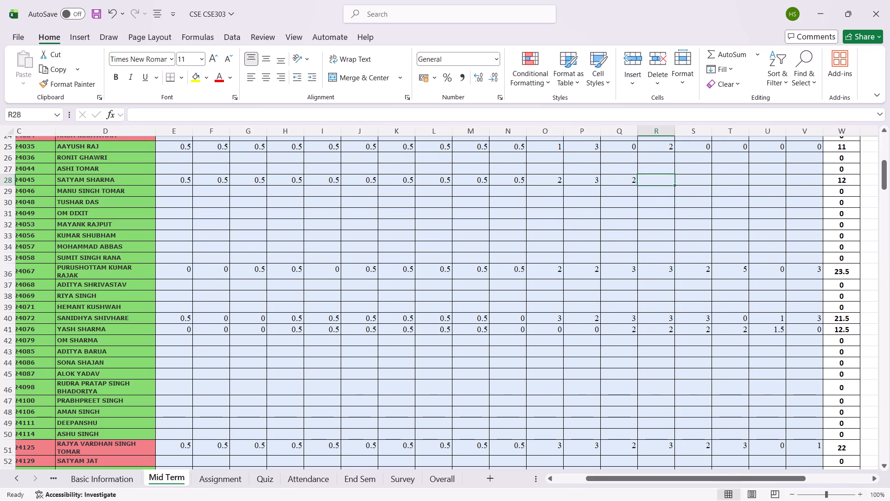
Record Q15 to Q18 for row 28: 1 in S28, 5 in T28, 0 in U28 and 3 in V28.
left_click(689, 179)
key("1")
left_click(725, 179)
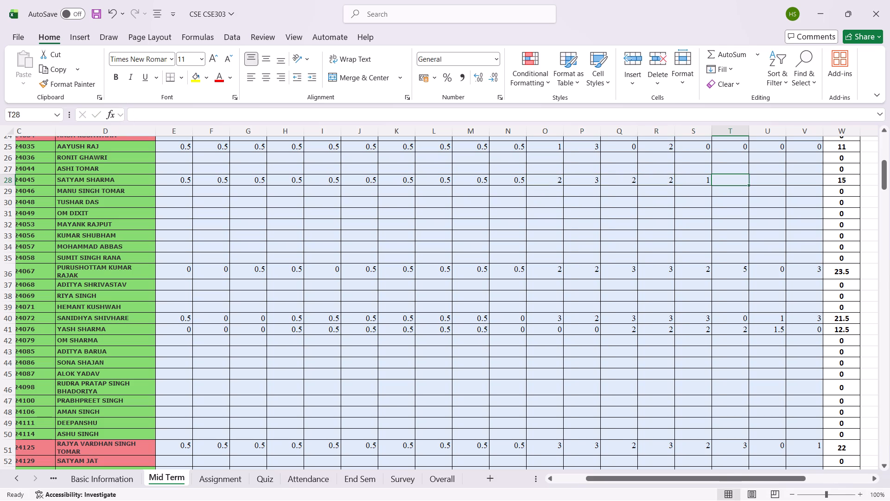
key("5")
left_click(757, 181)
key("0")
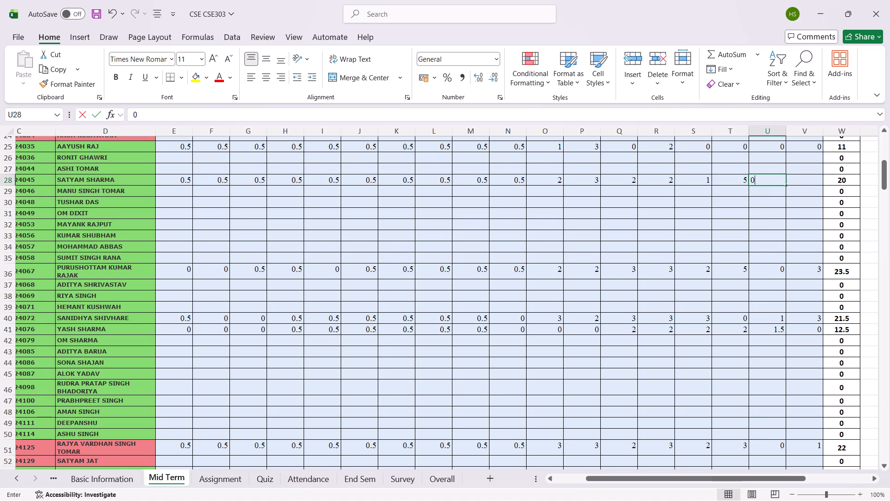
left_click(797, 180)
key("3")
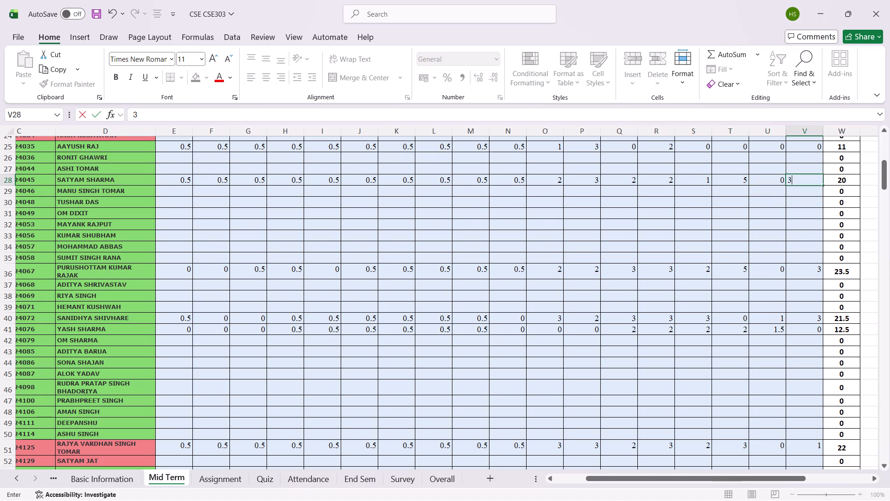
left_click(834, 186)
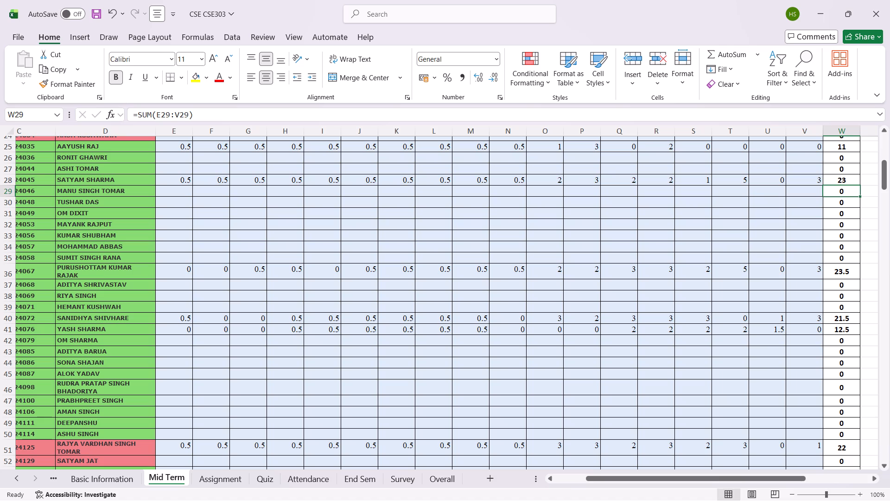
Record Q1 to Q4 for row 67: 0.5 in E67, 0 in F67, 0.5 in G67 and 0.5 in H67.
scroll(141, 266, "up", 1)
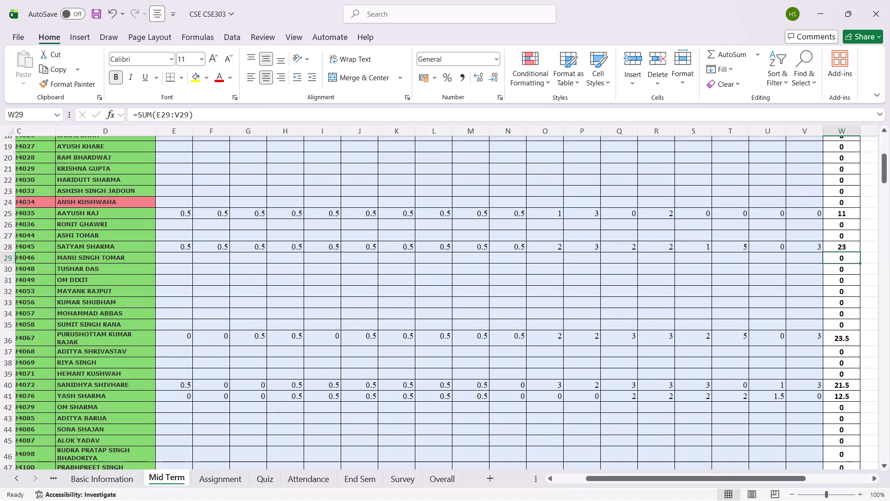
scroll(141, 266, "up", 5)
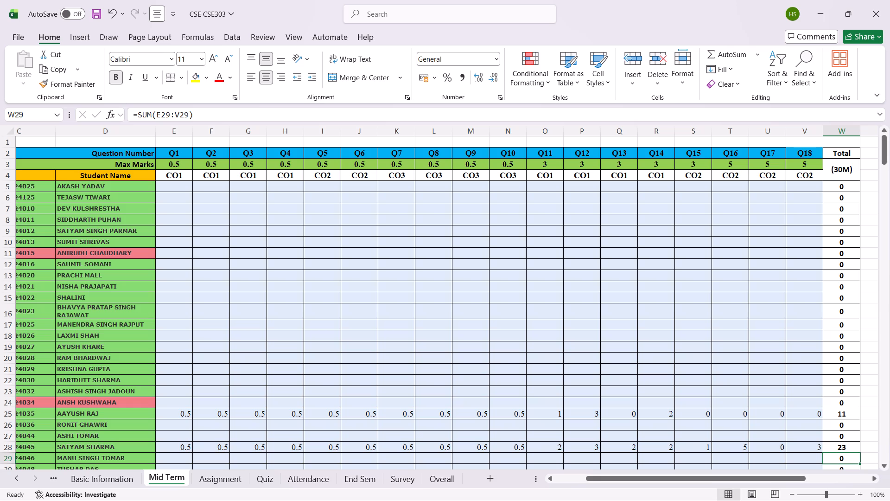
scroll(116, 384, "down", 1)
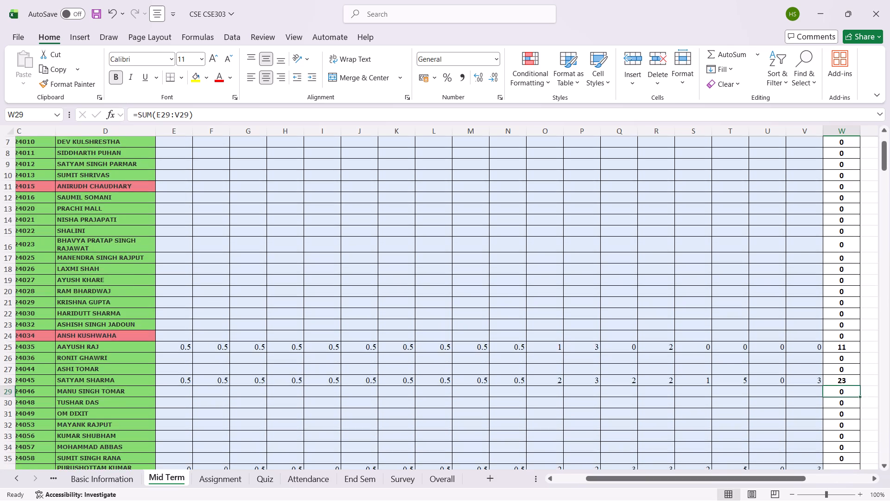
scroll(116, 384, "down", 2)
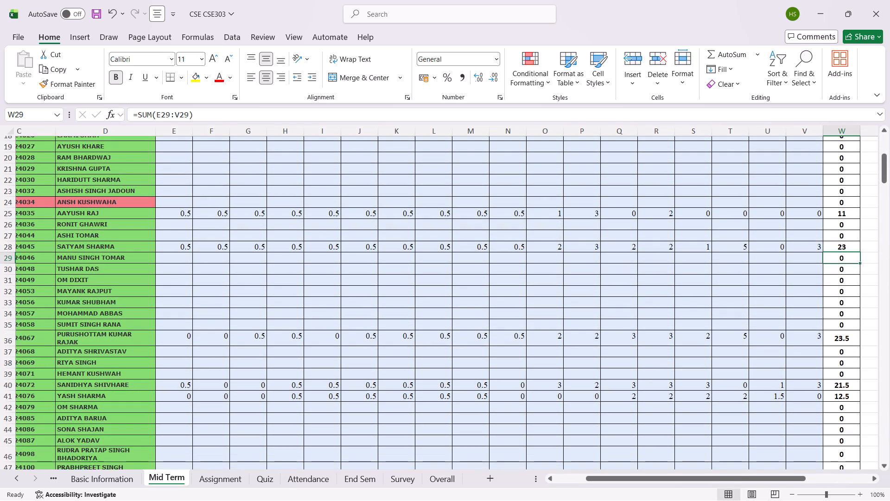
scroll(116, 384, "down", 1)
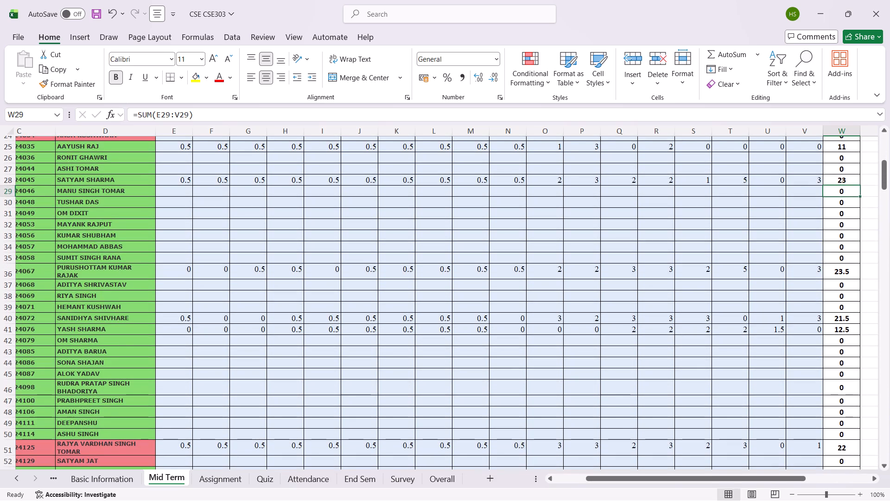
scroll(116, 384, "down", 2)
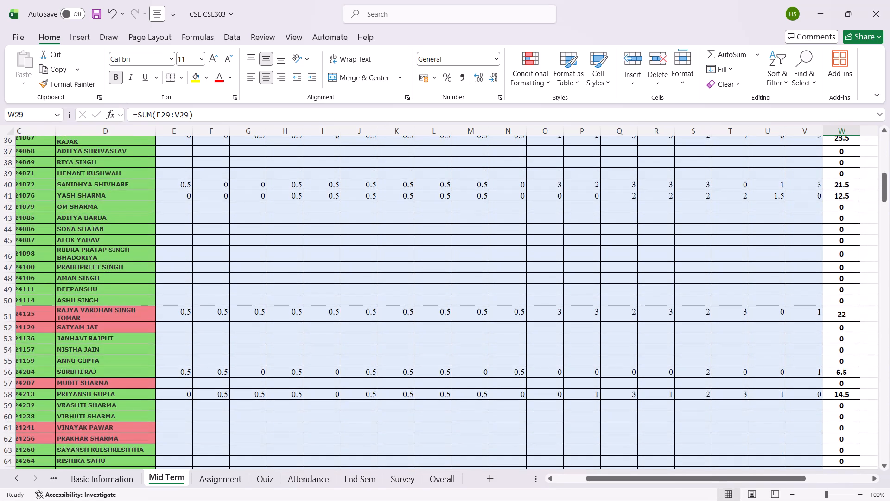
scroll(125, 359, "down", 1)
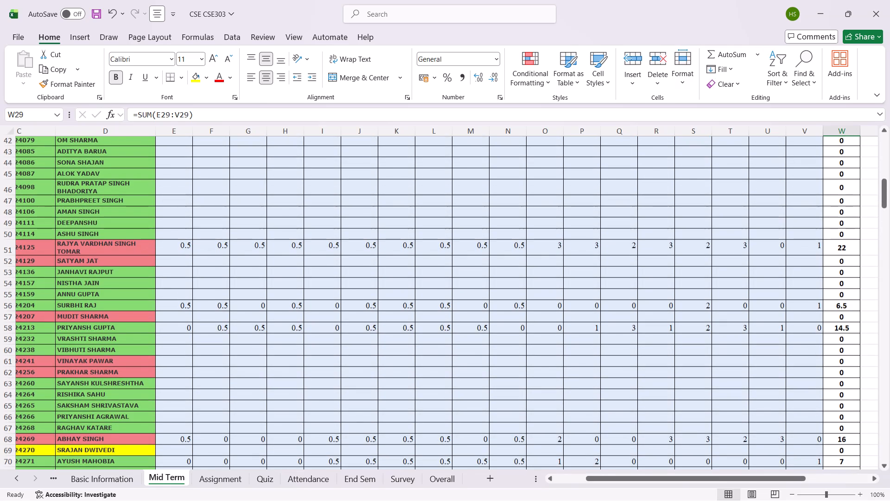
scroll(127, 358, "down", 1)
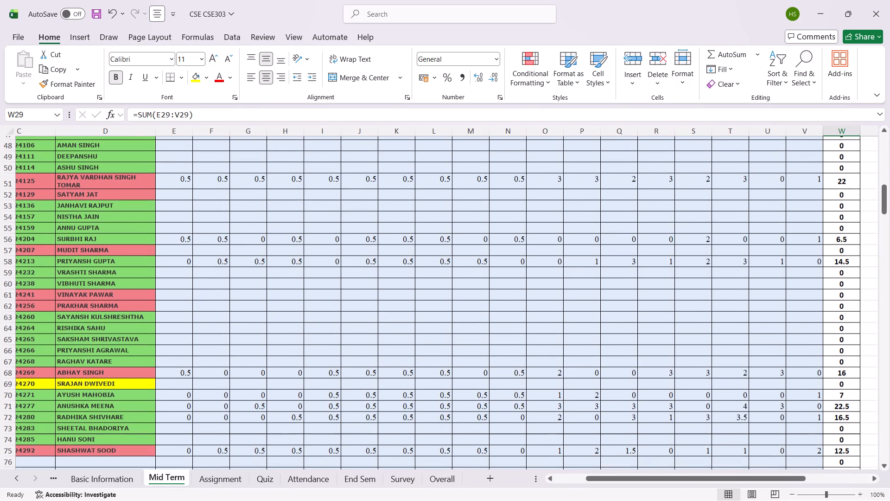
left_click(190, 358)
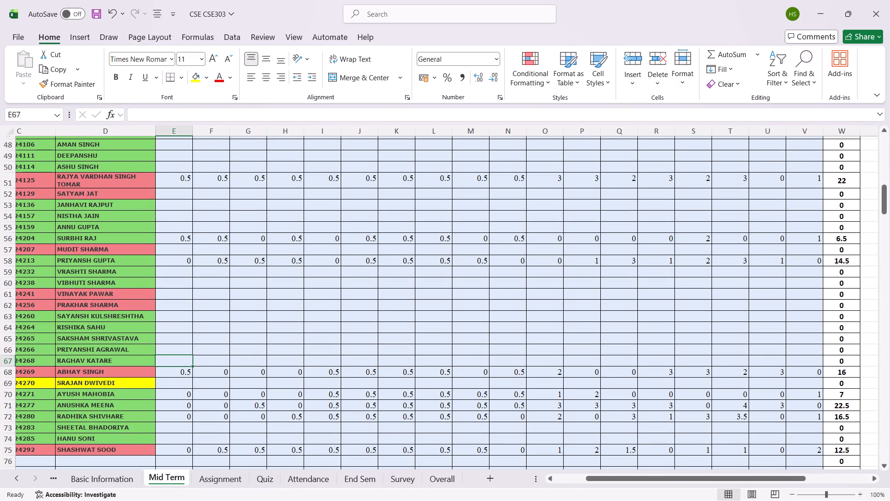
type("0.5")
left_click(215, 362)
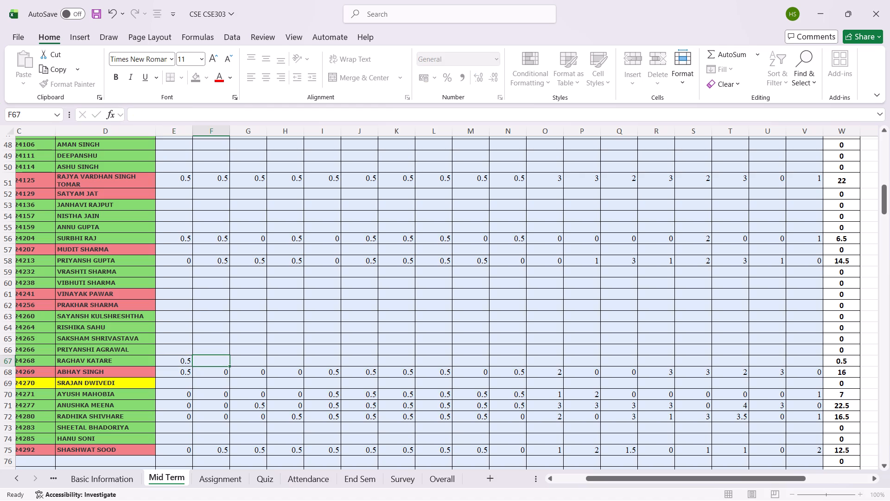
key("0")
left_click(242, 362)
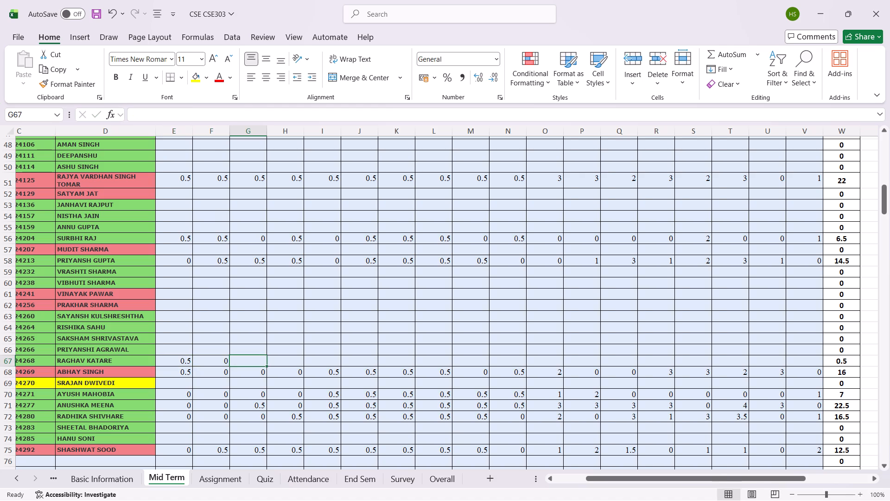
key("0")
type(".5")
left_click(276, 363)
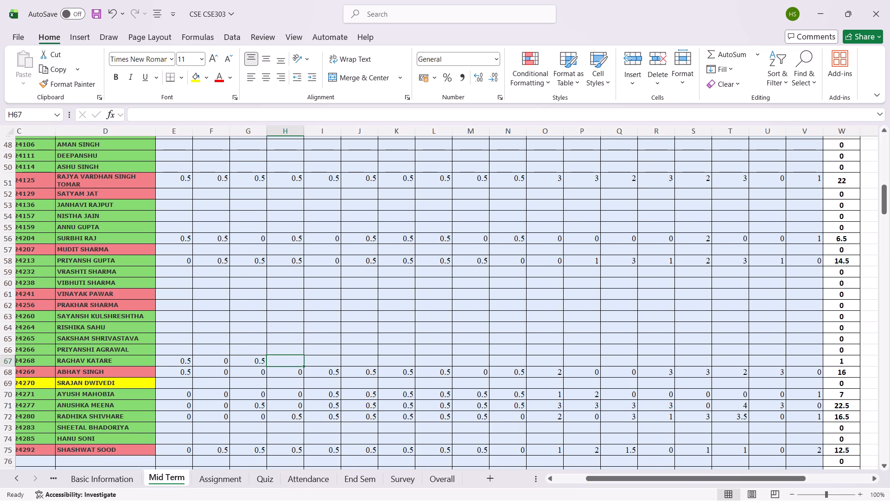
type("0.5")
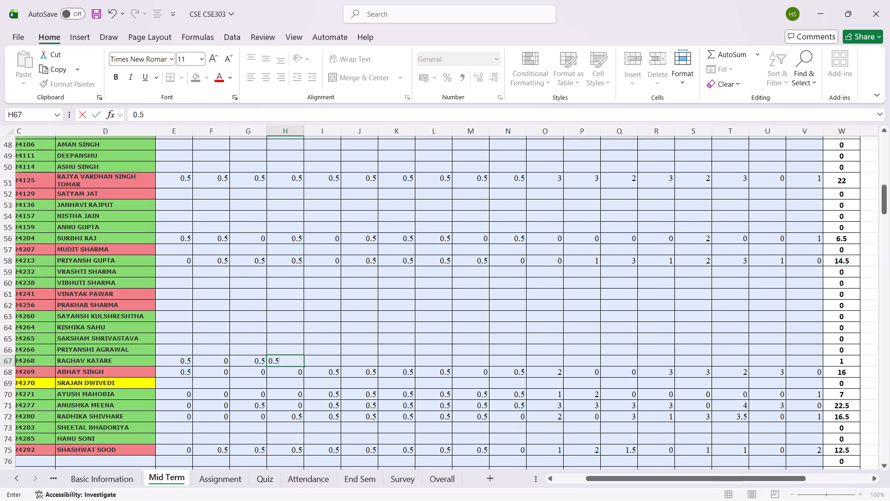
Record Q5 to Q10 for row 67: fill 0.5 across I67 to L67, 0 in M67 and 0.5 in N67.
left_click(317, 360)
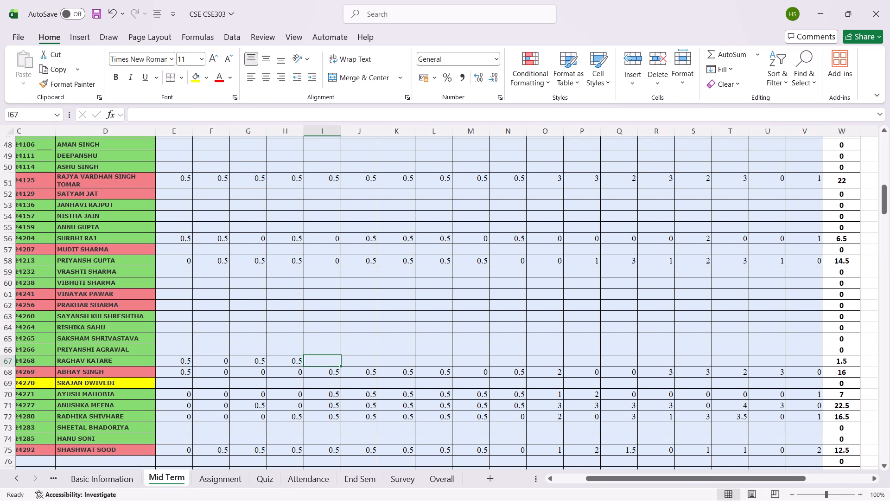
left_click(299, 362)
left_click_drag(303, 366, 407, 362)
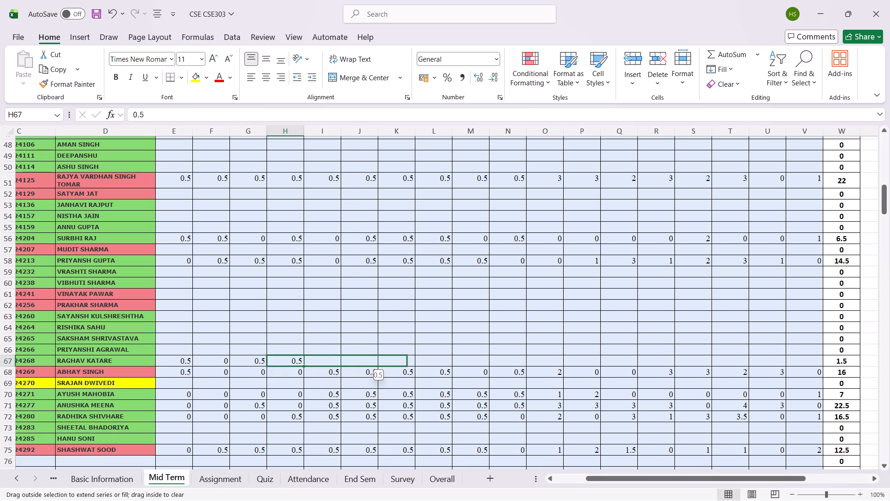
left_click_drag(407, 362, 448, 363)
left_click(473, 360)
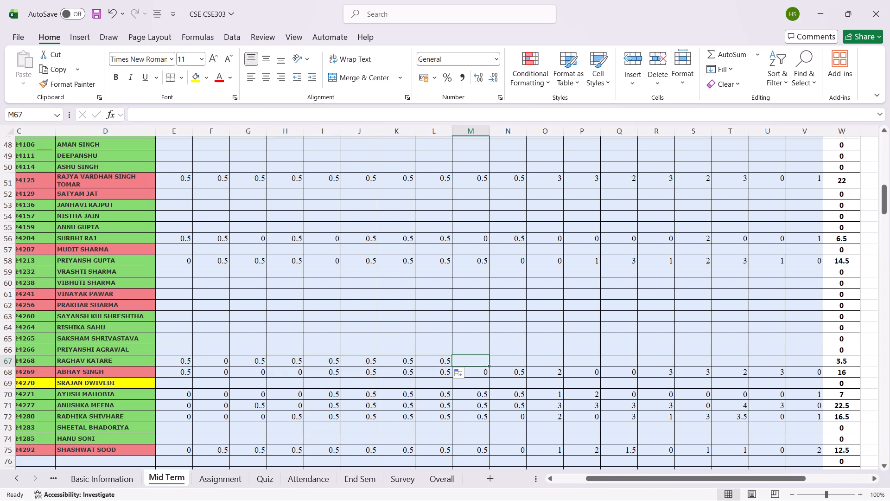
key("0")
left_click(505, 360)
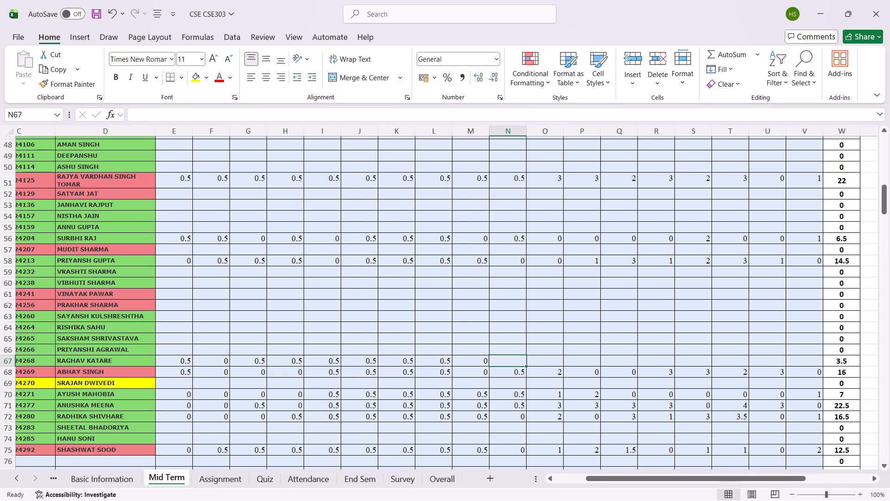
type("0.5")
Record Q11 to Q15 for row 67: 1 in O67 and 0 in each of P67, Q67, R67 and S67.
left_click(537, 360)
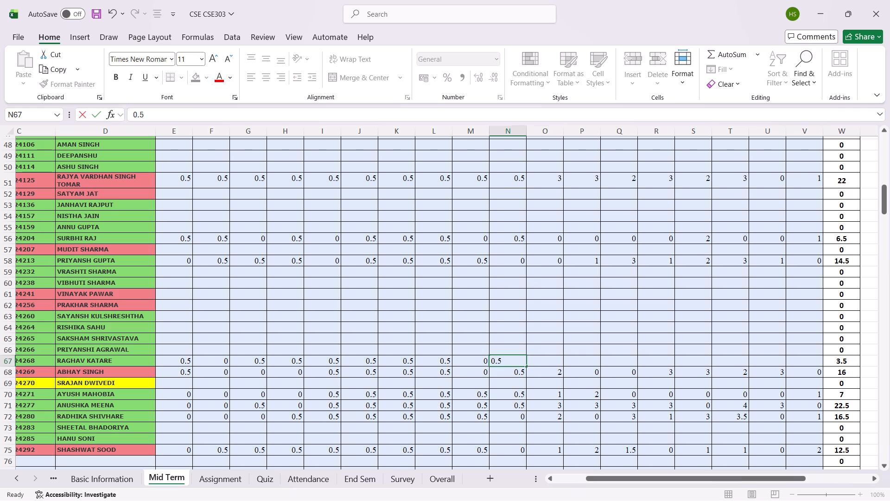
key("1")
left_click(579, 359)
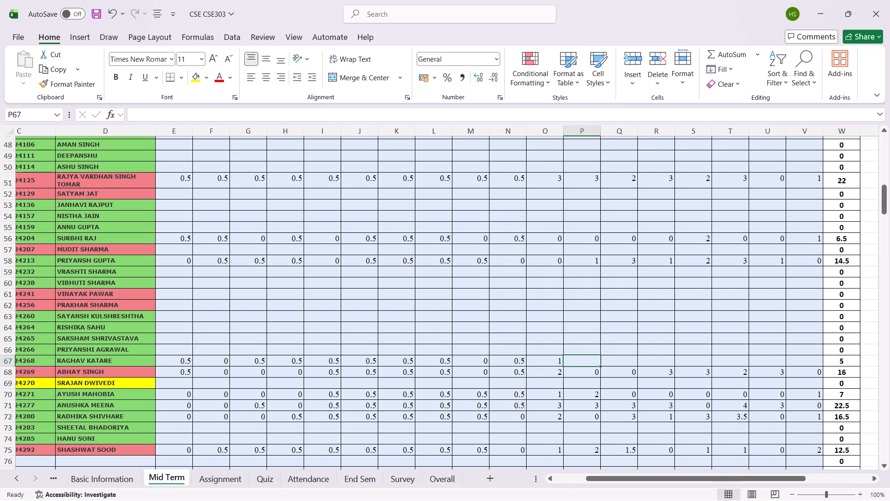
key("0")
left_click(619, 360)
left_click(655, 363)
left_click(619, 364)
key("0")
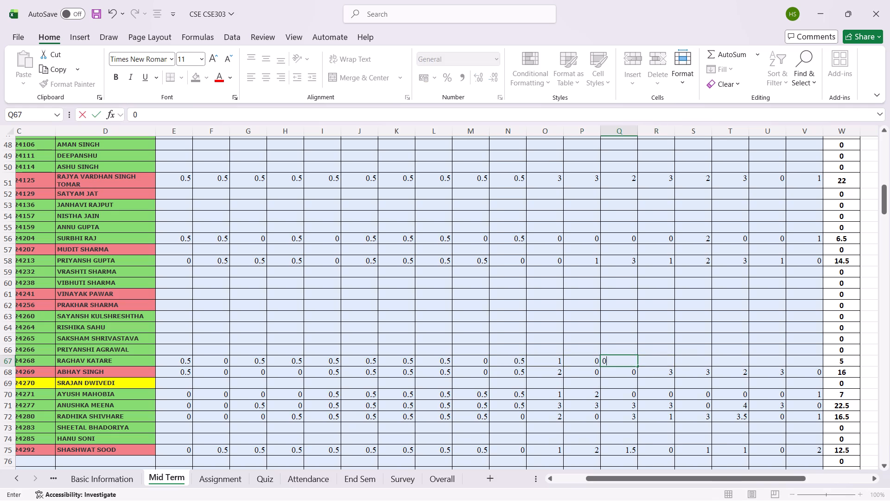
left_click(656, 362)
left_click(692, 362)
key("0")
left_click(654, 359)
key("0")
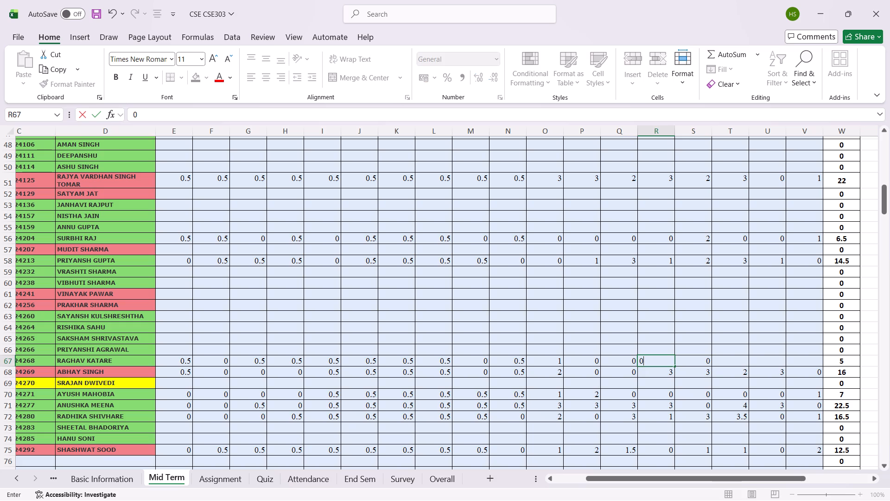
Record Q16 to Q18 for row 67: 2 in T67, 2 in U67 and 0 in V67.
left_click(732, 365)
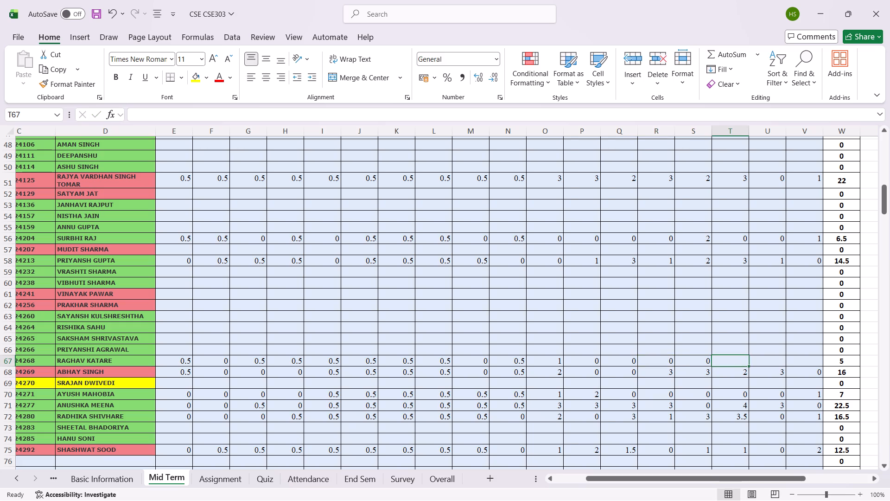
key("2")
left_click(756, 360)
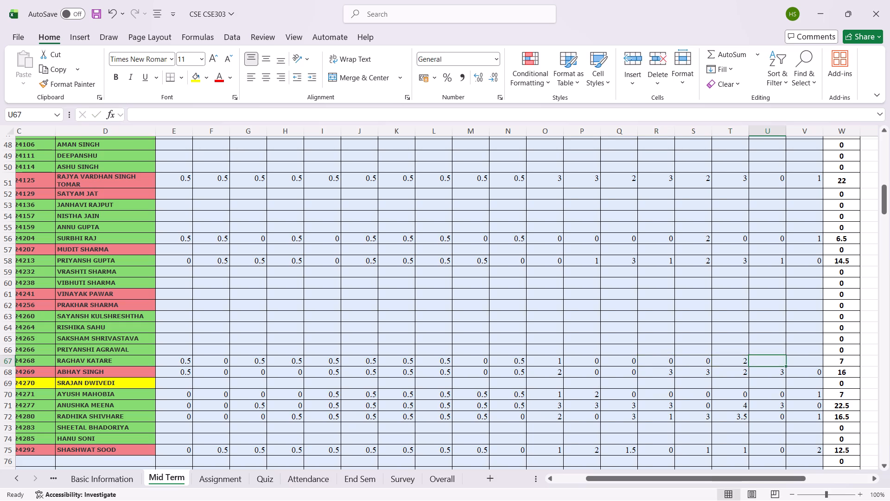
key("2")
left_click(805, 362)
key("0")
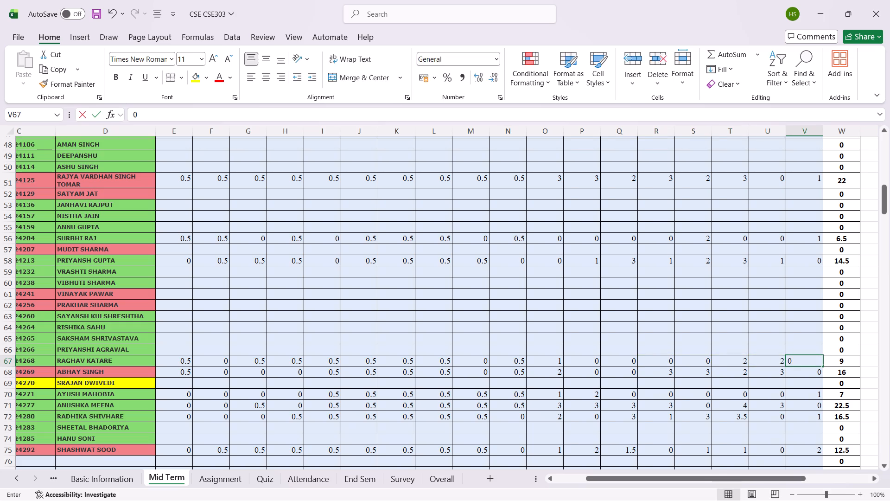
left_click(833, 360)
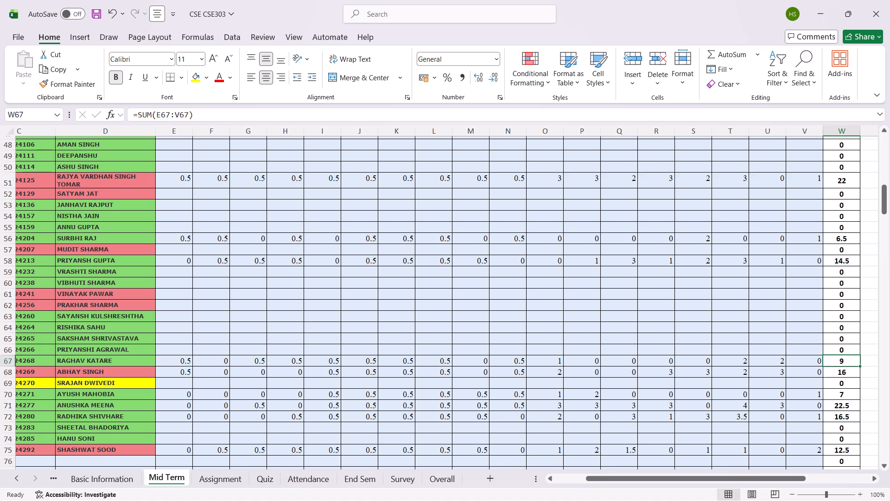
Record Q1 to Q10 for row 21 by filling 0.5 across E21 to N21.
scroll(253, 335, "down", 1)
scroll(253, 335, "up", 2)
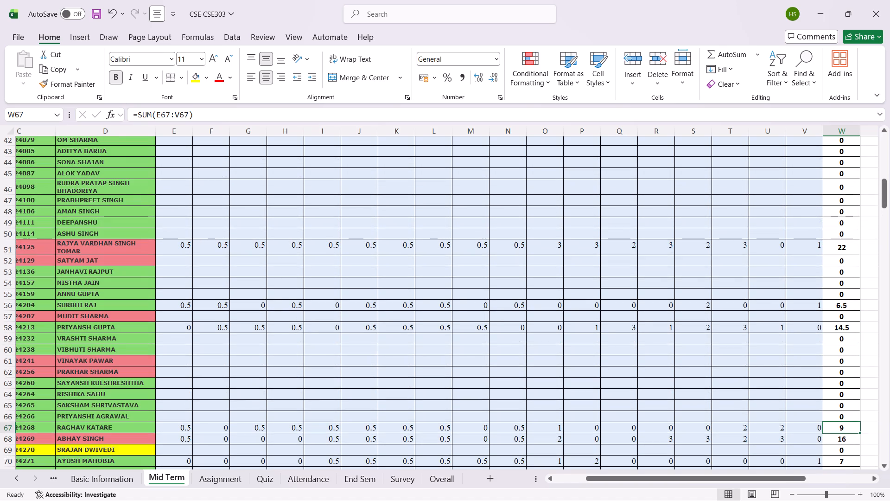
scroll(229, 339, "up", 2)
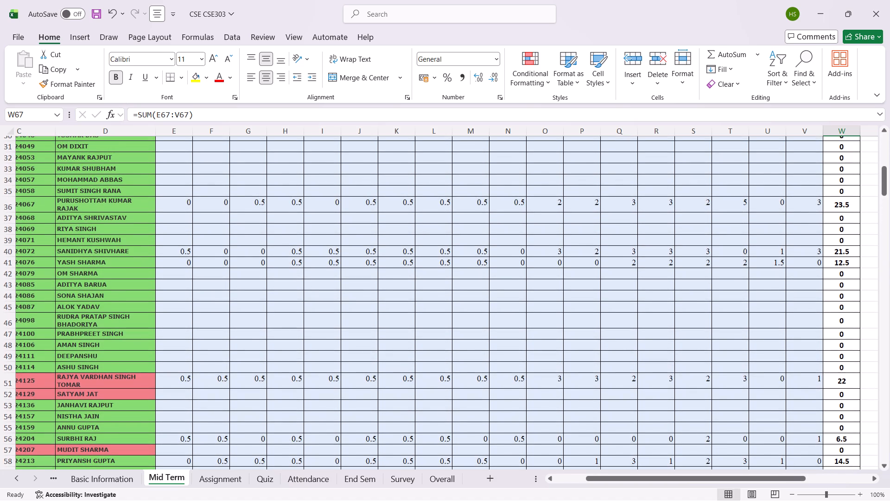
scroll(229, 339, "up", 2)
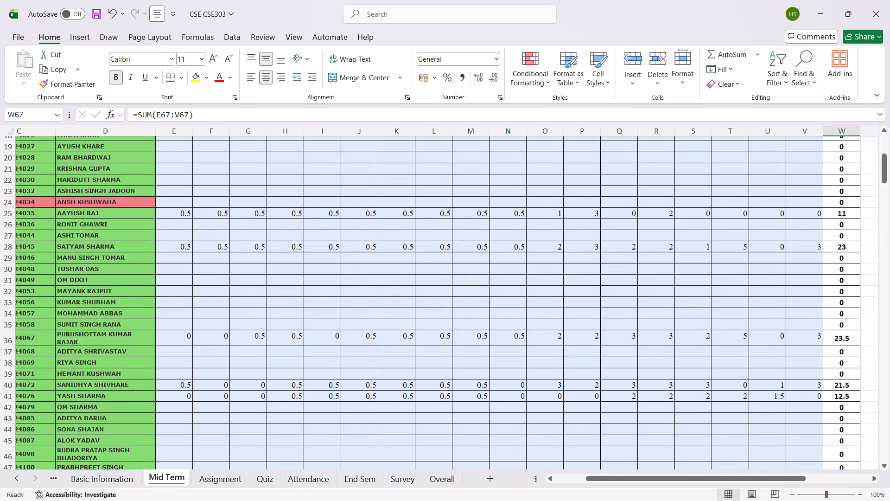
left_click(182, 171)
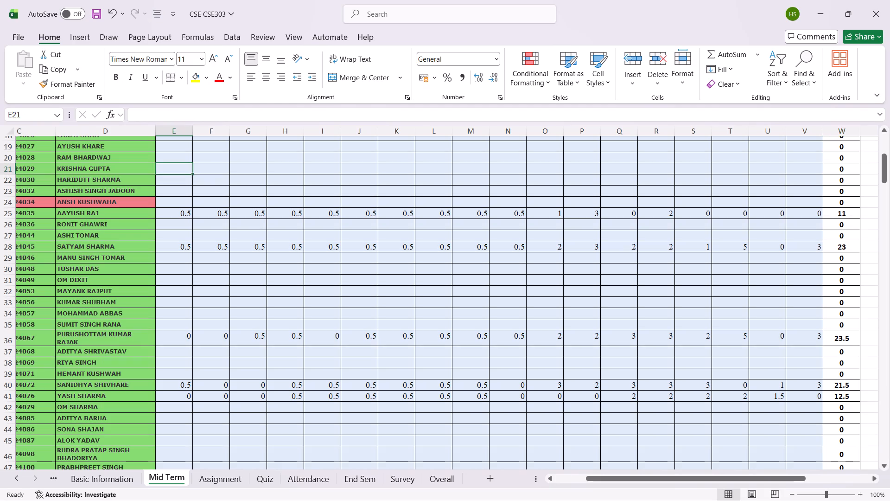
type("0.5")
left_click_drag(193, 172, 511, 172)
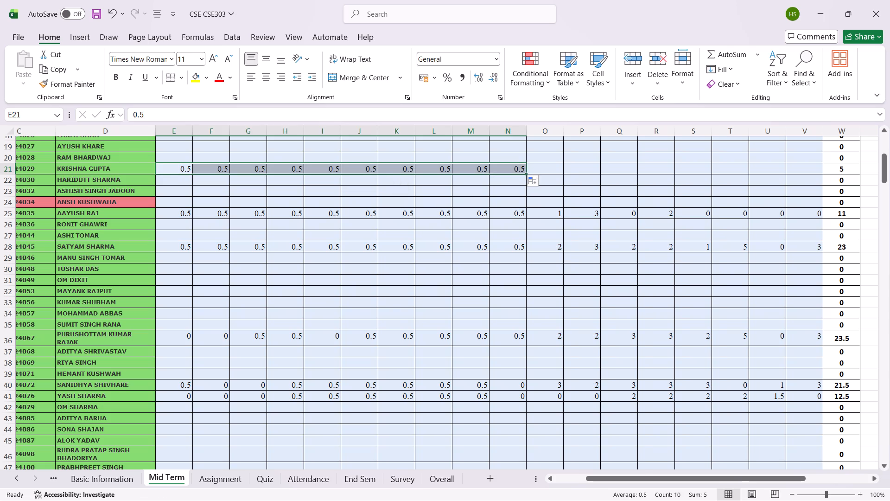
Record Q11 to Q14 for row 21: 0 in O21, 1 in P21, 3 in Q21 and 0 in R21.
left_click(548, 169)
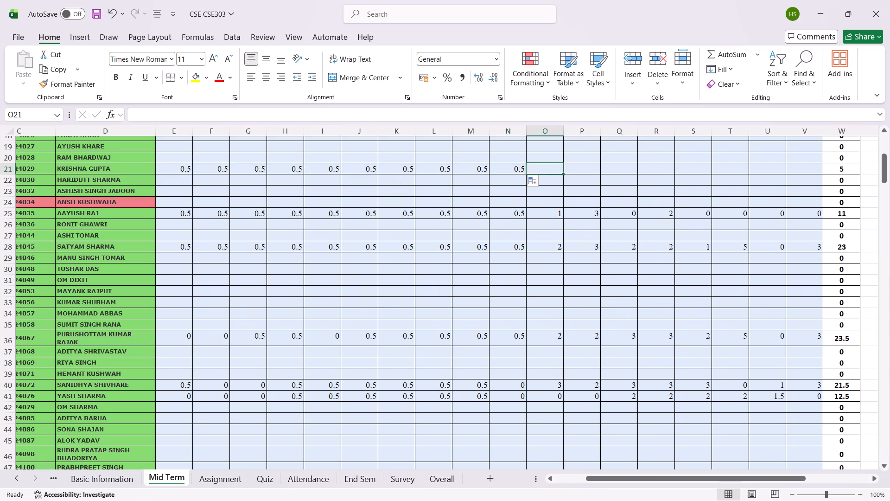
key("0")
left_click(582, 167)
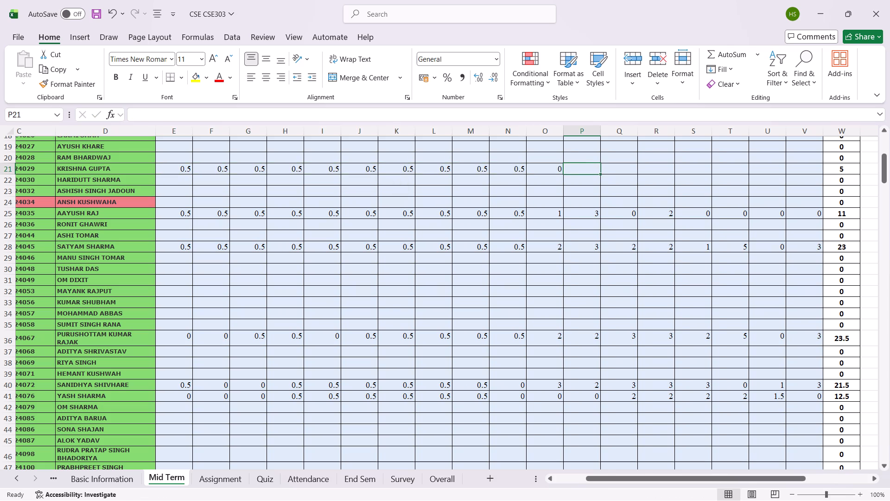
key("1")
left_click(623, 167)
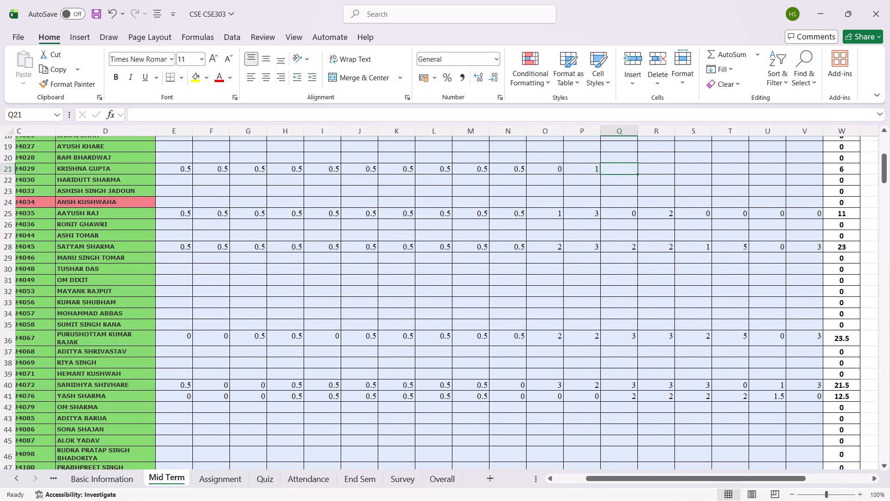
key("3")
left_click(667, 167)
key("0")
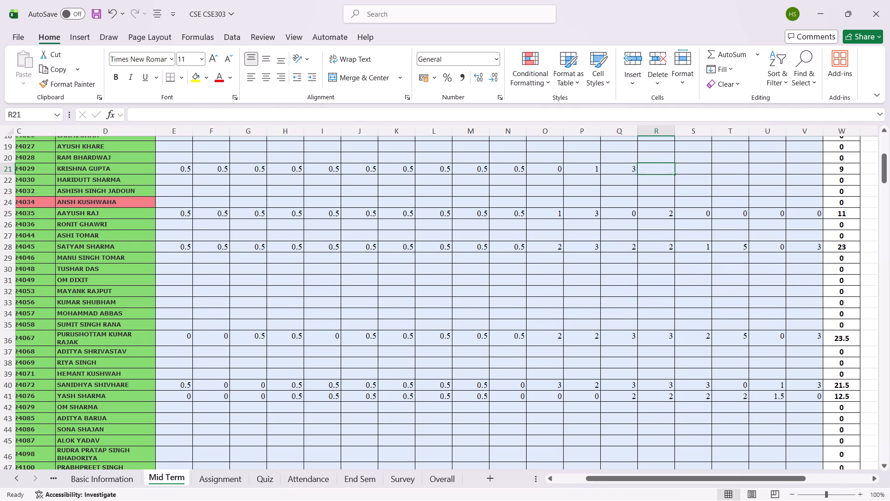
Record Q15 to Q18 for row 21: 0 in S21, 2 in T21, 0 in U21 and 0 in V21.
left_click(704, 168)
key("0")
left_click(735, 168)
key("2")
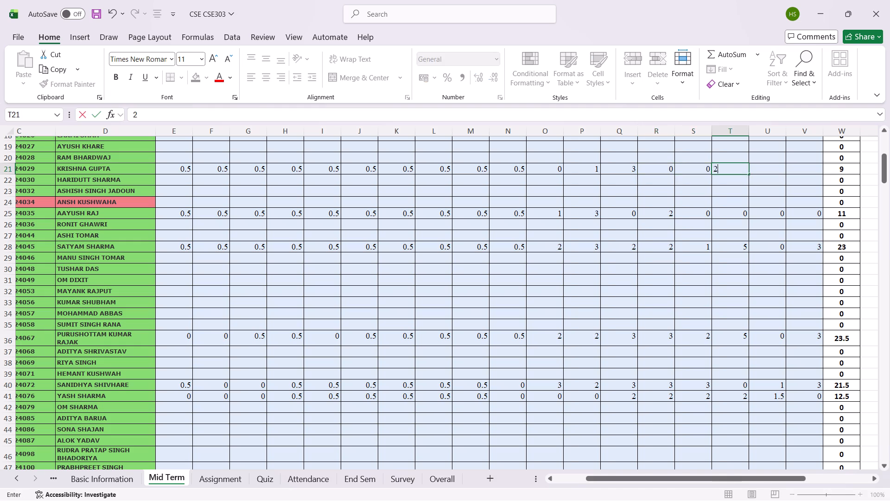
left_click(760, 170)
key("0")
left_click(795, 170)
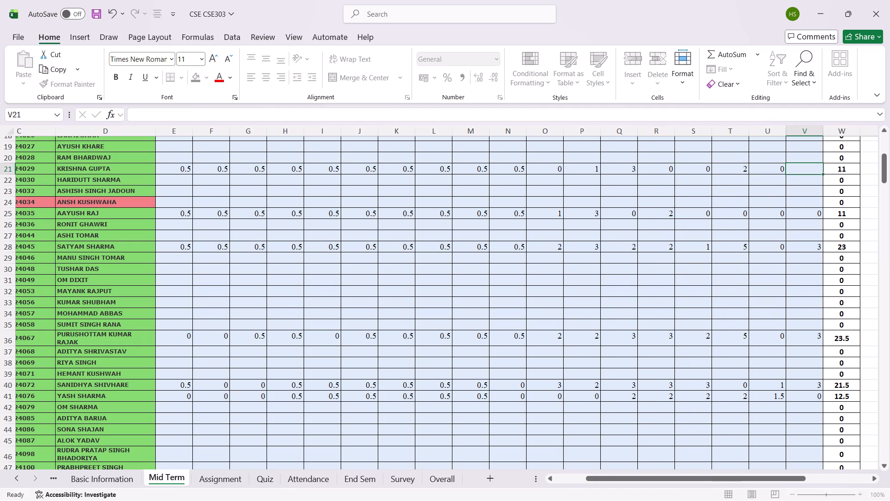
key("0")
Record Q1 to Q10 for row 29 by filling 0.5 across E29 to N29.
scroll(157, 317, "down", 7)
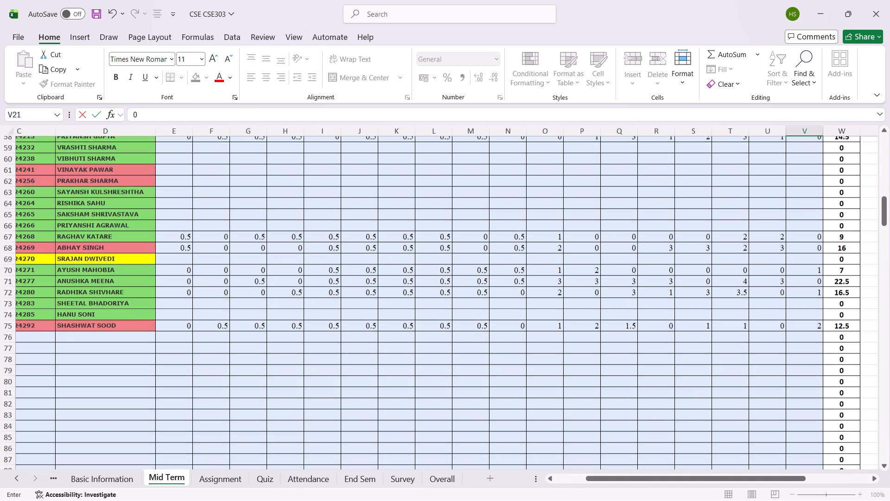
scroll(178, 343, "up", 1)
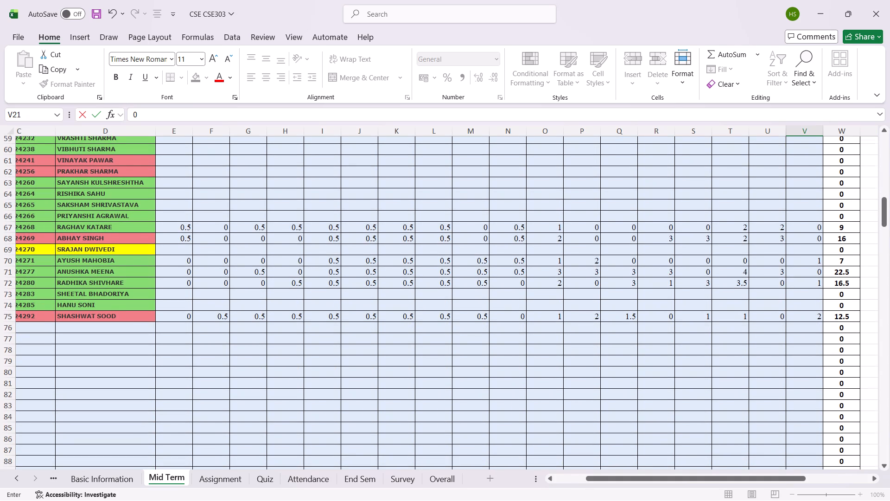
scroll(183, 339, "up", 2)
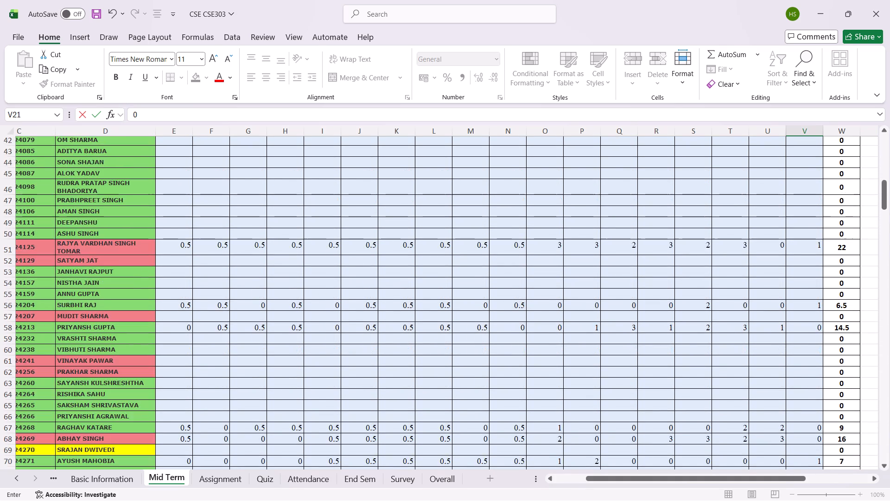
scroll(183, 339, "up", 3)
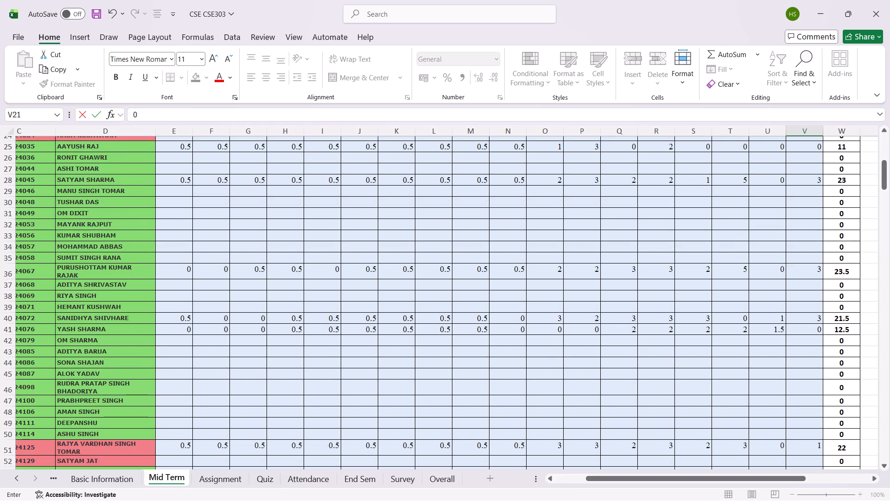
left_click(169, 195)
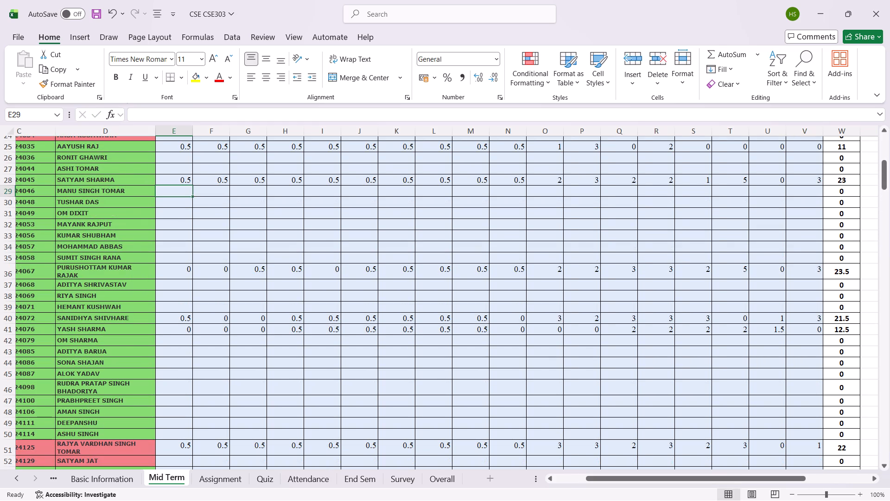
type("0.")
key("5")
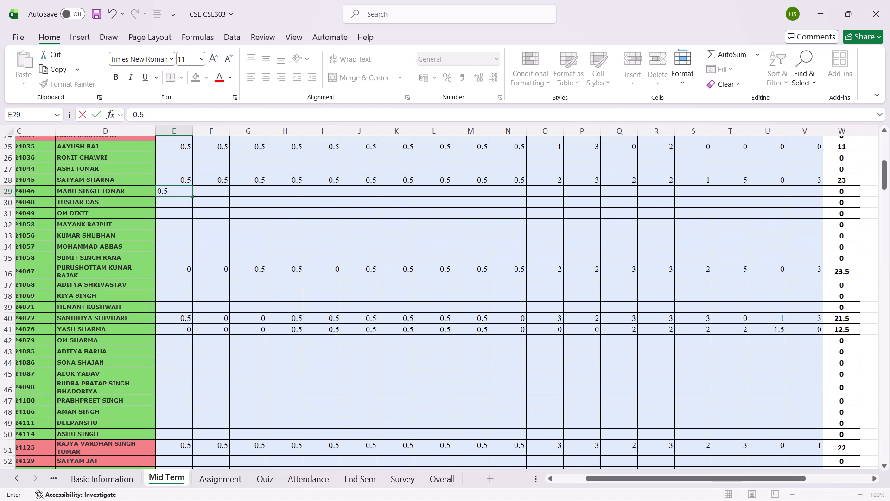
left_click_drag(193, 198, 227, 198)
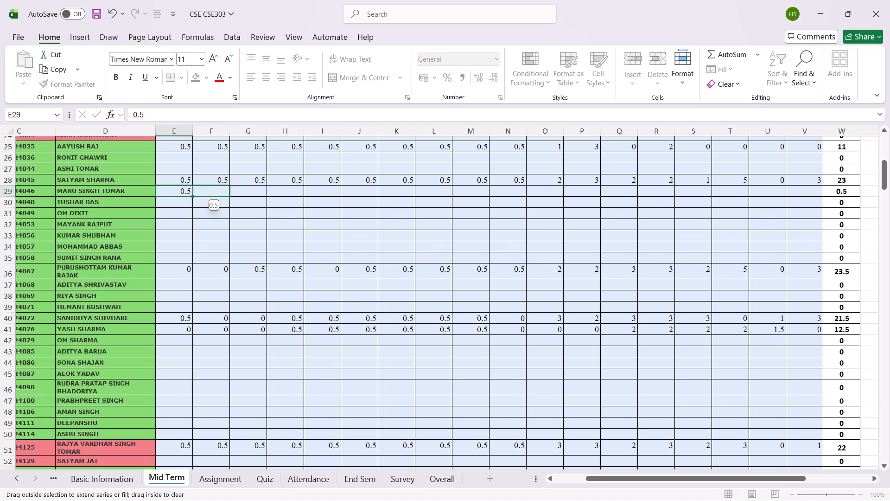
left_click_drag(227, 198, 518, 197)
Record Q11 to Q14 for row 29: 3 in O29, 2.5 in P29, 1 in Q29 and 3 in R29.
left_click(551, 195)
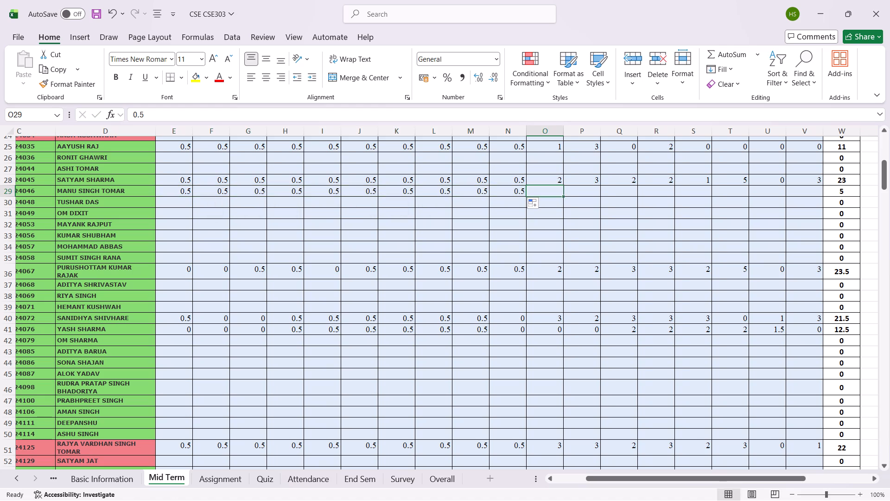
key("3")
left_click(575, 190)
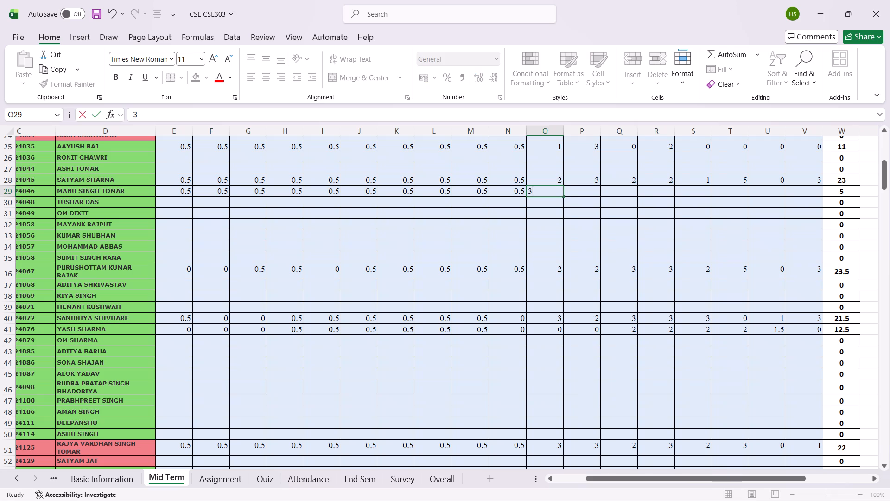
key("2")
type(".5")
left_click(607, 194)
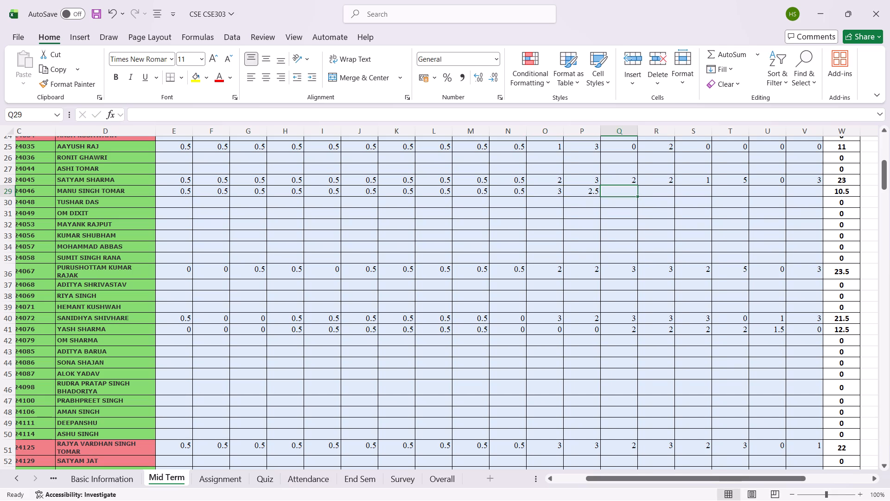
key("1")
left_click(649, 192)
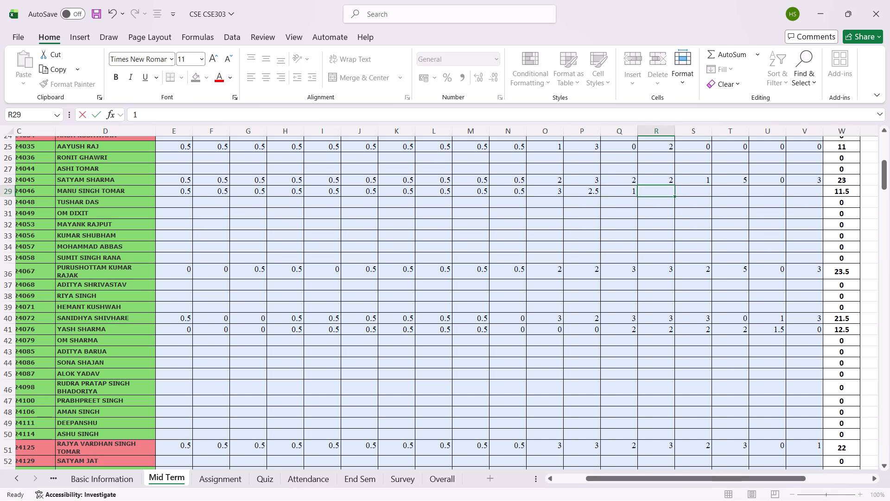
key("3")
Record Q15 to Q18 for row 29: 3 in S29, 5 in T29, 0 in U29 and 5 in V29.
left_click(692, 193)
key("3")
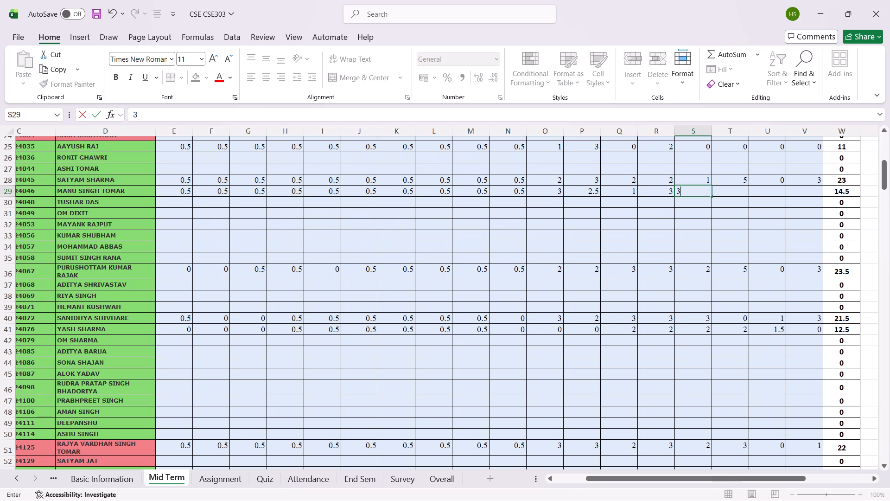
left_click(722, 193)
key("5")
left_click(756, 192)
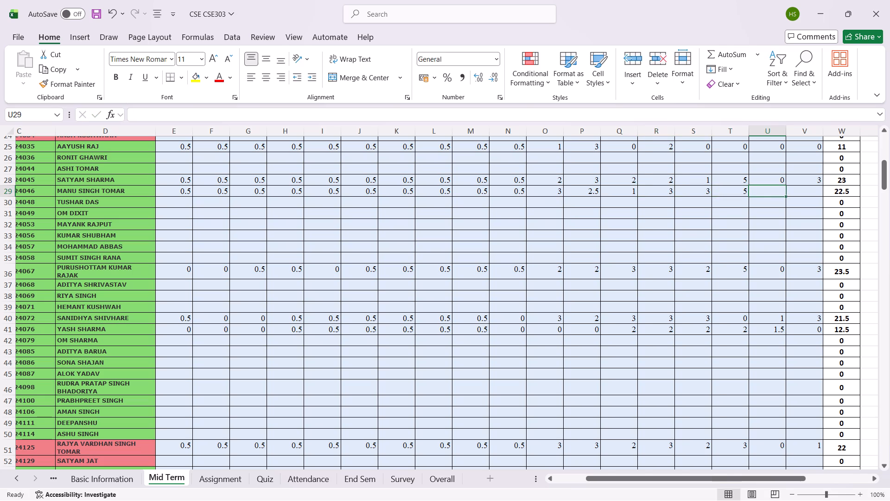
key("0")
left_click(795, 193)
key("5")
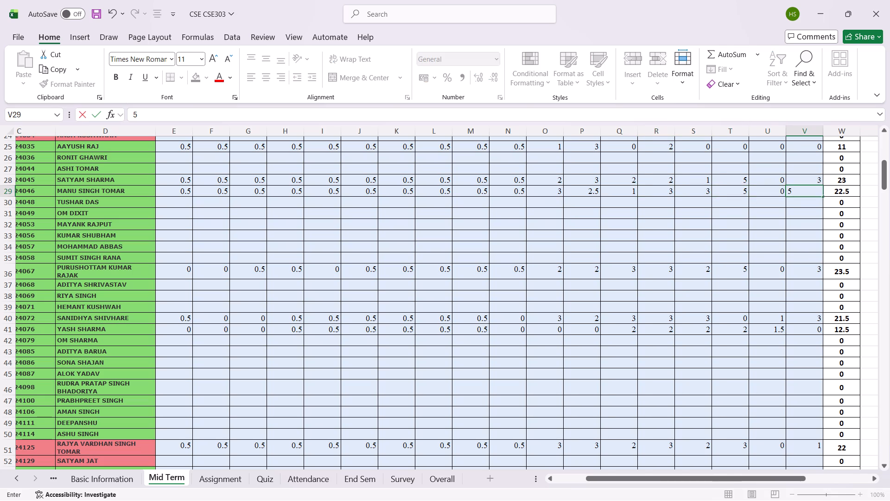
left_click(829, 193)
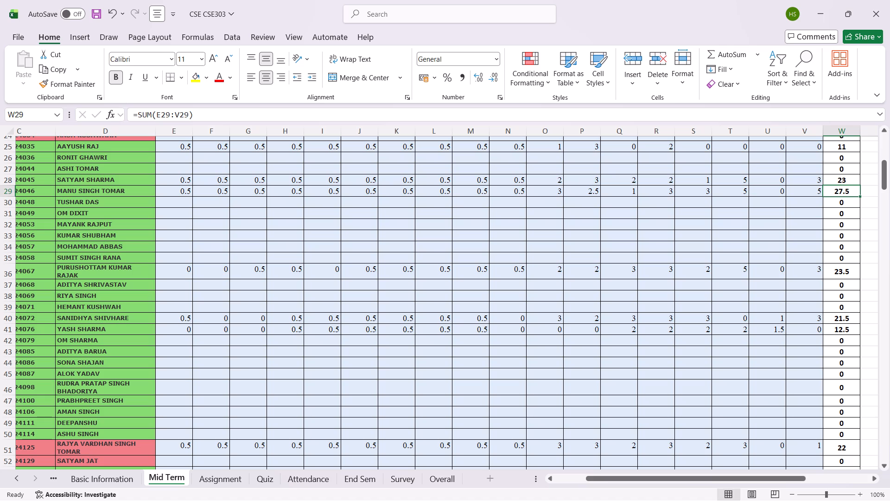
Record Q1 to Q6 for row 42: 0 in E42 and F42, 0.5 in G42, and 0 in H42, I42 and J42.
left_click(184, 344)
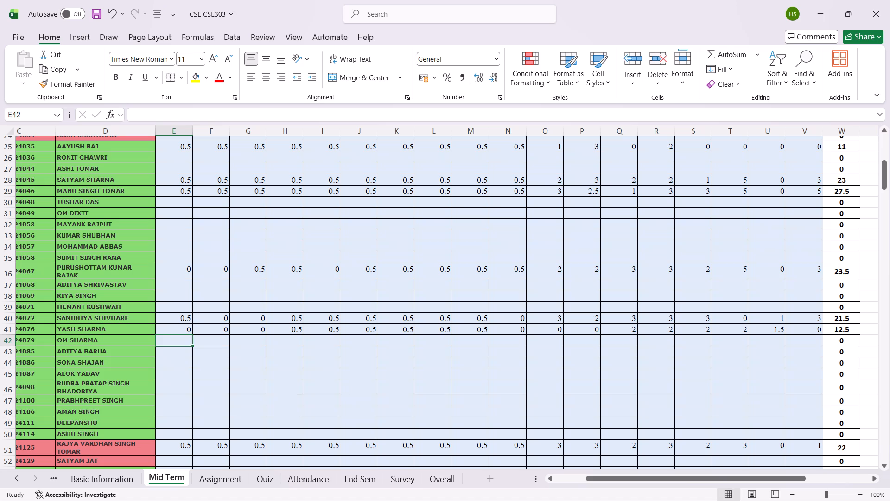
key("0")
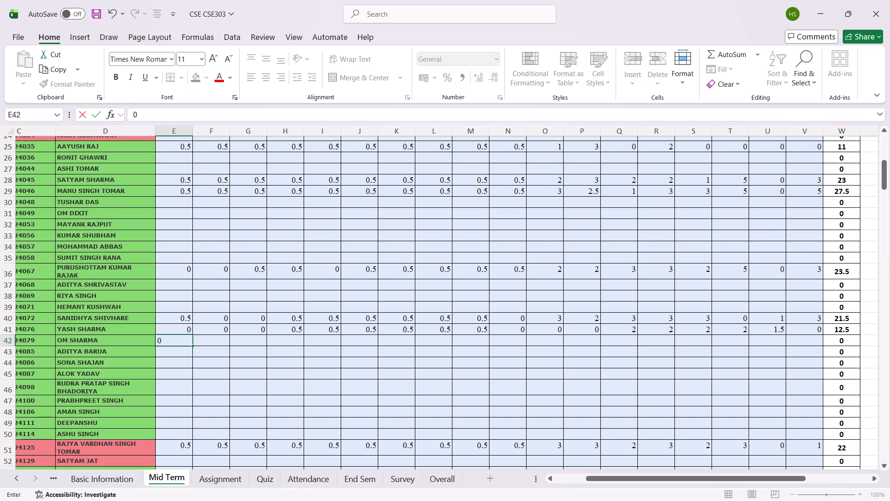
left_click(212, 340)
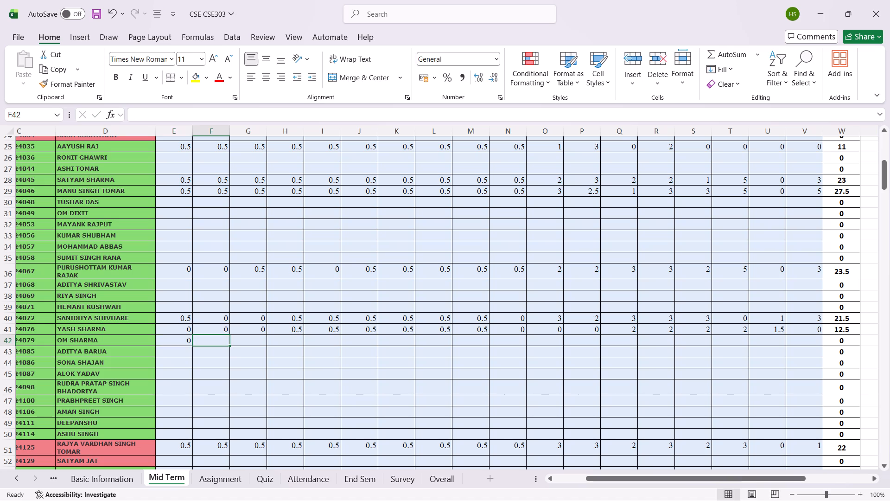
key("0")
left_click(263, 345)
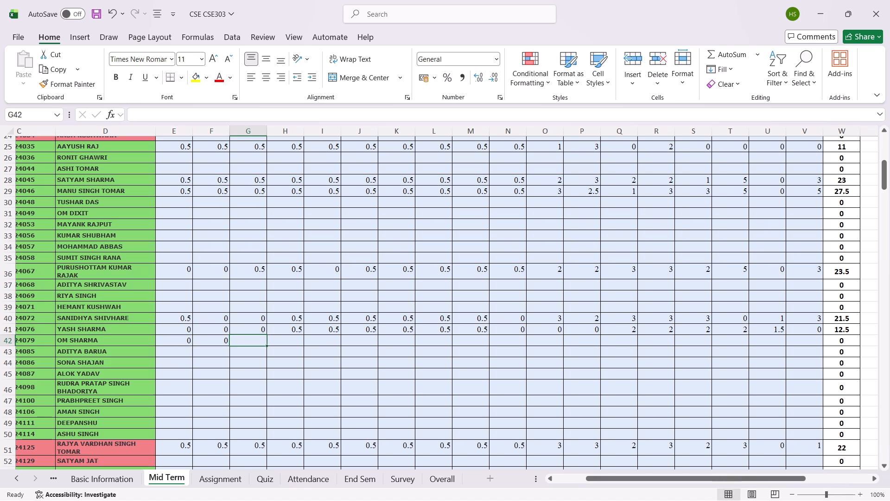
type("0.5")
left_click(292, 340)
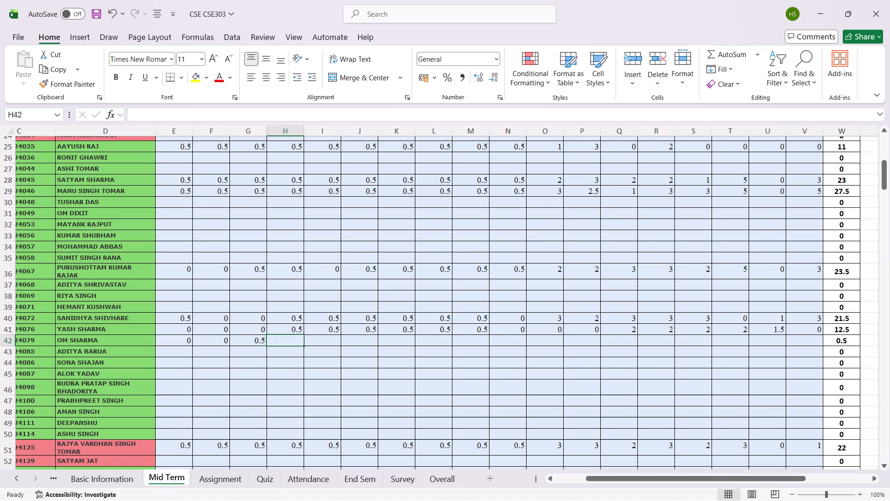
key("0")
left_click(342, 339)
left_click(320, 339)
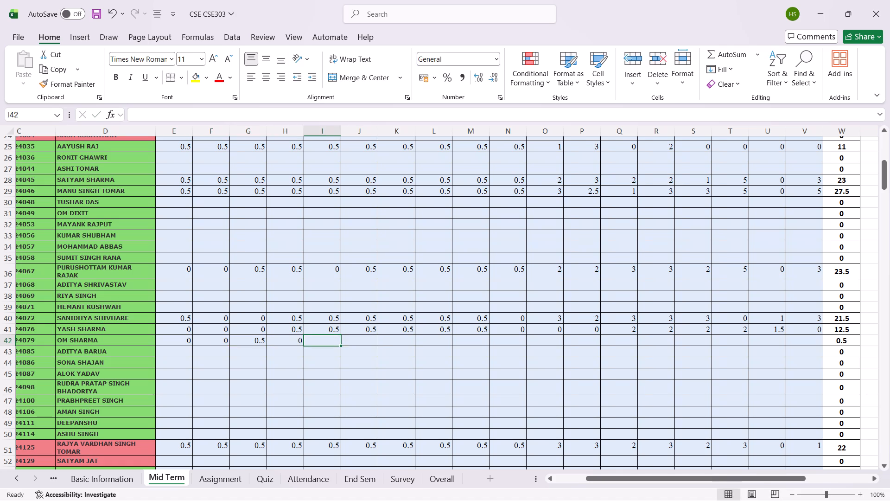
key("0")
left_click(365, 340)
key("0")
Record Q7 to Q10 for row 42: 0 in K42, 0.5 in L42, 0 in M42 and 0 in N42.
left_click(403, 341)
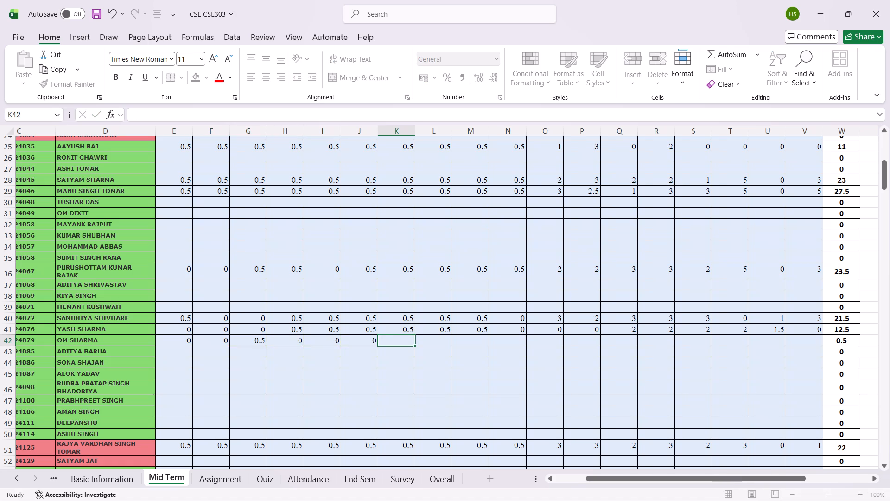
key("0")
left_click(469, 342)
key("0")
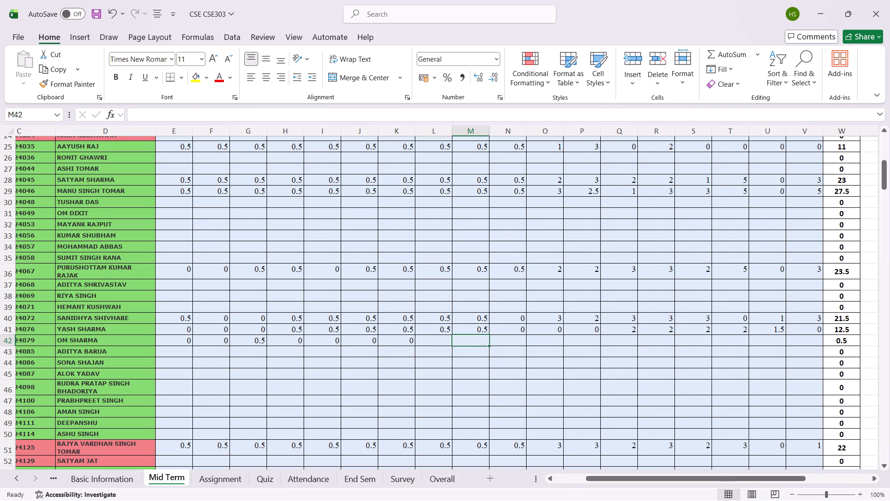
left_click(435, 336)
key("0")
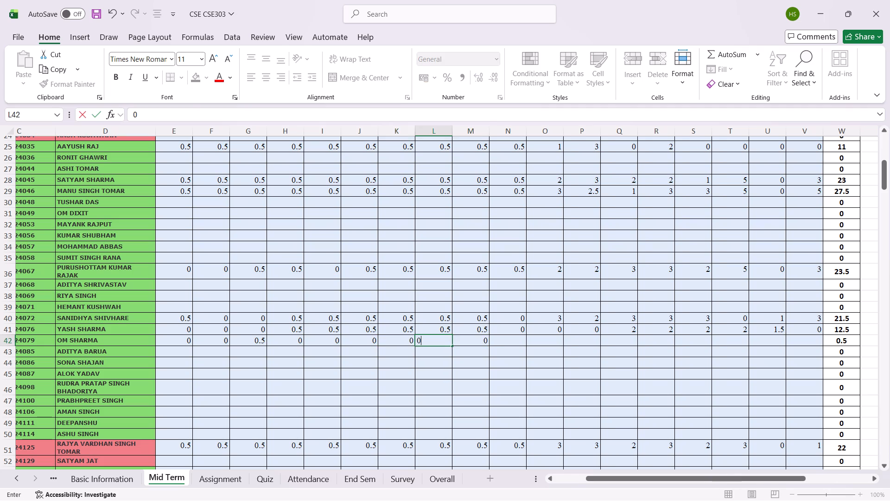
key("period")
key("5")
left_click(502, 341)
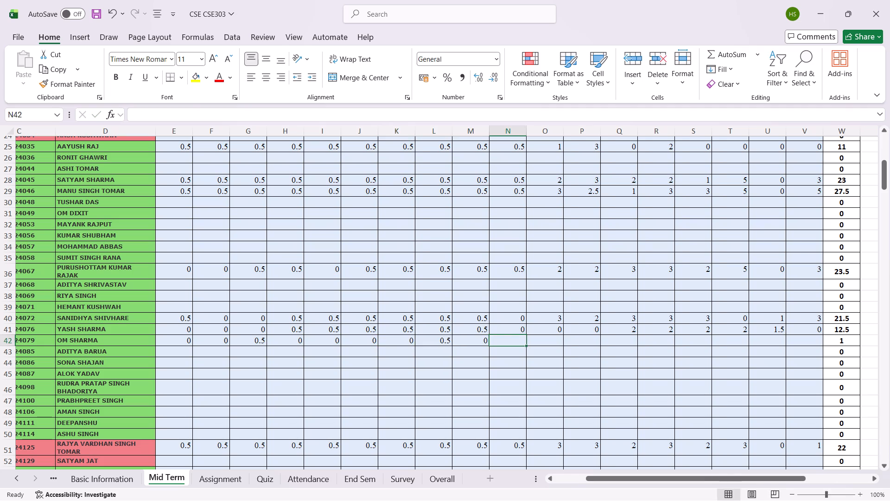
key("0")
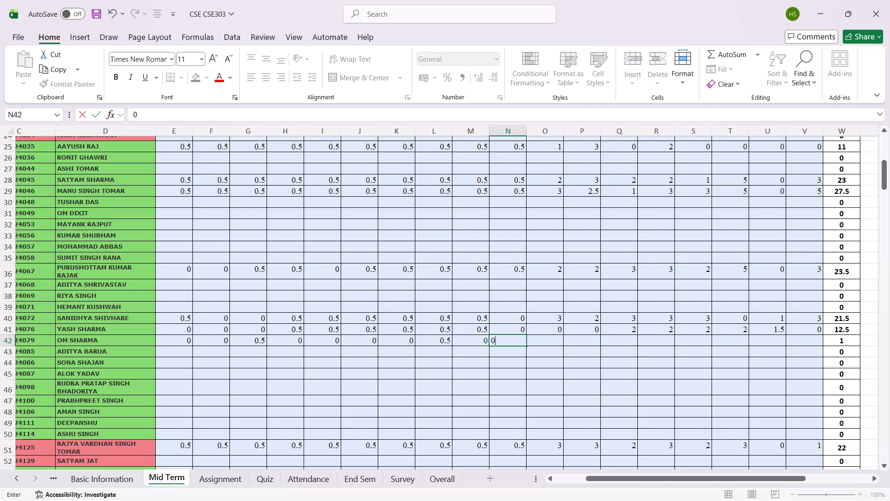
Record Q11 to Q14 for row 42: 1 in O42, 2 in P42, 2 in Q42 and 1 in R42.
left_click(546, 339)
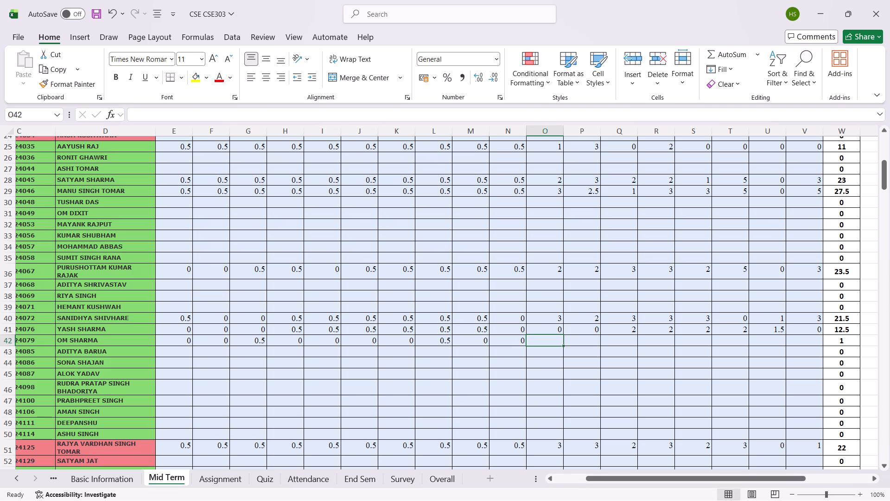
key("1")
left_click(589, 341)
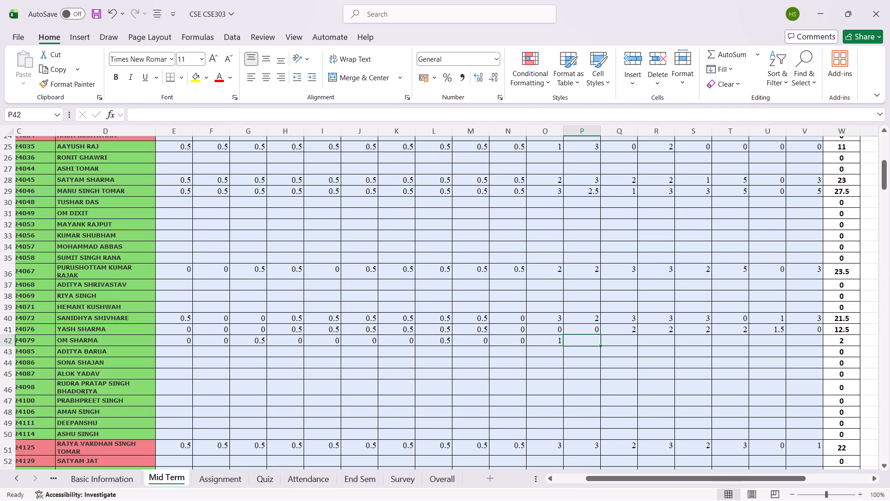
key("2")
left_click(632, 341)
key("2")
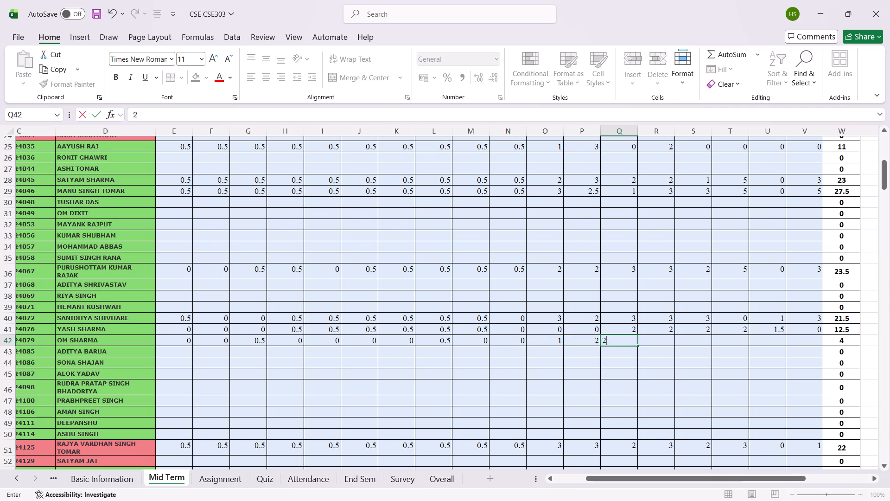
left_click(664, 338)
key("1")
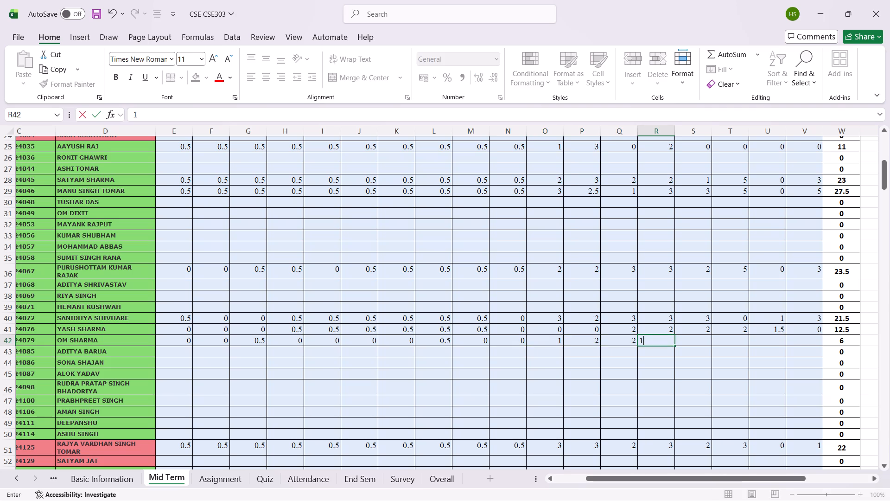
Record Q15 to Q18 for row 42: 1 in S42, 0 in T42, 2 in U42 and 1 in V42.
left_click(696, 338)
key("1")
left_click(729, 345)
key("0")
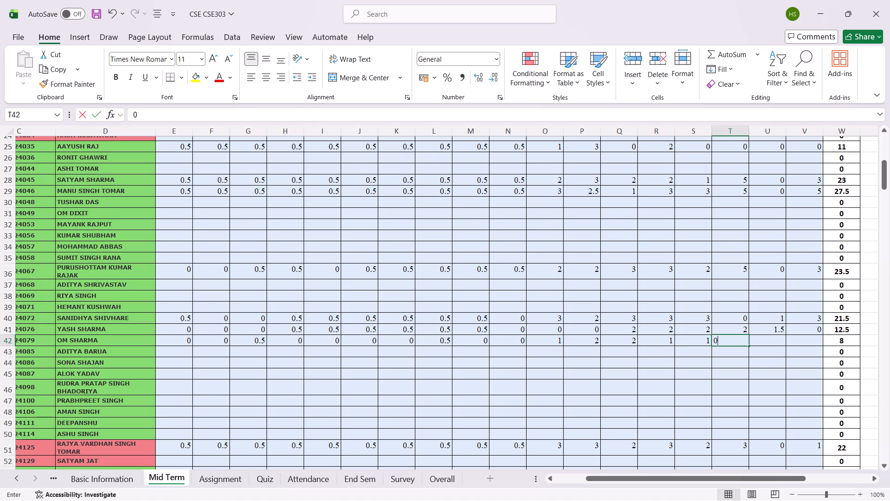
left_click(758, 342)
key("2")
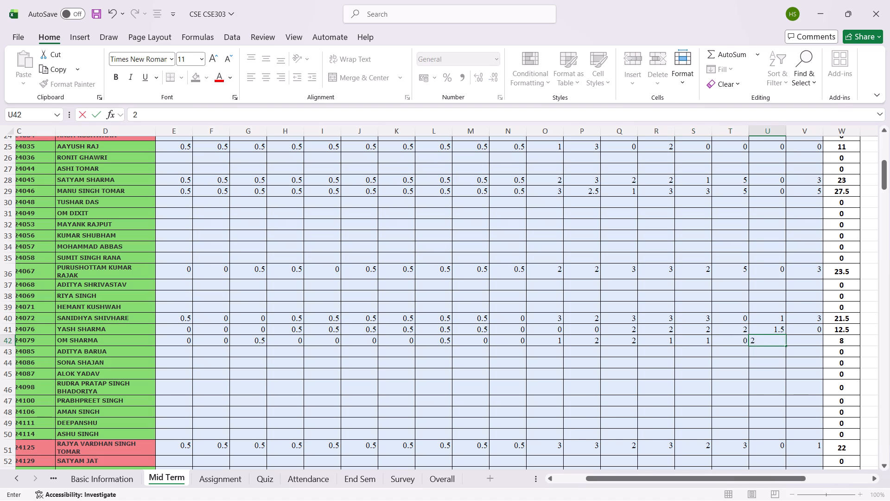
left_click(791, 340)
key("1")
left_click(838, 340)
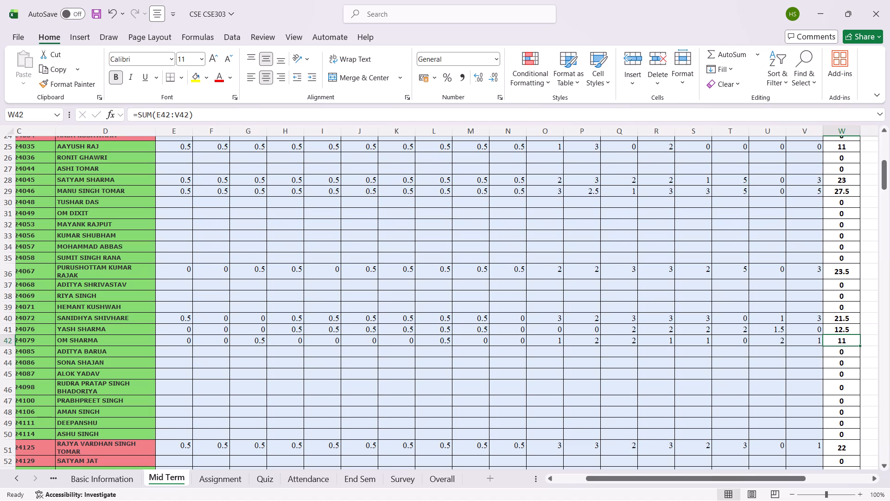
Record Q1 to Q10 for row 32 by filling 0.5 across E32 to N32.
left_click(161, 224)
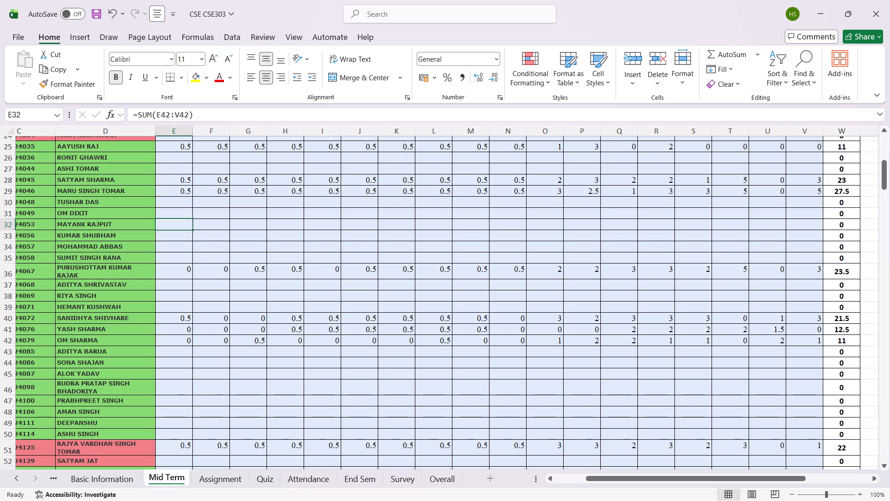
key("0")
type(".5")
left_click_drag(192, 231, 254, 225)
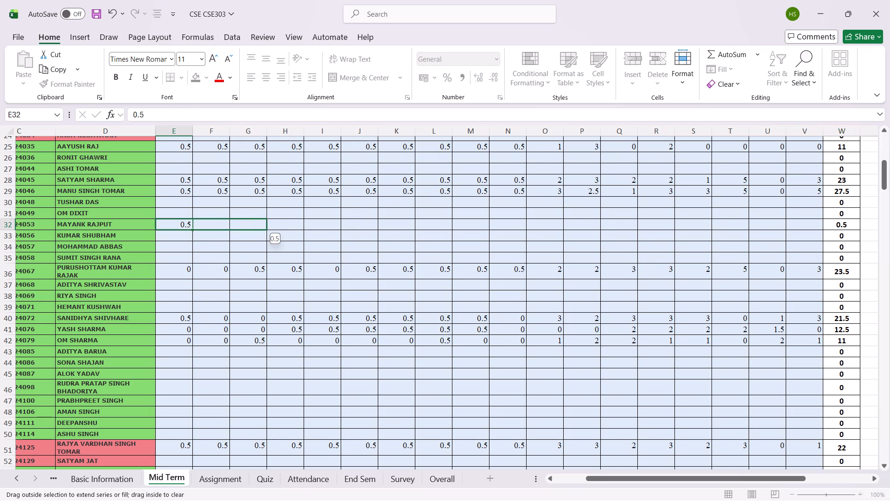
left_click_drag(254, 225, 515, 223)
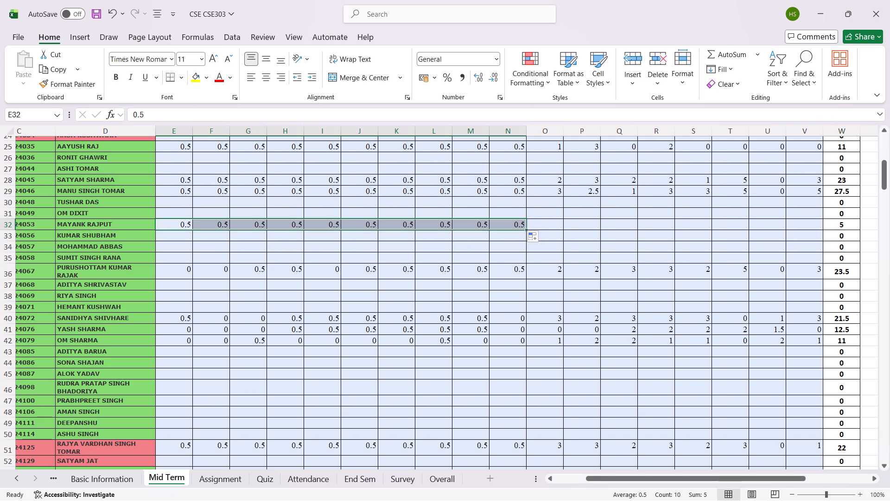
Record Q11 to Q14 for row 32: 3 in O32, 0 in P32, 0 in Q32 and 2 in R32.
left_click(540, 223)
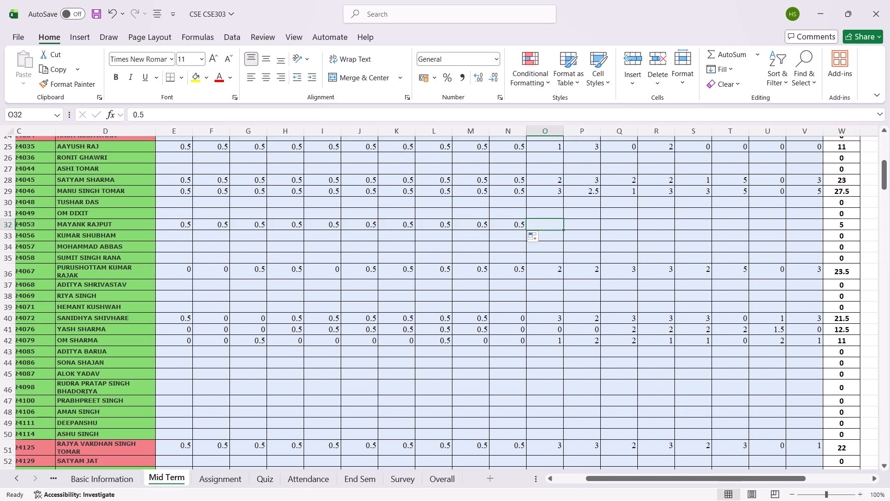
key("2")
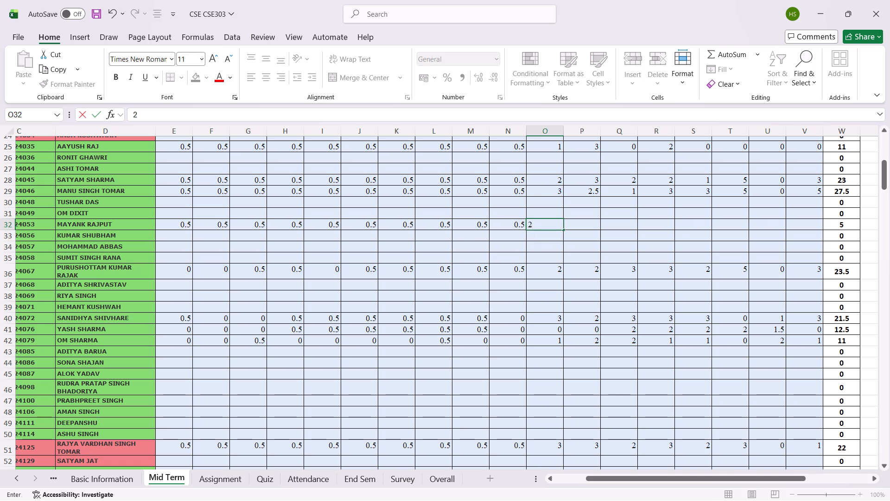
key("BackSpace")
key("3")
left_click(575, 229)
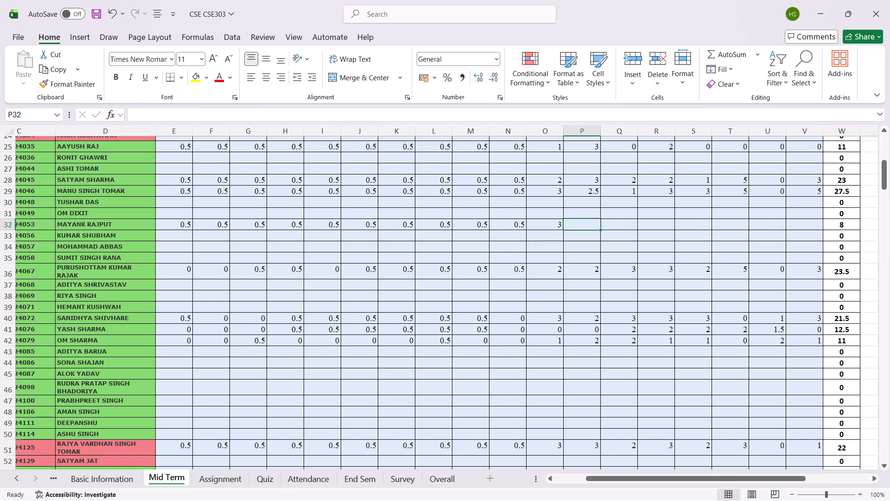
key("0")
left_click(626, 223)
key("0")
left_click(659, 224)
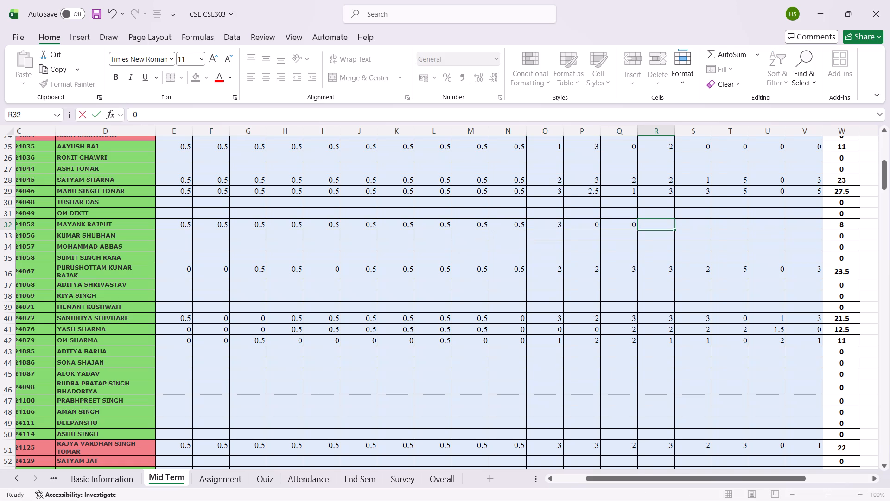
key("2")
Record Q15 to Q18 for row 32: 1 in S32, 3 in T32, 0 in U32 and 0 in V32.
left_click(692, 227)
key("1")
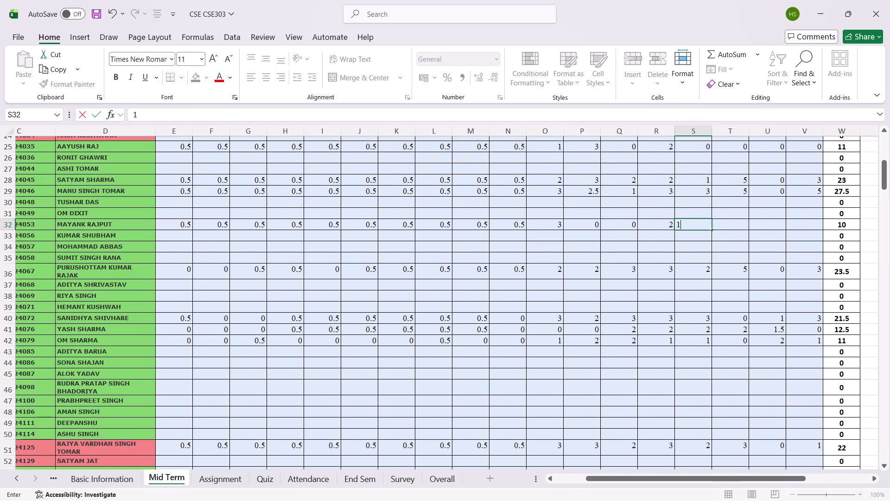
left_click(729, 227)
key("3")
left_click(763, 227)
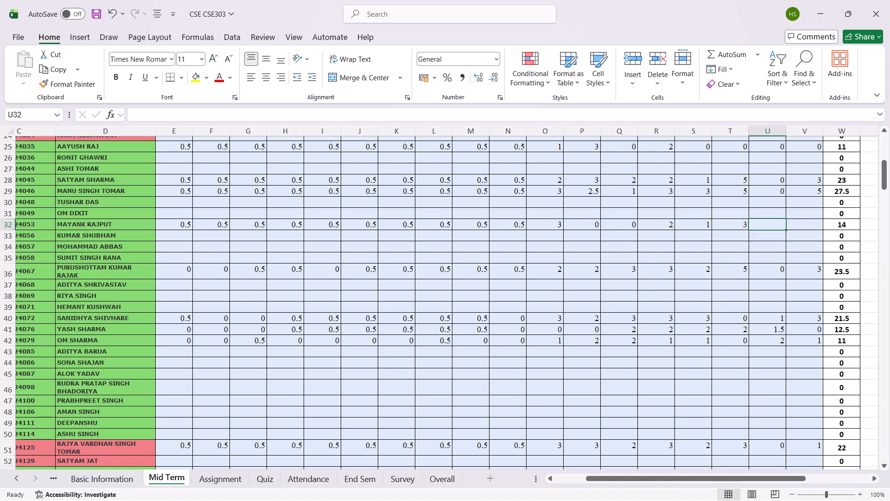
key("0")
left_click(801, 224)
key("0")
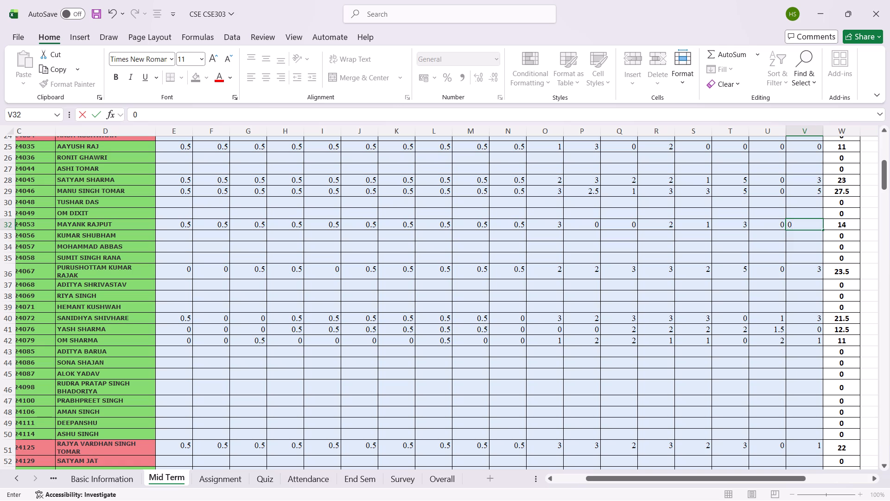
Record Q1 to Q10 for row 47: 0 in E47 and 0.5 filled across F47 to N47.
left_click(175, 405)
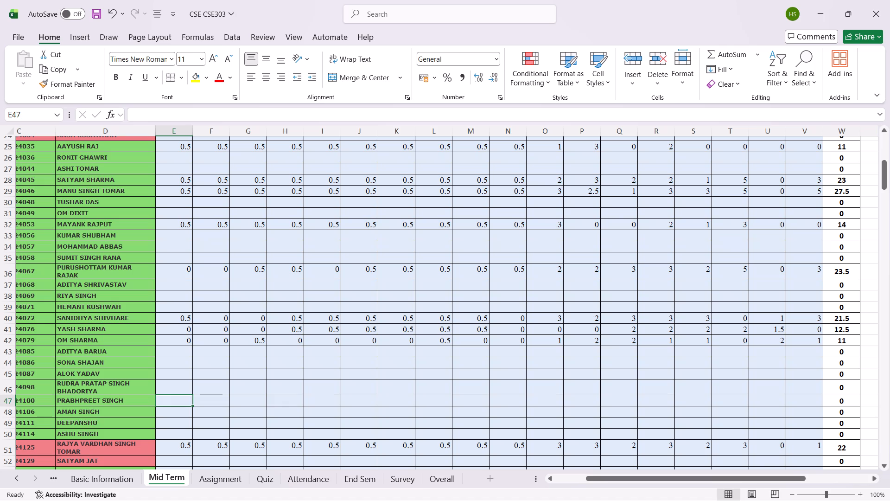
key("0")
left_click(213, 402)
type("0.5")
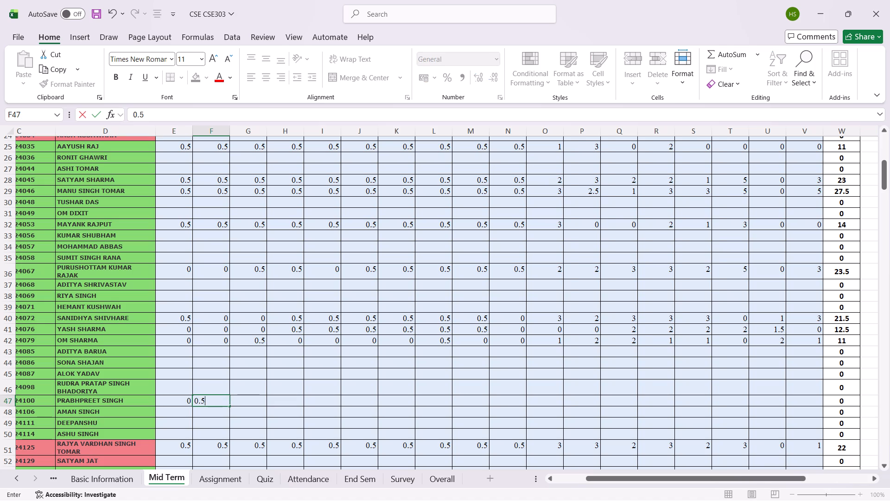
left_click_drag(230, 404, 259, 404)
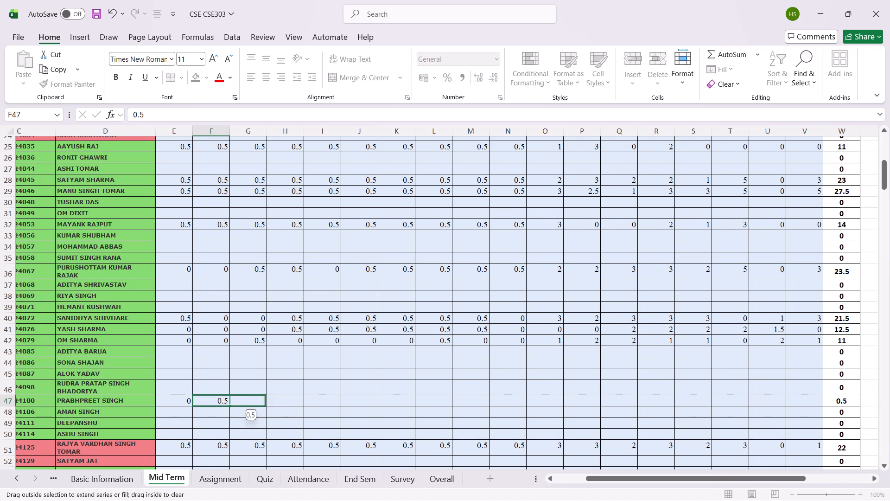
left_click_drag(259, 404, 515, 401)
Record Q11 and Q12 for row 47: 1 in O47 and 0 in P47.
left_click(551, 400)
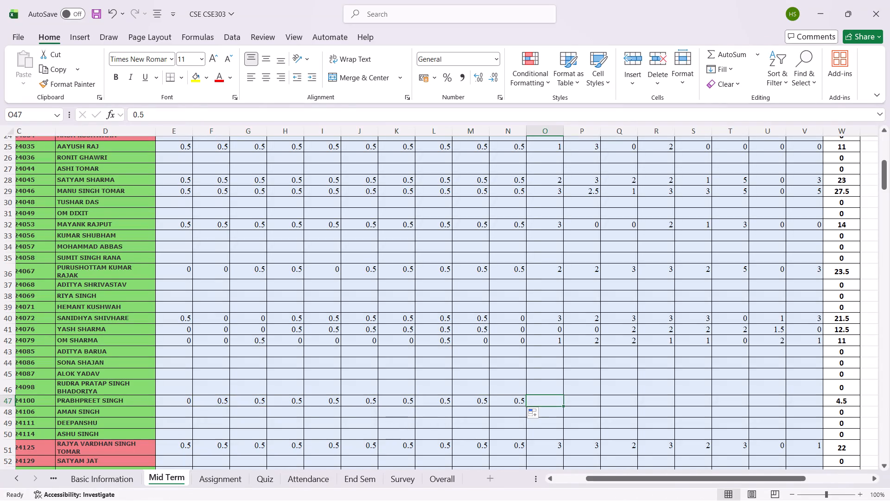
key("1")
left_click(588, 398)
key("0")
left_click(610, 399)
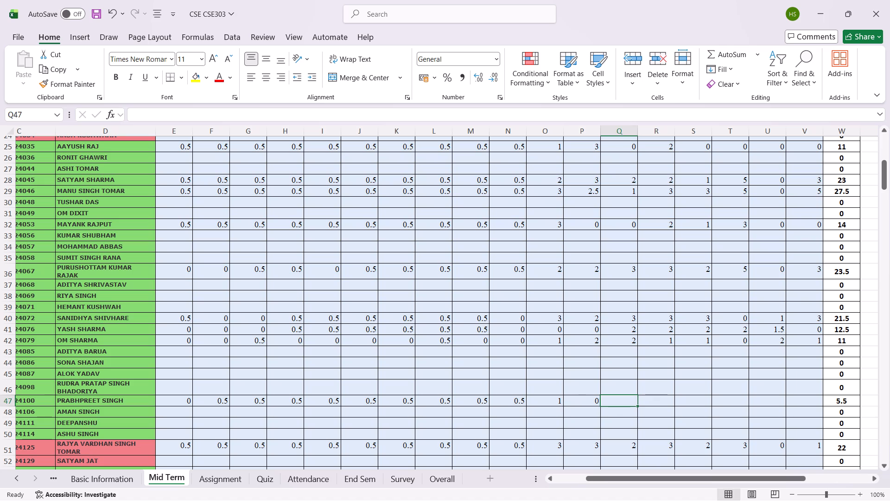
Correct the Q9 mark for row 47 by setting M47 to 0.
left_click(484, 402)
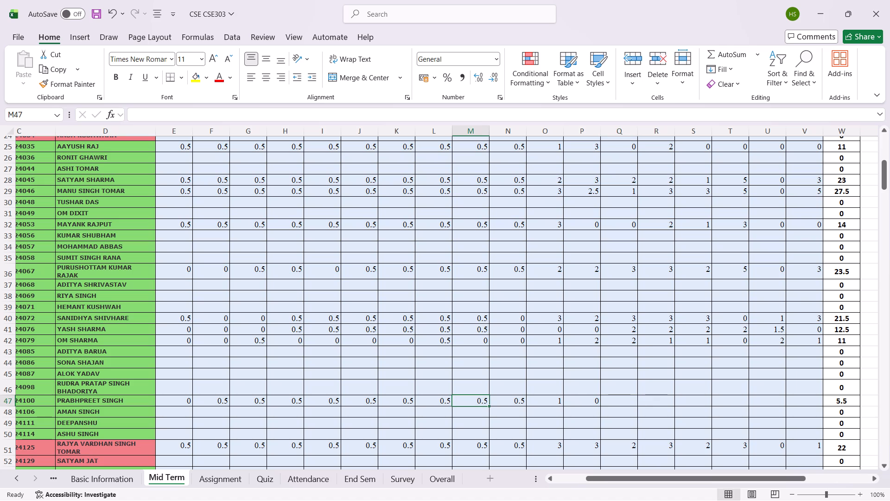
key("0")
left_click(629, 404)
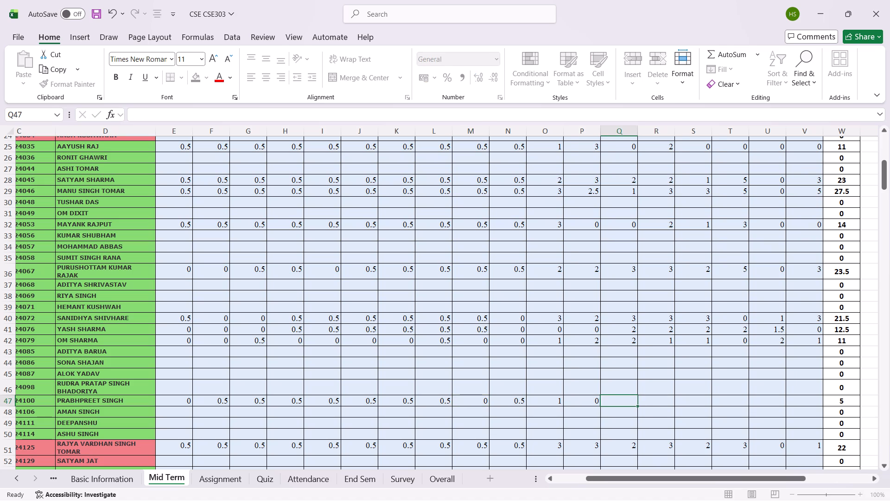
Record Q13 to Q18 for row 47: 1.5 in Q47, 2 in R47, 2 in S47, 4 in T47, 2 in U47 and 0 in V47.
key("1")
type(".5")
left_click(647, 401)
key("2")
left_click(689, 401)
key("2")
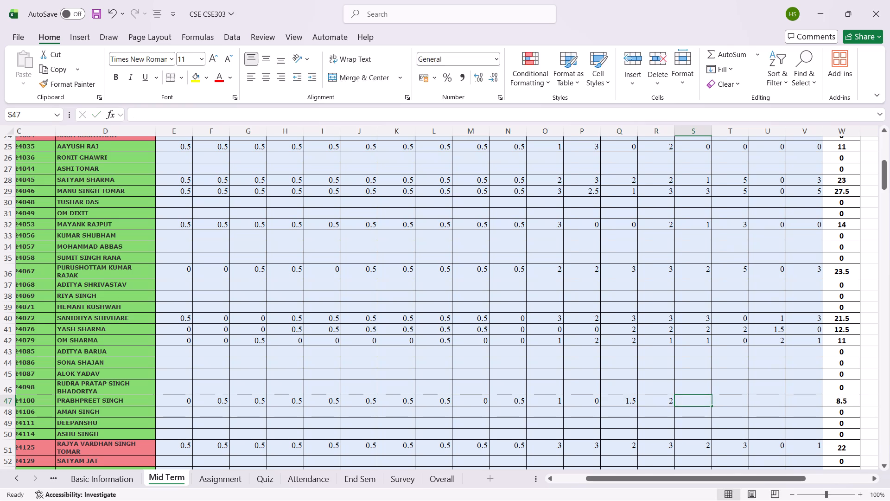
left_click(724, 401)
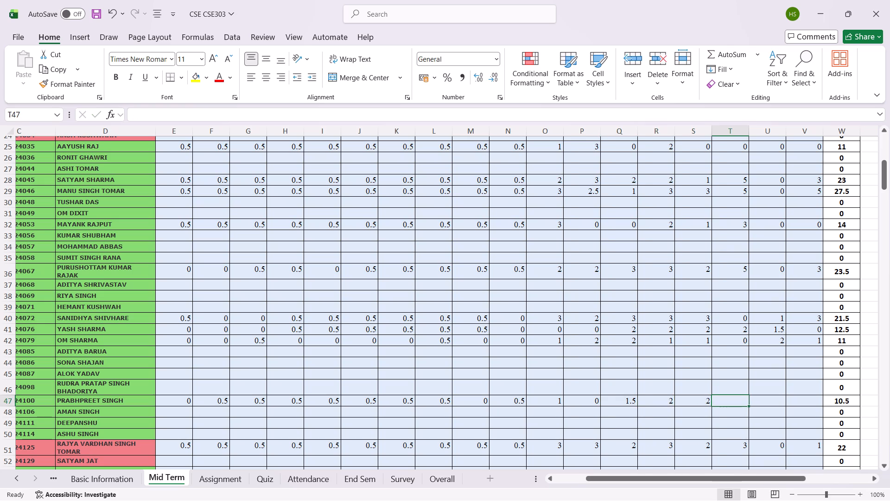
key("4")
left_click(767, 401)
key("2")
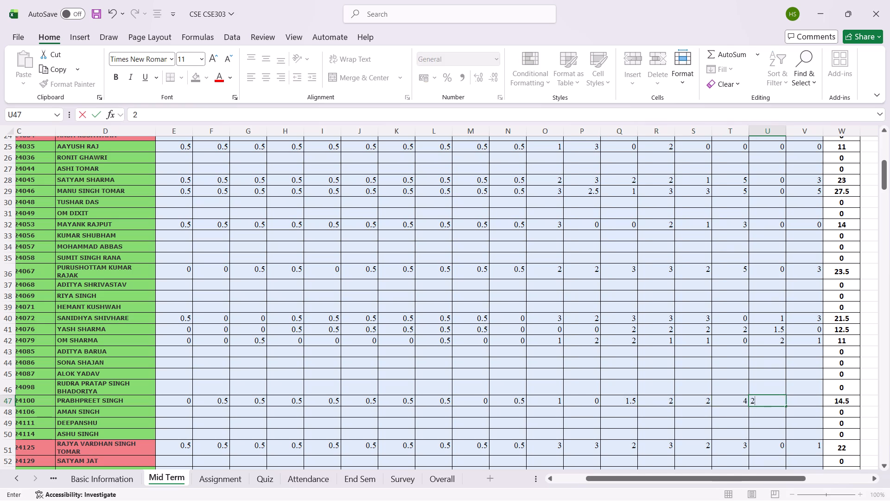
left_click(793, 402)
key("0")
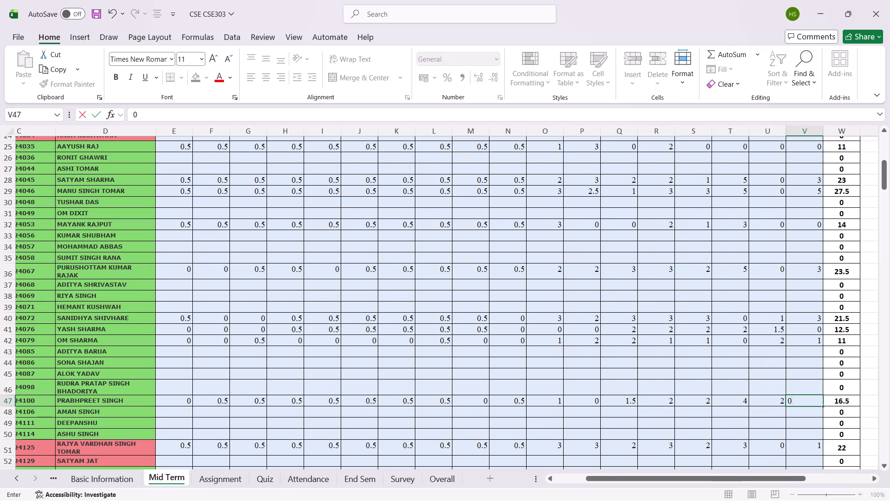
left_click(837, 401)
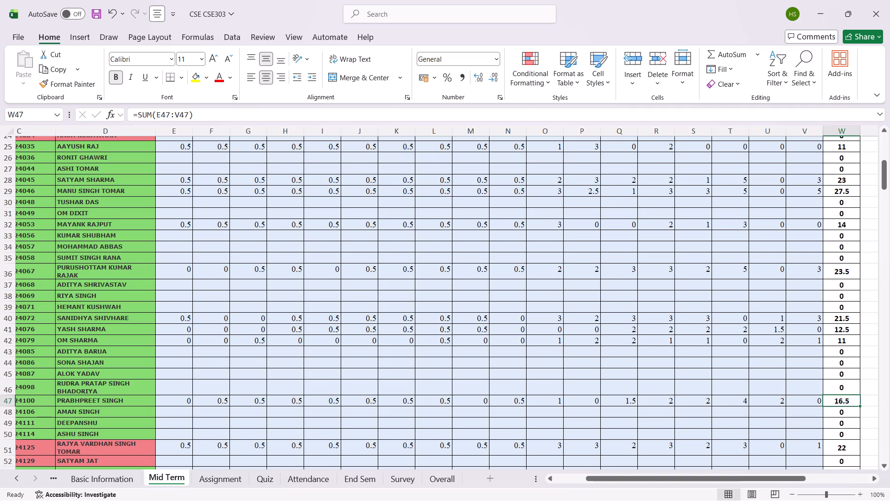
Look through the mid-term student list, from the header rows down past row 75, for the next student to mark.
scroll(90, 373, "up", 1)
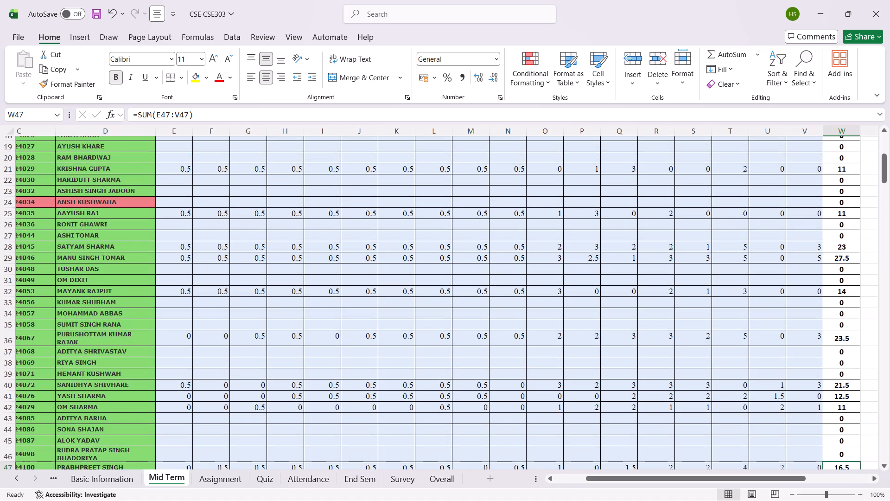
scroll(90, 373, "up", 3)
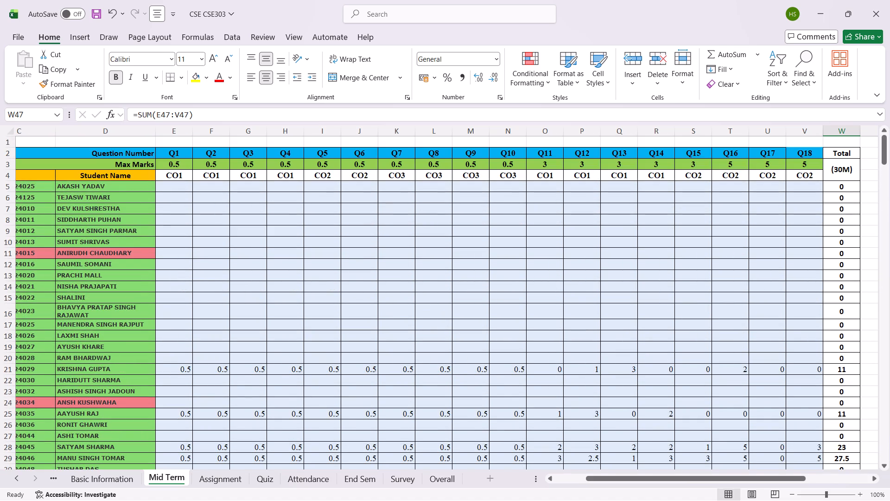
scroll(90, 373, "down", 1)
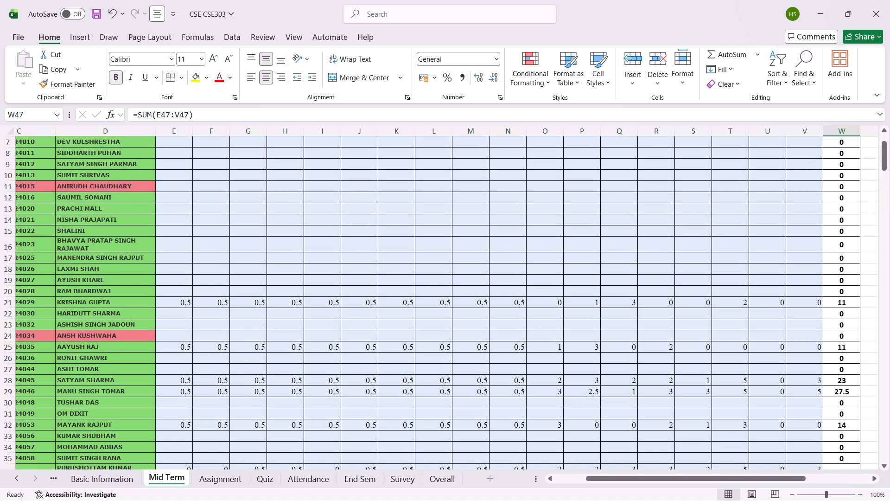
scroll(90, 373, "down", 2)
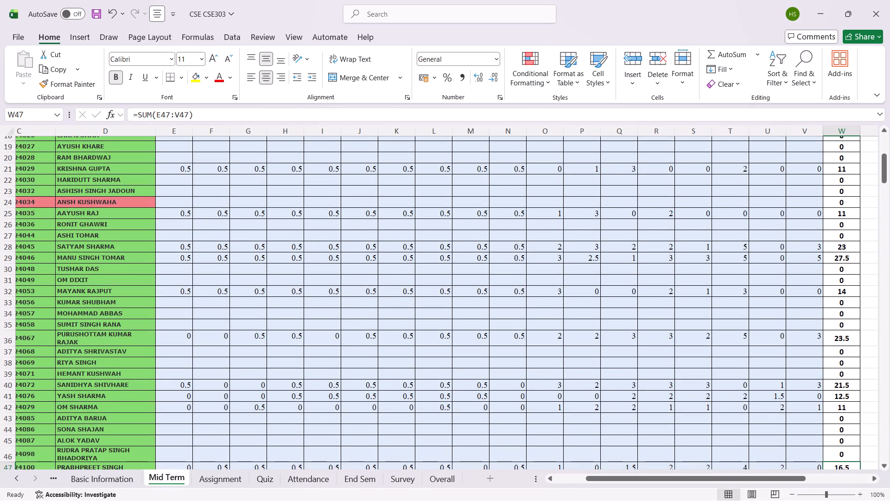
scroll(101, 396, "down", 1)
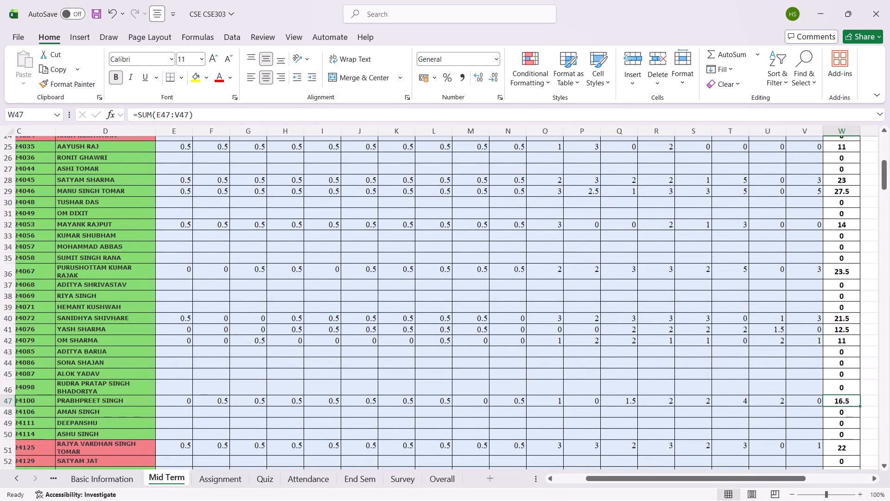
scroll(101, 398, "down", 3)
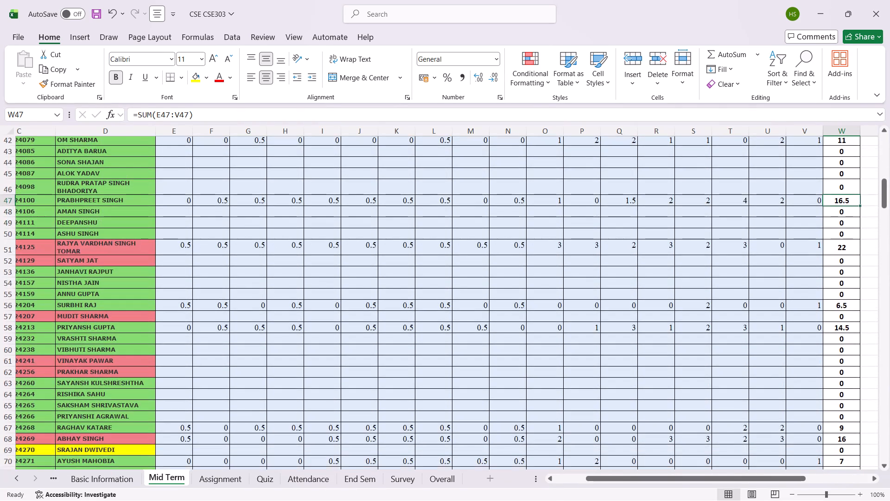
scroll(101, 398, "down", 1)
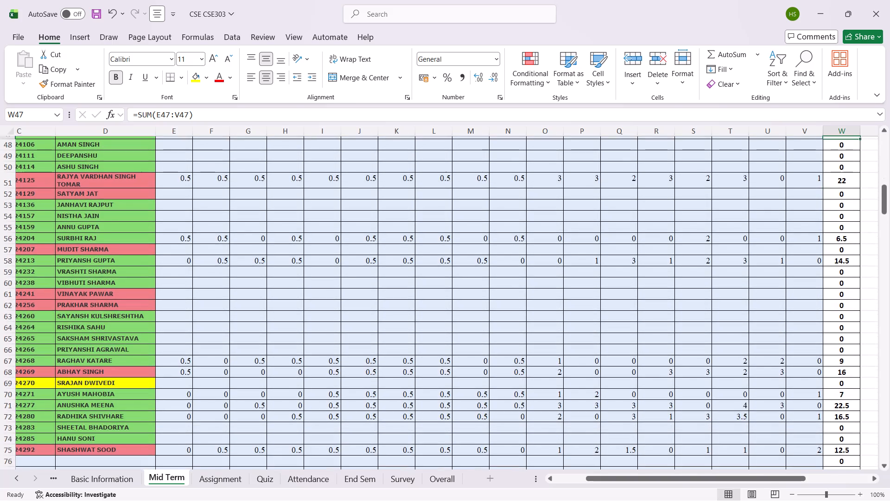
scroll(101, 398, "down", 1)
scroll(101, 398, "up", 1)
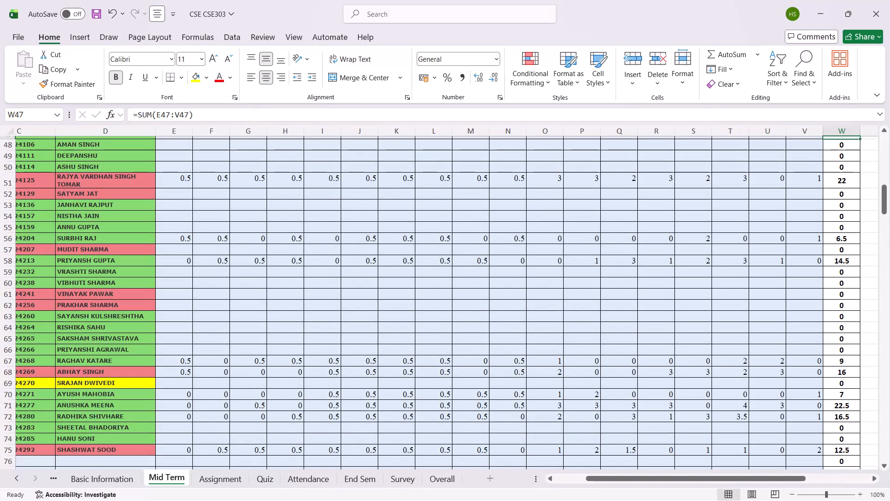
scroll(100, 396, "up", 1)
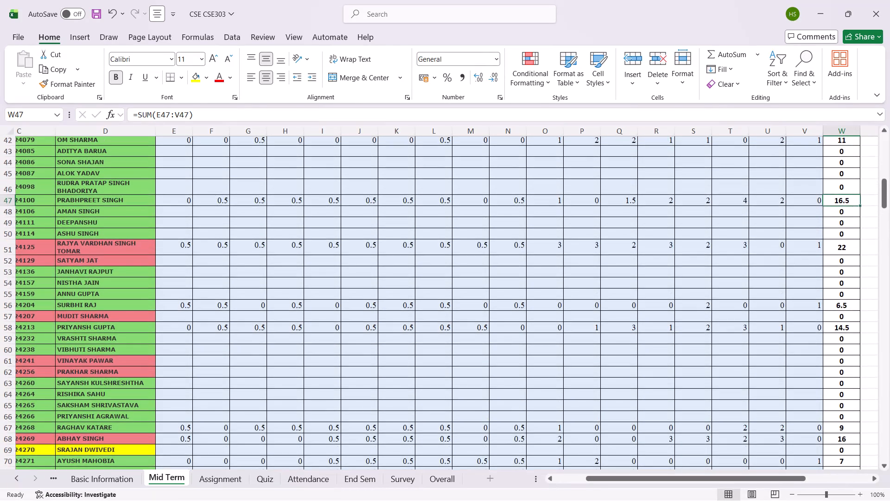
scroll(100, 395, "up", 1)
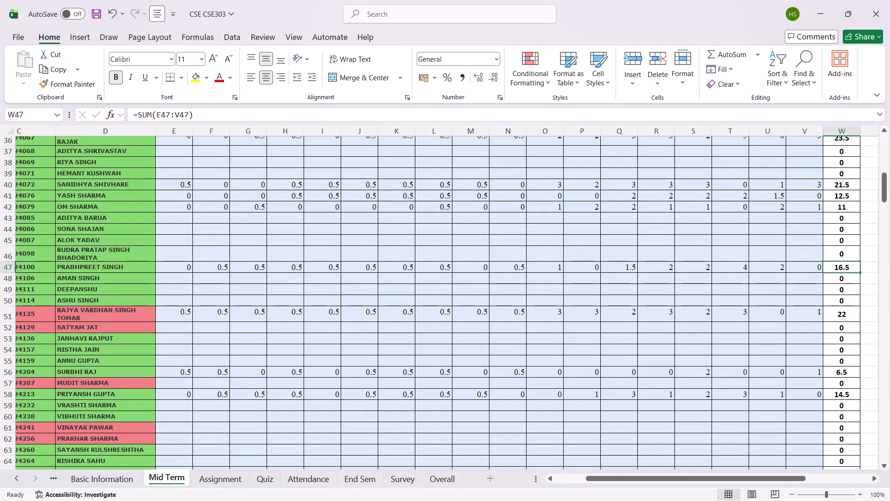
scroll(100, 395, "up", 1)
scroll(119, 349, "up", 1)
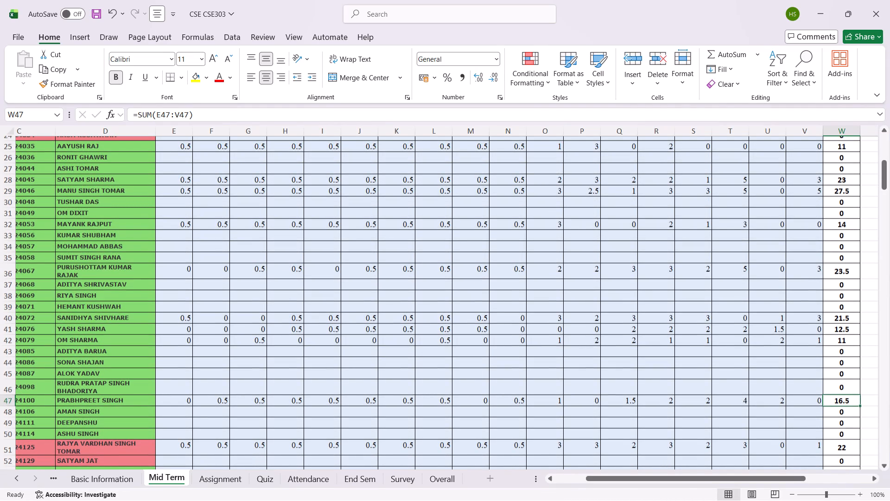
scroll(70, 417, "up", 2)
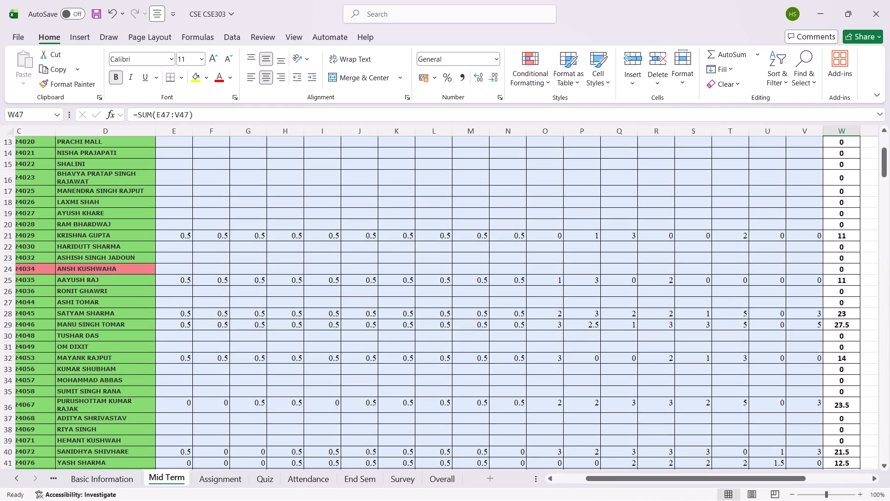
scroll(82, 242, "up", 1)
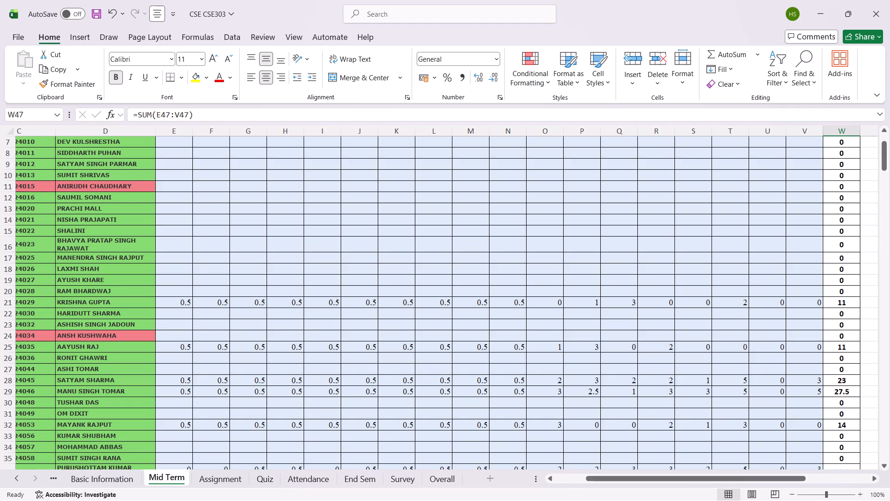
scroll(82, 242, "up", 1)
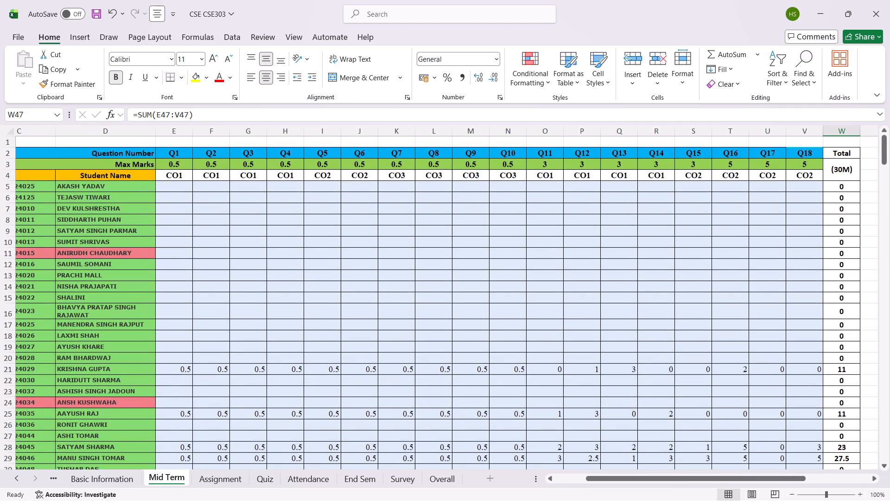
Search the mid-term sheet for the student name Ashish.
key("ctrl+f")
type("As")
type("hish")
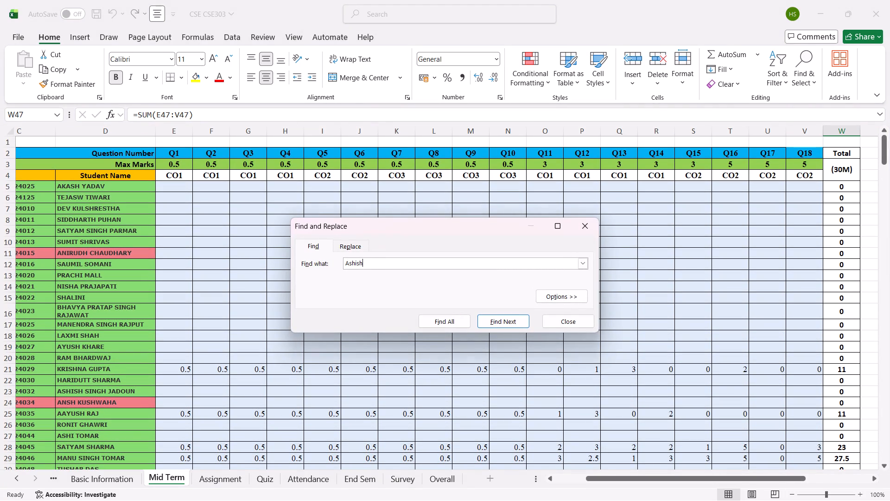
key("Return")
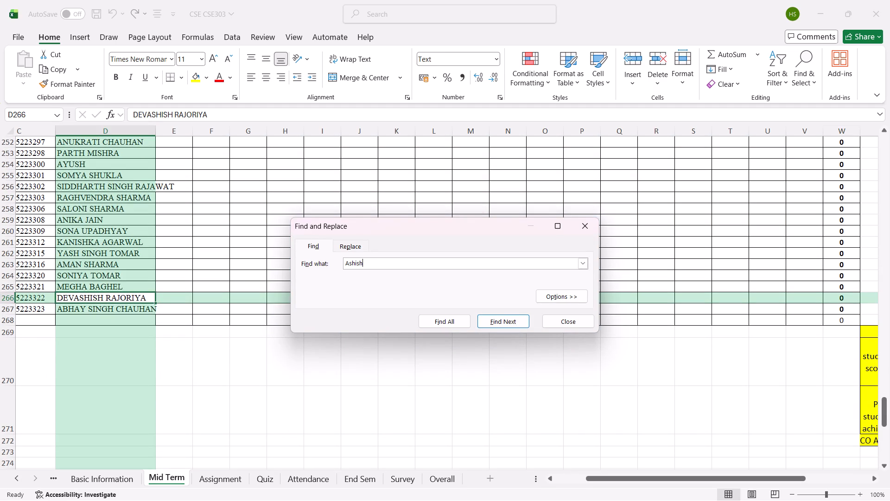
key("ctrl+z")
left_click(591, 224)
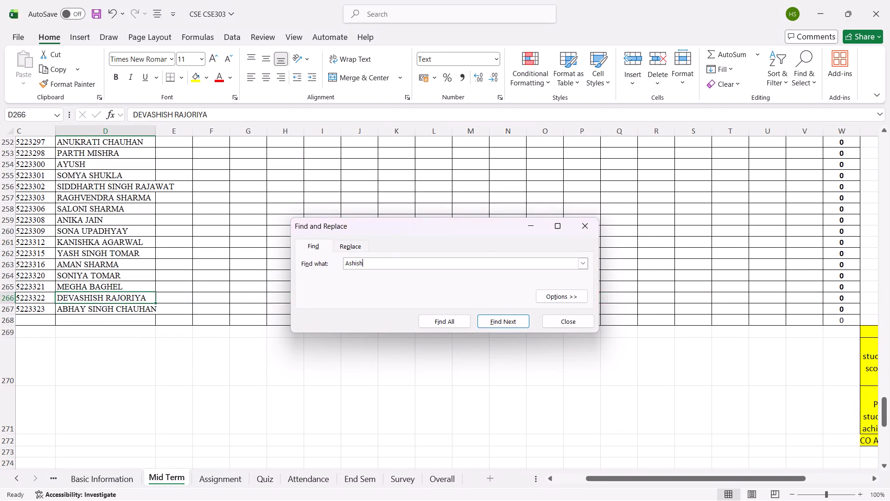
Undo the last mark entry, the Q18 mark in V47.
key("ctrl+z")
Go through the student names one by one from row 5 downward to locate Ashish's record in row 23.
scroll(281, 338, "up", 2)
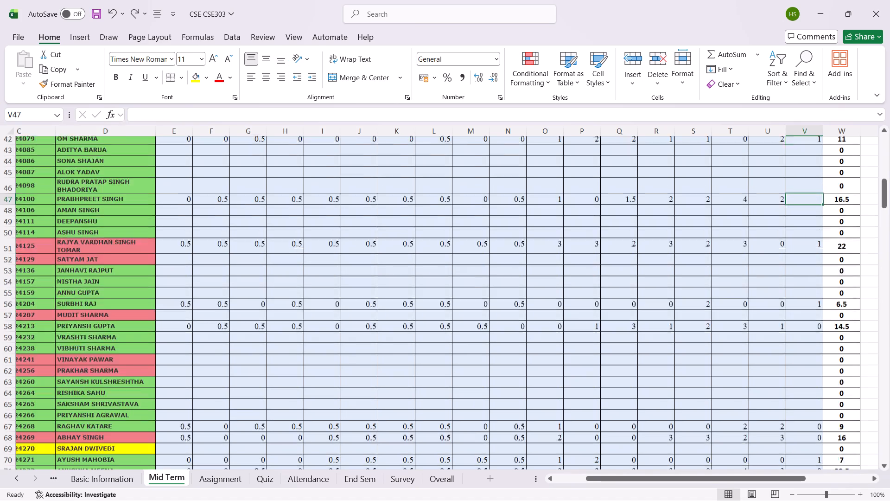
scroll(278, 338, "up", 4)
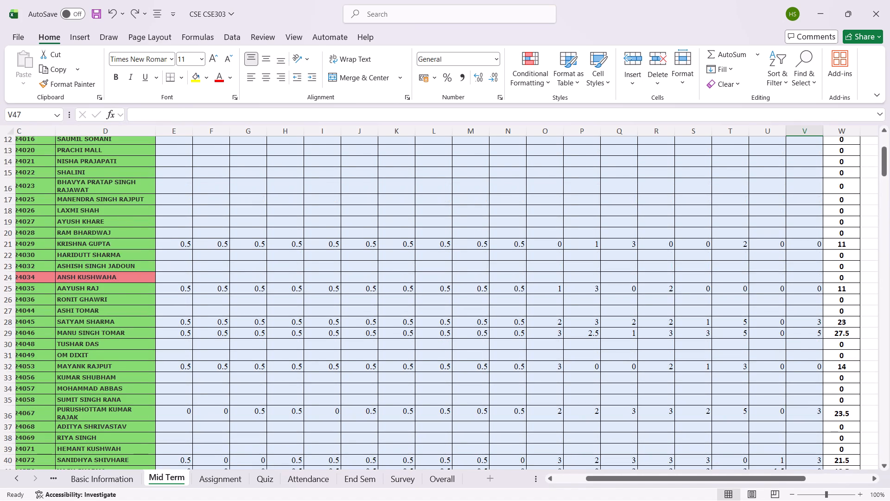
scroll(197, 337, "up", 4)
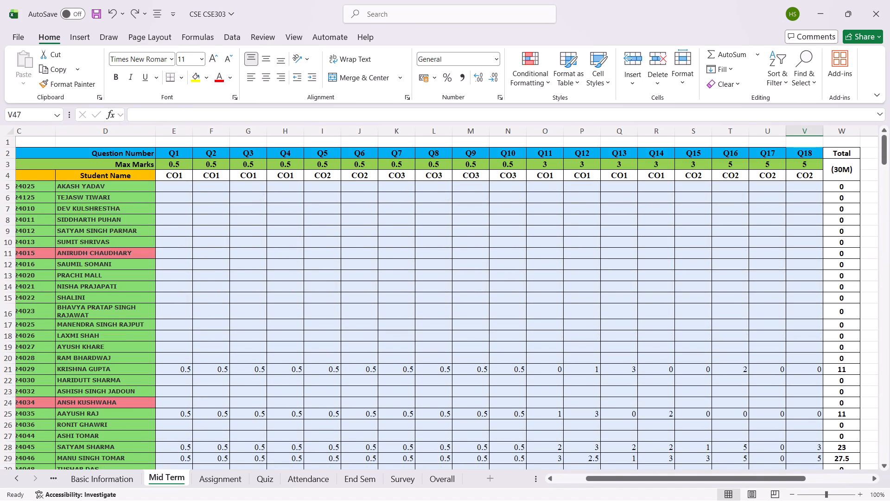
left_click(139, 189)
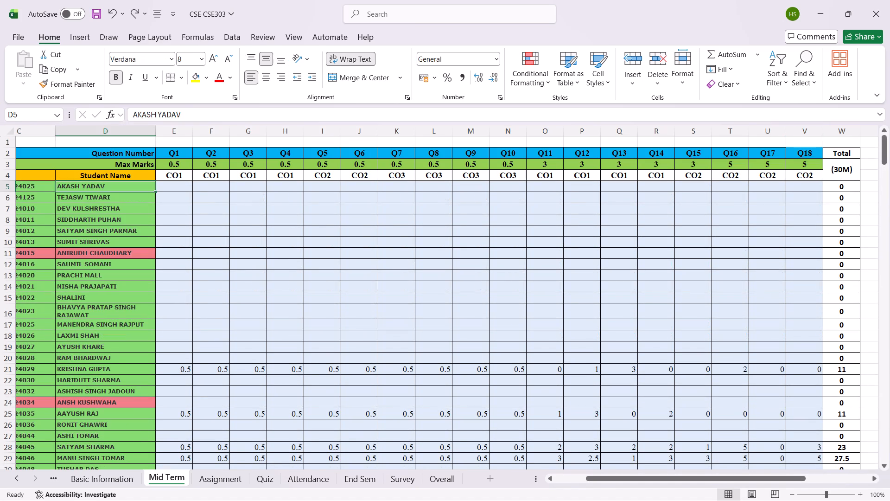
key("Down")
key("Down")
key("Down")
key("Down")
key("Down")
key("Down")
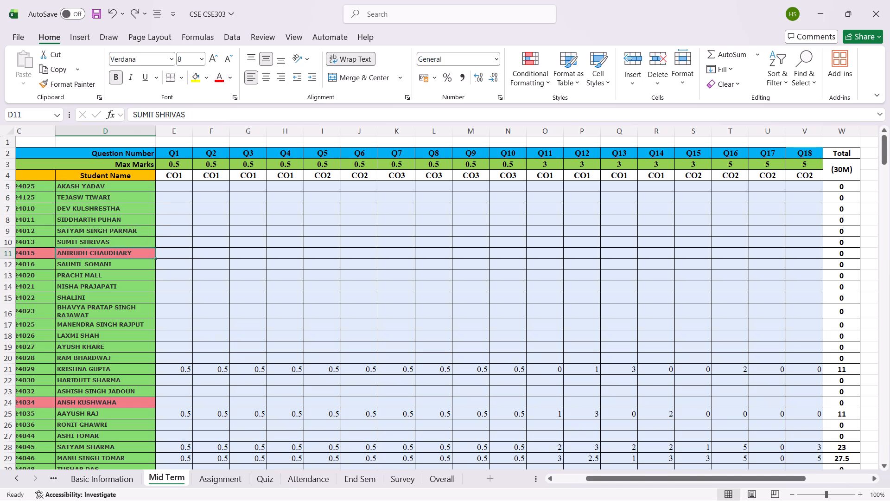
key("Down")
key("Down")
key("Down")
key("Down")
key("Down")
key("Down")
key("Down")
key("Down")
key("Down")
key("Down")
key("Down")
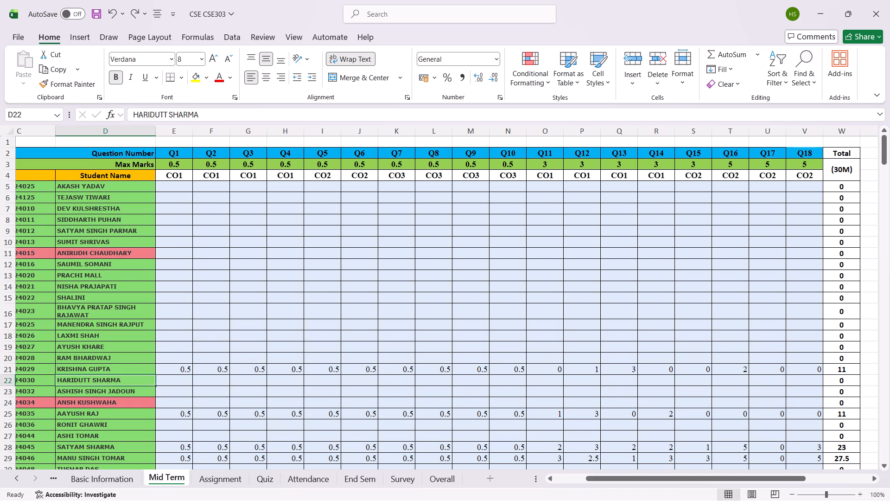
key("Down")
key("Down")
key("Down")
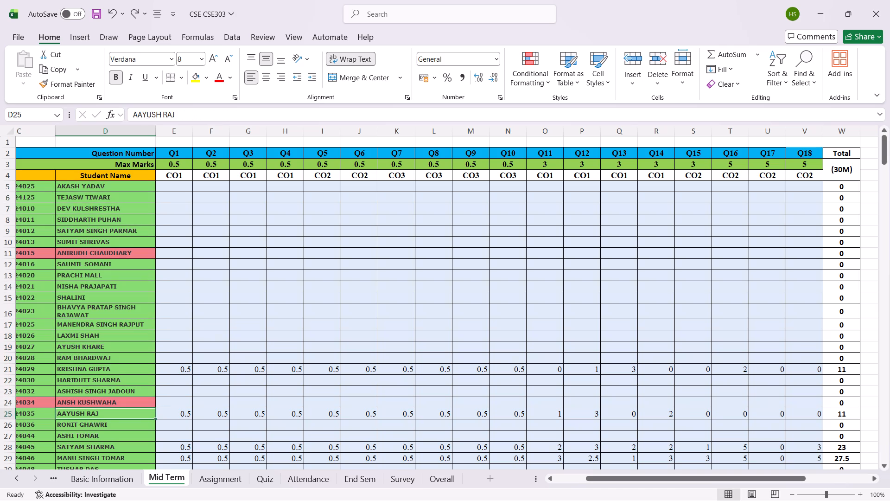
key("Up")
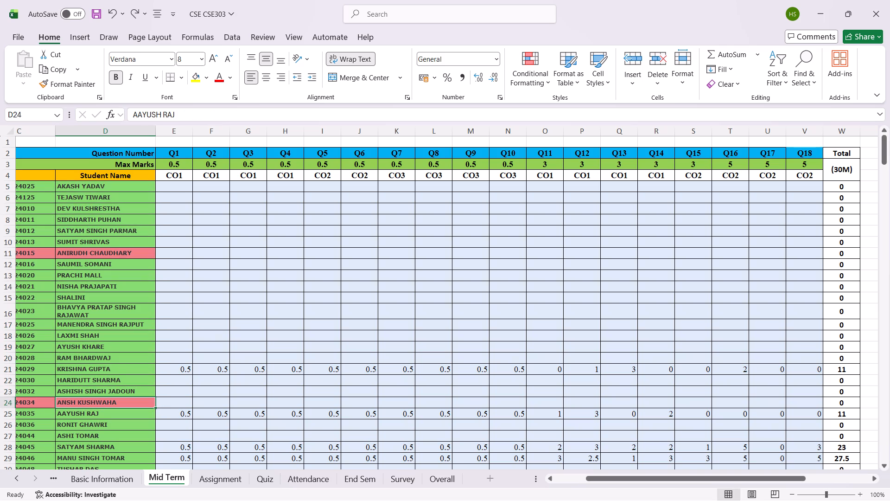
key("Up")
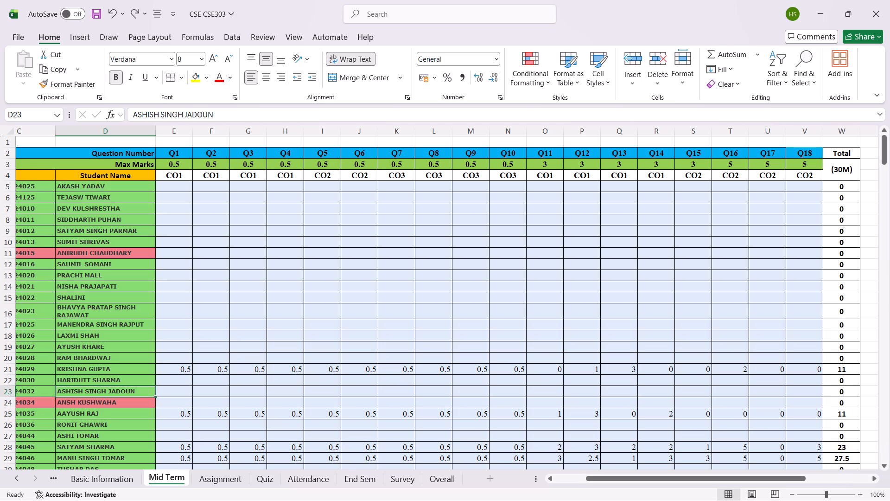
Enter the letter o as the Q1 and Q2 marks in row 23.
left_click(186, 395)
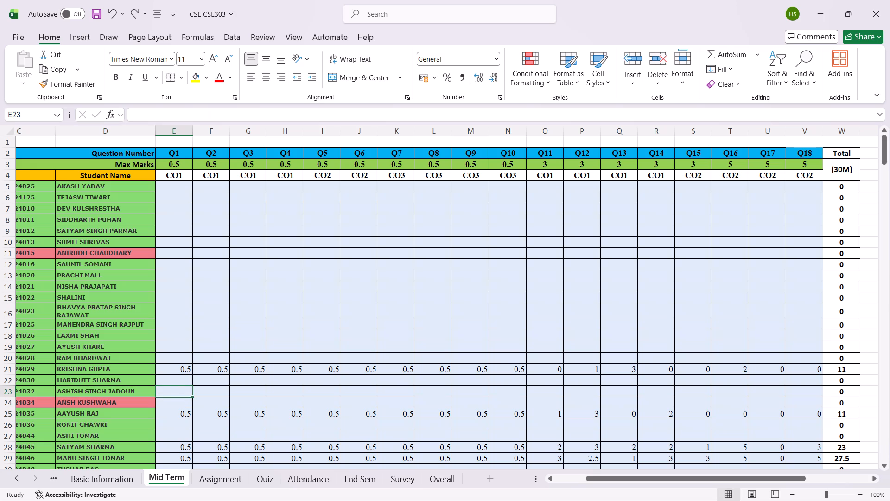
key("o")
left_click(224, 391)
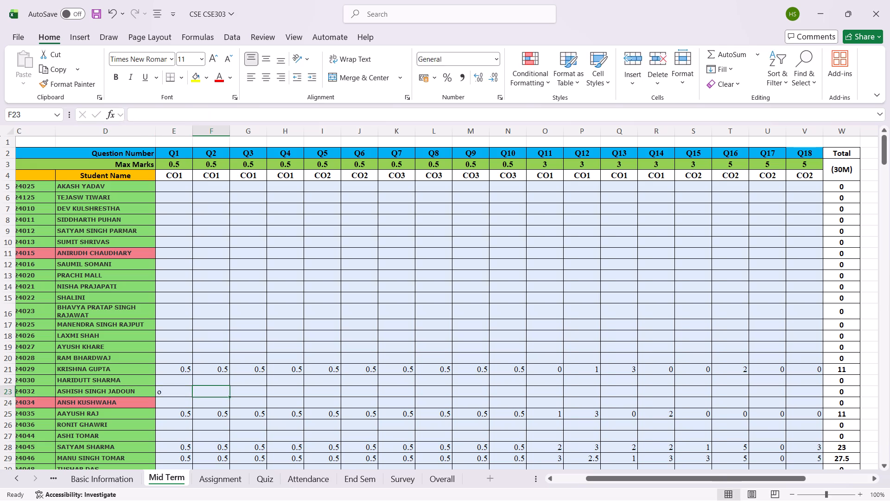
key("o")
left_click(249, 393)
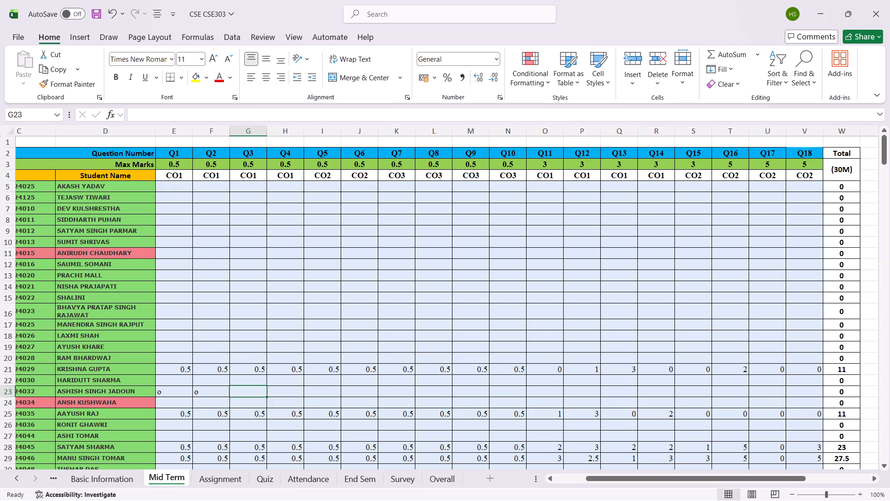
Compare the first question entries in row 23 with the corresponding marks in row 21.
left_click(182, 365)
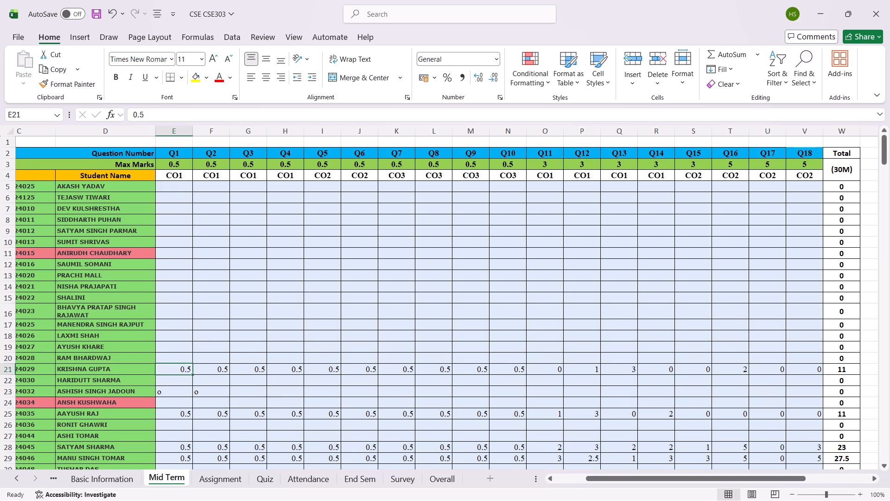
left_click(178, 393)
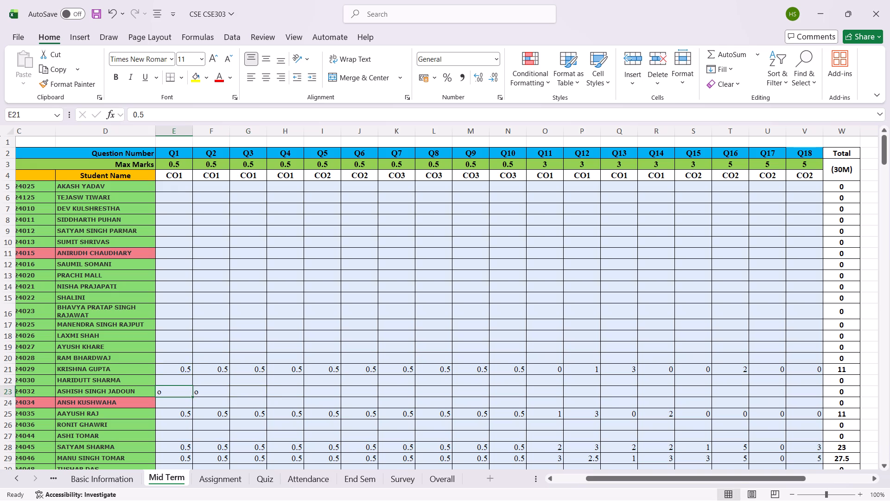
left_click(220, 391)
left_click(201, 391)
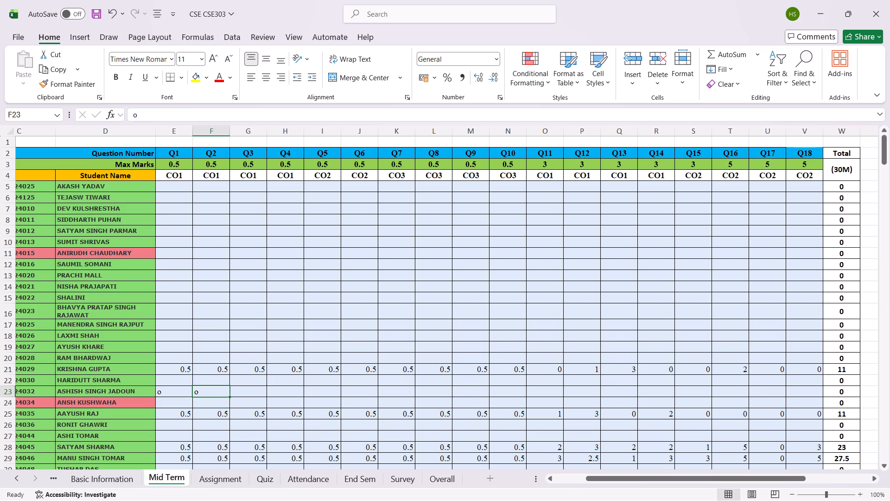
left_click(248, 374)
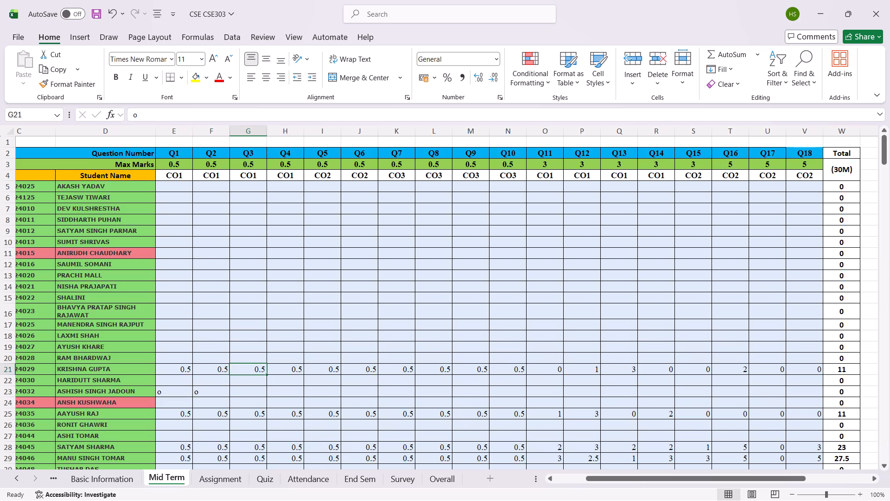
left_click(185, 395)
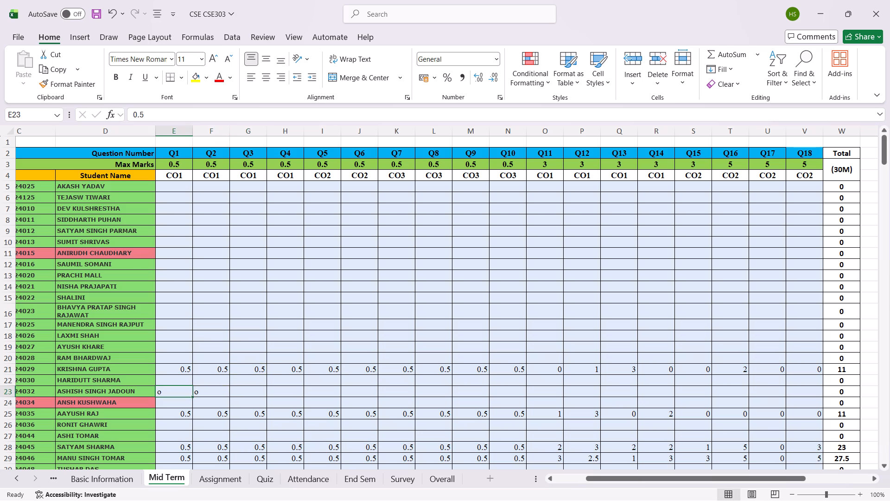
left_click(251, 368)
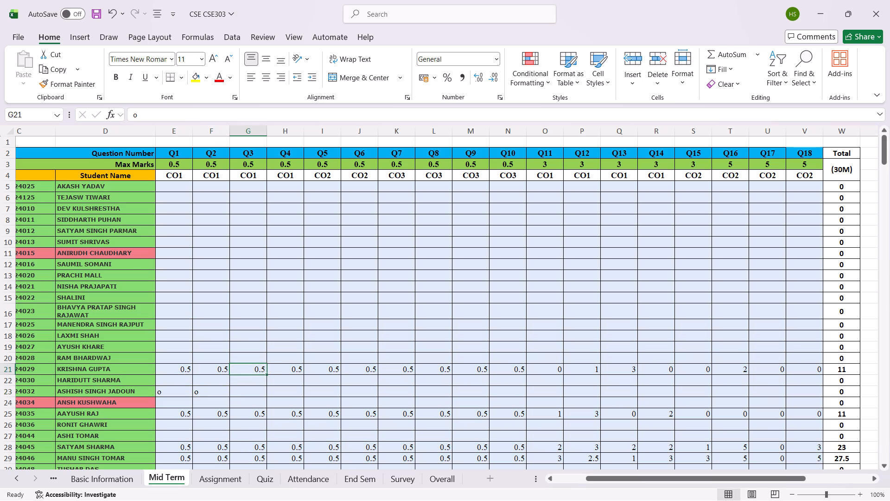
left_click(181, 393)
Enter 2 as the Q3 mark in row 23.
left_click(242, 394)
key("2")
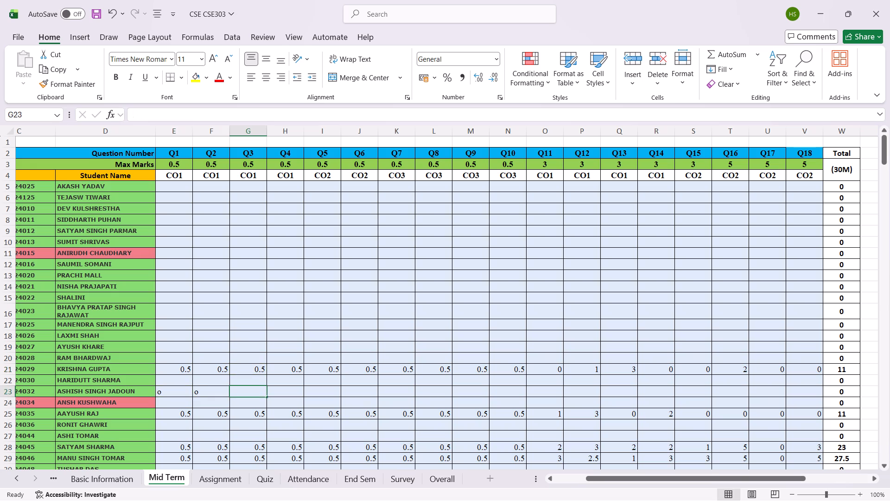
Replace the Q1 and Q2 entries in row 23 with marks of 0.
left_click(203, 392)
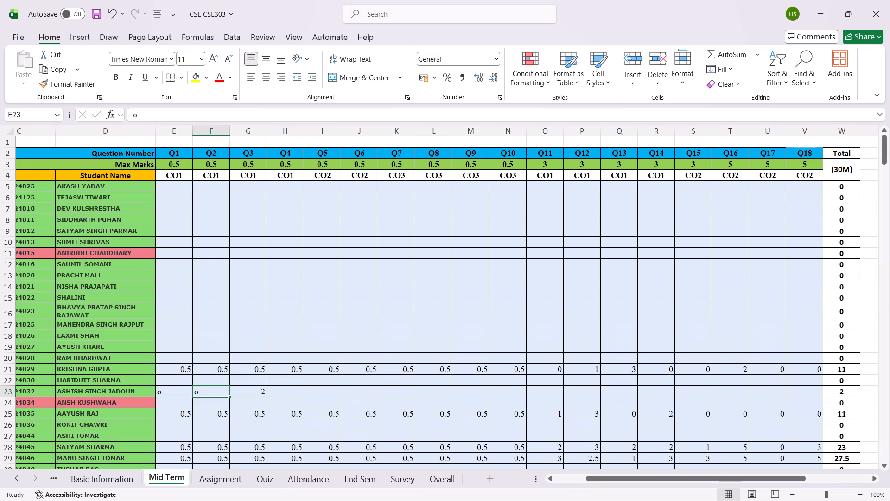
key("0")
left_click(165, 389)
key("9")
left_click(295, 394)
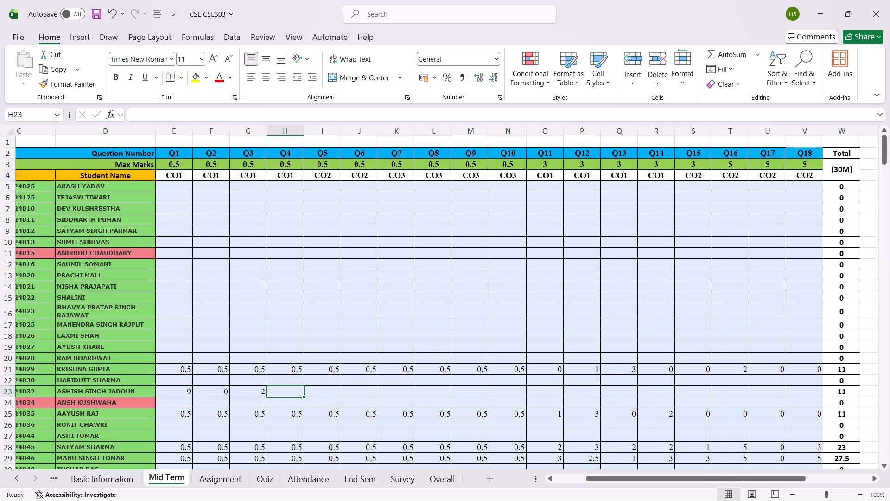
left_click(191, 391)
key("0")
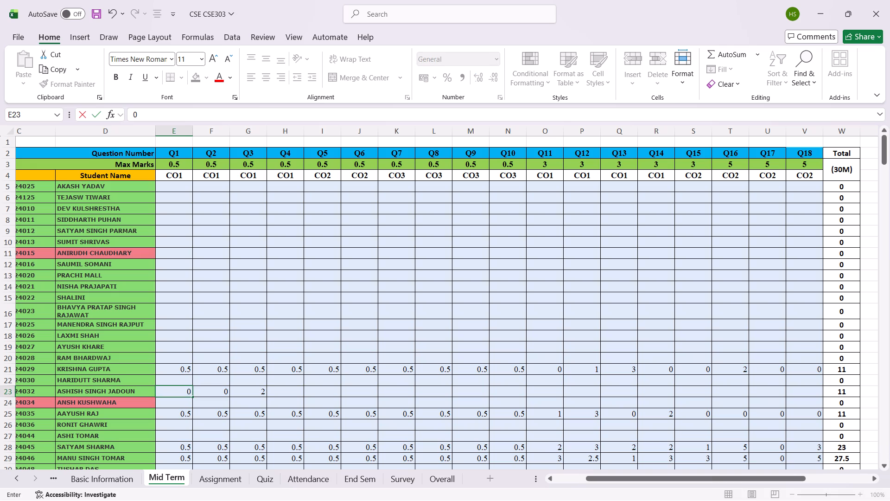
Set the Q3 mark in row 23 to 0.5 and fill it across the row through Q10.
left_click(257, 394)
left_click(273, 394)
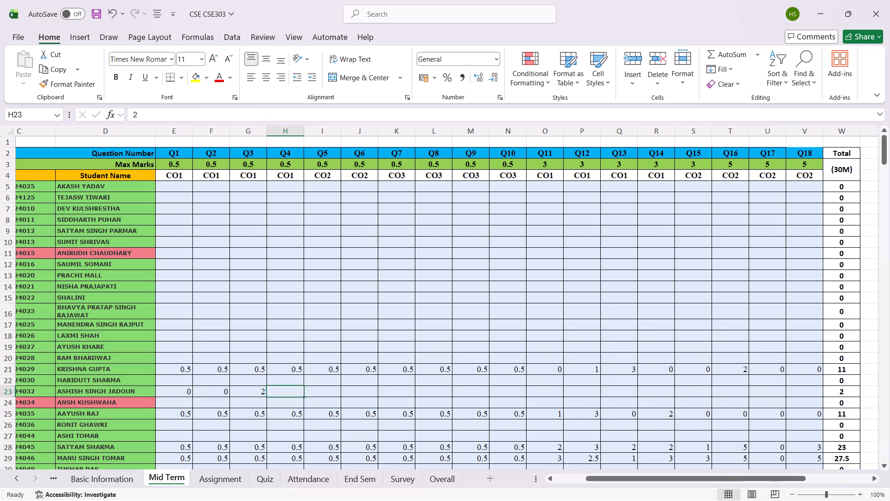
left_click(253, 392)
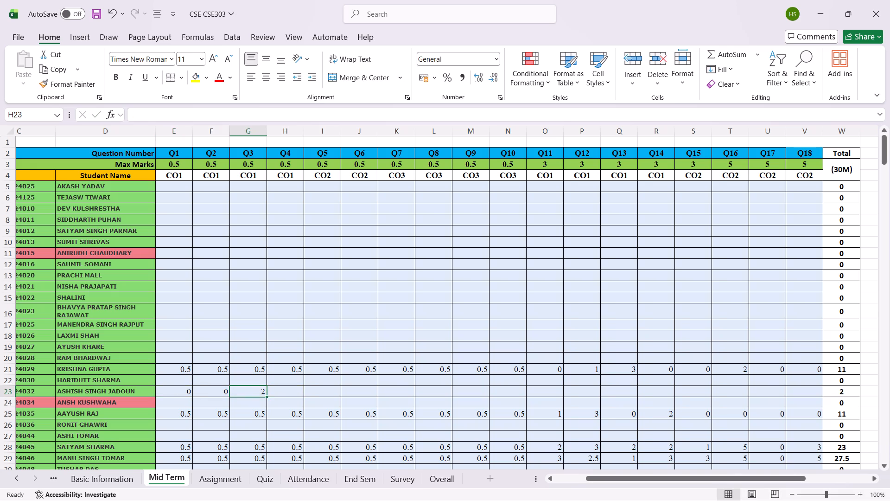
type("0.5")
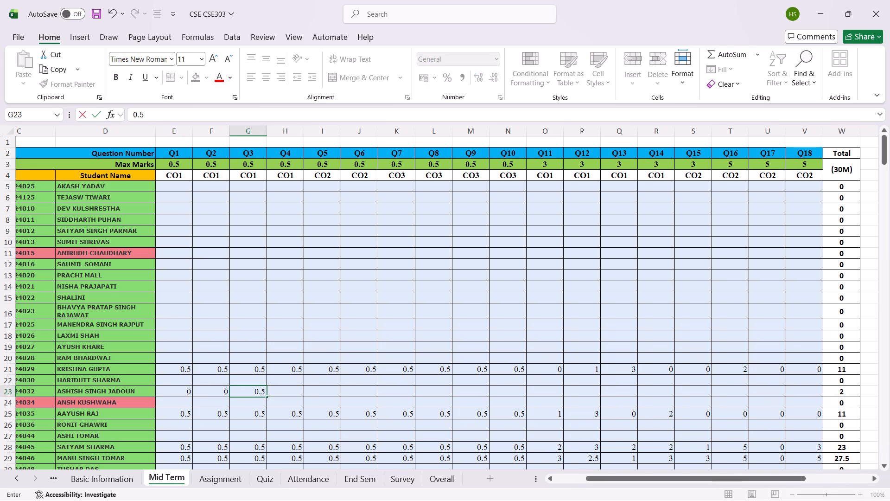
left_click_drag(266, 397, 338, 391)
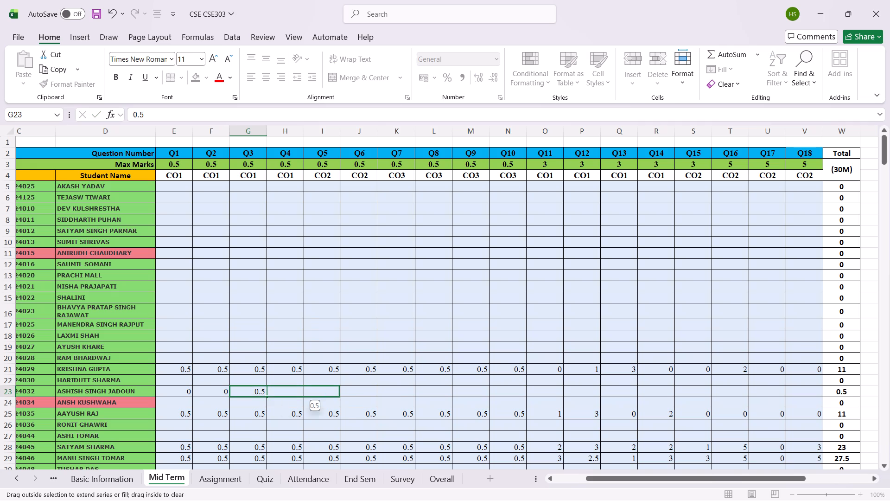
left_click_drag(338, 391, 481, 391)
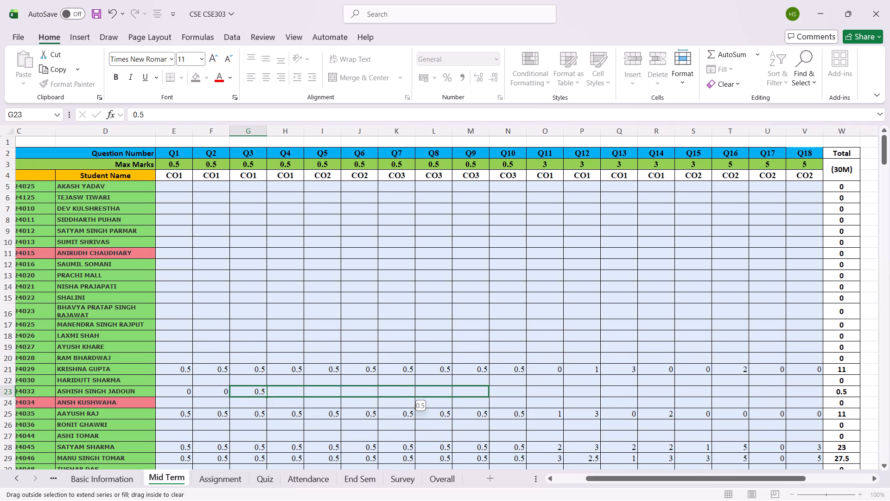
left_click_drag(481, 391, 513, 391)
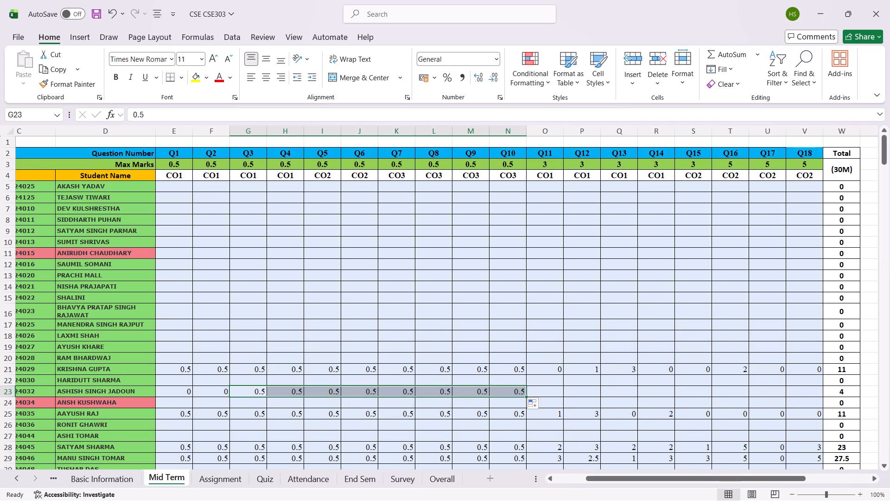
Enter row 23's marks for Q11 to Q15 as 2, 3, 2, 2 and 1.
left_click(546, 391)
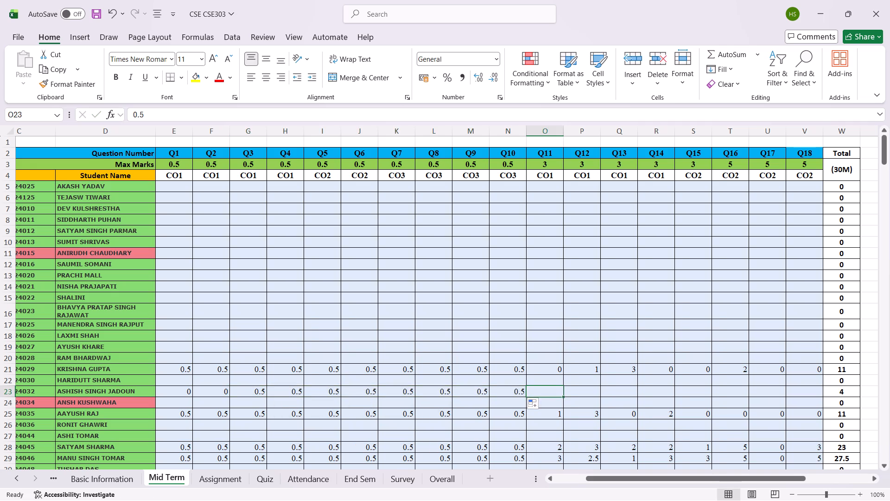
key("2")
left_click(580, 398)
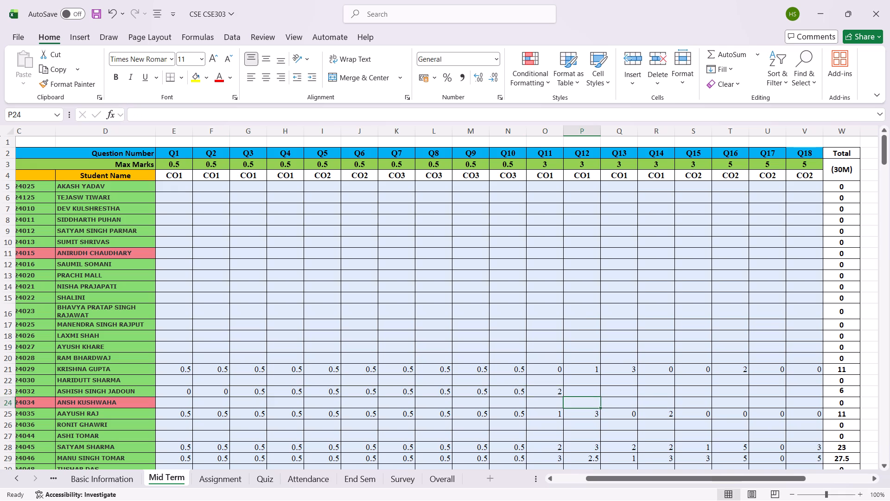
left_click(588, 390)
key("3")
left_click(612, 387)
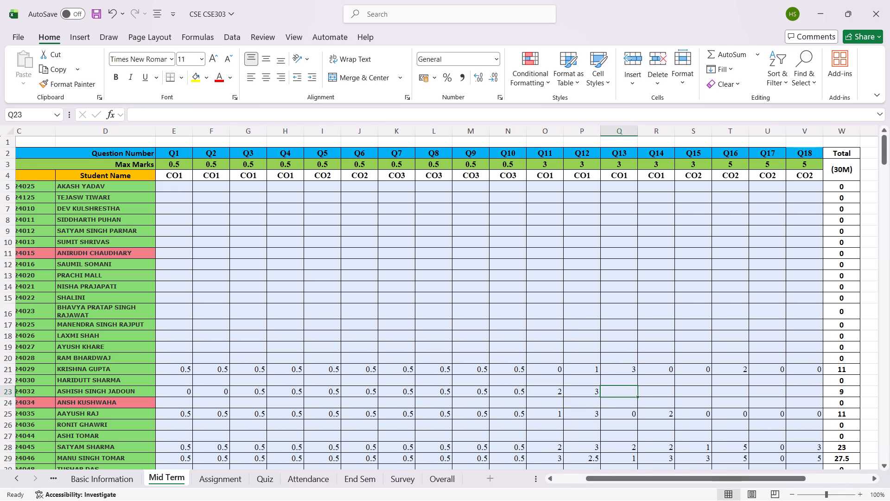
key("2")
left_click(651, 389)
key("2")
left_click(698, 391)
key("1")
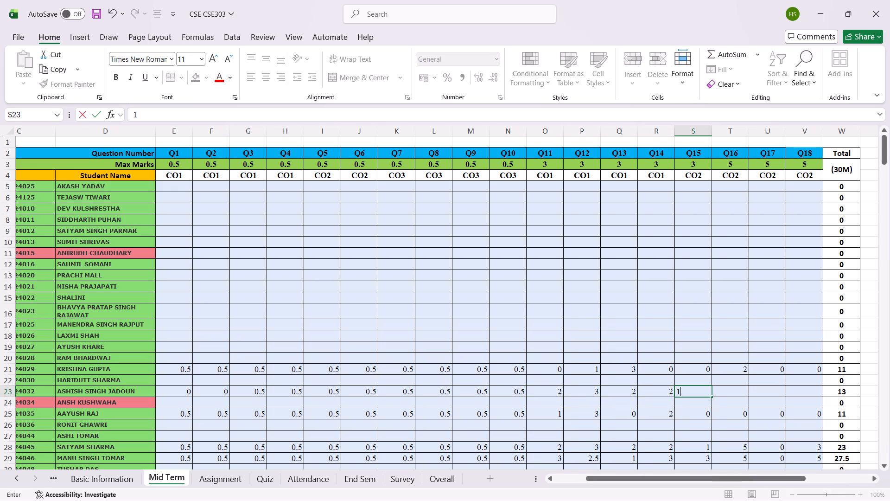
Enter row 23's marks for Q16, Q17 and Q18 as 0, 3 and 5.
left_click(730, 390)
key("0")
left_click(764, 388)
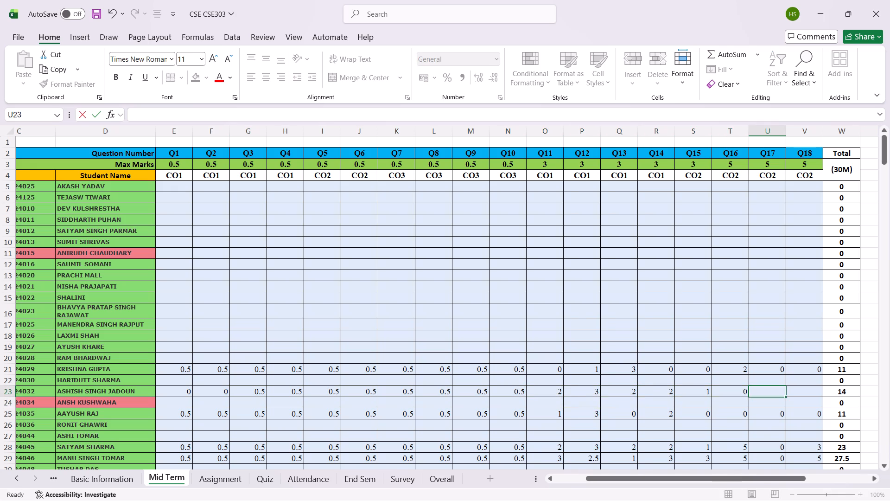
key("3")
left_click(802, 391)
key("5")
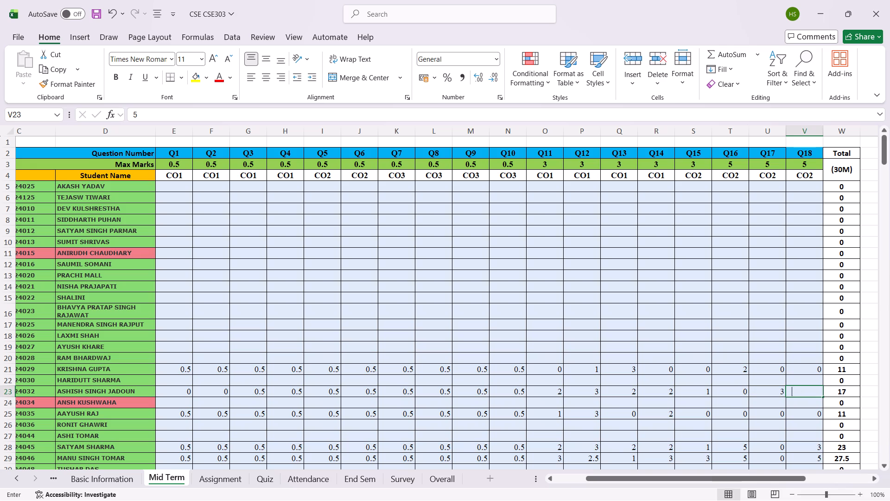
left_click(836, 390)
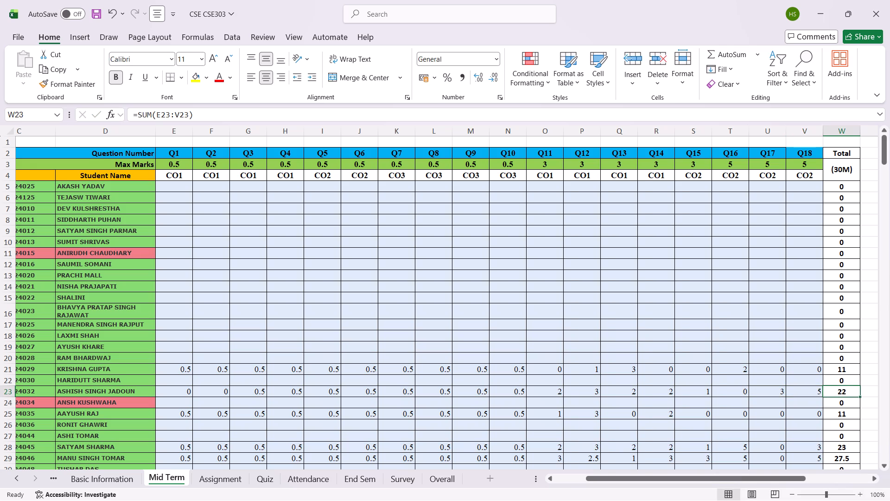
Look through the student list in the Mid Term sheet to find the next student whose marks need entering.
scroll(254, 370, "down", 3)
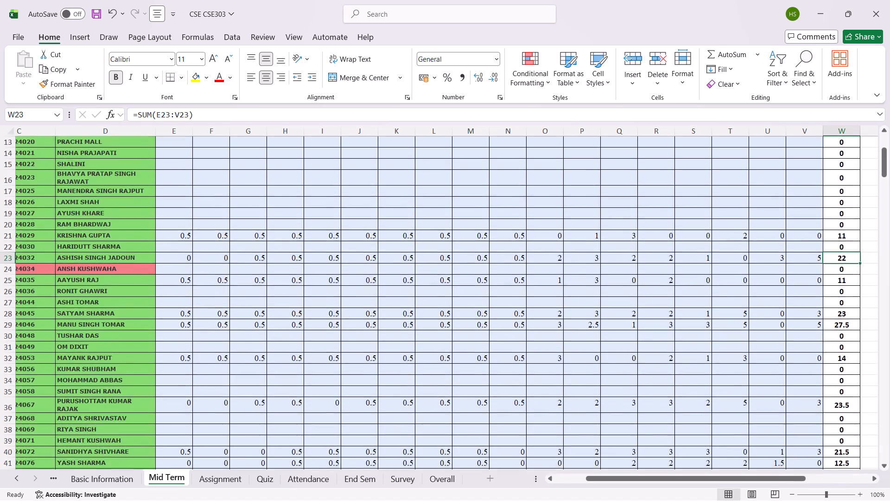
scroll(242, 358, "down", 5)
scroll(236, 308, "down", 4)
scroll(236, 308, "up", 12)
scroll(236, 308, "down", 2)
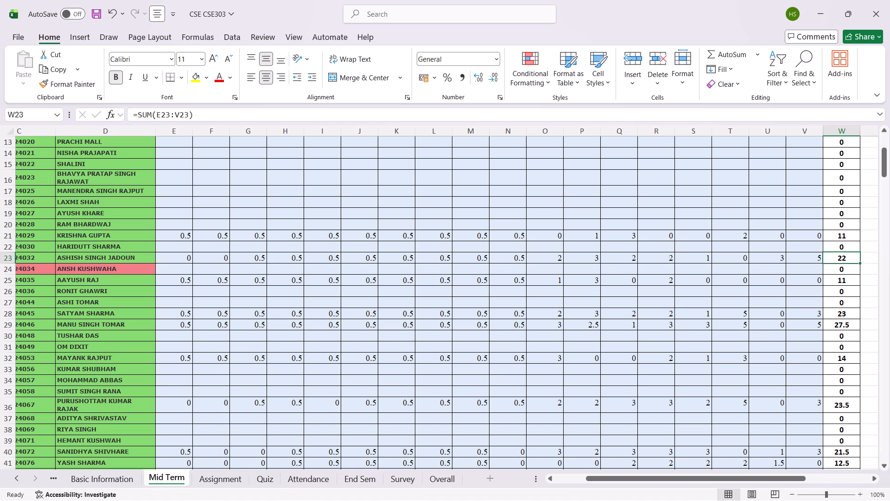
scroll(184, 341, "down", 1)
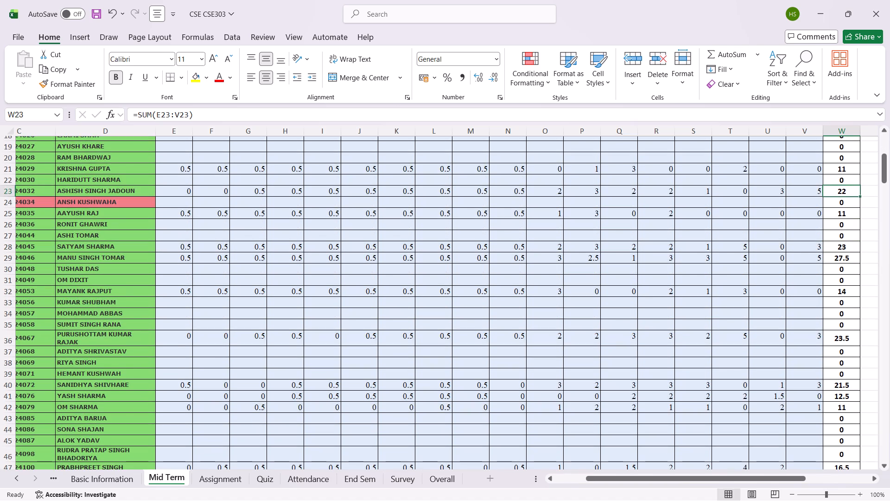
scroll(184, 341, "down", 2)
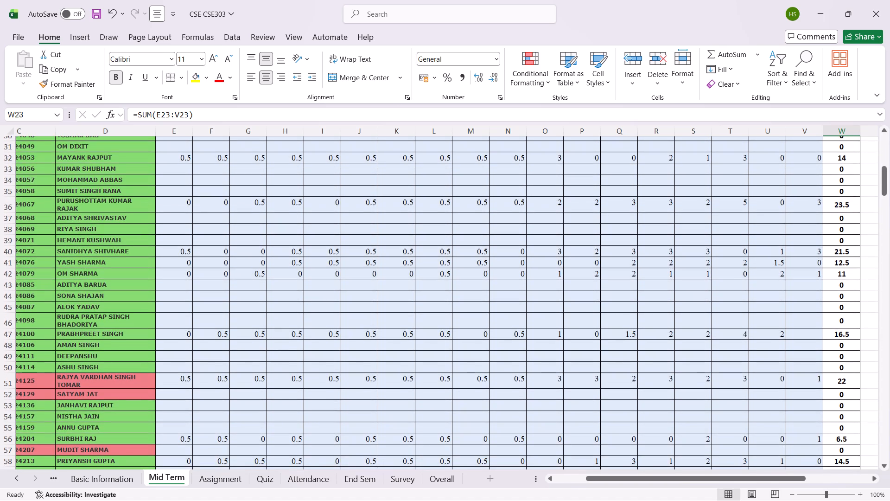
scroll(184, 341, "down", 2)
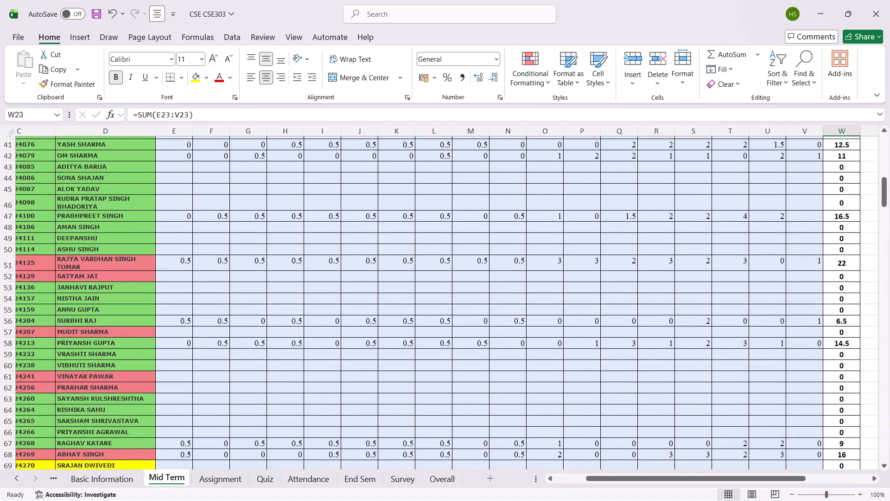
scroll(184, 341, "down", 1)
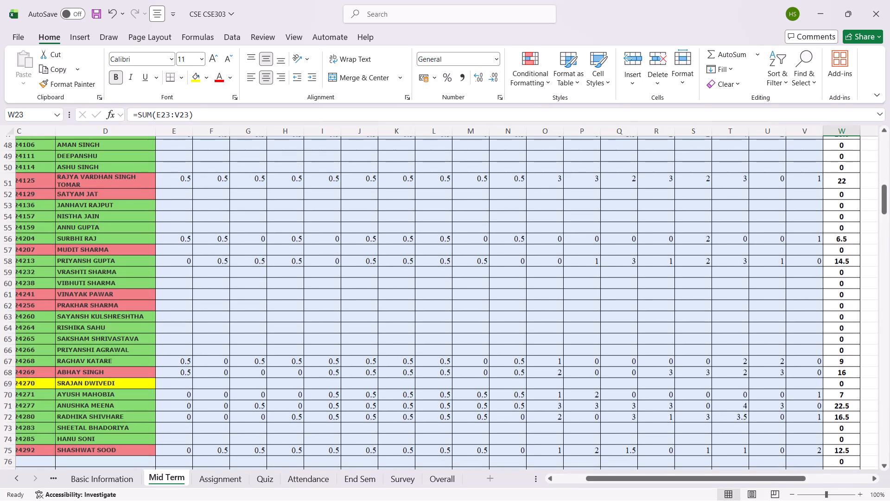
scroll(184, 341, "up", 2)
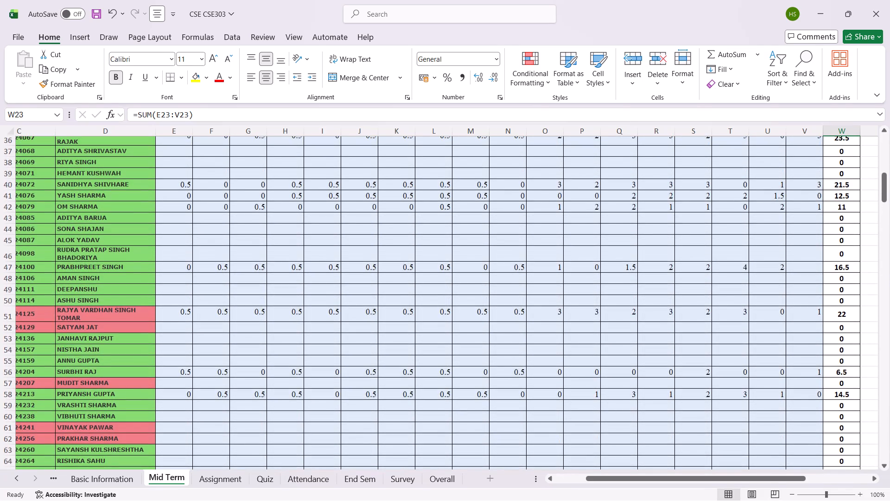
scroll(184, 341, "up", 1)
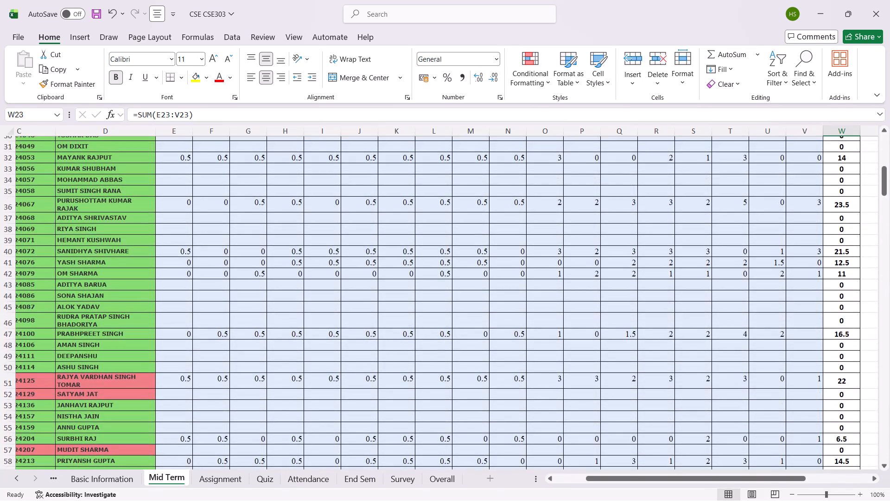
scroll(184, 341, "up", 2)
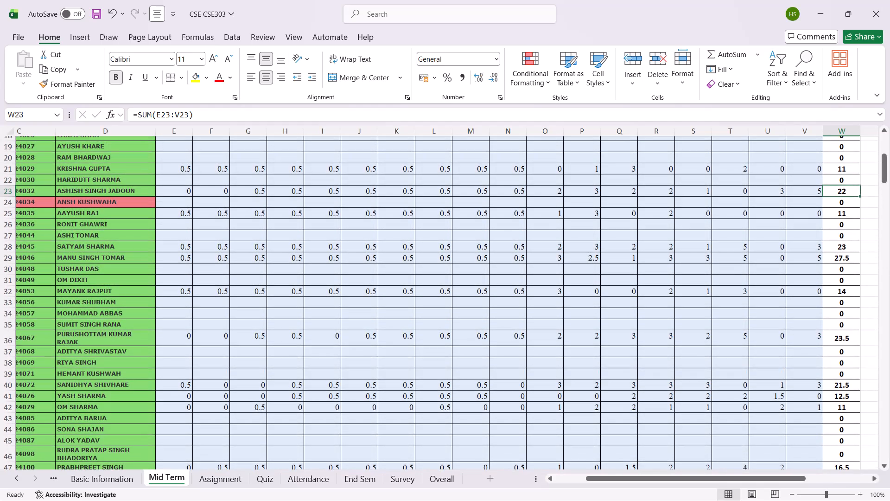
scroll(184, 341, "up", 1)
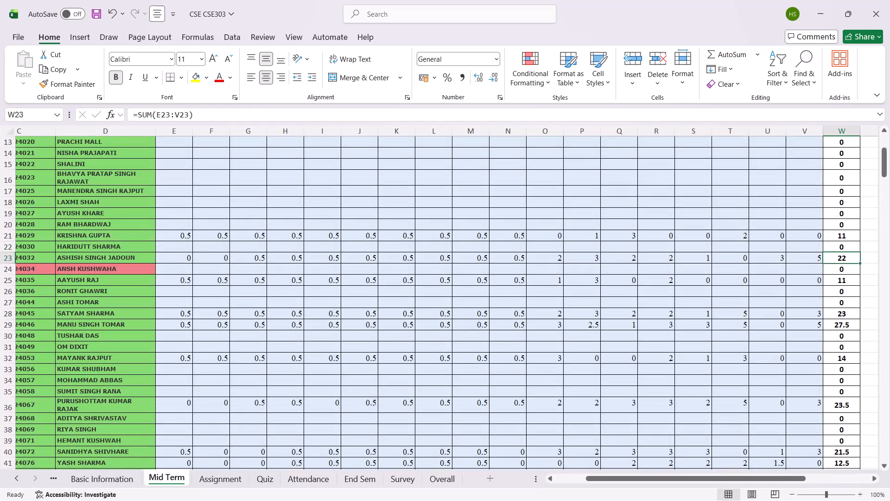
scroll(184, 341, "up", 2)
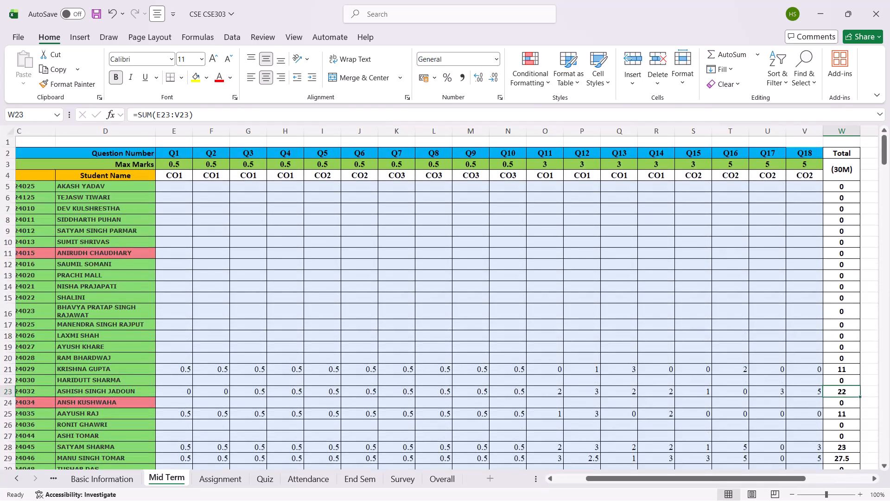
Enter row 6's marks for Q1, Q2 and Q3 as 0.5, 0 and 0.
left_click(187, 197)
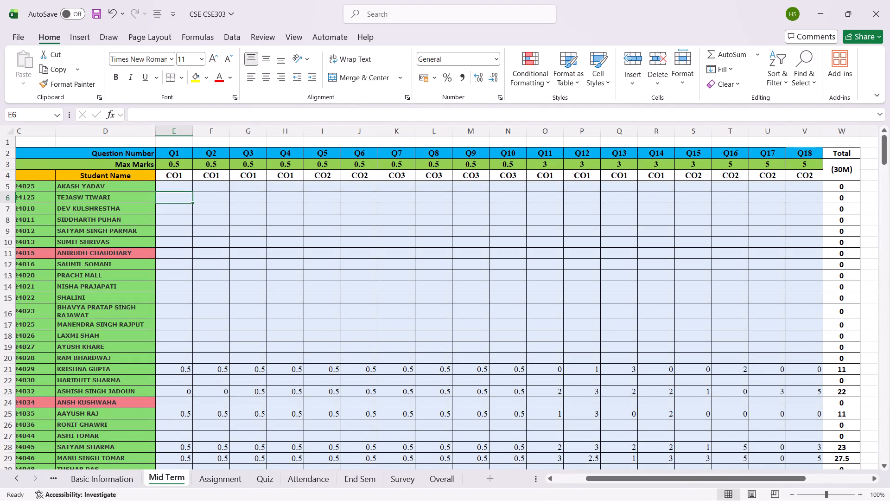
key("0")
key("period")
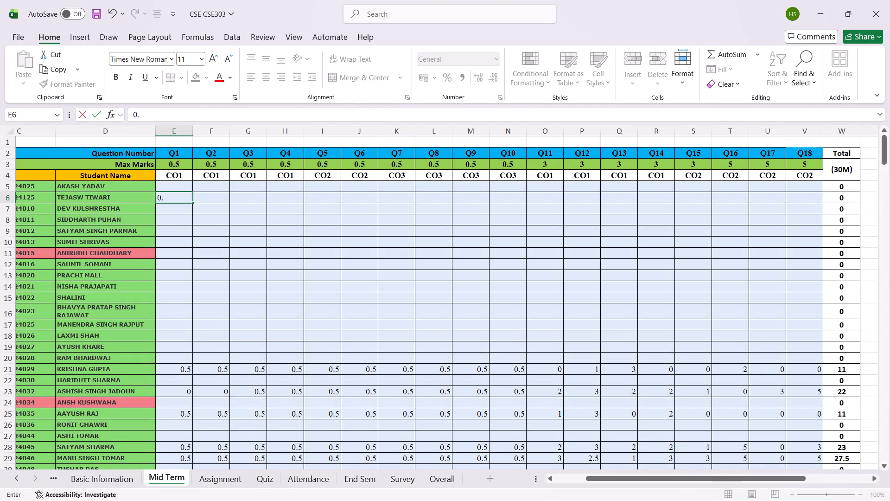
key("5")
left_click(209, 204)
left_click(220, 199)
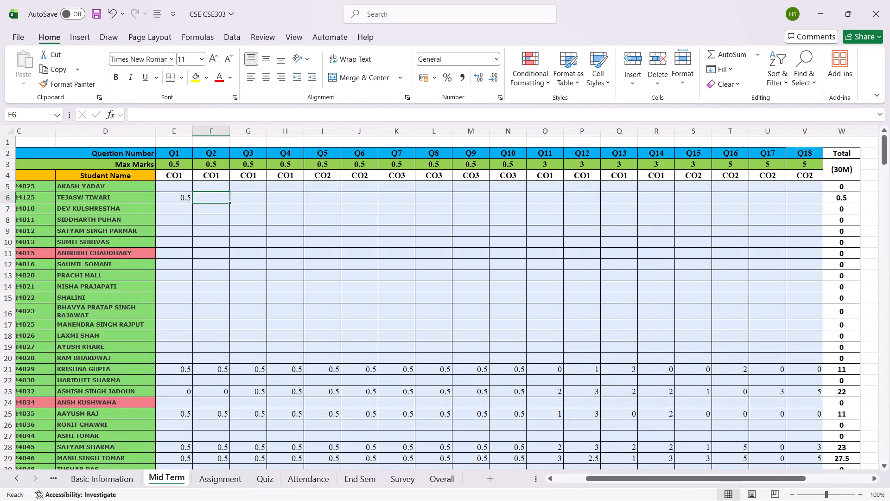
key("0")
left_click(249, 202)
key("0")
Set the Q4 mark in row 6 to 0.5 and fill it across the row through Q6.
left_click(273, 200)
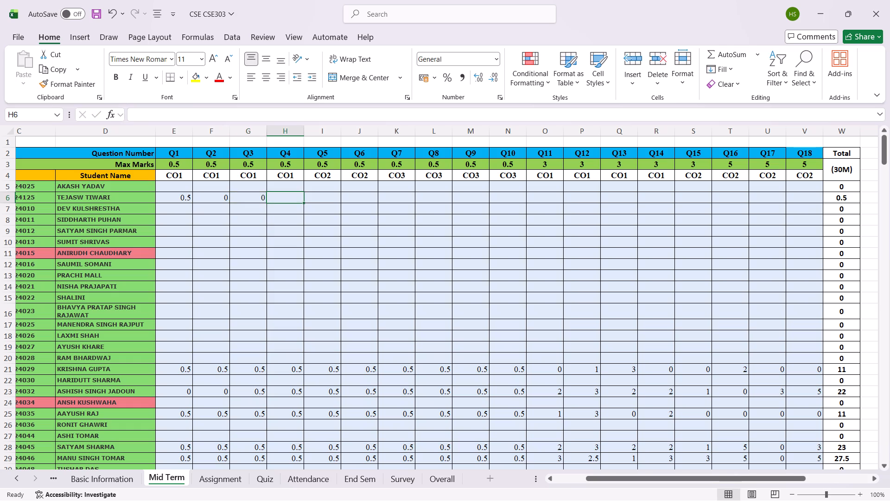
type("0.5")
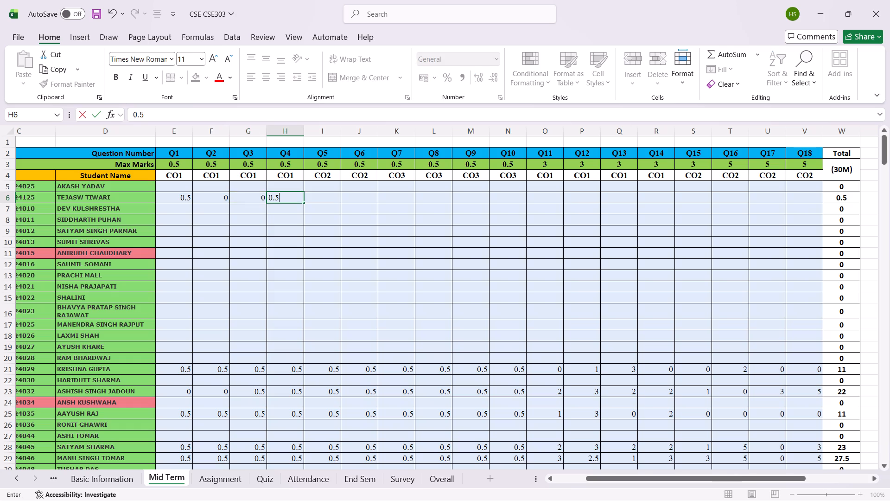
left_click_drag(304, 202, 370, 197)
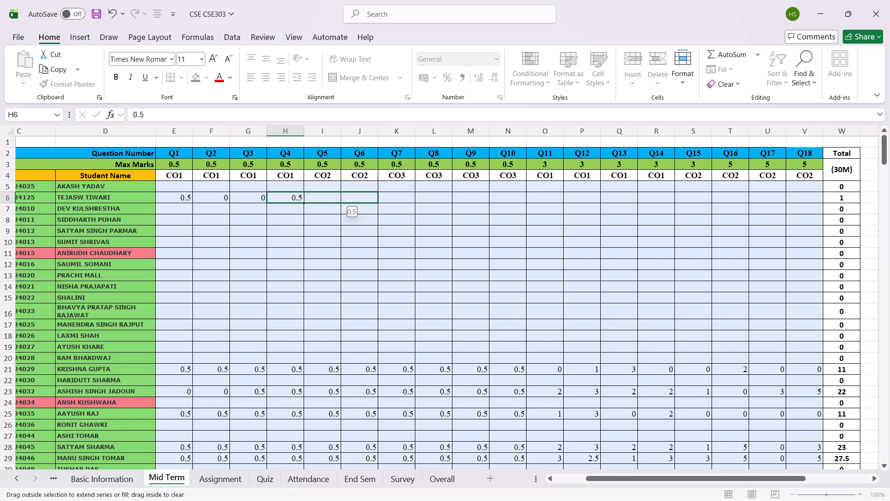
left_click_drag(370, 197, 375, 197)
Enter row 6's marks for Q7 to Q10 as 0, 0.5, 0.5 and 0.
left_click(407, 198)
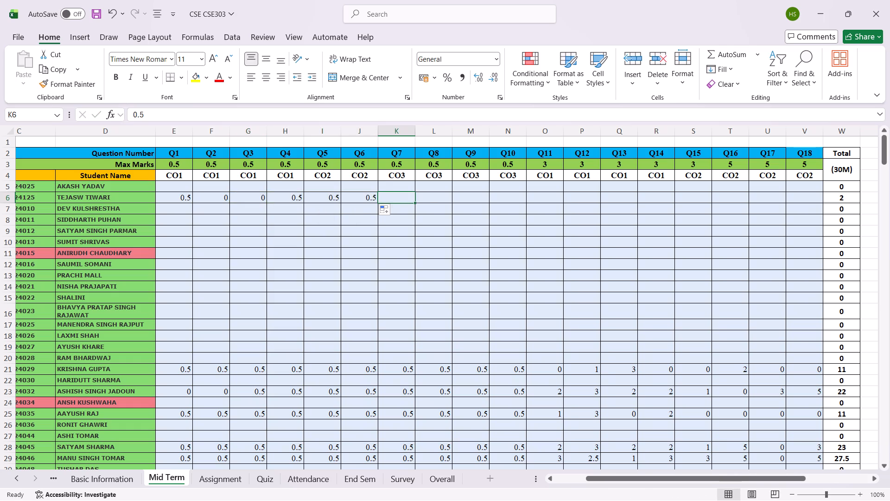
key("0")
left_click(442, 199)
key("0")
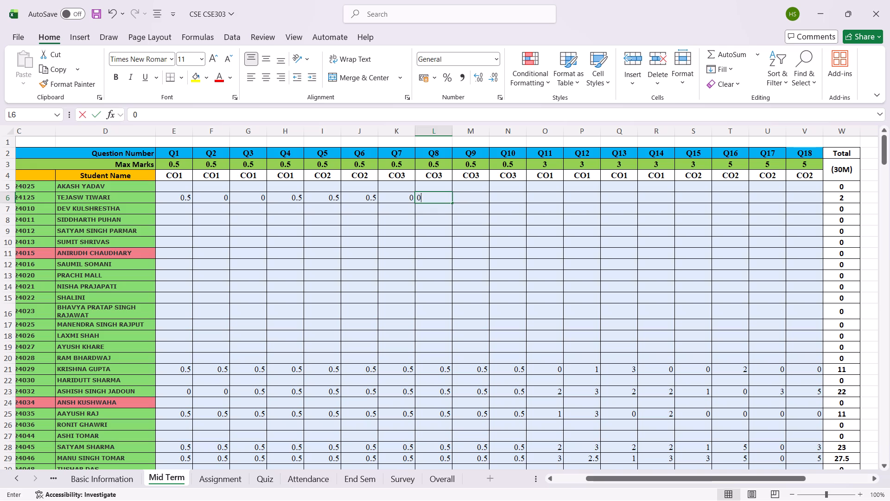
key("period")
key("5")
left_click(453, 193)
left_click(464, 194)
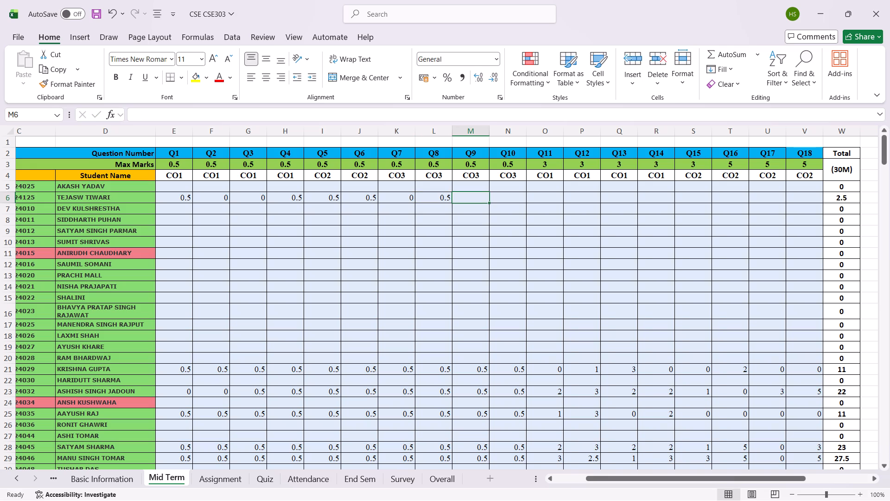
key("0")
key("period")
key("5")
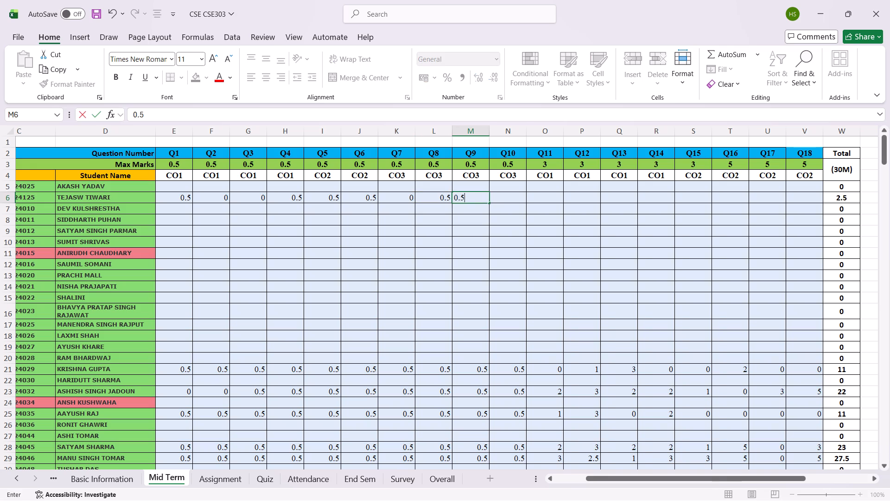
left_click(498, 200)
key("0")
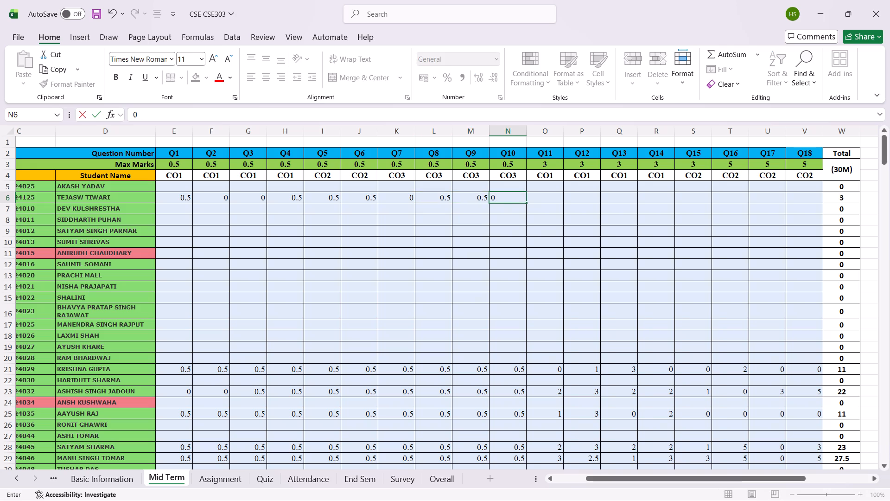
Enter row 6's marks for Q11 to Q15 as 0, 2, 2, 0 and 0.
left_click(541, 196)
key("0")
left_click(572, 199)
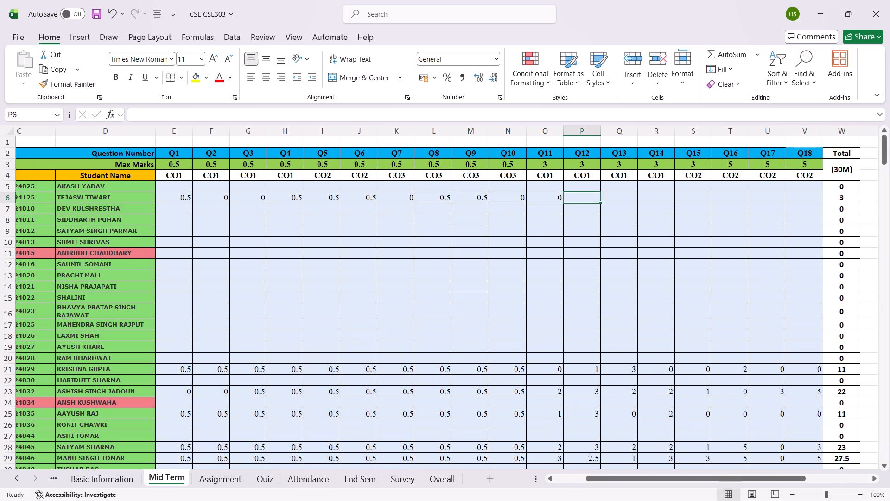
key("2")
left_click(628, 202)
key("2")
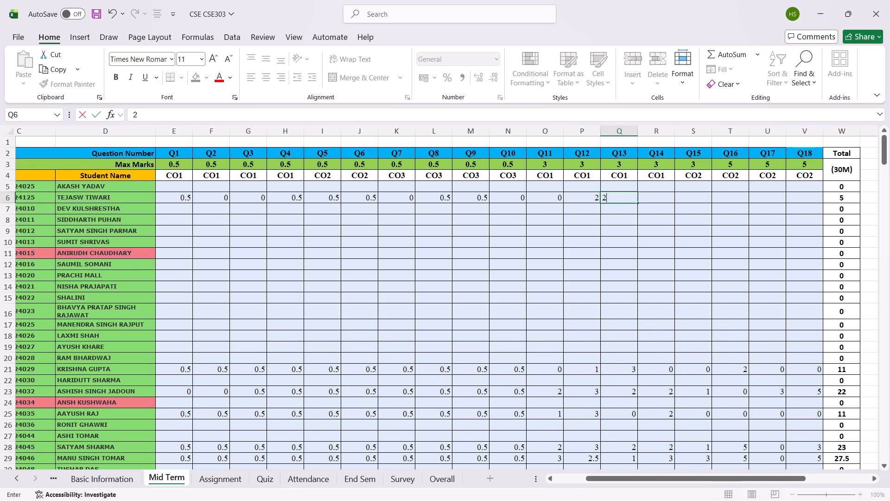
left_click(648, 199)
key("0")
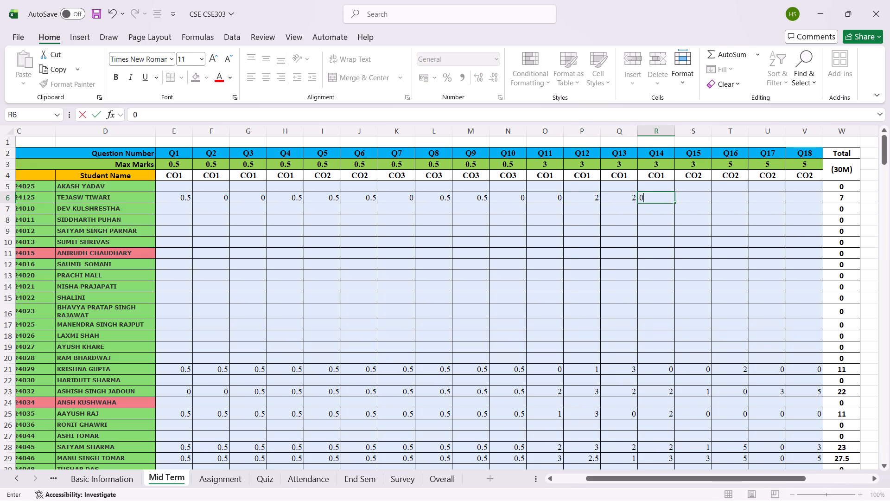
left_click(690, 199)
key("0")
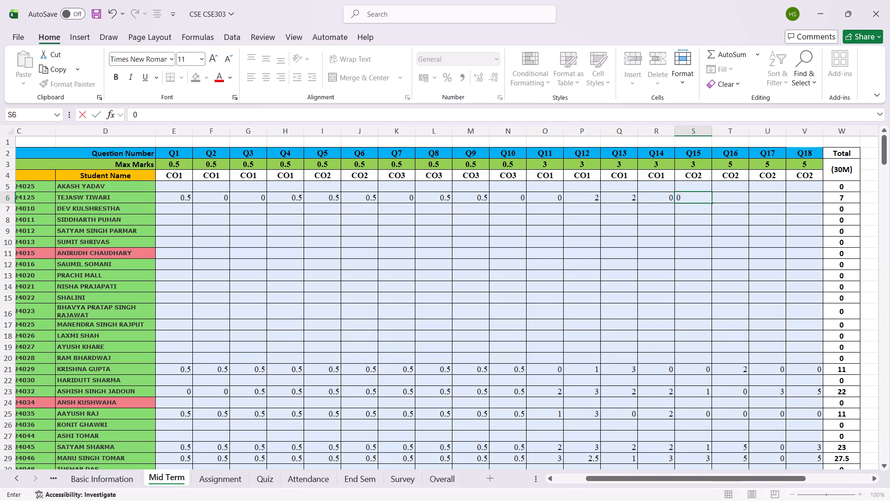
Enter row 6's marks for Q16, Q17 and Q18 as 5, 0 and 0.
left_click(717, 198)
key("5")
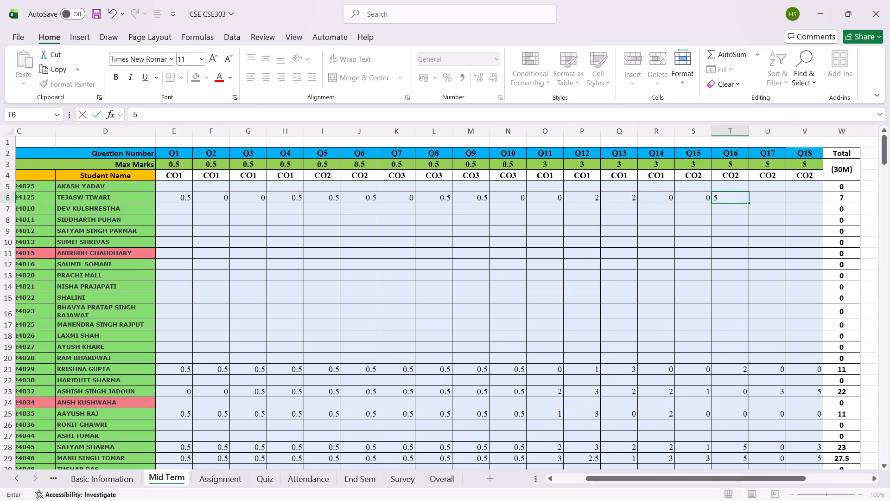
left_click(756, 203)
key("0")
left_click(796, 196)
key("0")
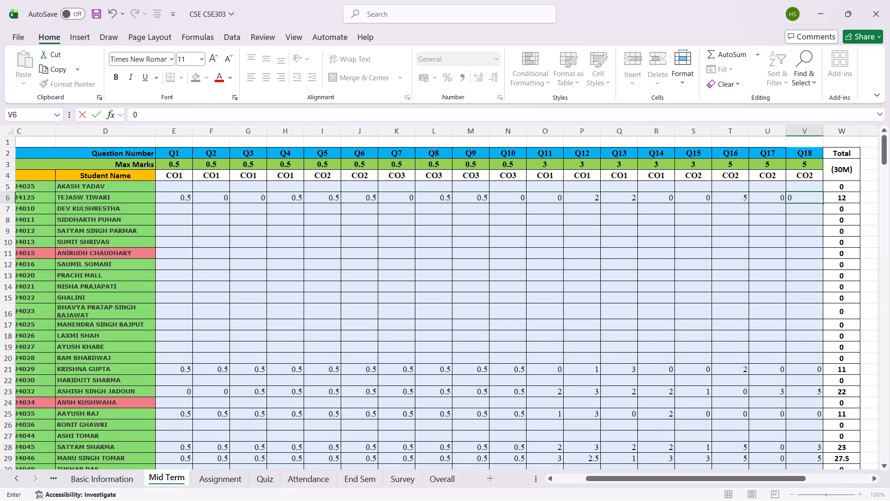
Set the Q1 mark in row 22 to 0.5 and fill it across the row through Q10.
left_click(183, 378)
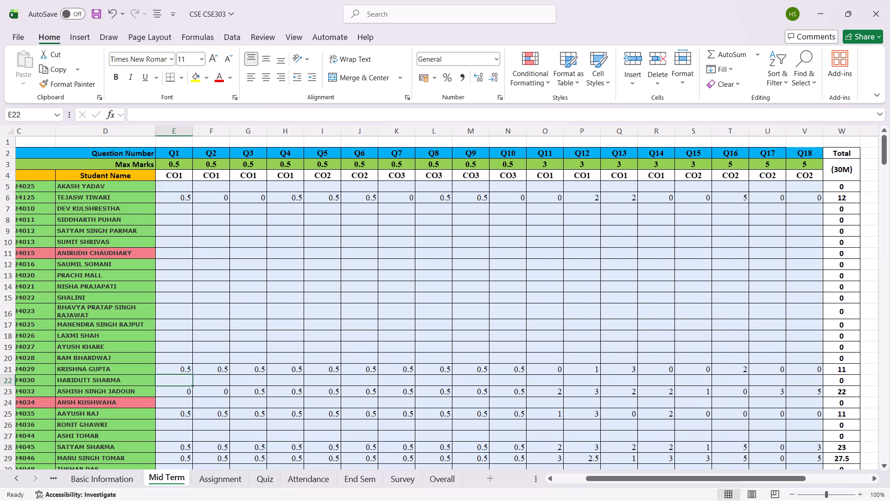
type("0.5")
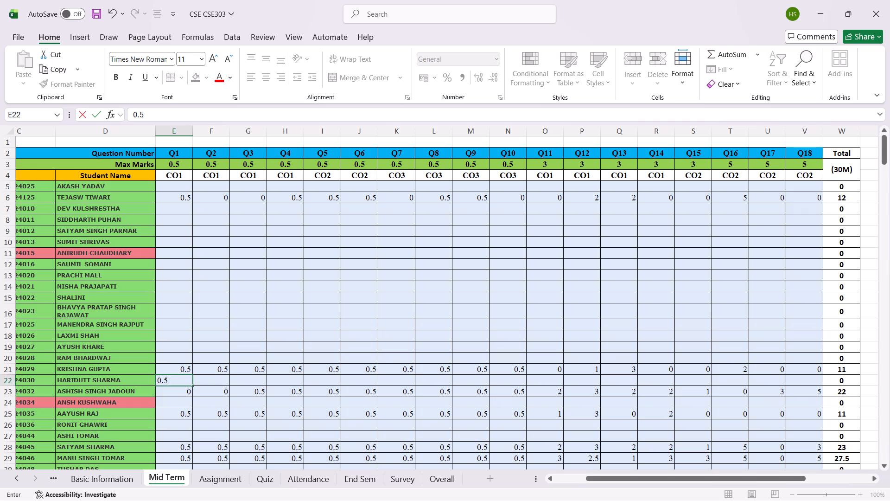
left_click_drag(193, 384, 281, 382)
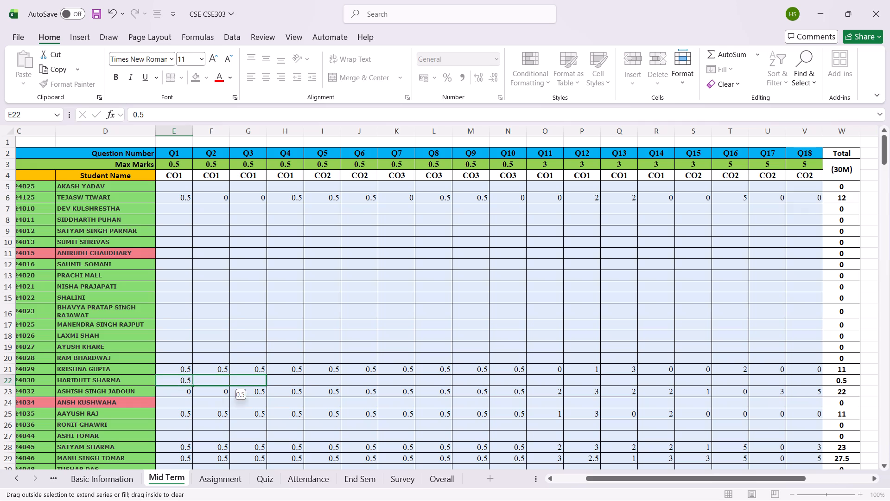
left_click_drag(281, 382, 518, 379)
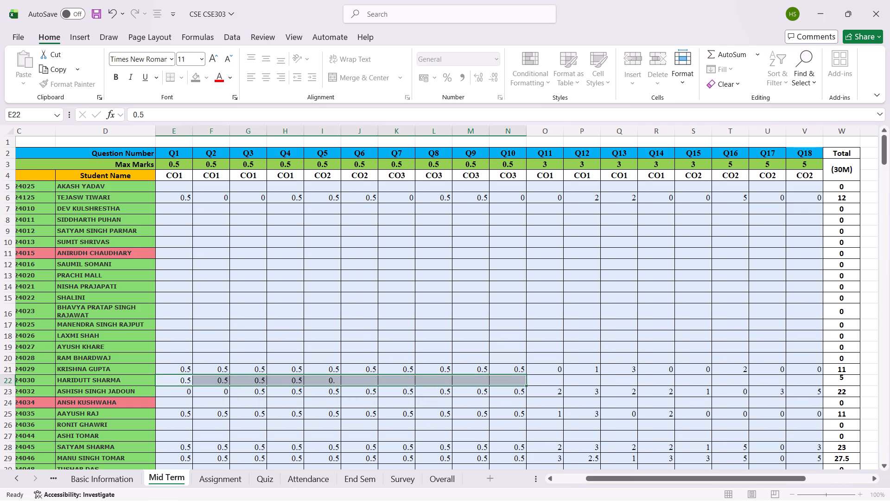
Enter row 22's marks for Q11 to Q15 as 2, 0, 2, 2 and 1.
left_click(554, 379)
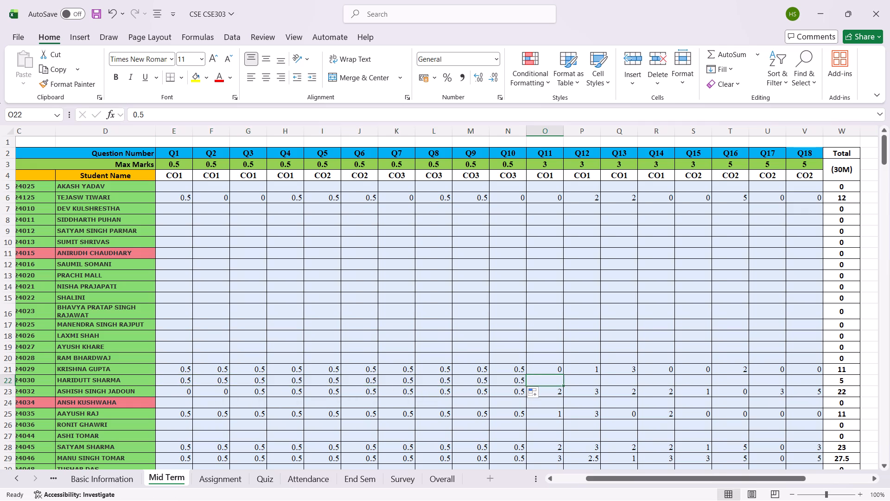
key("2")
left_click(580, 379)
key("minus")
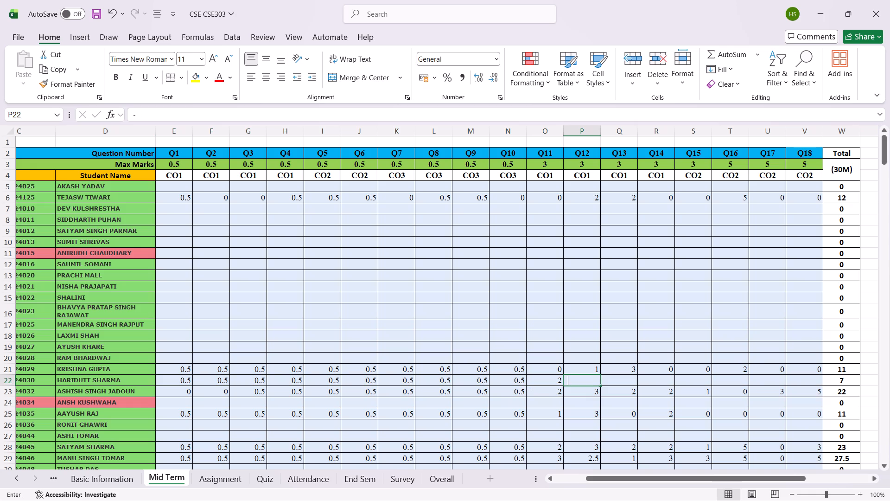
key("BackSpace")
key("0")
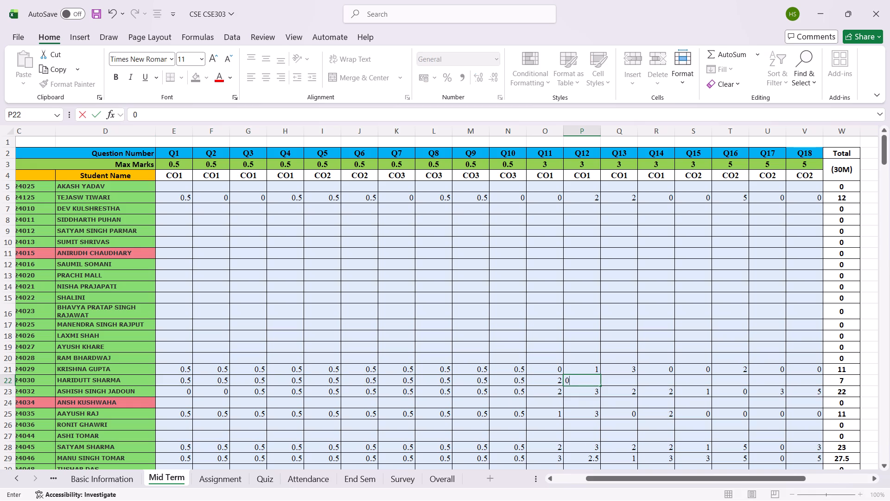
left_click(629, 385)
key("2")
left_click(662, 377)
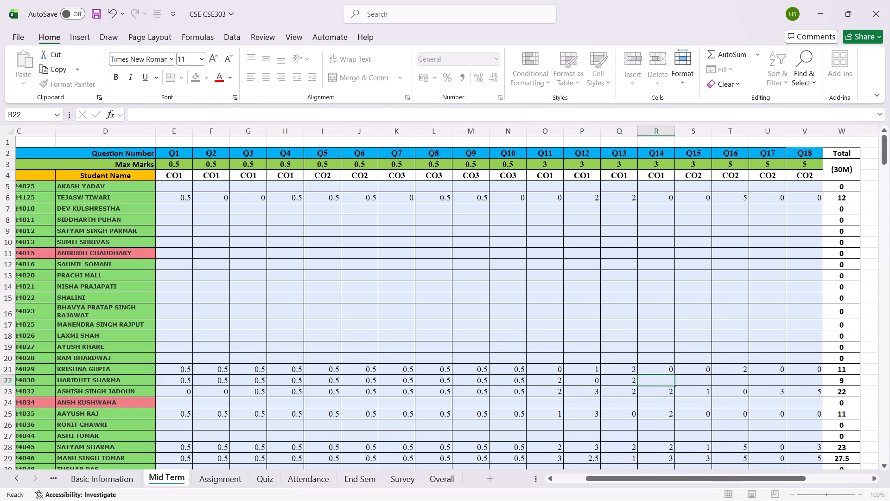
key("2")
left_click(693, 382)
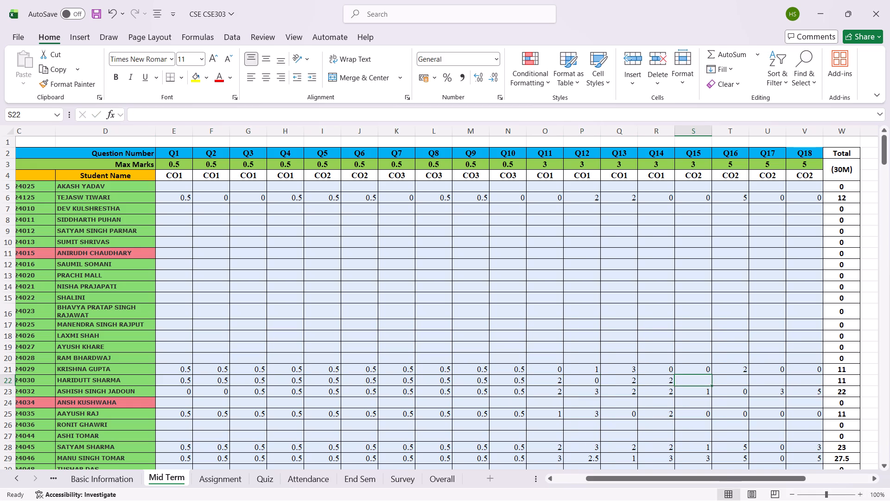
key("2")
key("BackSpace")
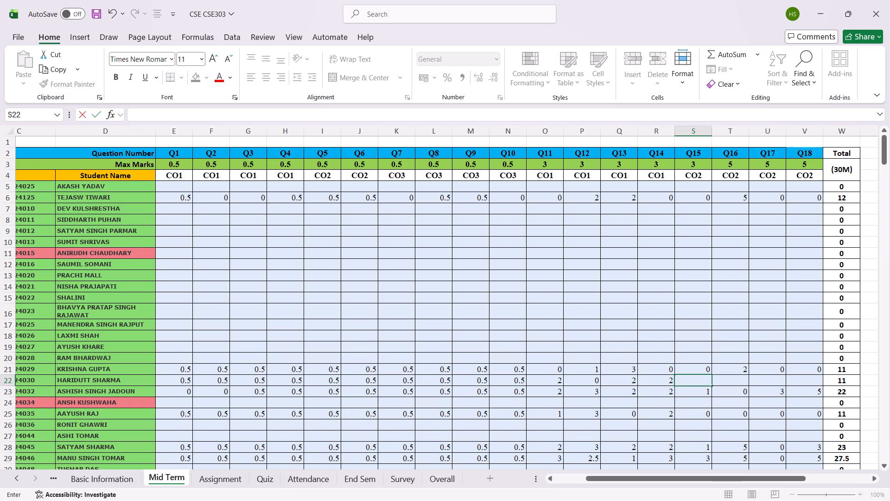
key("1")
Enter row 22's marks for Q16, Q17 and Q18 as 3, 0 and 0.
left_click(718, 385)
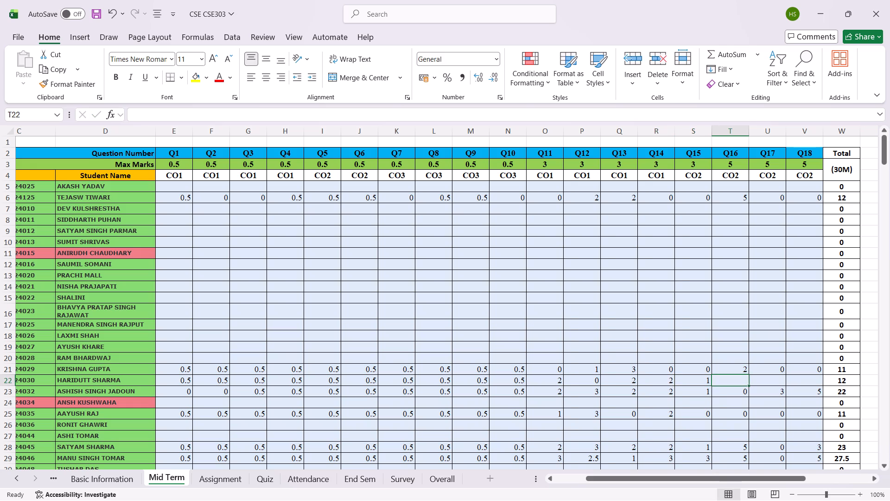
key("3")
left_click(759, 381)
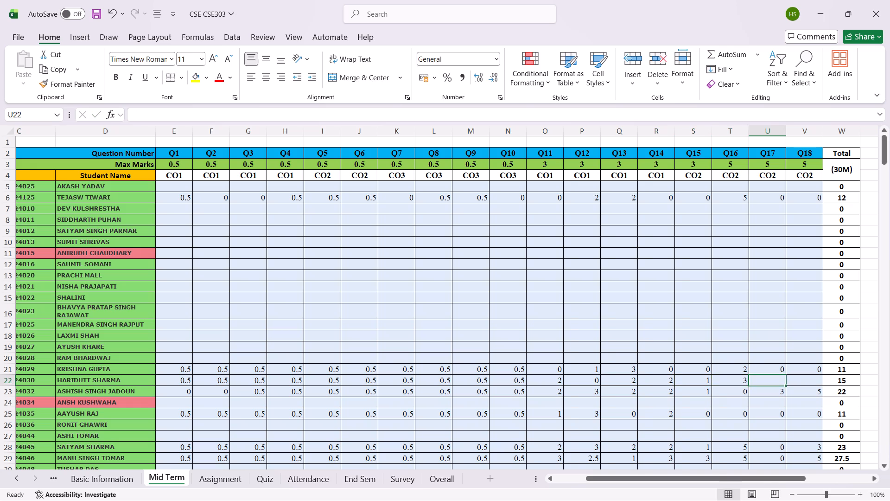
key("0")
left_click(792, 381)
key("0")
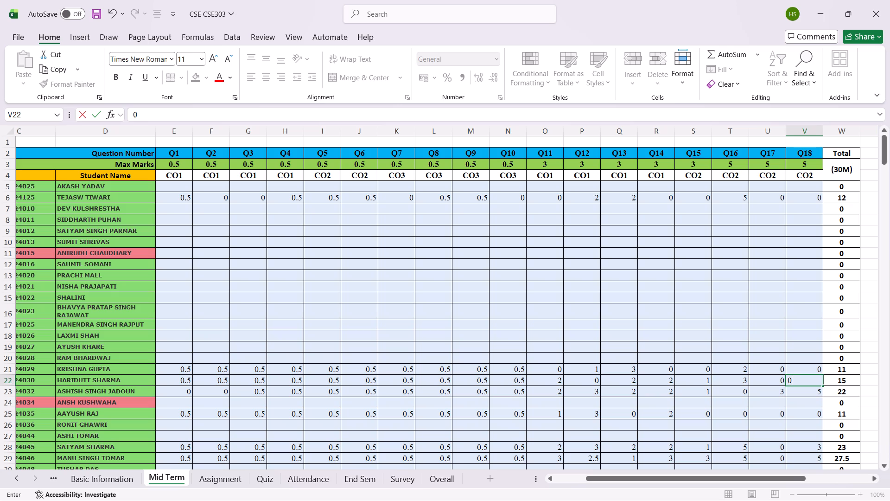
In row 49, set the Q1 mark to 0 and the Q2 mark to 0.5, filling 0.5 across through Q4.
scroll(109, 336, "down", 2)
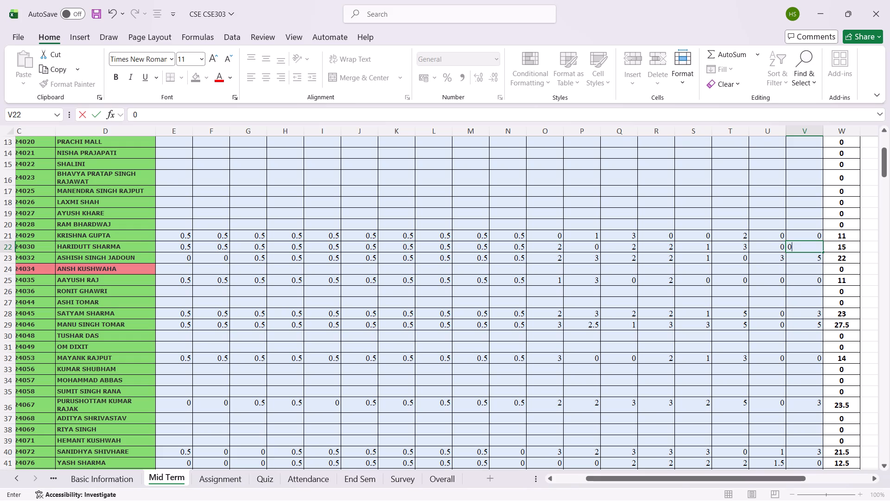
scroll(112, 398, "down", 1)
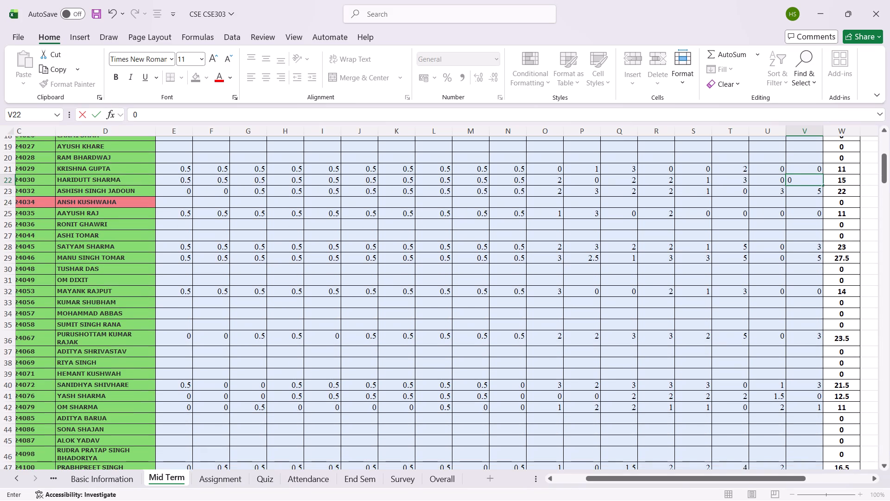
scroll(112, 398, "down", 1)
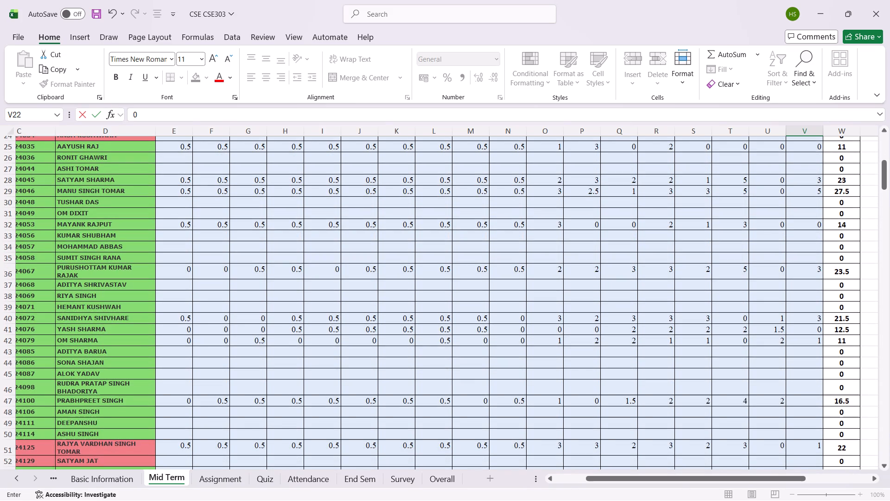
left_click(183, 420)
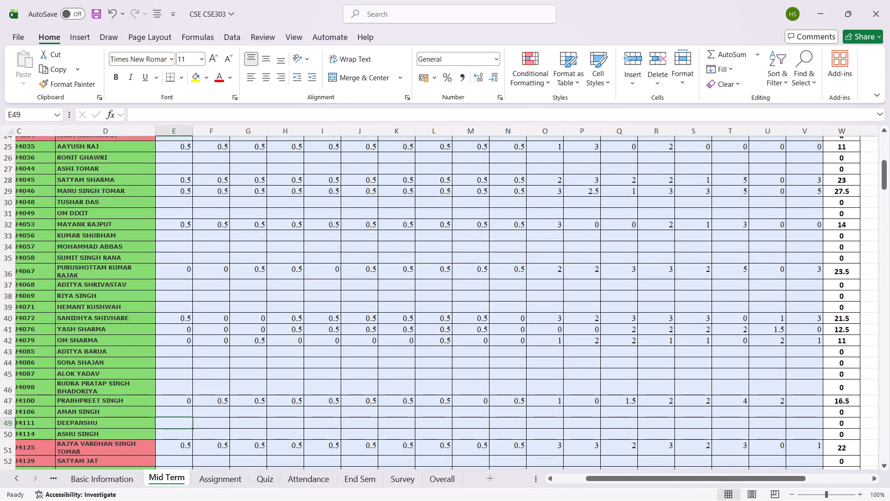
key("0")
left_click(216, 424)
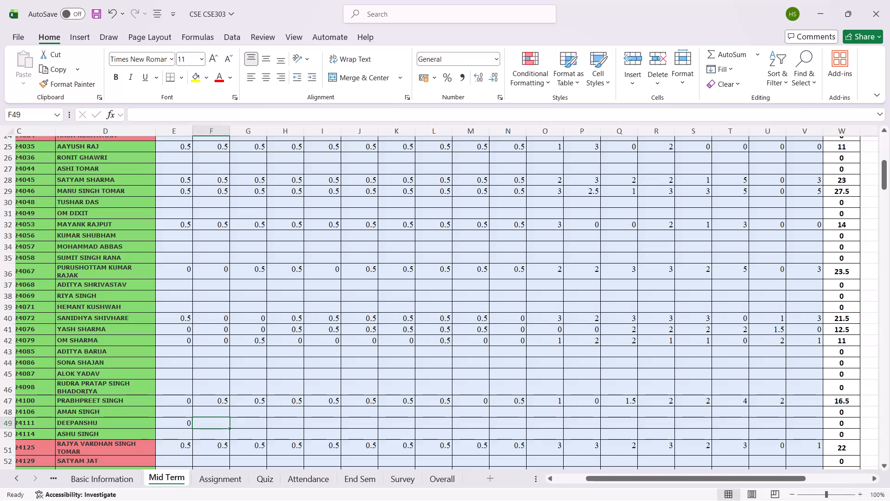
key("0")
type(".5")
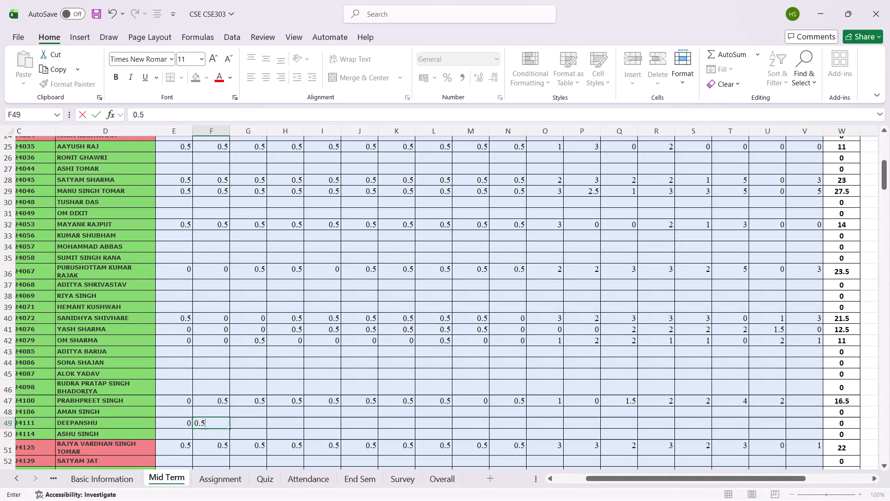
left_click_drag(231, 426, 297, 421)
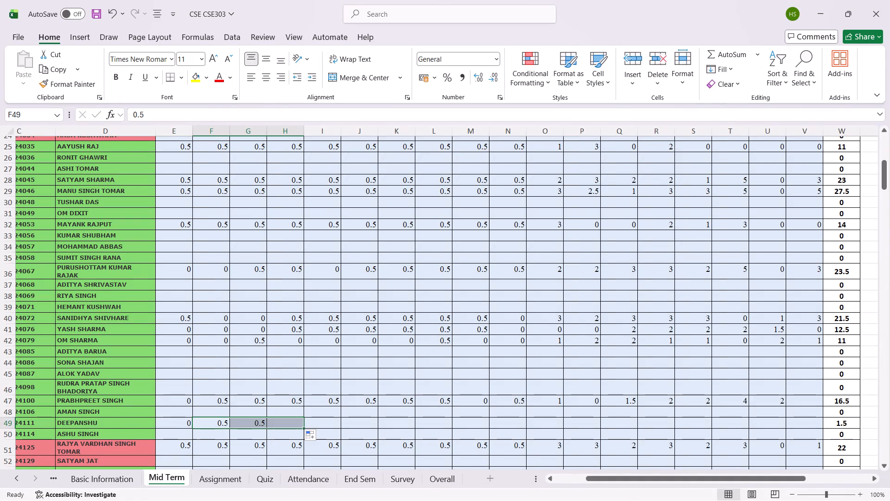
Enter row 49's marks for Q5 to Q10 as 0, 0, 0, 0, 0.5 and 0.
left_click(332, 422)
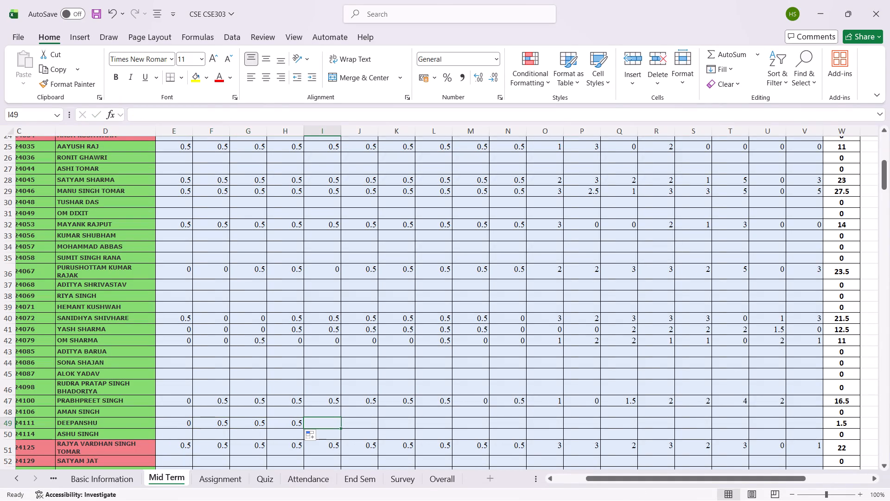
key("0")
left_click(364, 422)
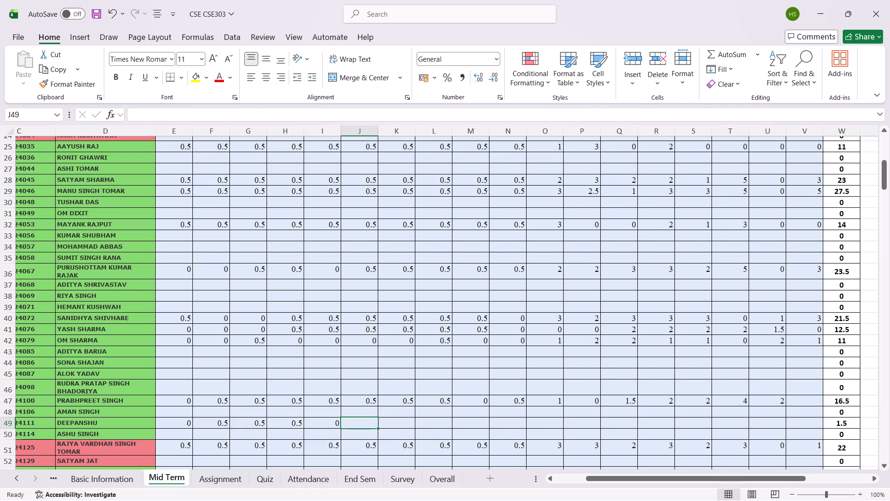
left_click(388, 423)
key("0")
left_click(355, 423)
key("0")
left_click(432, 425)
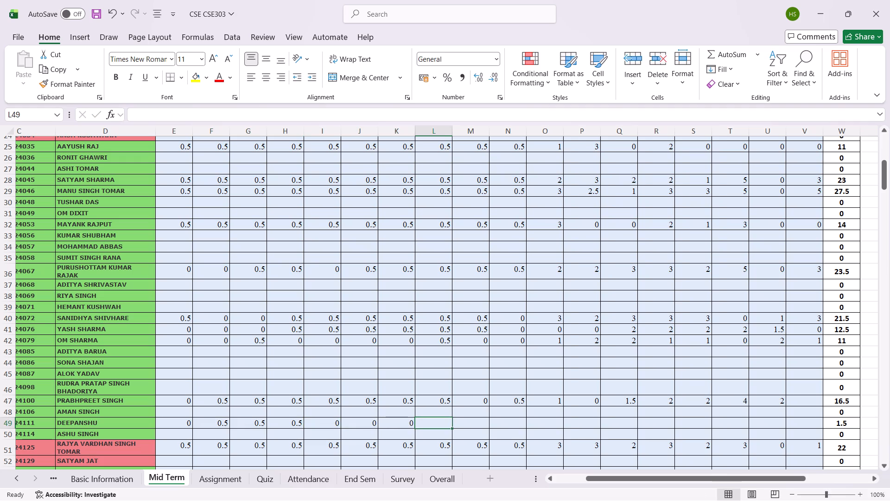
key("0")
left_click(465, 425)
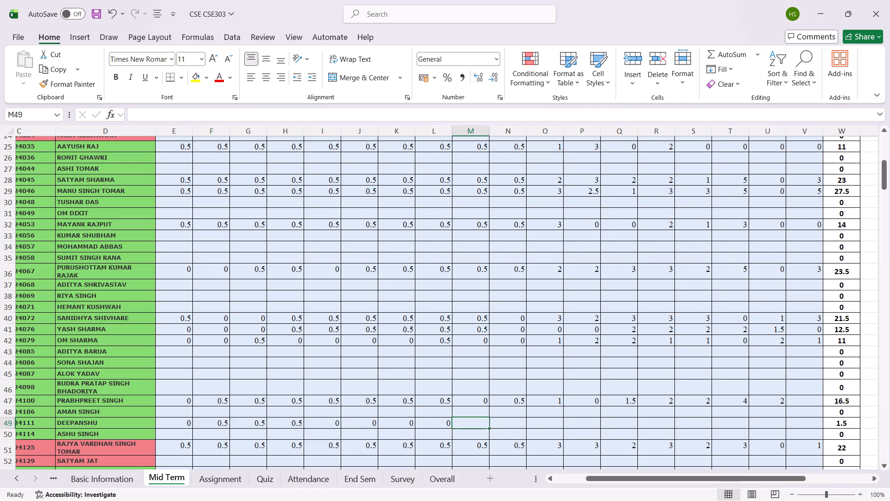
type("0.")
key("5")
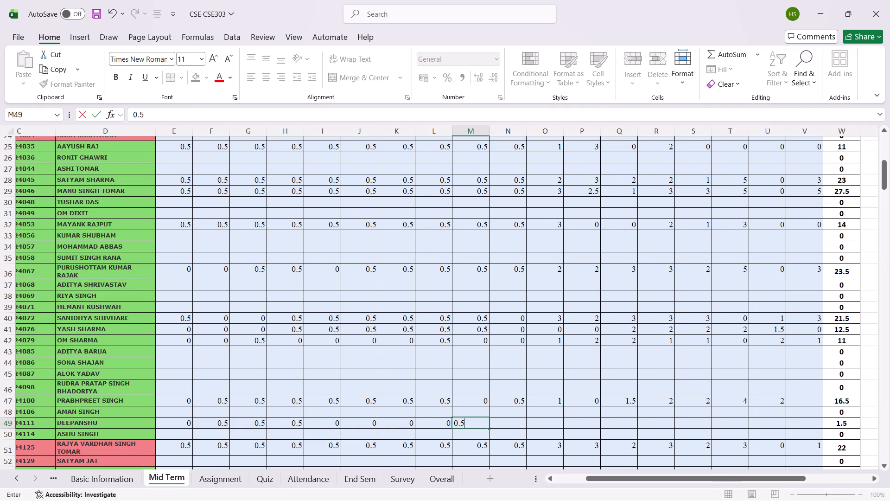
left_click(498, 422)
key("0")
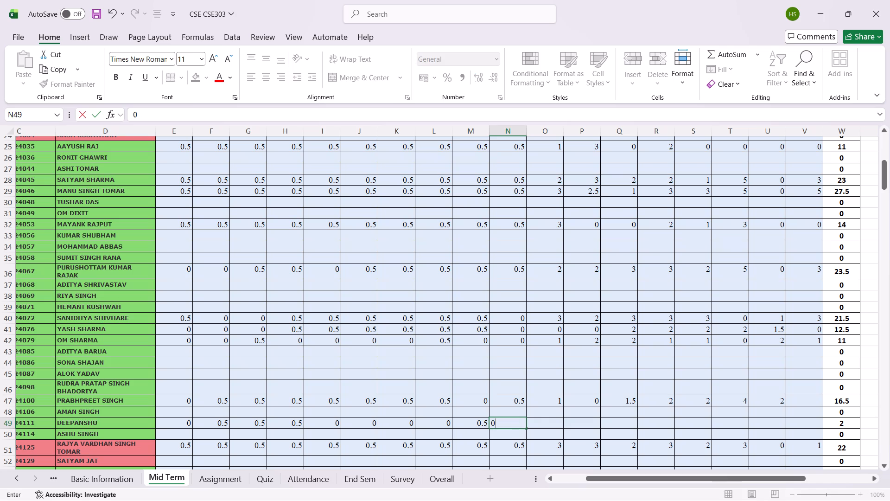
Enter row 49's marks for Q11 to Q15 as 0, 0, 3, 1 and 1.
left_click(542, 421)
key("0")
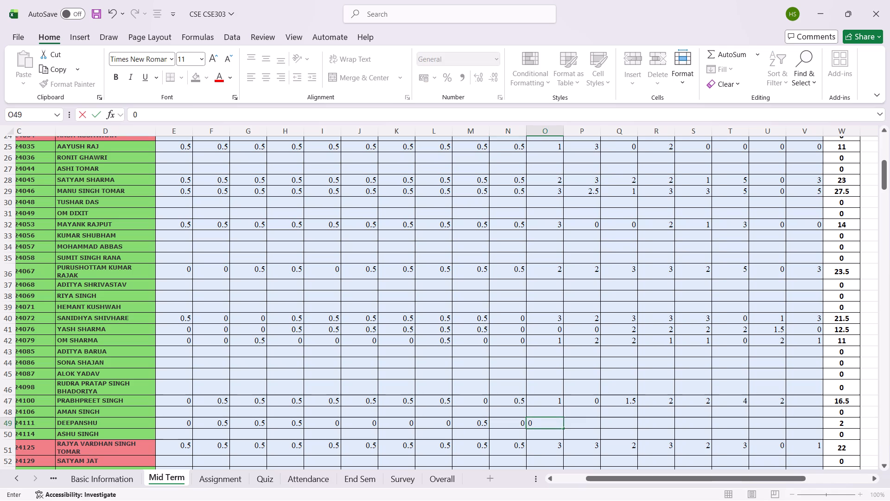
left_click(579, 424)
key("0")
left_click(624, 426)
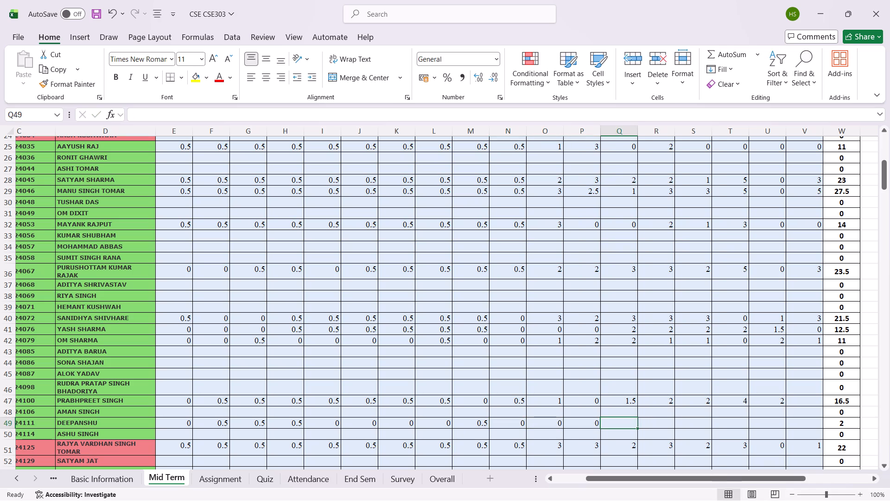
key("3")
left_click(661, 423)
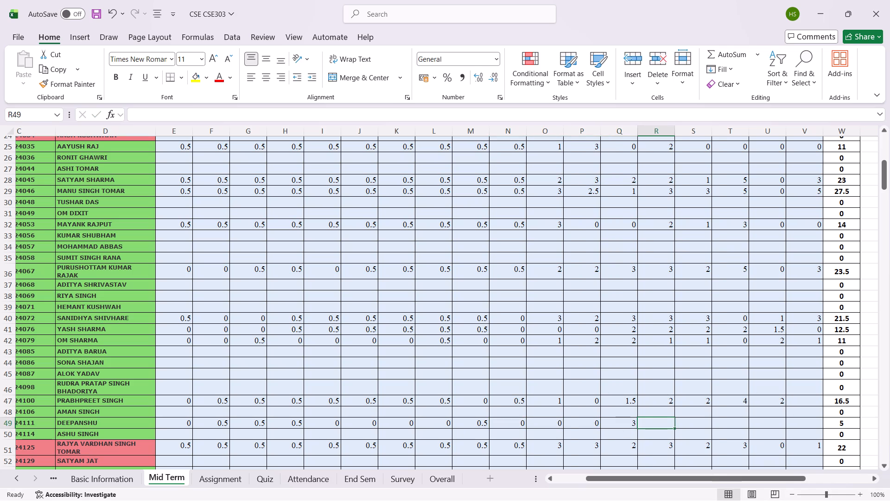
key("1")
left_click(692, 423)
key("1")
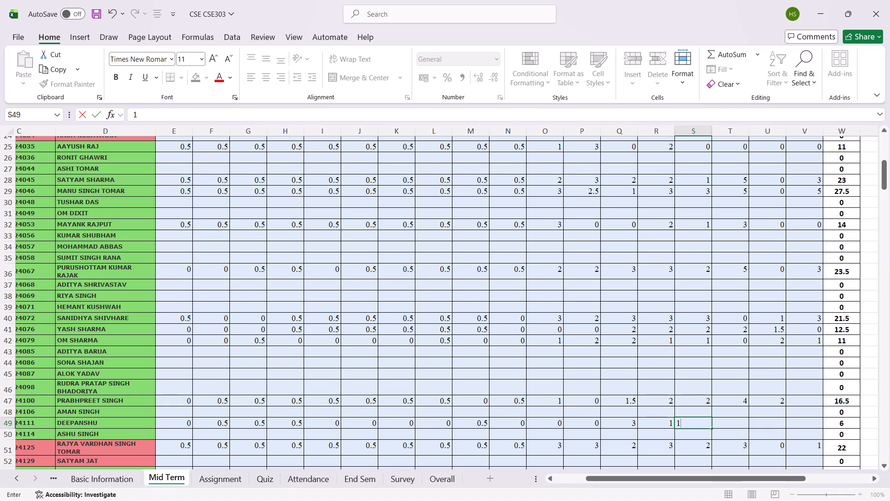
Enter row 49's marks for Q16, Q17 and Q18 as 0, 0 and 3.
left_click(728, 427)
key("0")
left_click(770, 425)
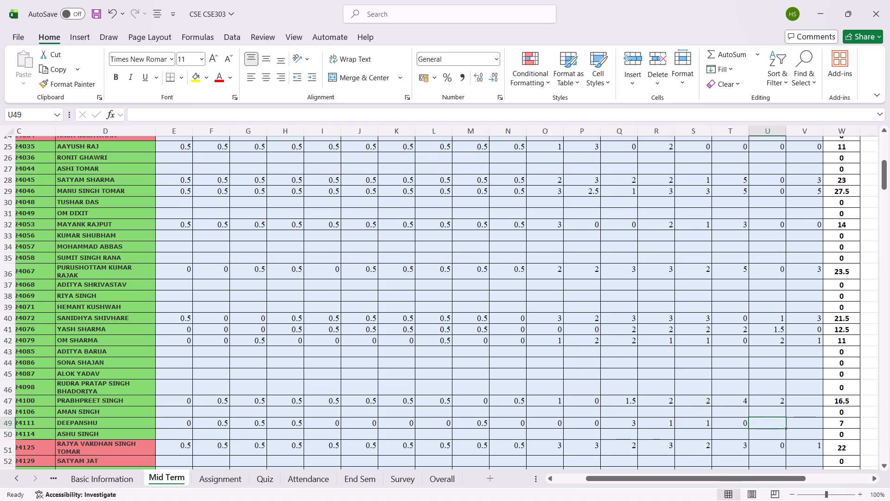
key("0")
left_click(801, 424)
key("3")
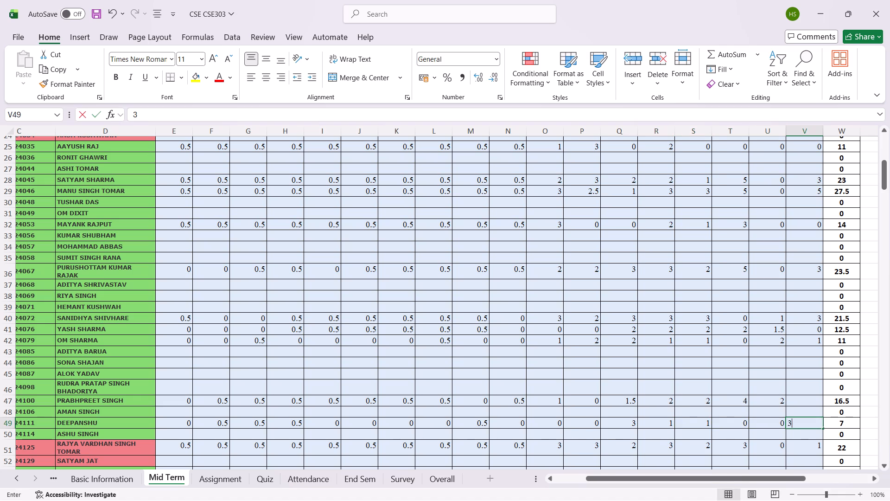
left_click(836, 423)
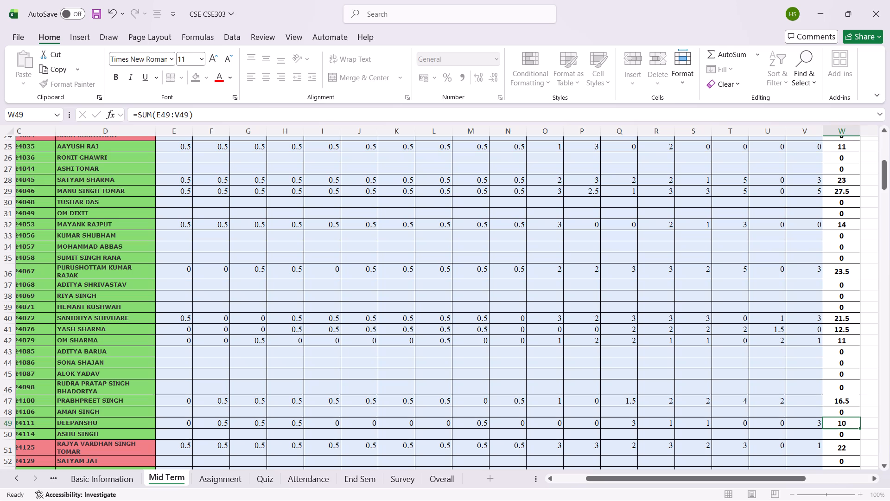
In row 63 of the Mid Term sheet, set the marks for Q3, Q4, Q5 and Q7 to 0.5 each.
scroll(242, 371, "down", 2)
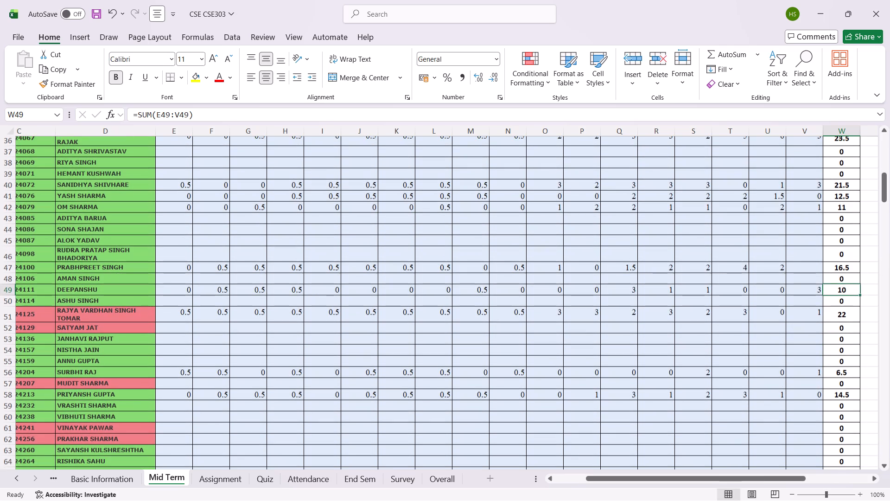
left_click(186, 452)
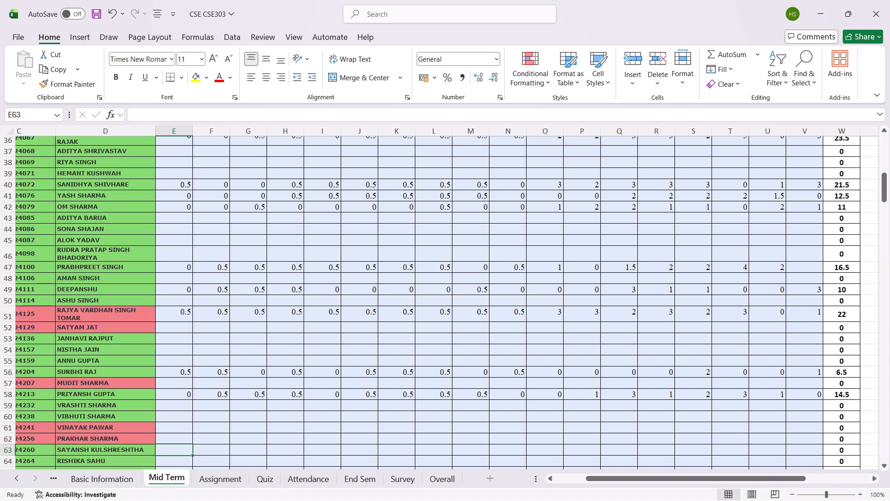
left_click(327, 454)
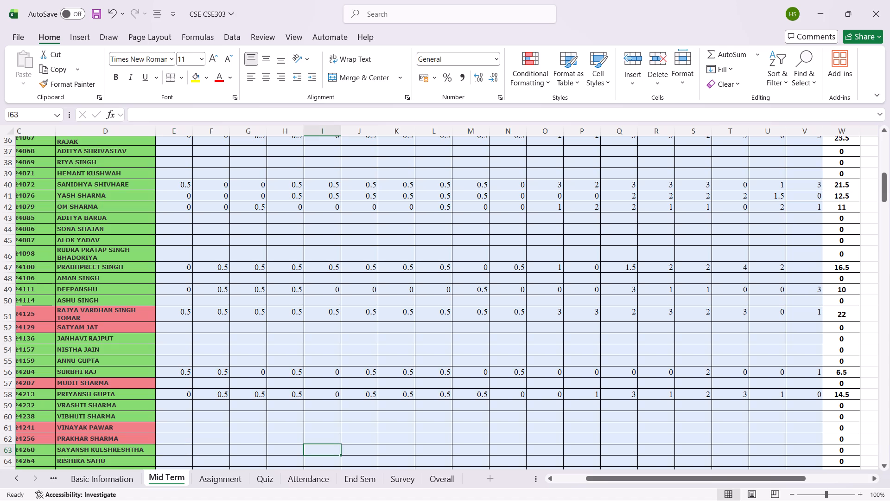
type("0.5")
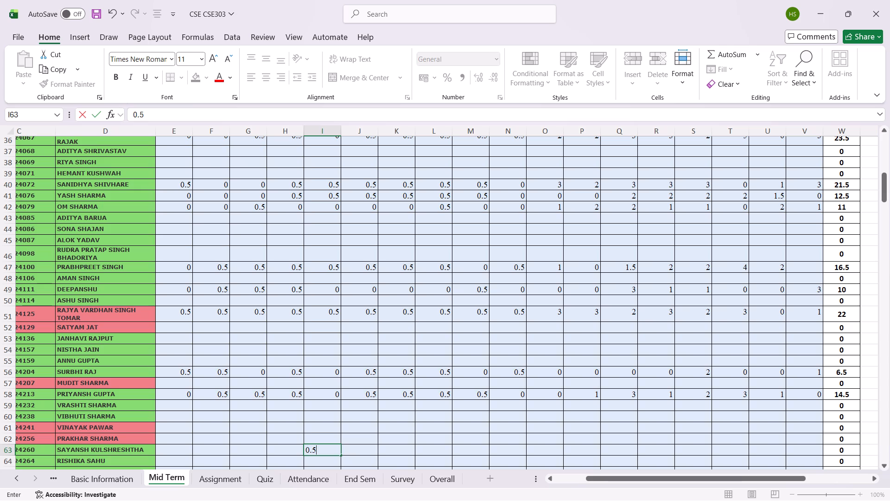
left_click(393, 451)
key("0")
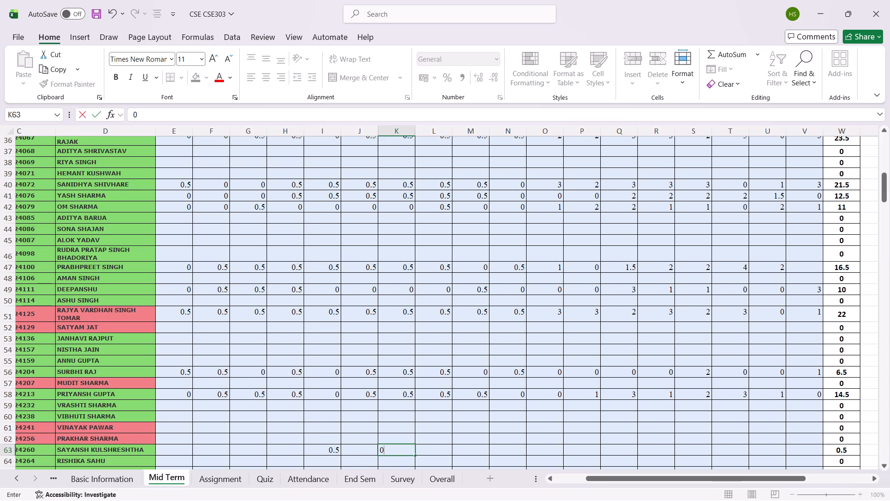
key("period")
key("5")
left_click(248, 449)
type("0.5")
left_click(293, 448)
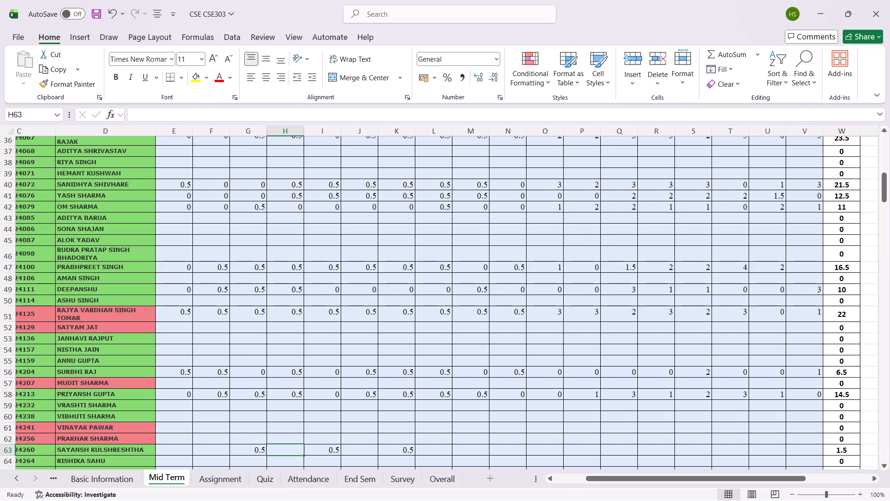
key("9")
key("BackSpace")
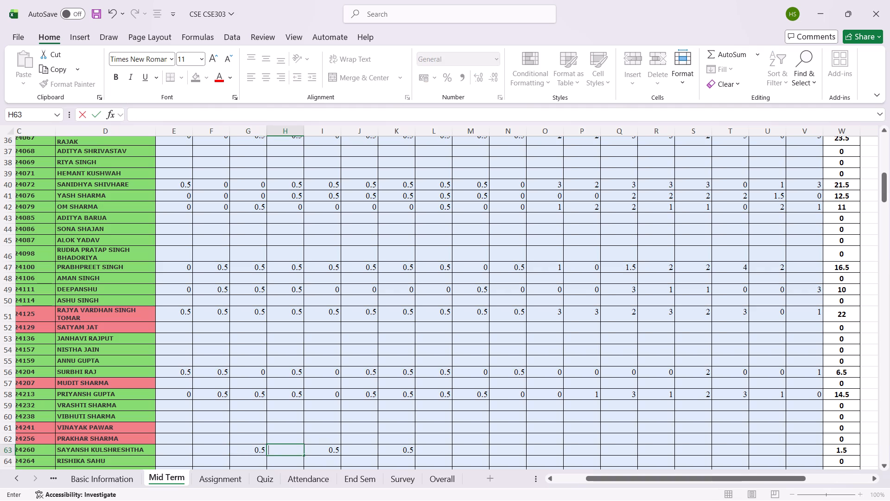
key("9")
key("BackSpace")
type("0.5")
left_click(488, 456)
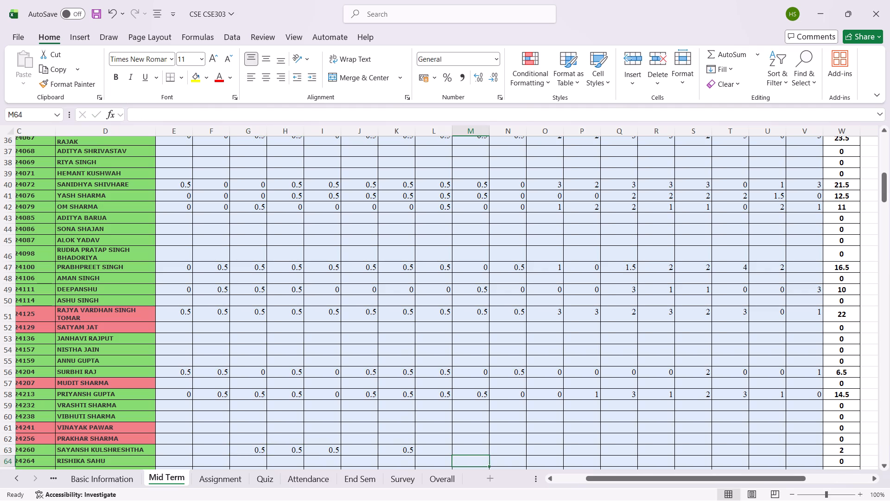
left_click(499, 450)
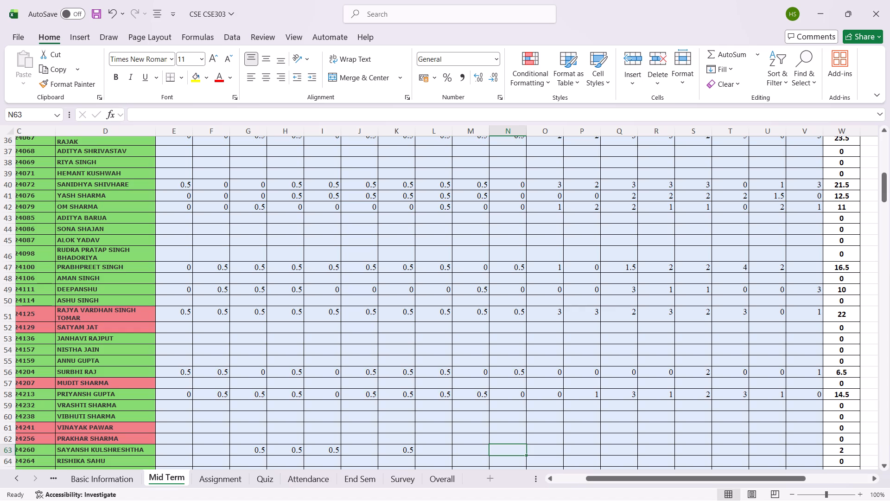
Set row 63's marks for Q1, Q2, Q6, Q8, Q9 and Q10 to 0.
left_click(180, 451)
key("0")
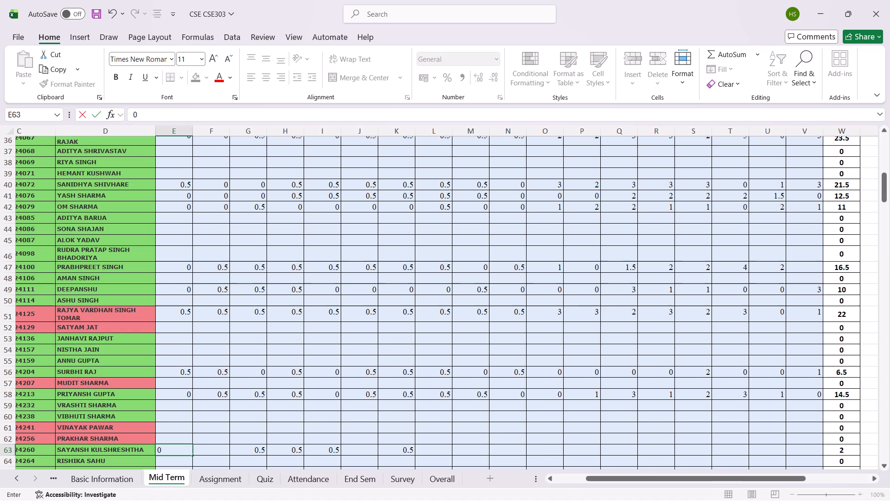
left_click(214, 451)
key("0")
left_click(362, 451)
key("0")
left_click(444, 453)
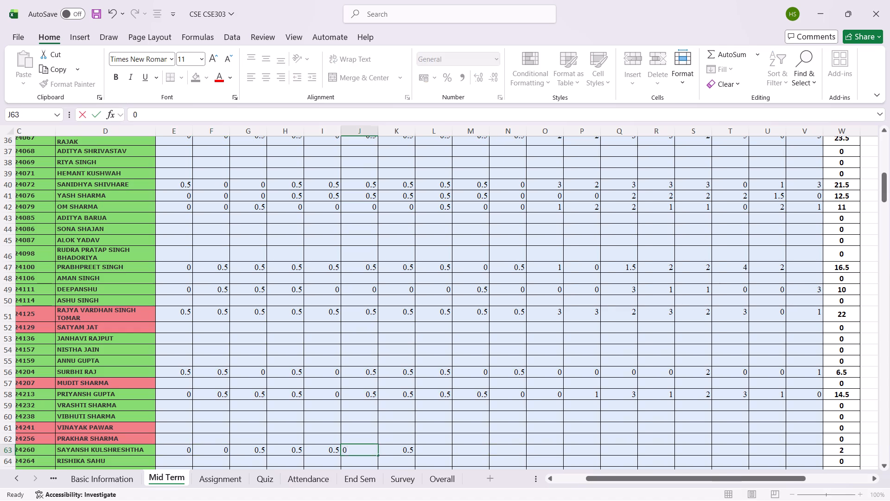
key("0")
left_click(488, 455)
key("0")
left_click(506, 454)
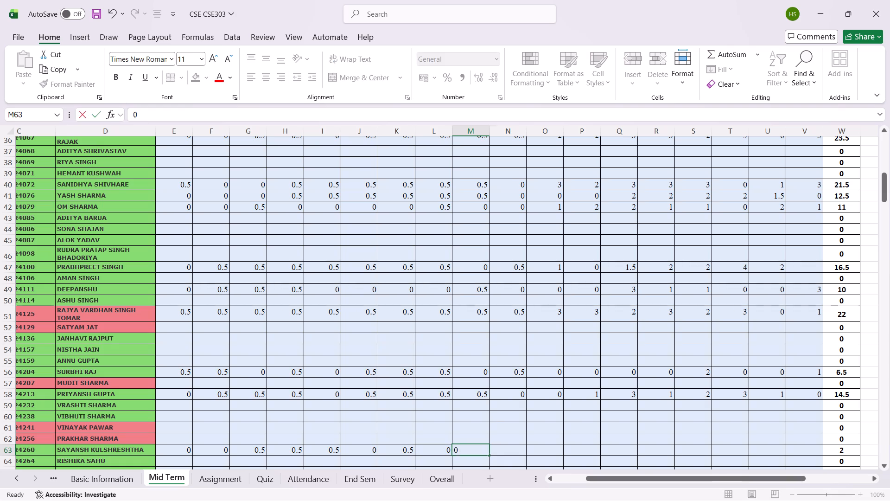
key("0")
Set row 63's marks for Q11 through Q15 and for Q17 to 0.
left_click(562, 451)
key("0")
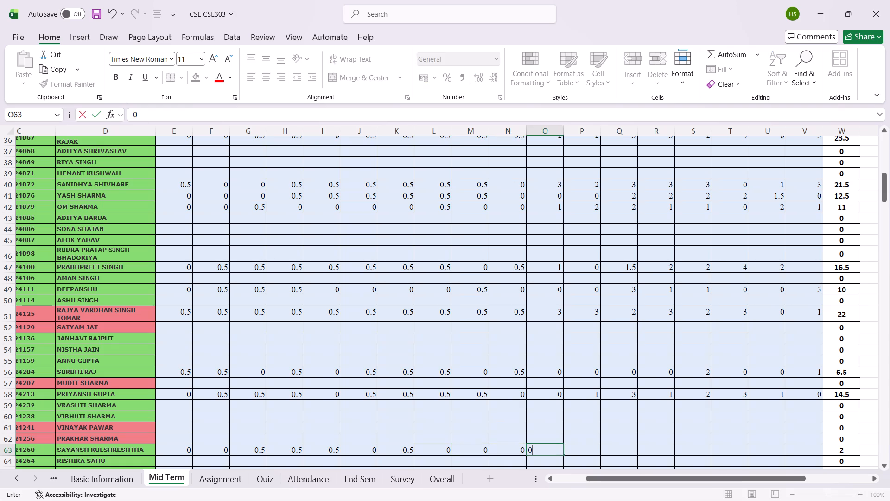
left_click(573, 452)
key("0")
left_click(619, 449)
key("0")
left_click(654, 447)
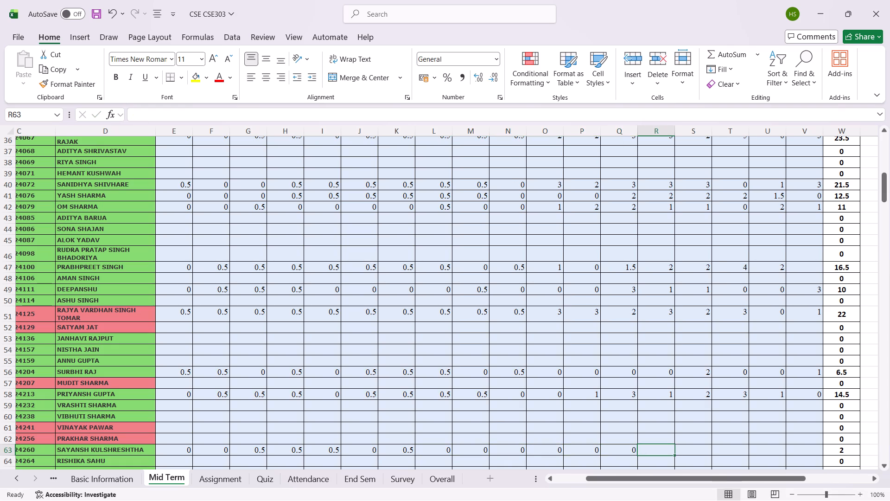
key("0")
left_click(687, 449)
key("0")
left_click(729, 452)
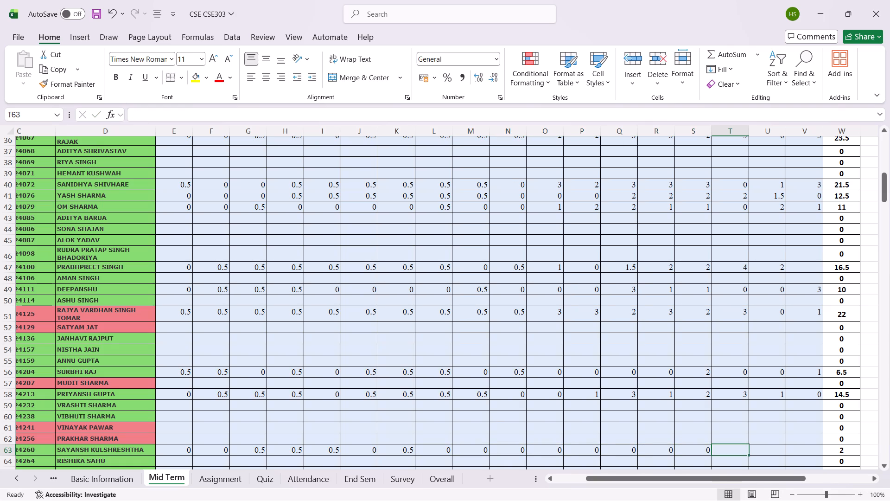
left_click(750, 449)
key("0")
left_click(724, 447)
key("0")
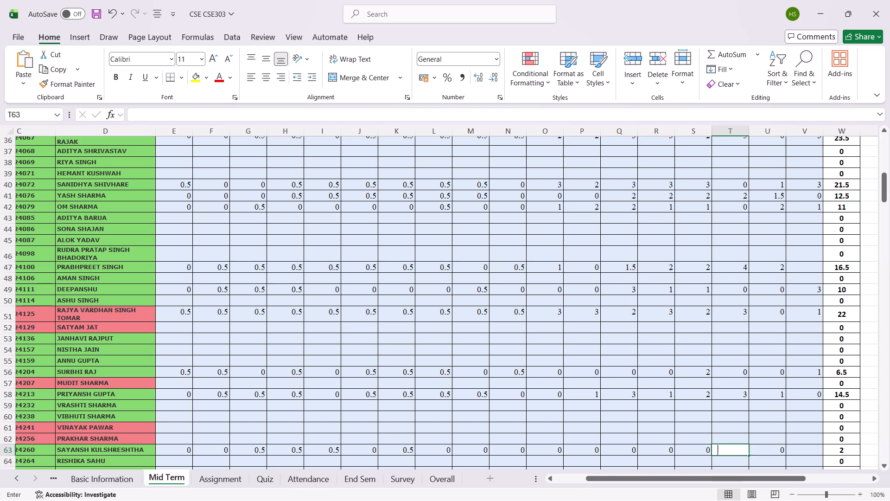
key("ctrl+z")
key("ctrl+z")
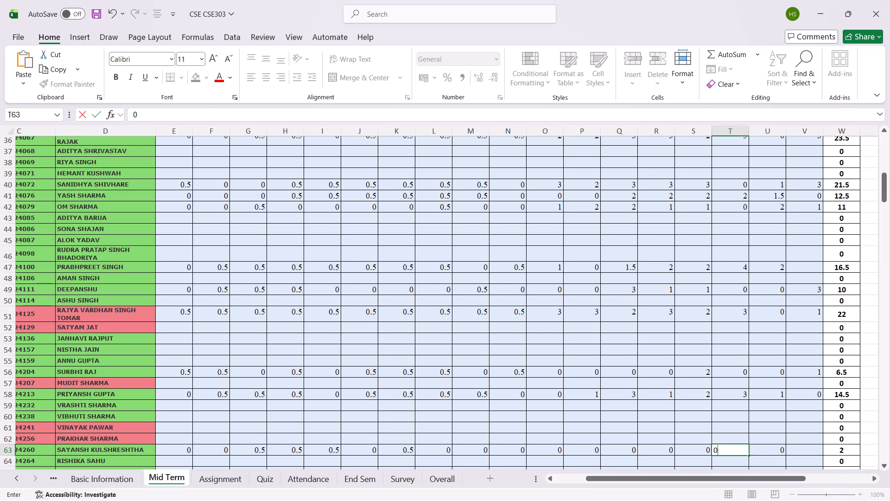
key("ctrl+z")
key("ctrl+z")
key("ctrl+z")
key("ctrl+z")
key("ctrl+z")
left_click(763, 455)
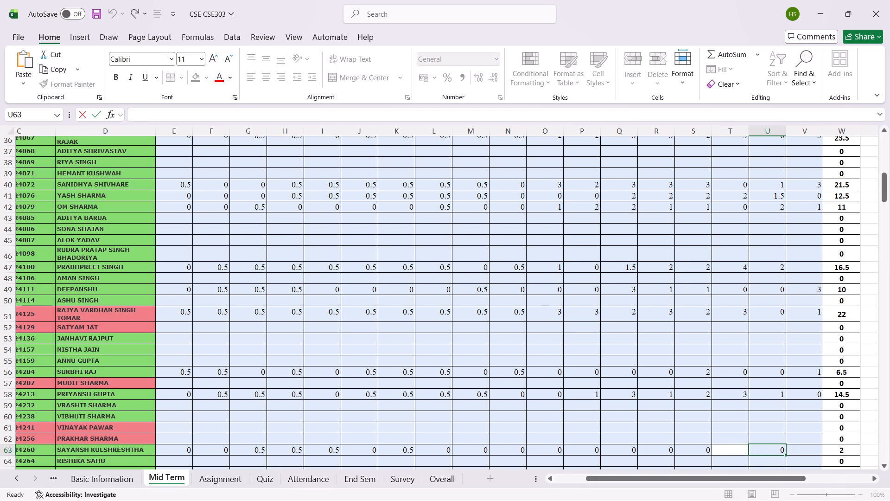
Set row 63's marks for Q16 and Q18 to 0.
left_click(738, 449)
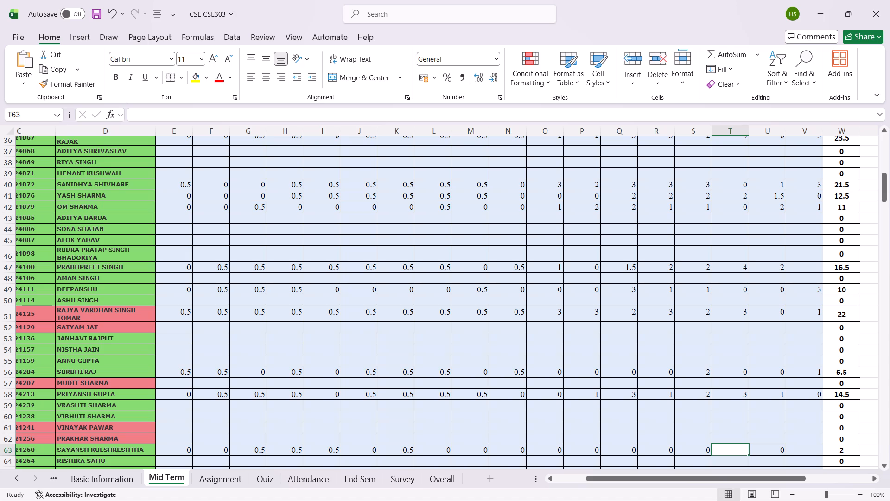
left_click(746, 449)
key("0")
left_click(795, 450)
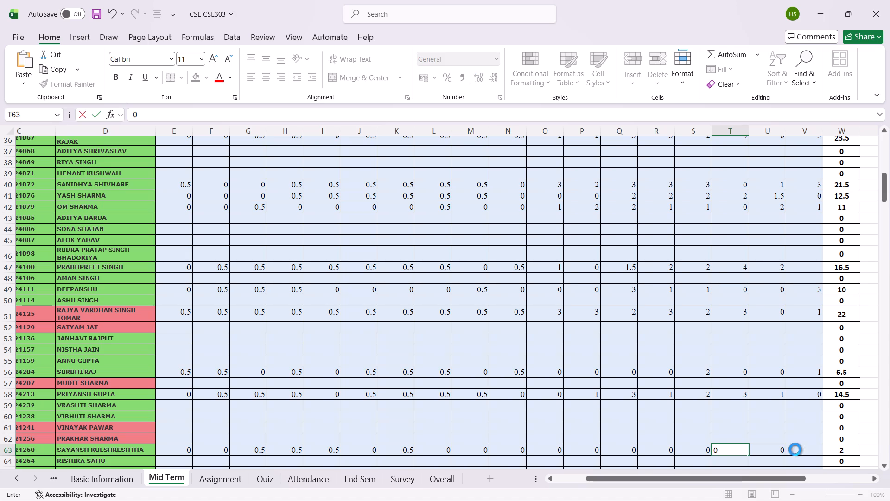
key("0")
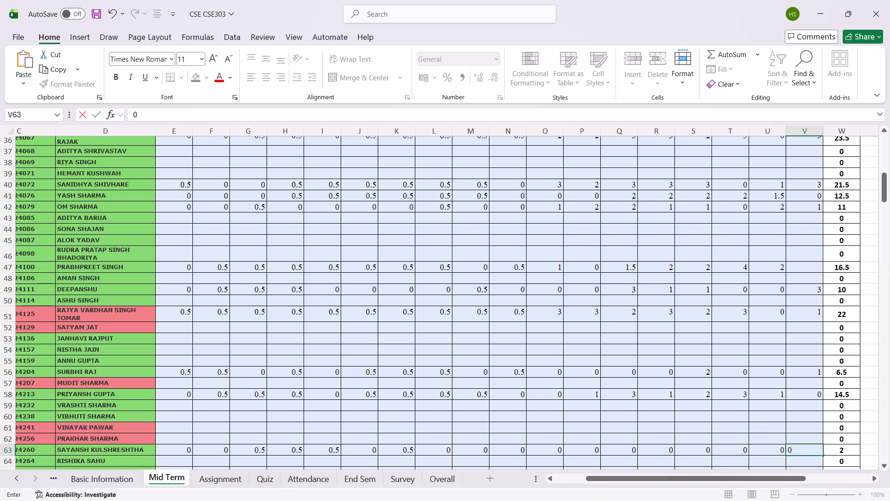
In row 45, enter the marks for Q1 to Q4 as 0.5, 0, 0.5 and 0.
scroll(211, 430, "up", 11)
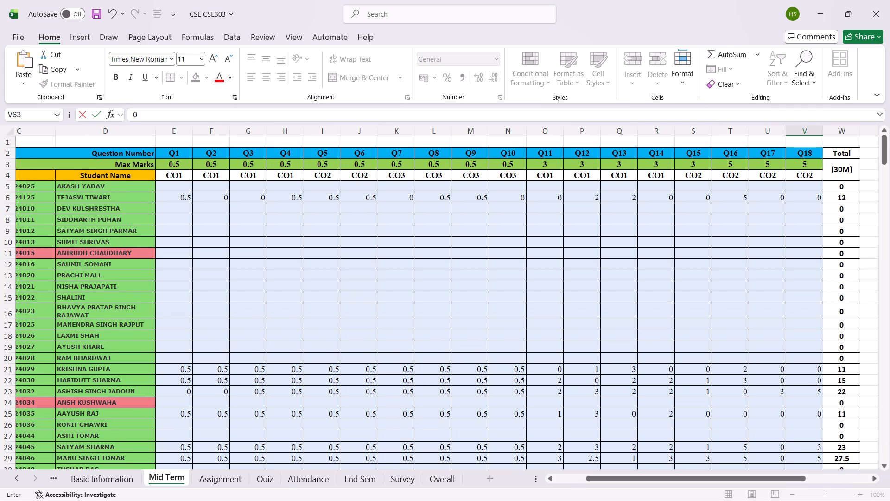
scroll(115, 380, "down", 1)
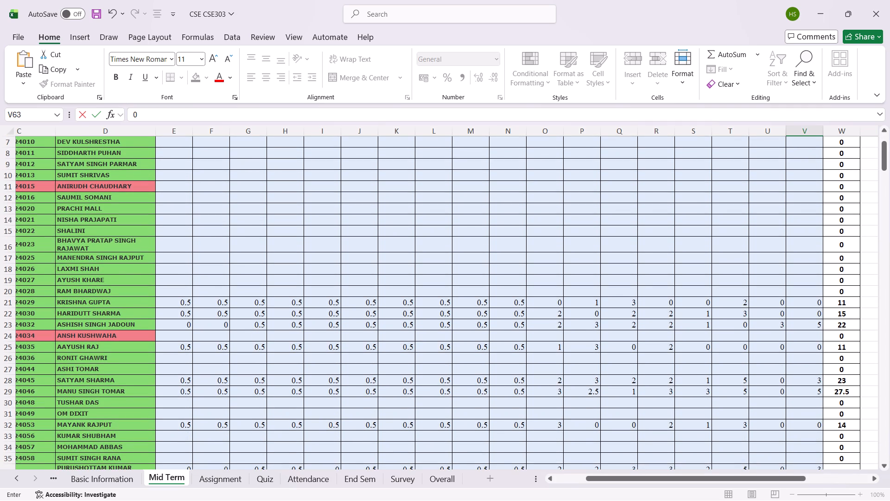
scroll(116, 407, "down", 2)
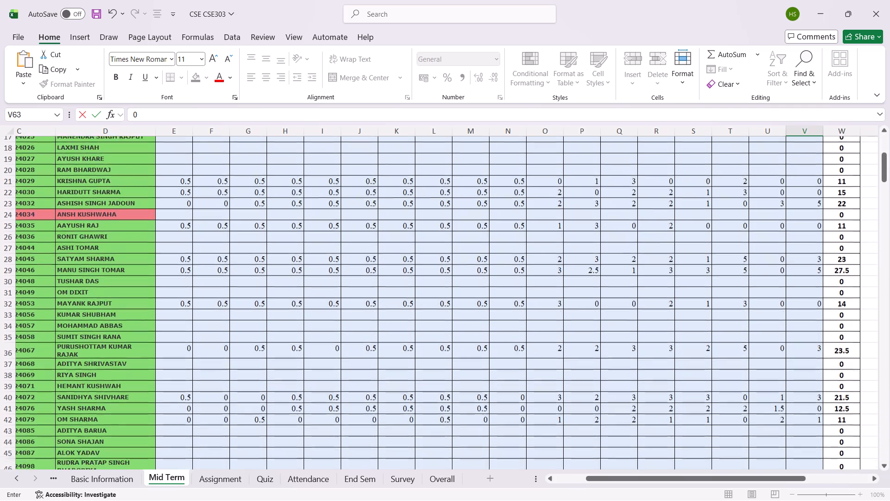
scroll(116, 407, "down", 1)
left_click(191, 374)
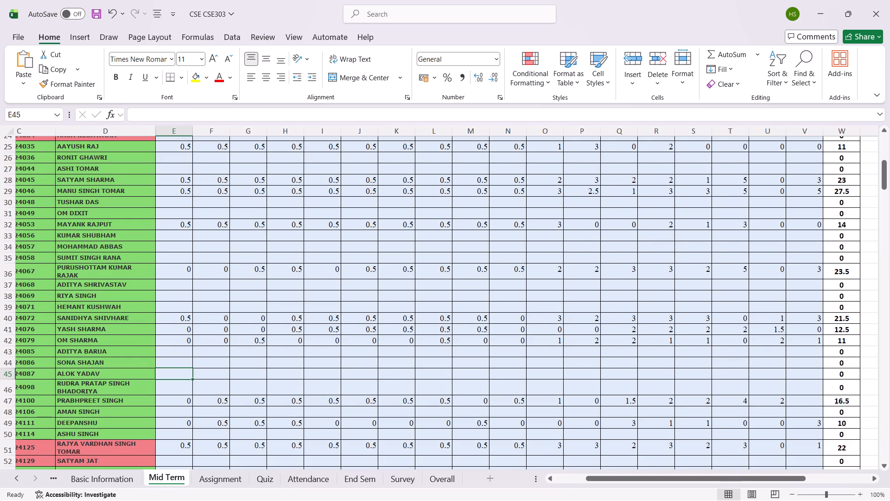
type("0.")
key("5")
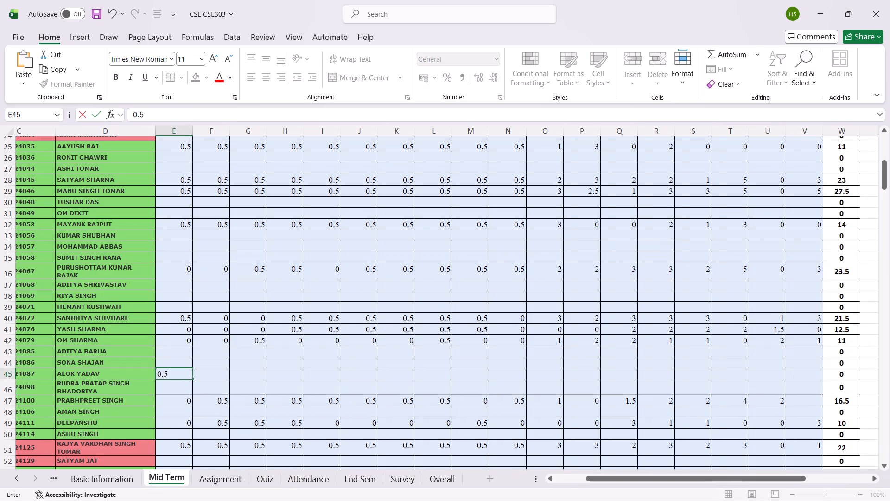
left_click(220, 373)
key("0")
left_click(244, 376)
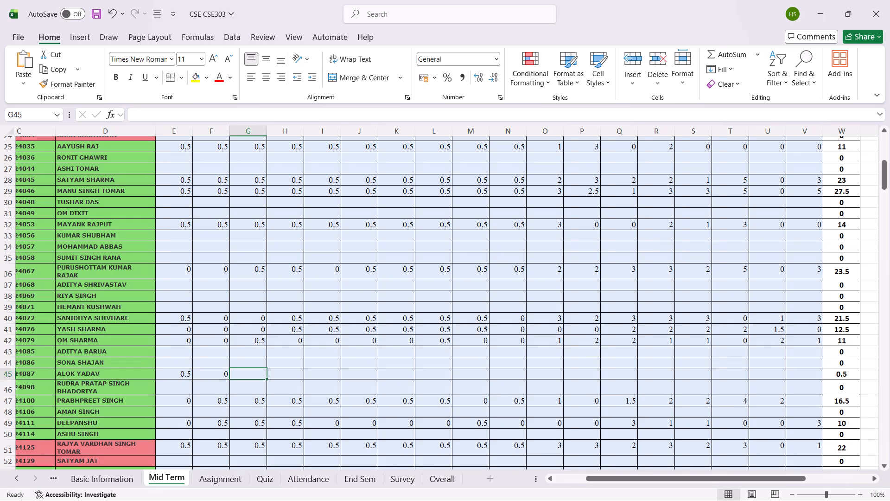
type("0.5")
left_click(270, 369)
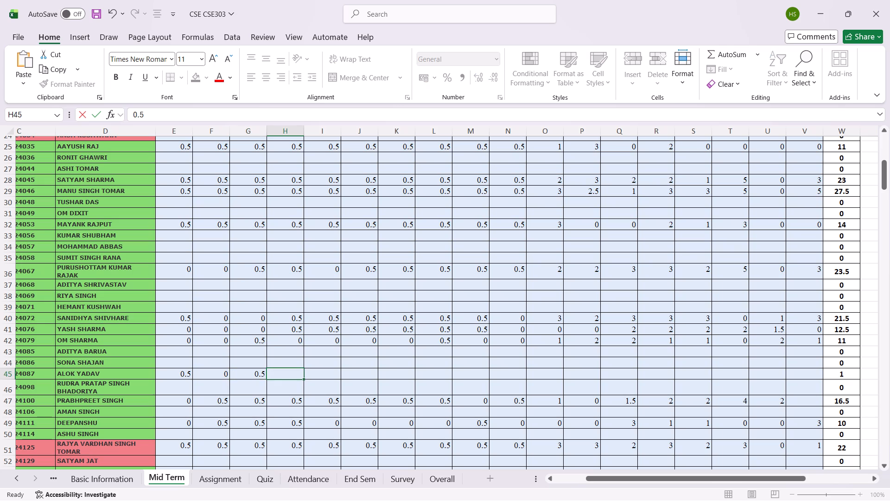
key("0")
In row 45, enter 0.5 for Q5, 0 for Q6, and 0.5 for each of Q7 through Q10.
left_click(315, 375)
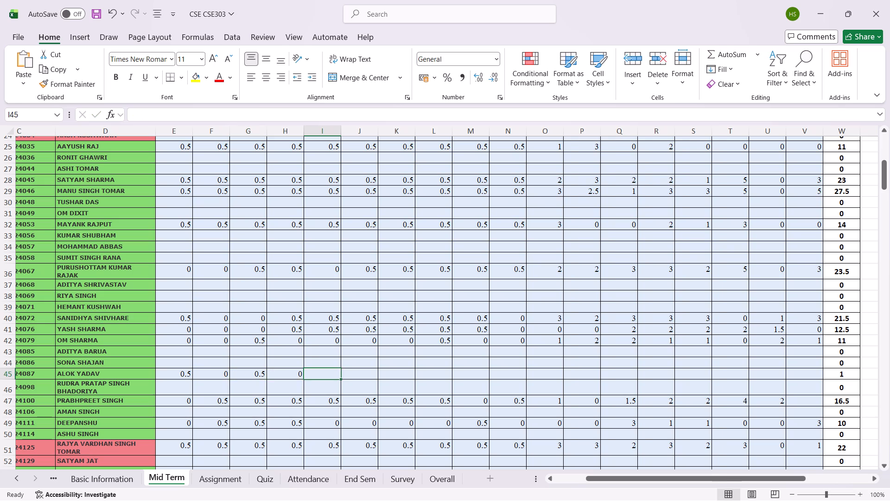
type("0.5")
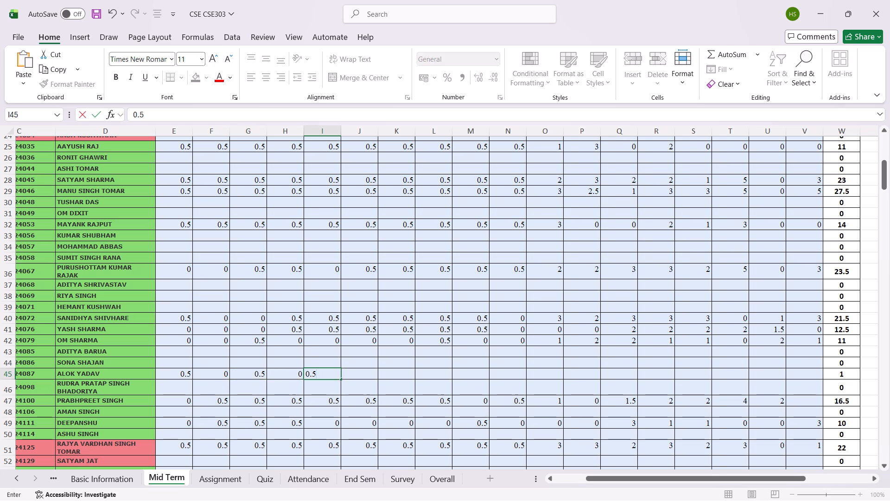
left_click(352, 373)
key("0")
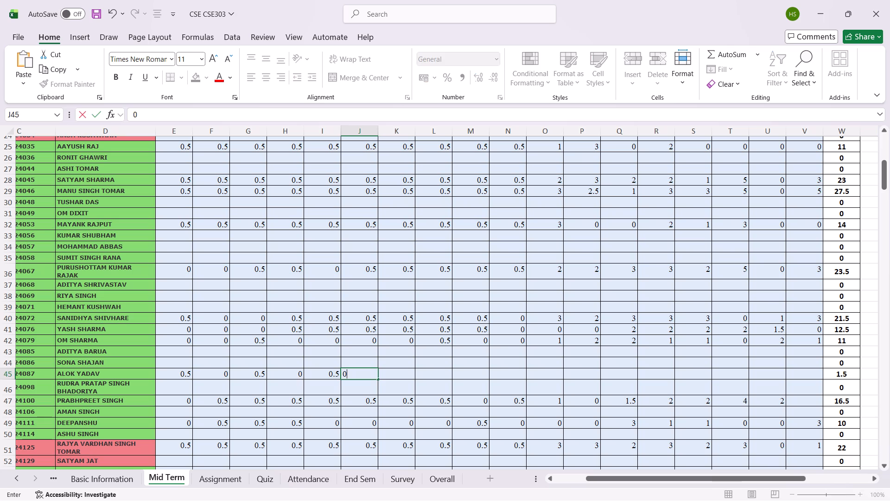
left_click(400, 374)
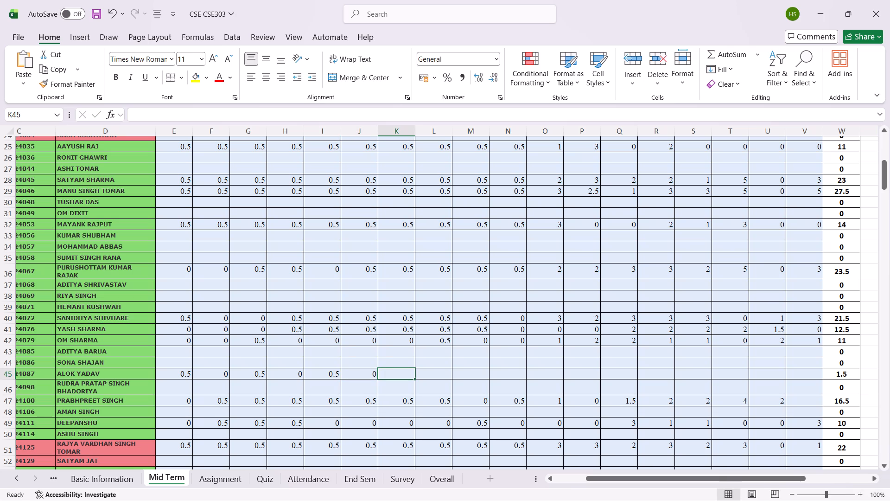
type("0.5")
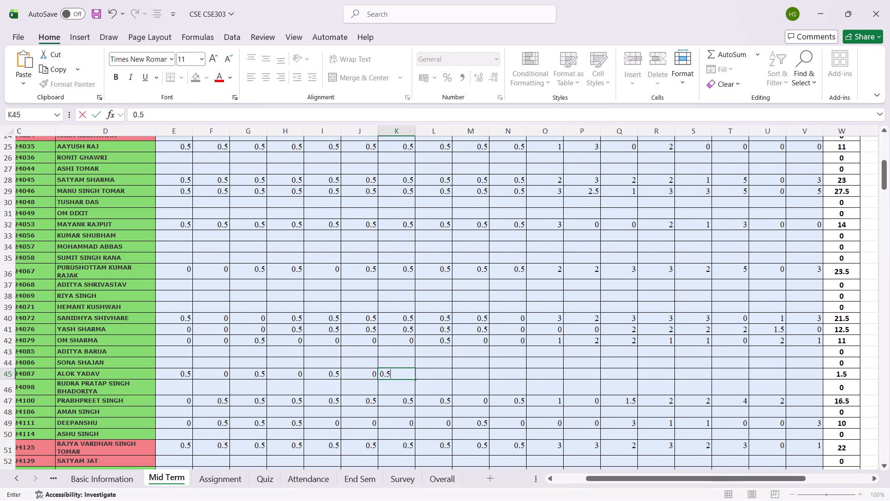
left_click(428, 371)
left_click(400, 377)
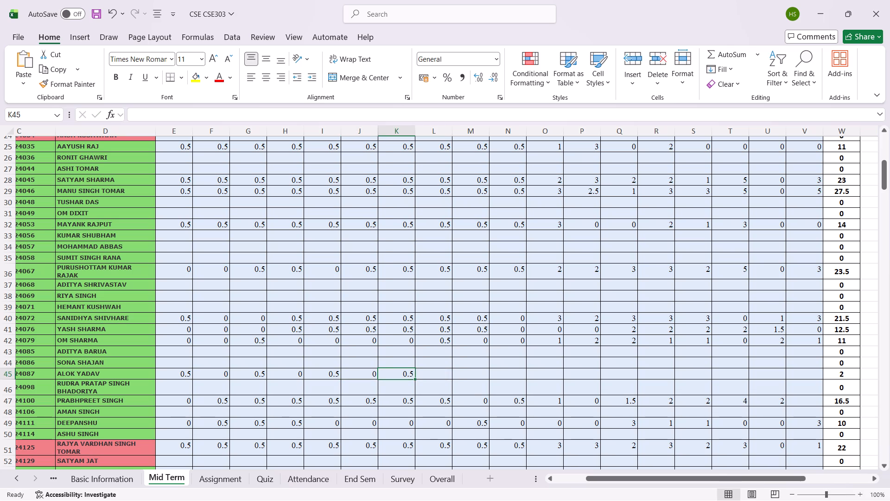
left_click_drag(414, 377, 520, 379)
In row 45, enter the marks for Q11 to Q15 as 4, 0, 3, 3 and 1.
left_click(553, 373)
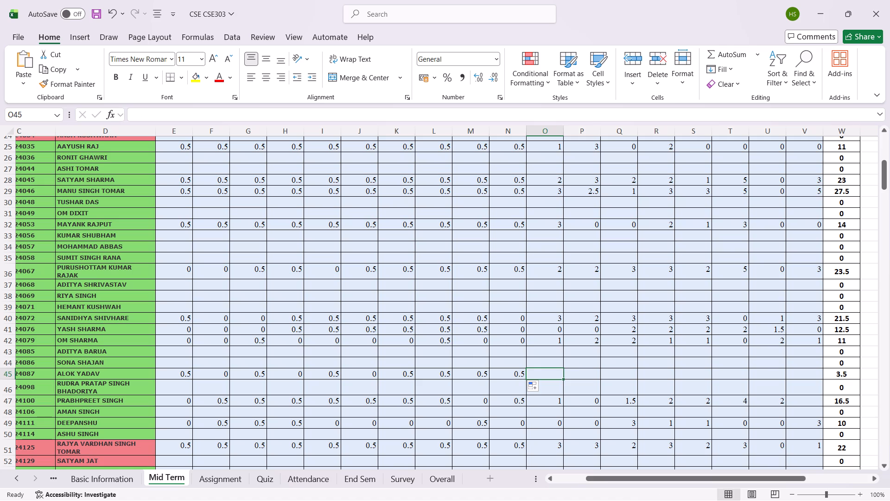
key("4")
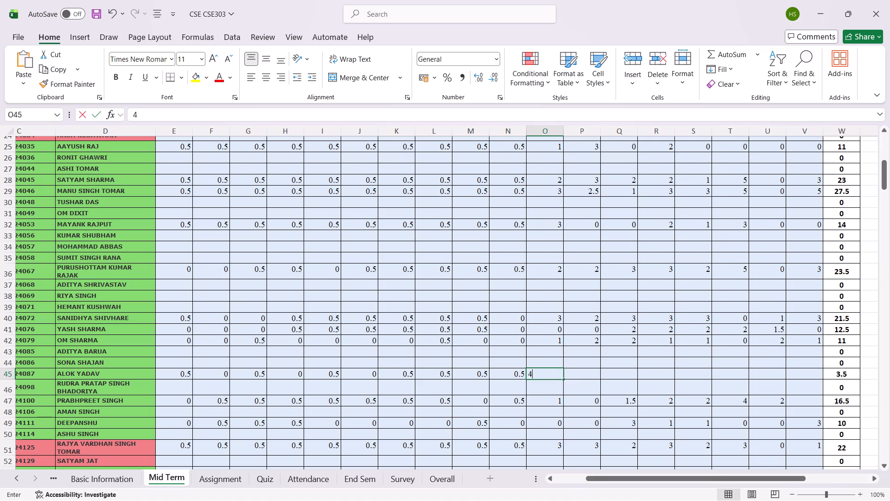
left_click(588, 373)
key("0")
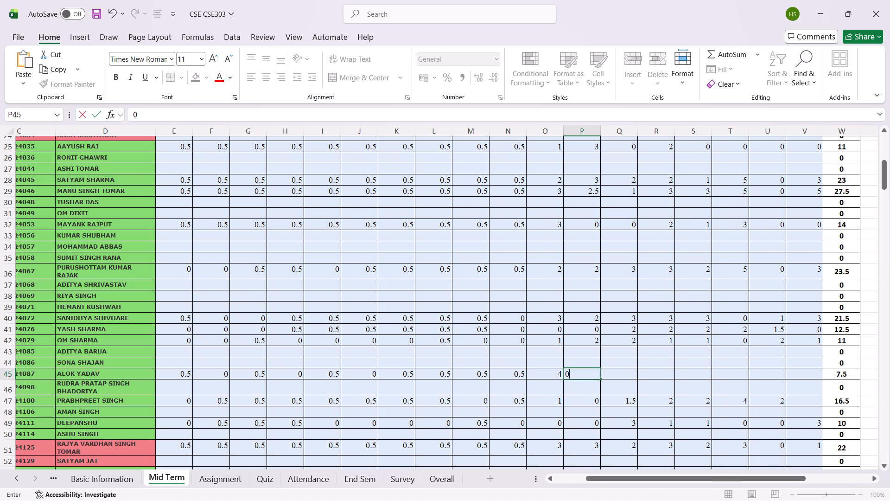
left_click(607, 372)
key("3")
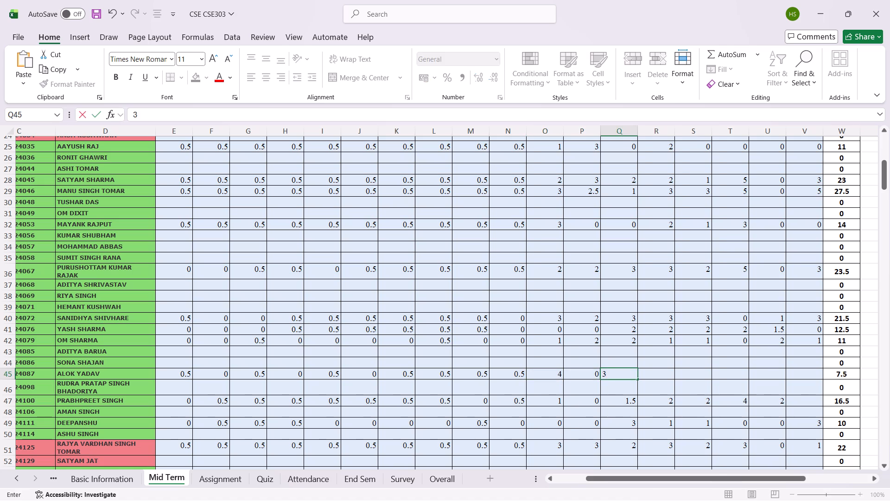
left_click(650, 372)
key("3")
left_click(686, 375)
key("1")
In row 45, enter the marks for Q16, Q17 and Q18 as 3, 3 and 0.
left_click(719, 374)
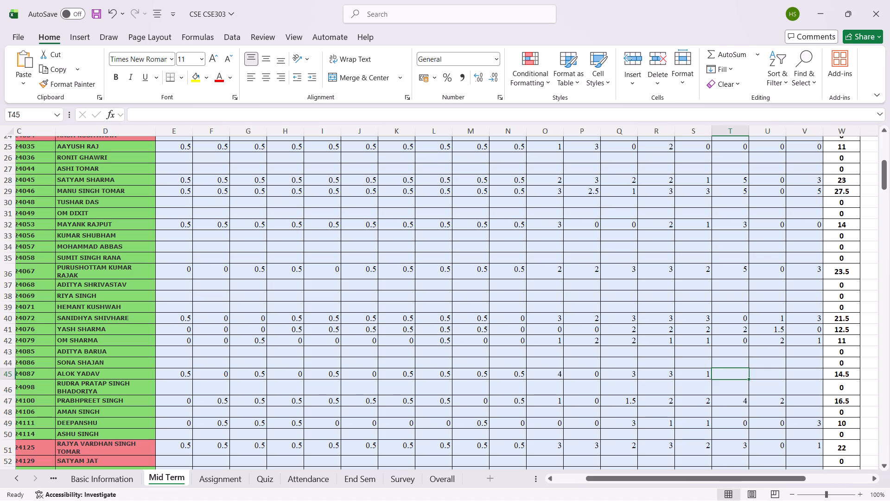
key("3")
left_click(745, 371)
left_click(775, 373)
key("1")
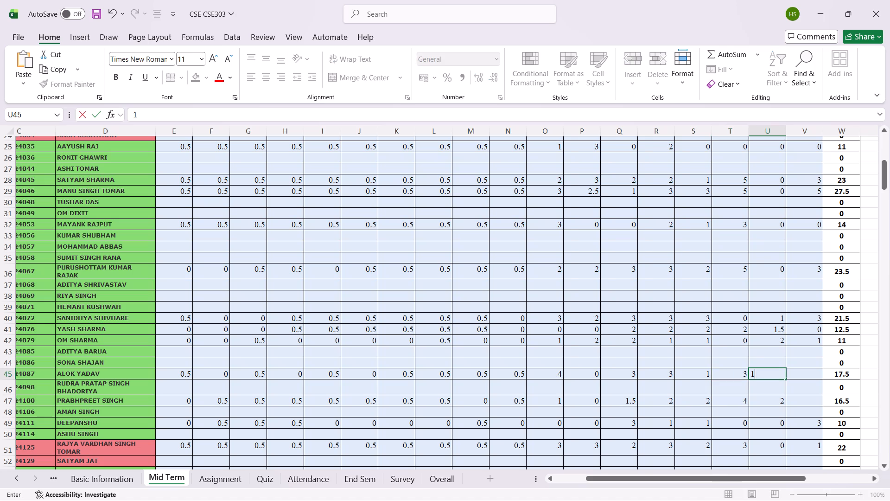
key("BackSpace")
key("3")
left_click(798, 374)
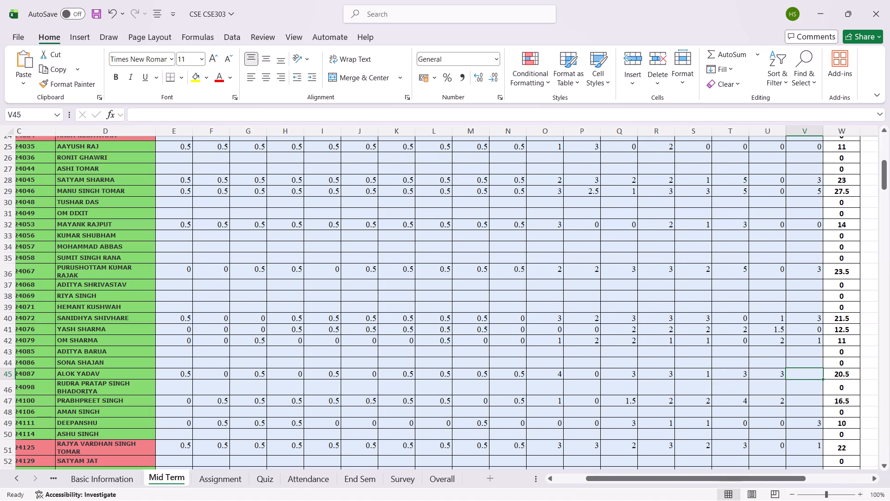
key("0")
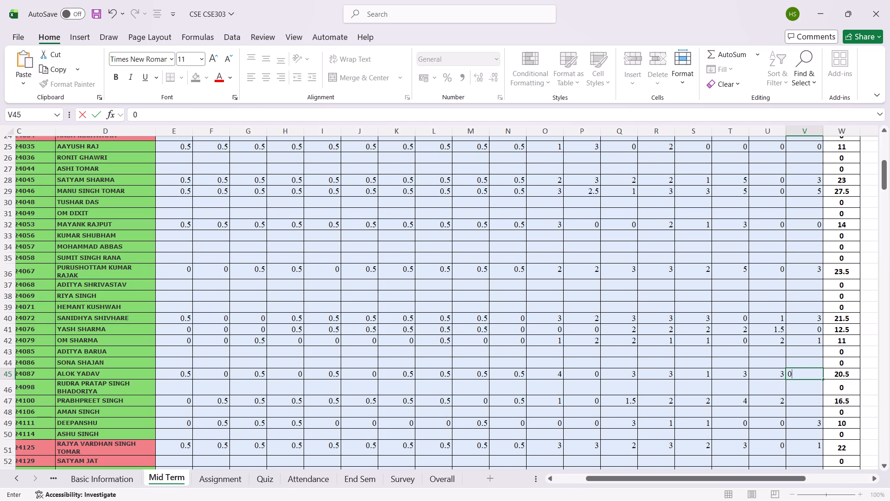
Fill in the missing Q18 mark in row 47 with 0.
left_click(805, 400)
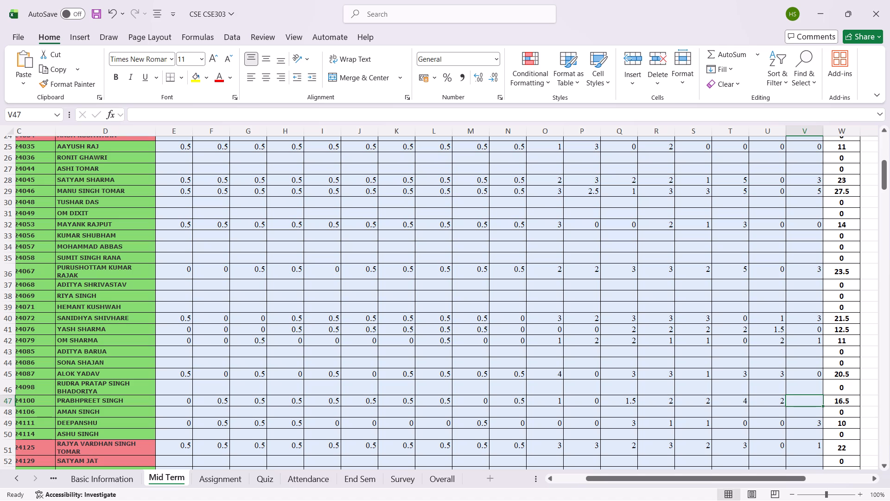
key("0")
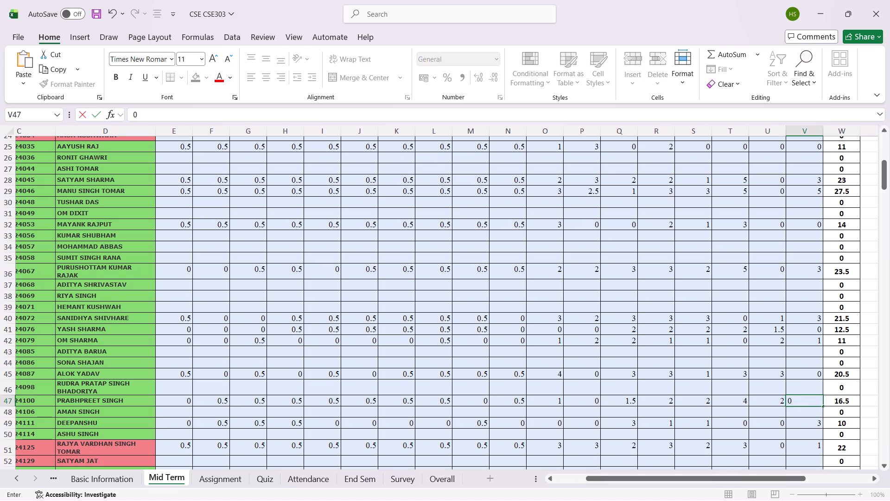
left_click(419, 401)
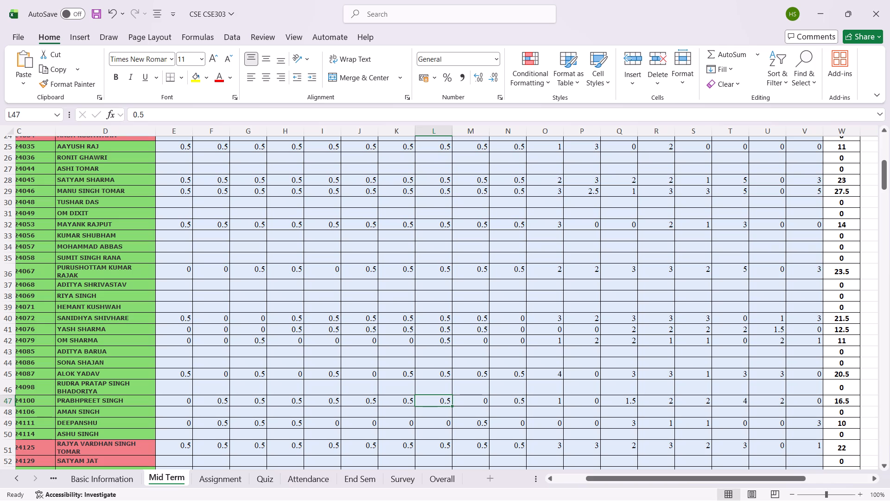
In row 39, enter the marks for Q1 to Q5 as 0, 0, 0.5, 0.5 and 0.
left_click(161, 306)
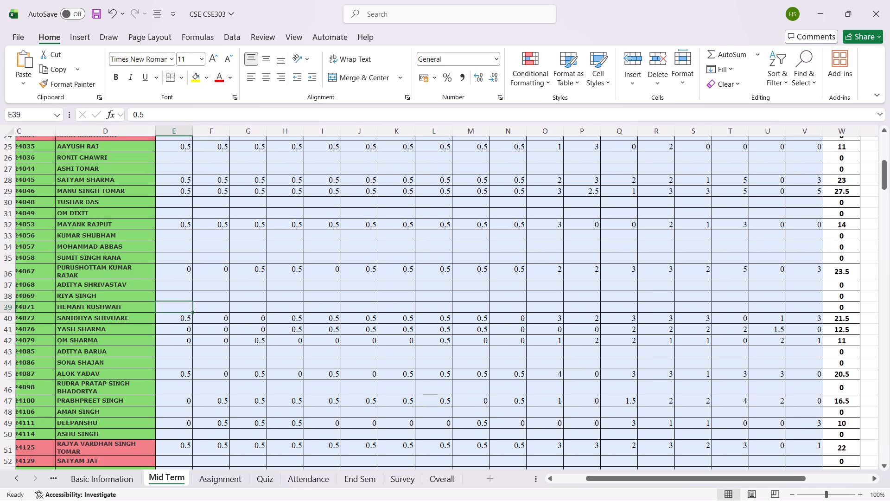
key("0")
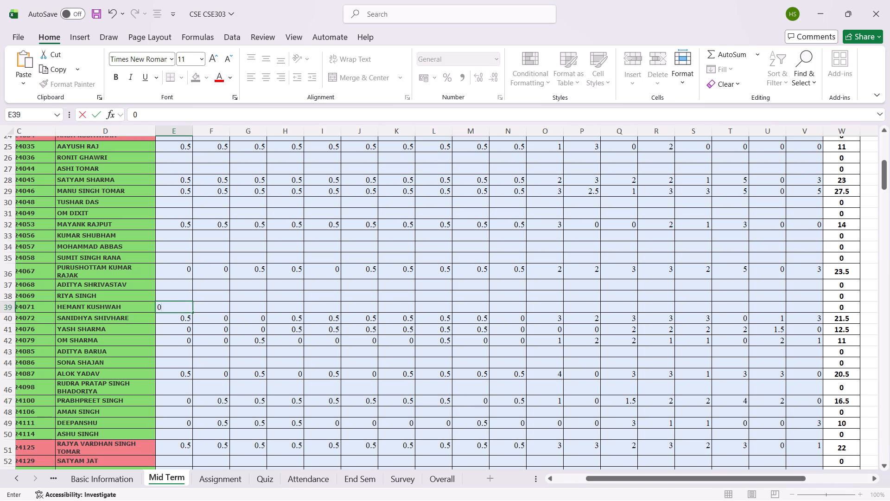
left_click(203, 307)
key("0")
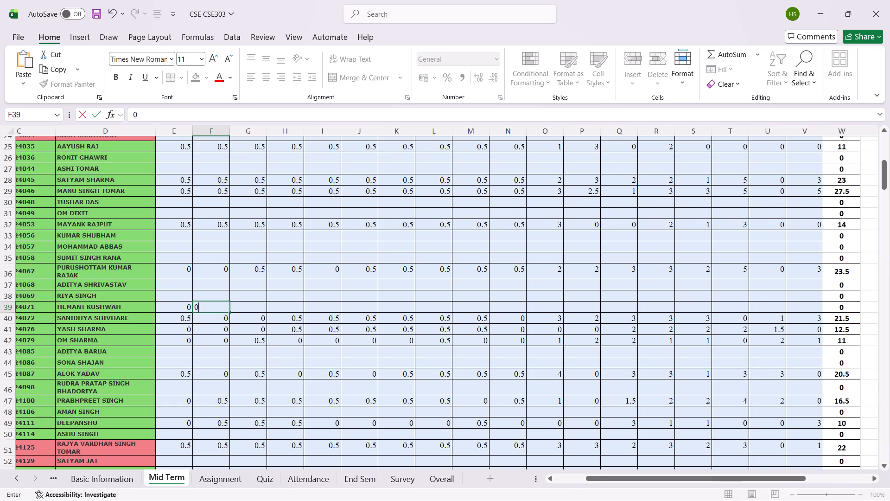
left_click(254, 308)
type("0.5")
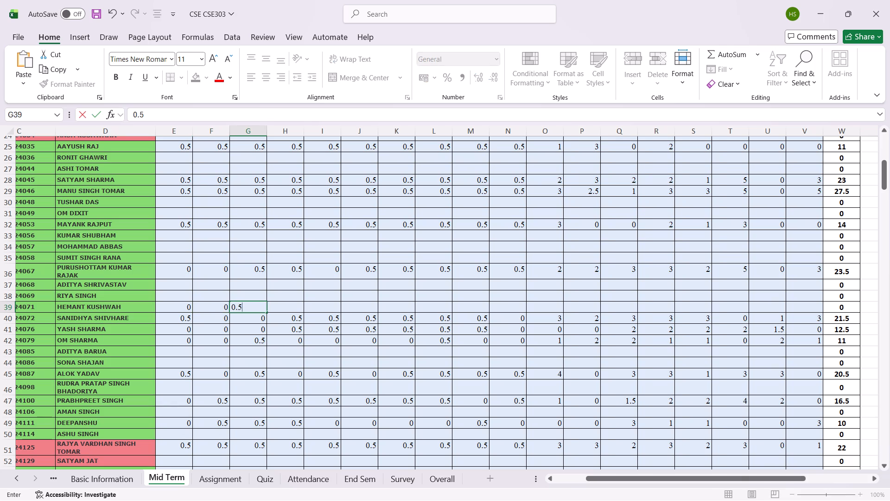
left_click(284, 308)
type("0.5")
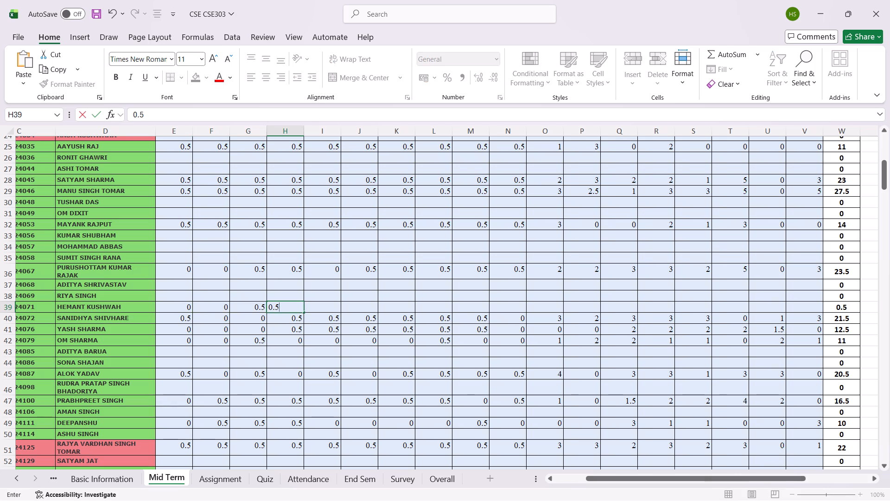
left_click(317, 308)
key("0")
Enter 0.5 for Q6 in row 39 and fill the same mark across through Q10.
left_click(353, 307)
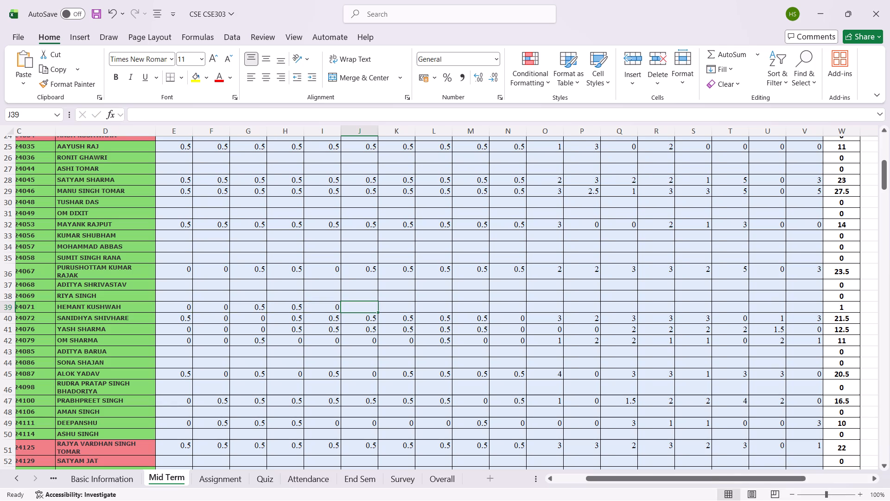
key("0")
key("period")
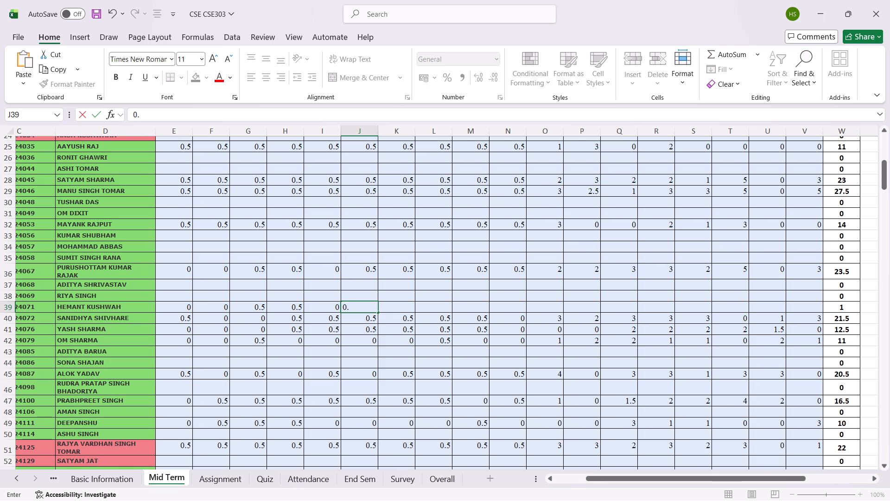
key("5")
left_click_drag(378, 313, 484, 310)
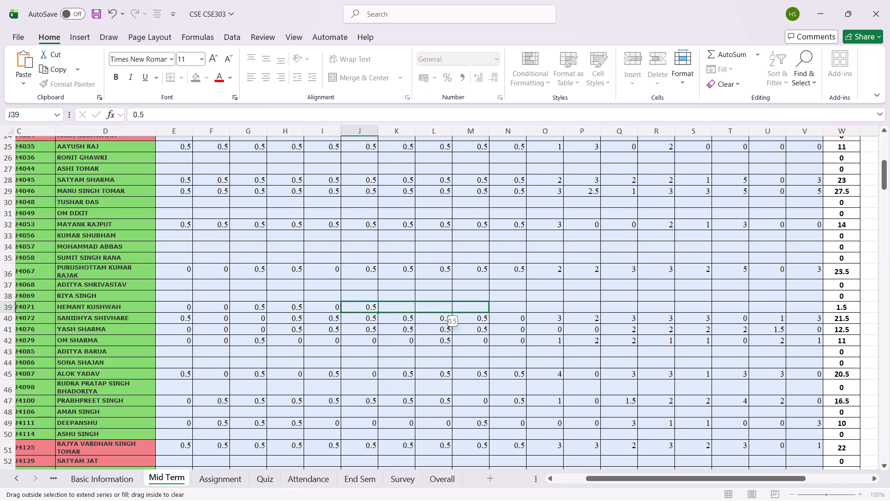
left_click_drag(484, 310, 515, 309)
In row 39, enter the marks for Q11 to Q15 as 3, 3, 3, 3 and 2.
left_click(554, 310)
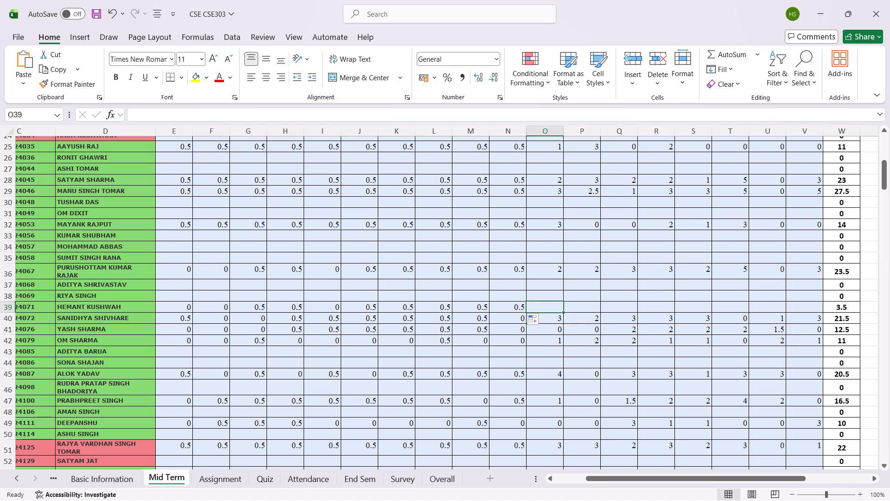
key("3")
left_click(578, 311)
key("3")
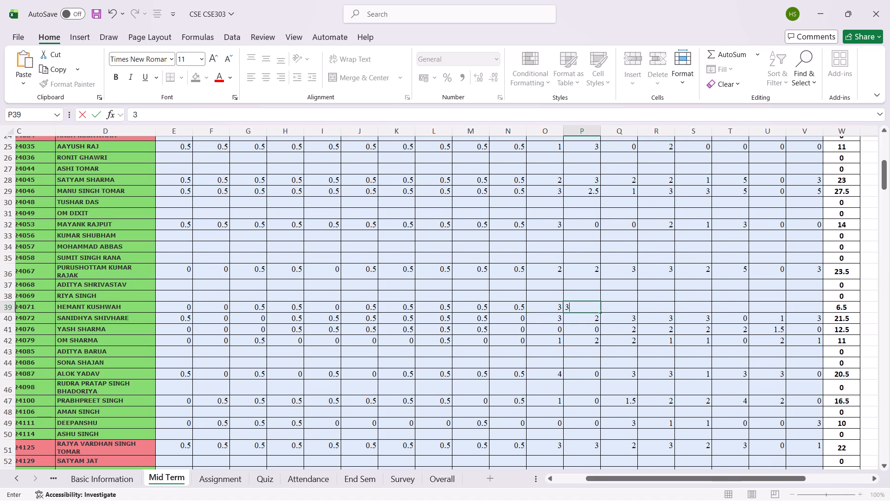
left_click(624, 314)
left_click(616, 308)
key("3")
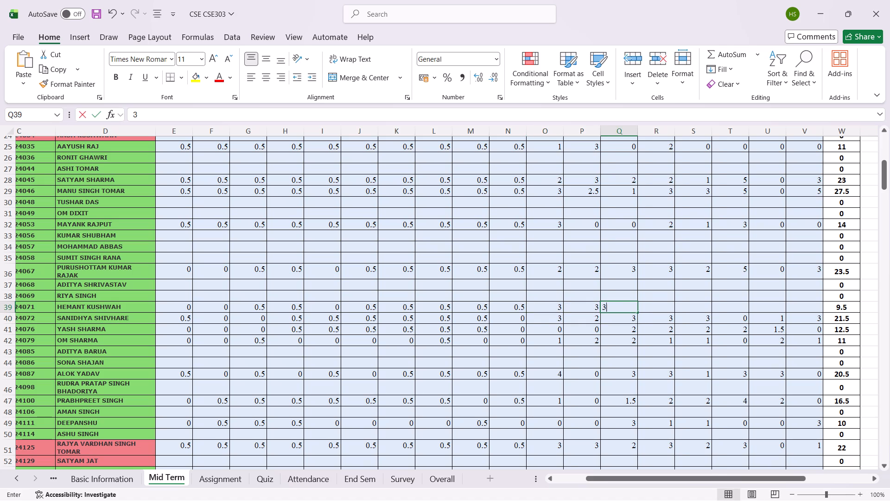
left_click(674, 310)
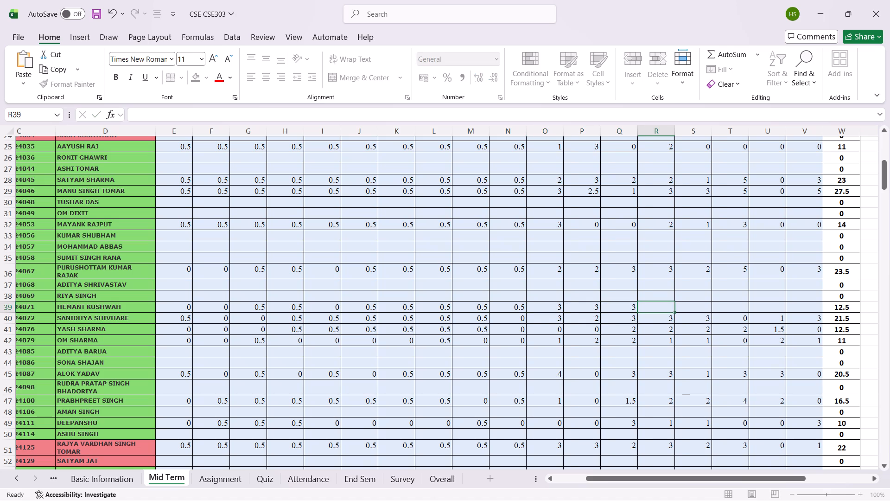
key("3")
left_click(690, 308)
key("2")
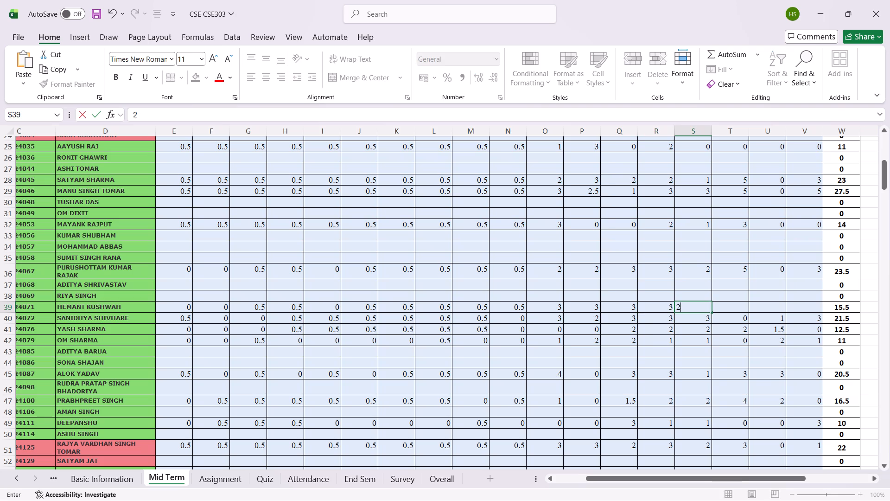
In row 39, enter the marks for Q16 to Q18 as 3, 0 and 5.
left_click(737, 305)
key("2")
key("BackSpace")
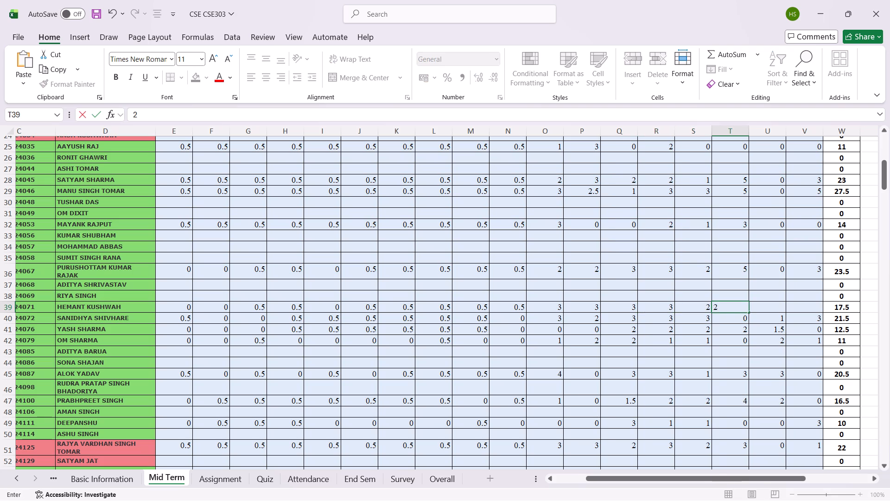
key("3")
left_click(761, 310)
key("5")
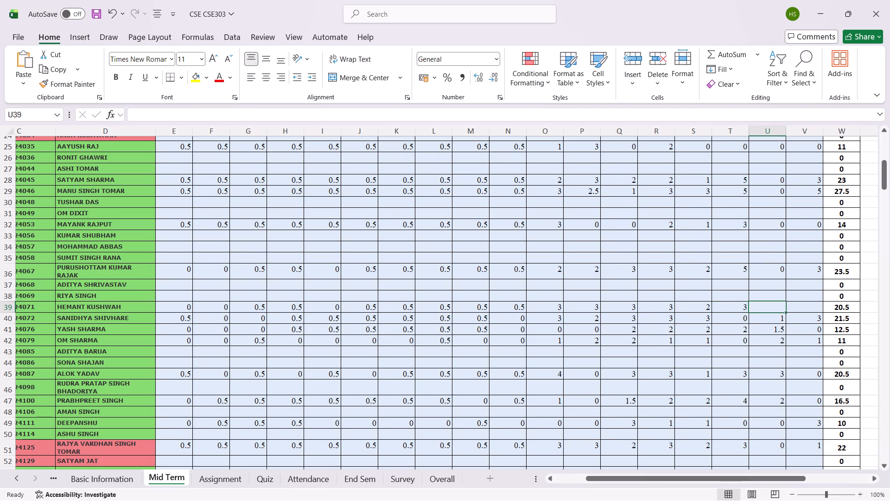
left_click(801, 307)
left_click(782, 307)
key("0")
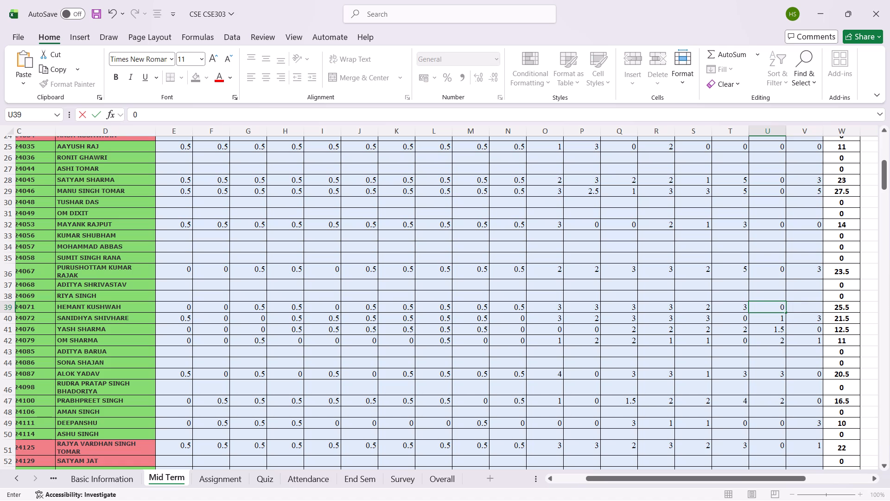
left_click(806, 304)
key("5")
left_click(850, 303)
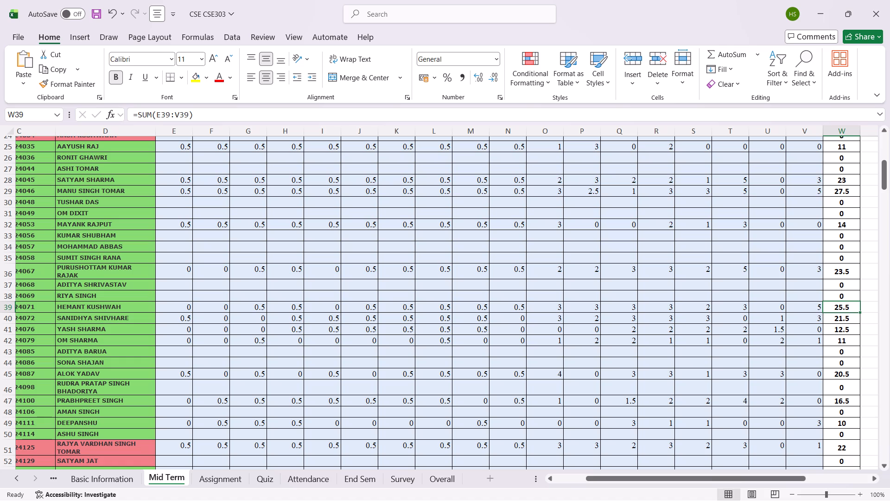
Look through the student rows of the Mid Term sheet to locate the next student whose marks are missing.
scroll(175, 380, "down", 4)
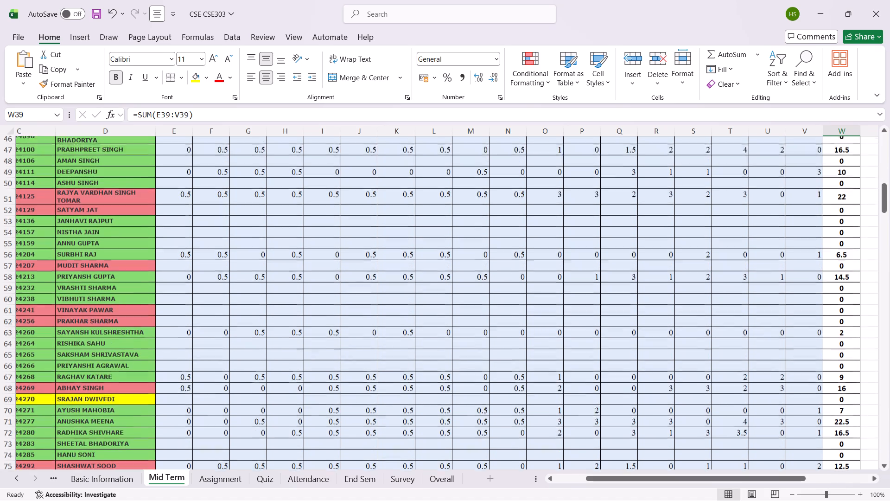
scroll(175, 380, "up", 4)
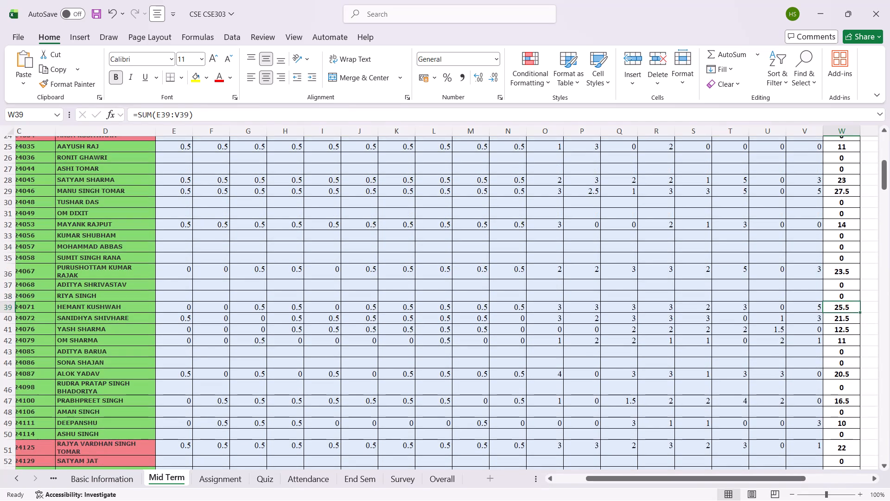
scroll(175, 380, "up", 2)
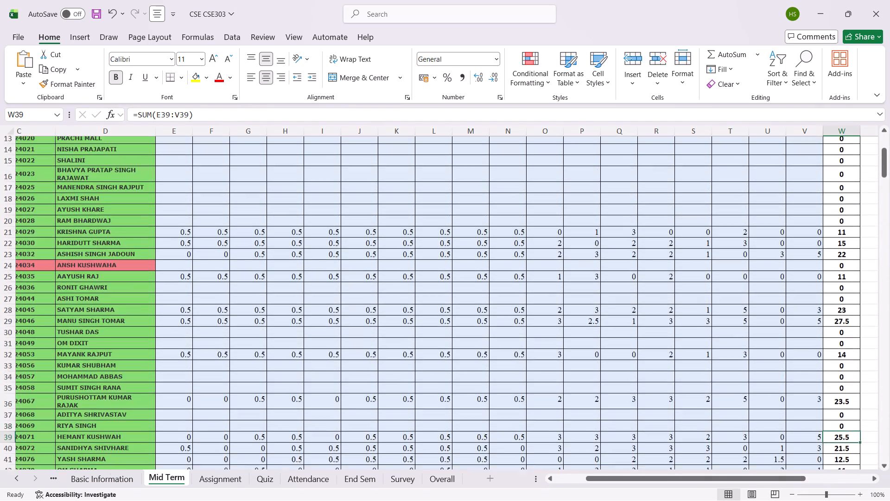
scroll(175, 380, "up", 1)
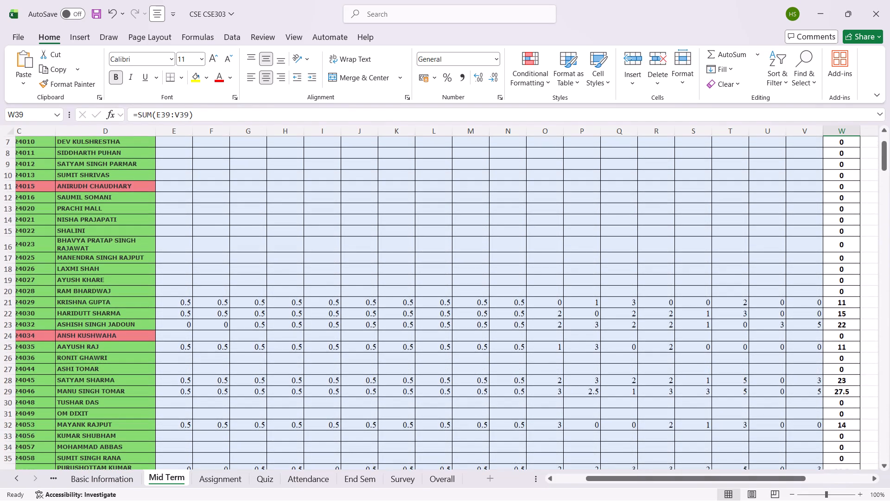
scroll(175, 380, "up", 1)
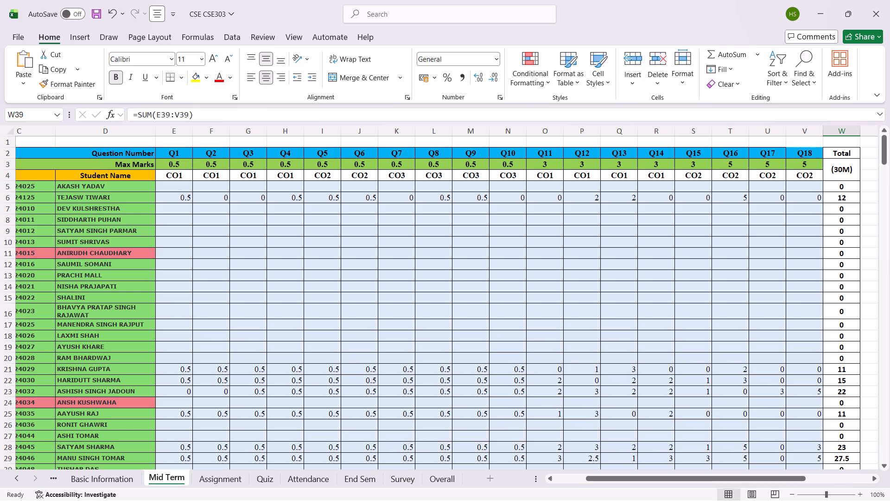
scroll(113, 294, "down", 1)
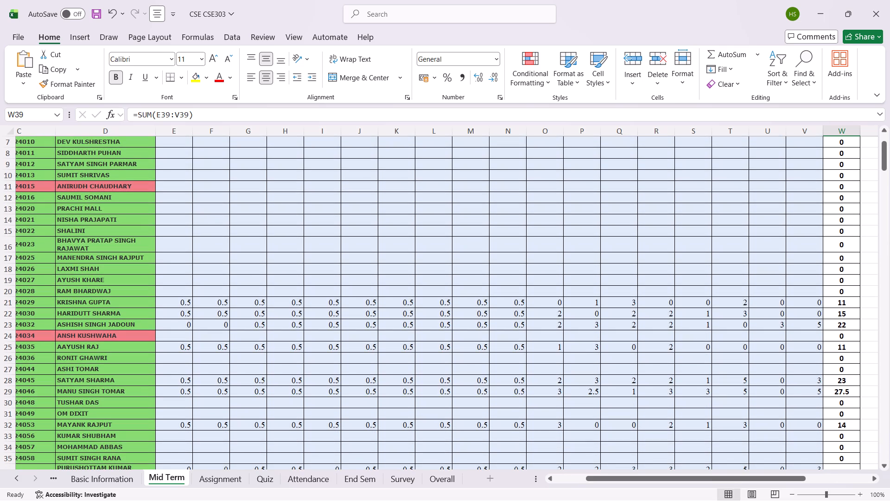
scroll(116, 299, "down", 1)
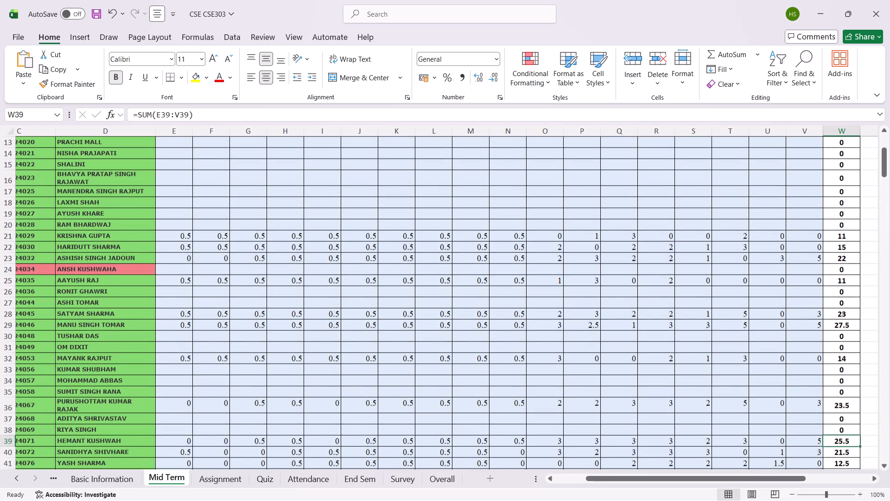
scroll(111, 382, "down", 1)
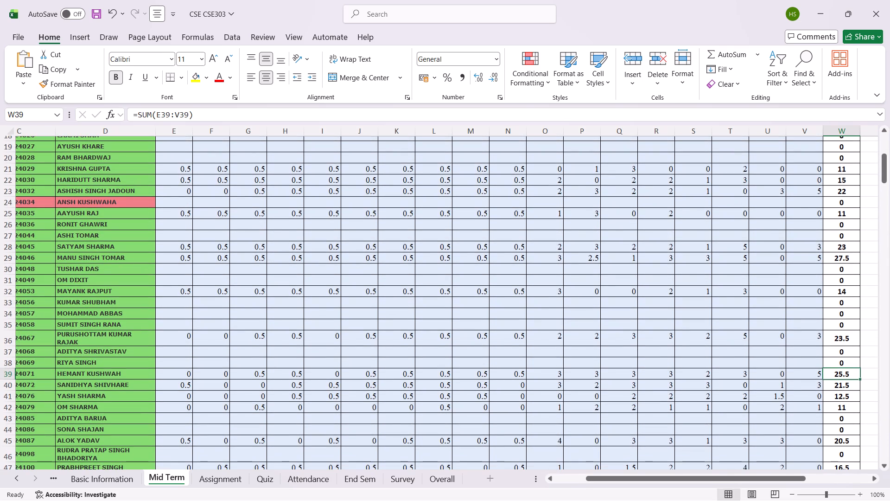
scroll(111, 382, "down", 1)
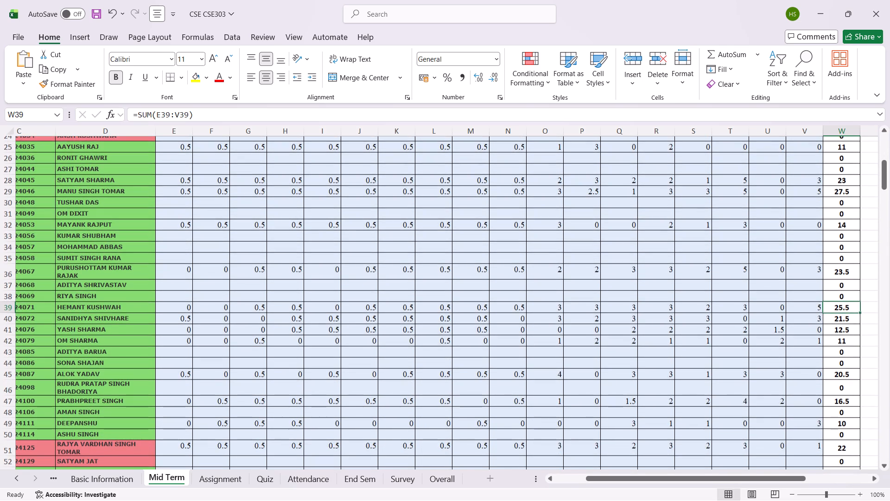
scroll(107, 417, "down", 1)
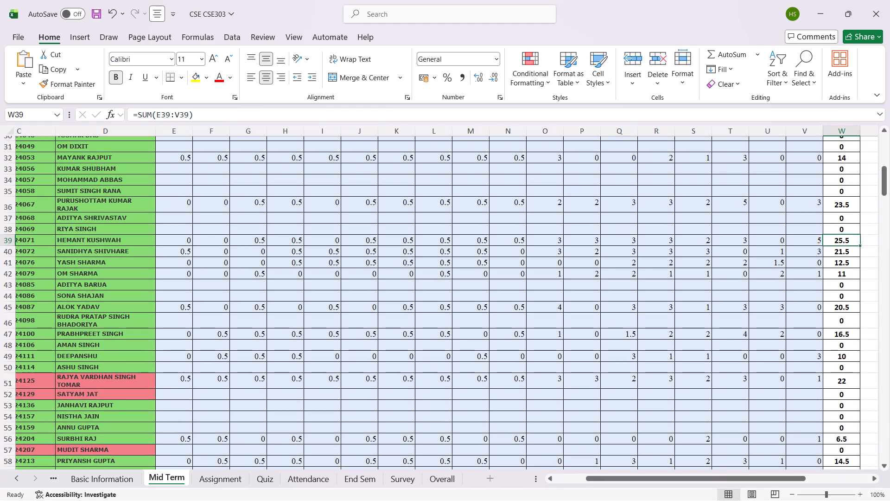
scroll(86, 440, "down", 1)
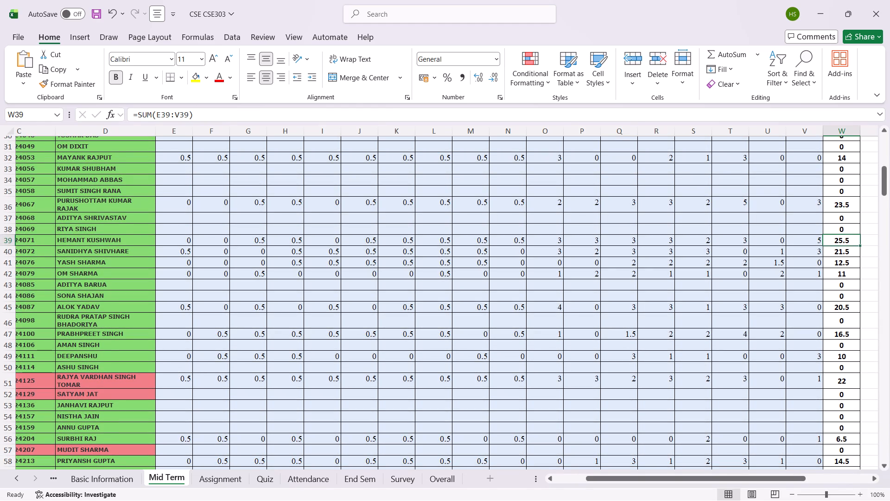
Enter 0.5 for Q1 in row 55 and fill the same mark across through Q10.
left_click(184, 364)
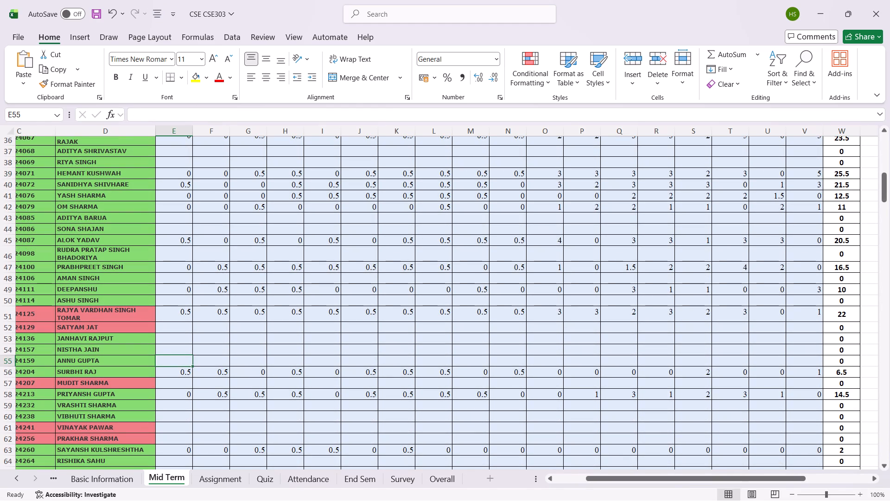
type("0.5")
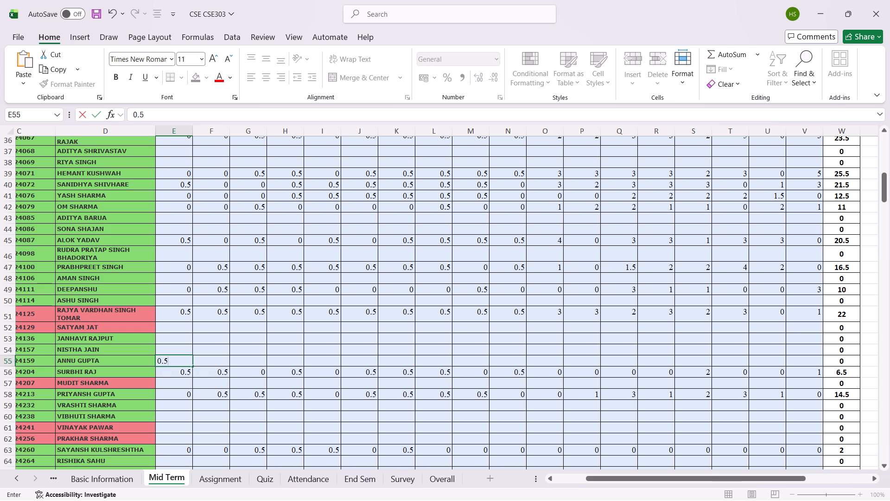
left_click_drag(193, 365, 509, 356)
In row 55, enter the marks for Q11 to Q15 as 0, 3, 3, 3 and 3.
left_click(554, 362)
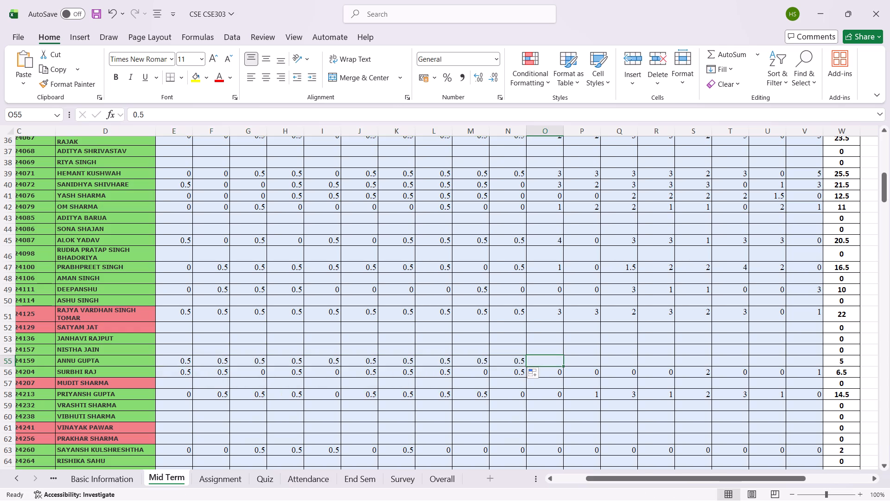
key("0")
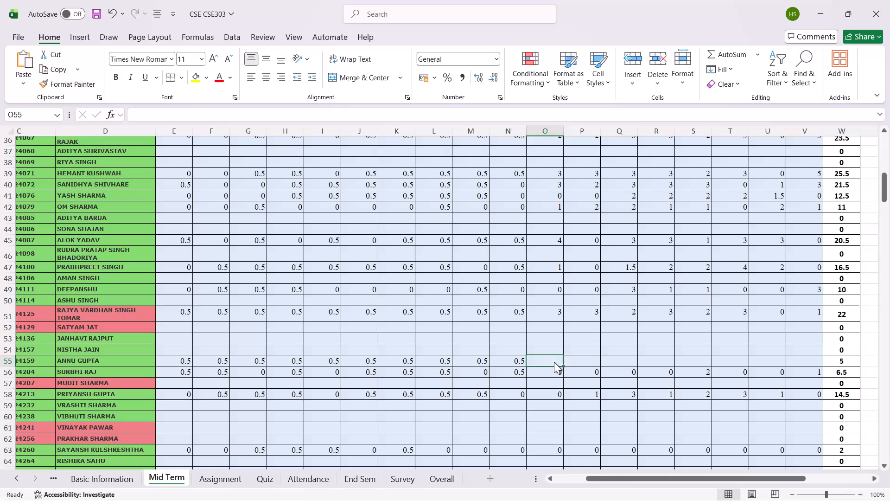
left_click(559, 362)
left_click(573, 360)
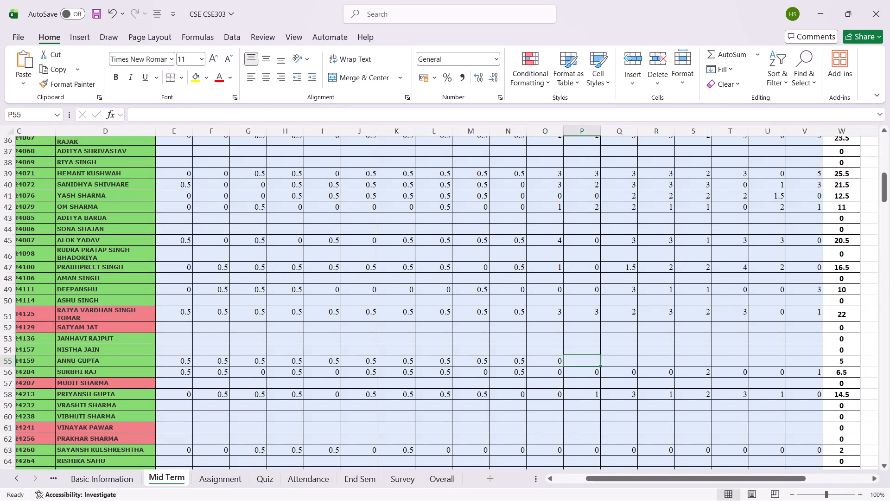
key("2")
key("BackSpace")
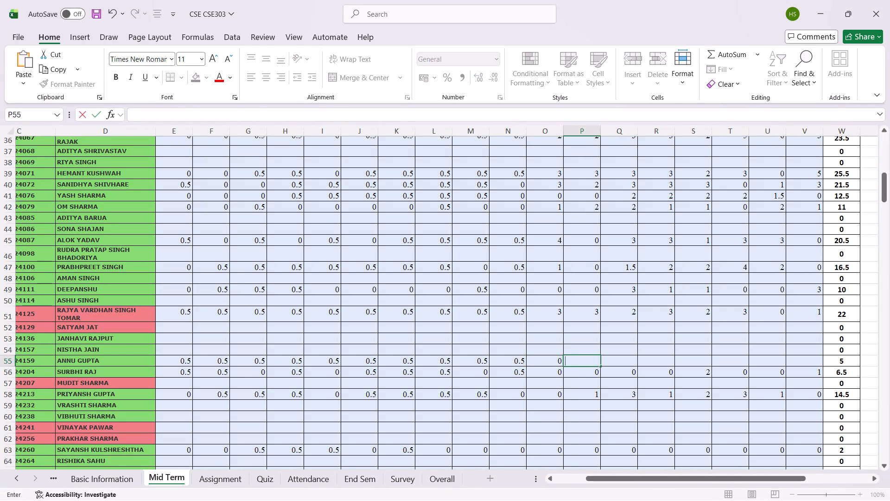
key("3")
left_click(621, 359)
key("3")
left_click(654, 363)
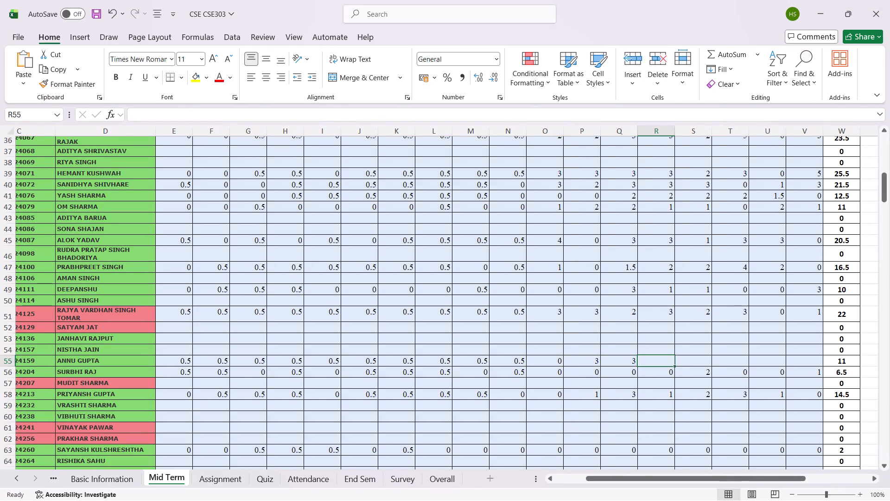
key("3")
left_click(690, 363)
key("3")
In row 55, enter the marks for Q16 to Q18 as 3, 0 and 5.
left_click(724, 363)
key("3")
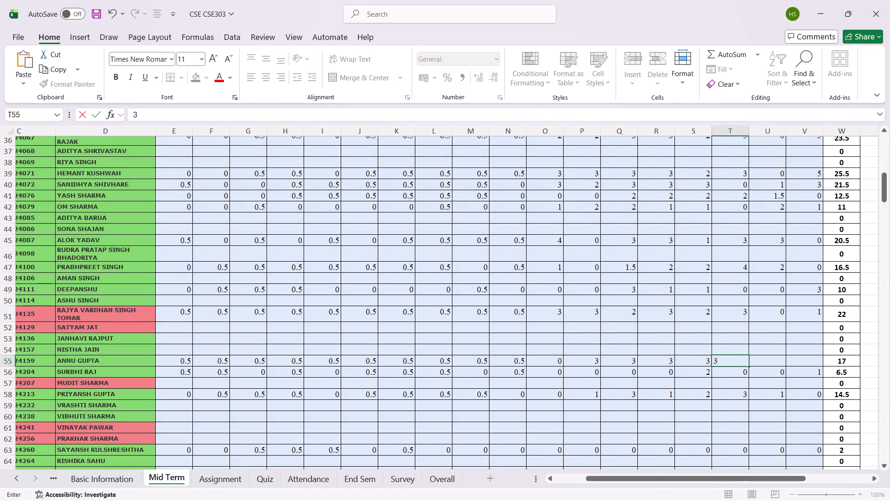
left_click(763, 363)
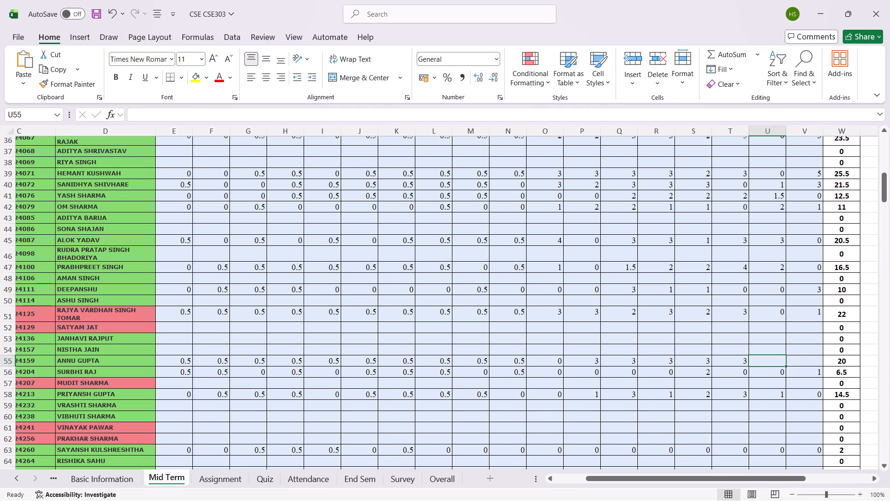
key("0")
left_click(797, 362)
key("5")
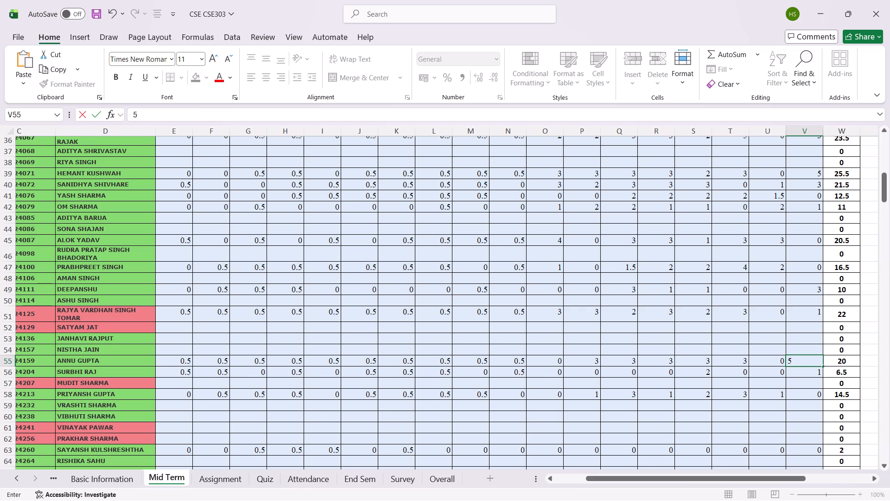
Correct row 55 by setting the Q10 mark to 0 and the Q11 mark to 3.
left_click(519, 363)
key("0")
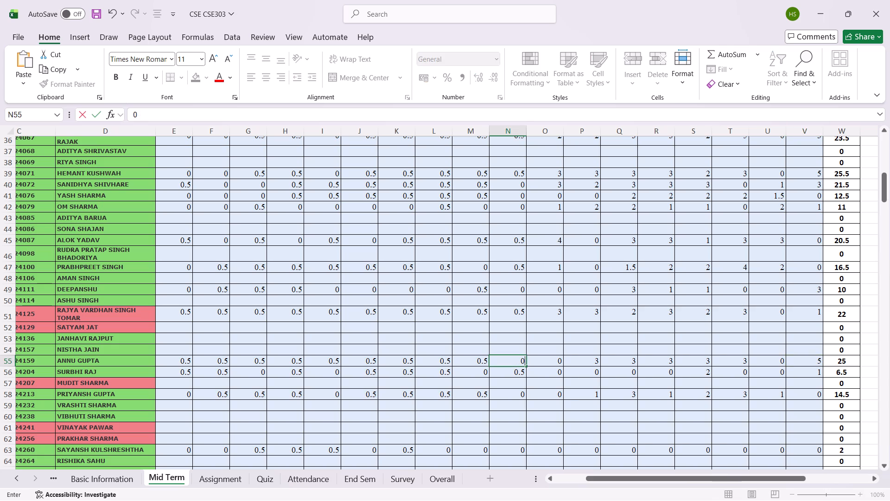
left_click(552, 365)
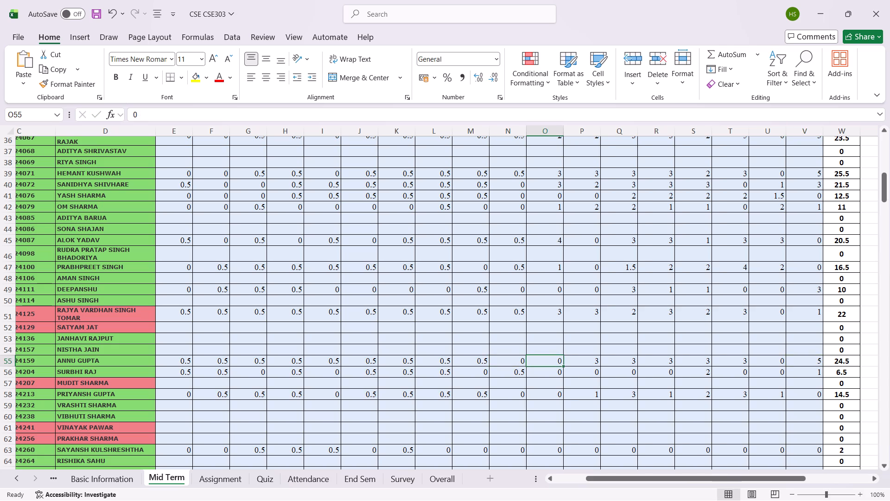
key("3")
left_click(687, 363)
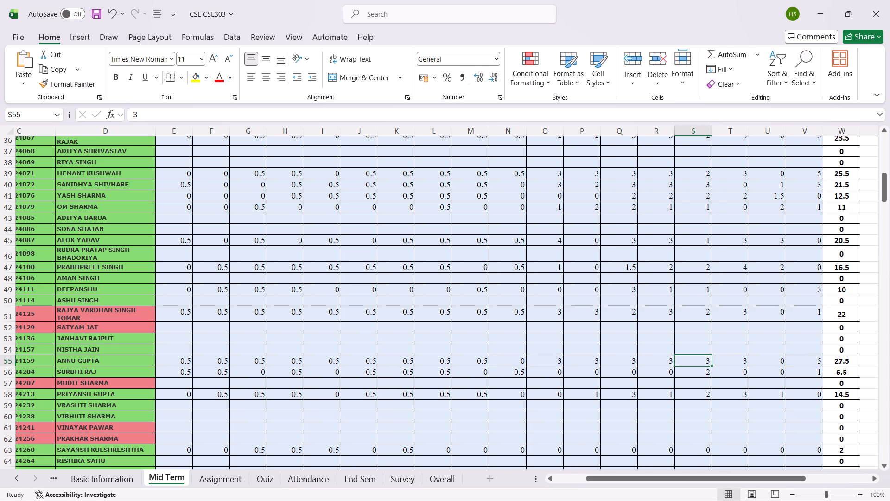
Correct row 55 by setting the Q16 mark to 0 and the Q17 mark to 5.
left_click(744, 363)
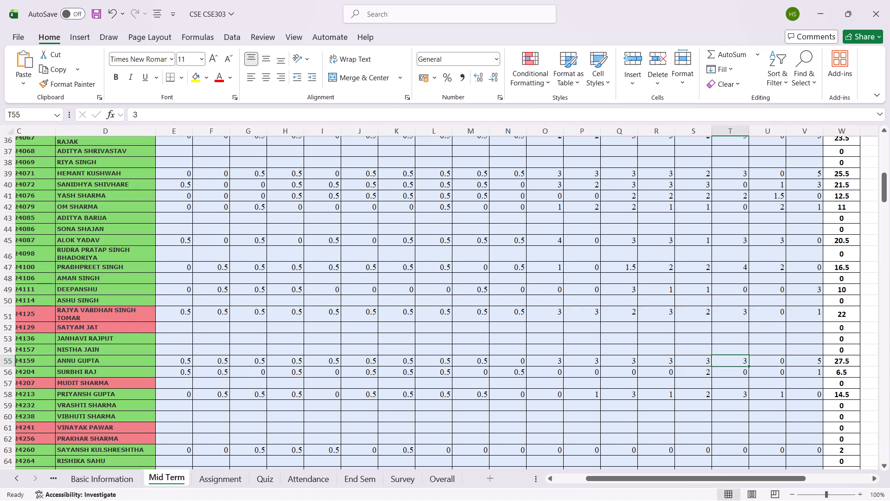
key("0")
left_click(776, 364)
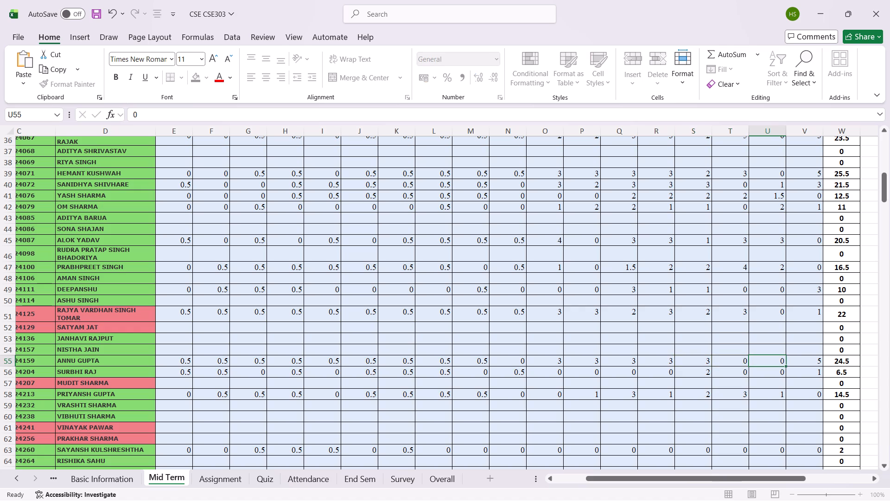
key("5")
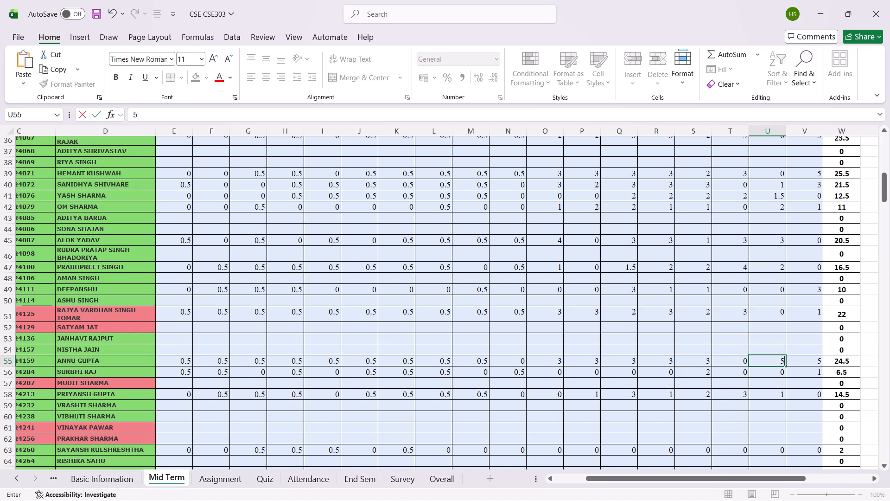
left_click(819, 366)
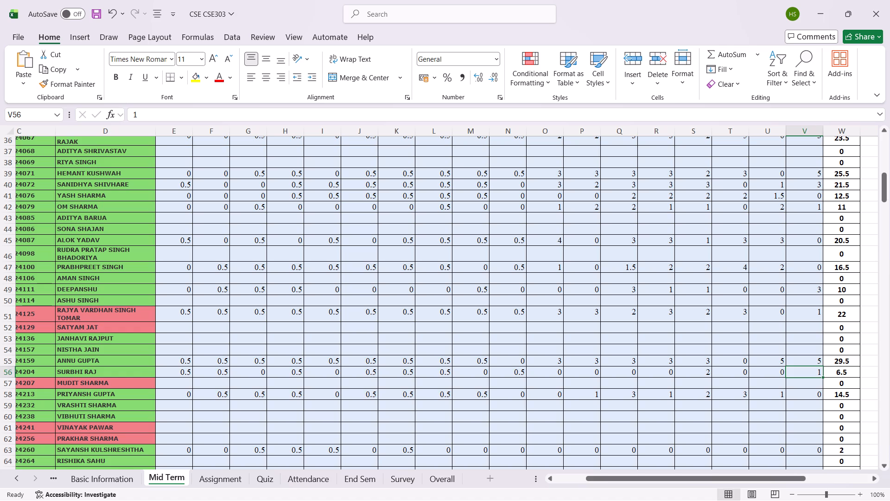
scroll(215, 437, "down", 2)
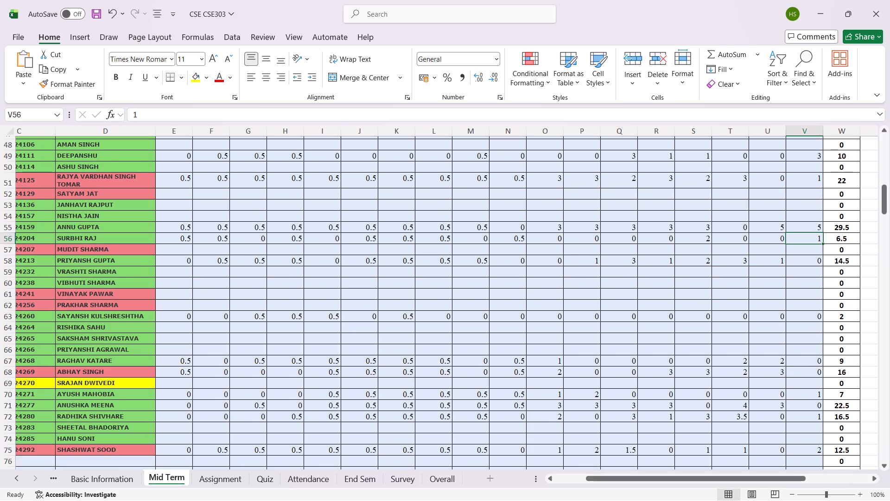
In row 46, enter the marks for Q1 to Q4 as 0.5, 0.5, 0 and 0.5.
scroll(215, 438, "up", 1)
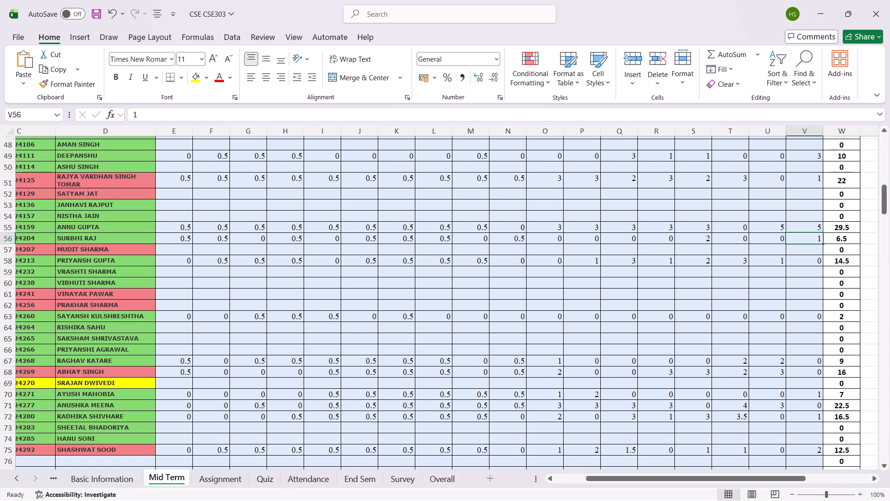
scroll(215, 438, "up", 1)
left_click(185, 253)
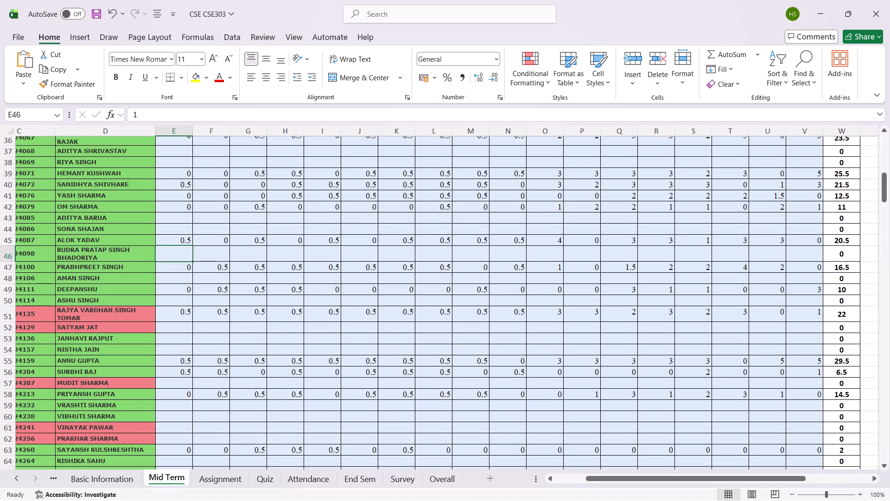
type("0.5")
left_click(201, 259)
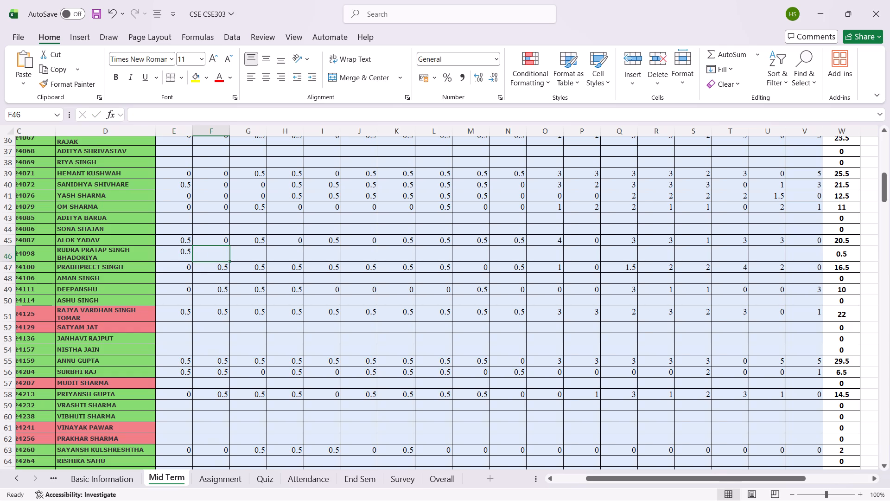
type("0,")
key("BackSpace")
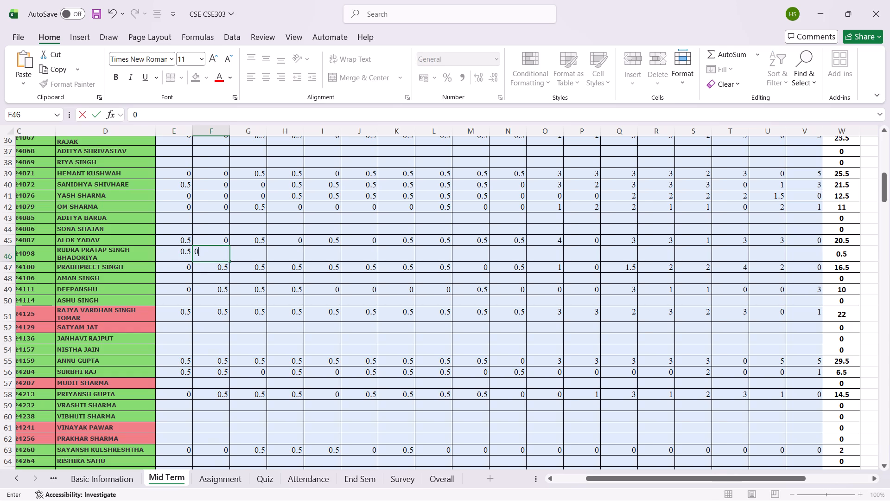
type(".5")
left_click(257, 256)
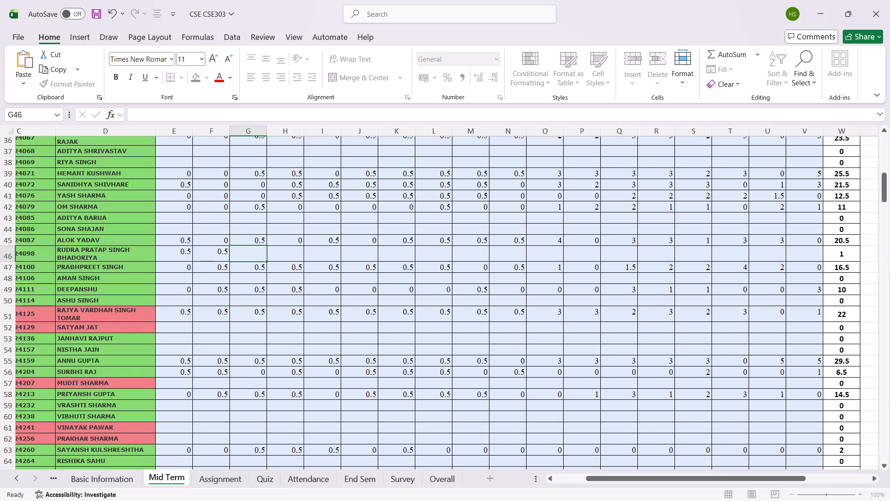
key("0")
left_click(290, 249)
type("0.5")
left_click(318, 257)
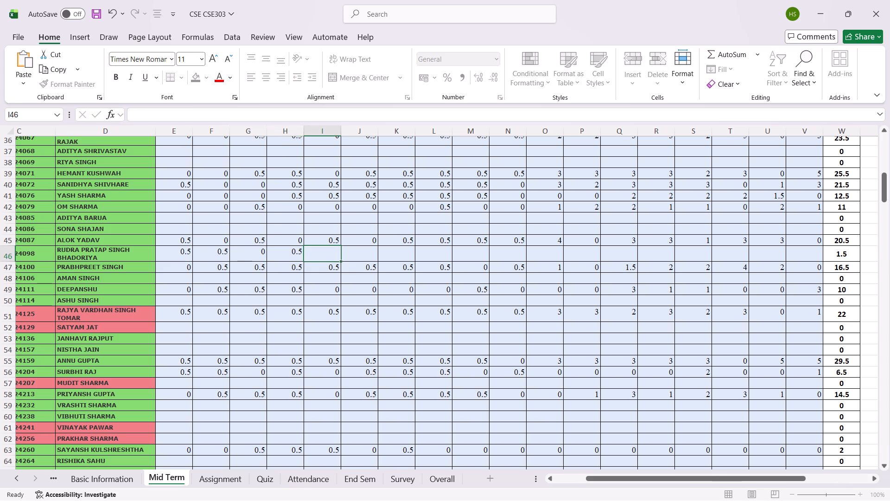
In row 46, fill the Q4 mark of 0.5 across Q5 to Q10.
left_click(292, 255)
left_click_drag(303, 259, 500, 246)
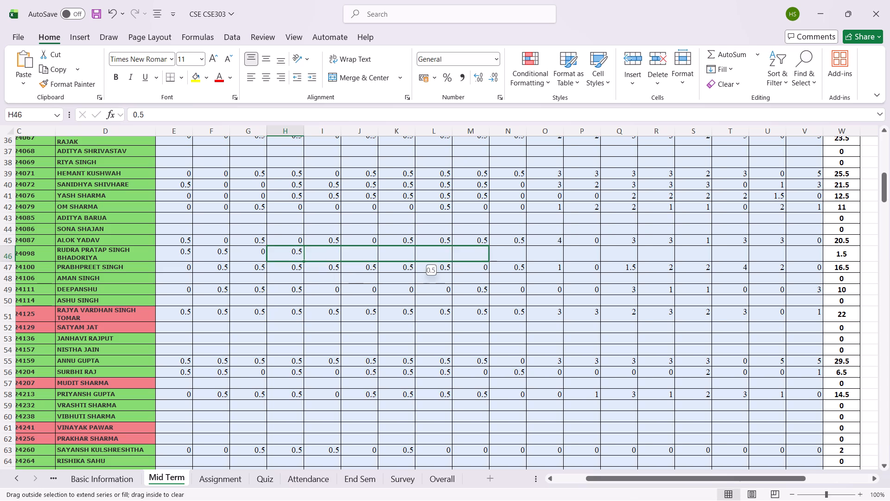
left_click_drag(500, 246, 512, 240)
In row 46, enter the marks for Q11 to Q15 as 2, 3, 3, 3 and 3.
left_click(541, 255)
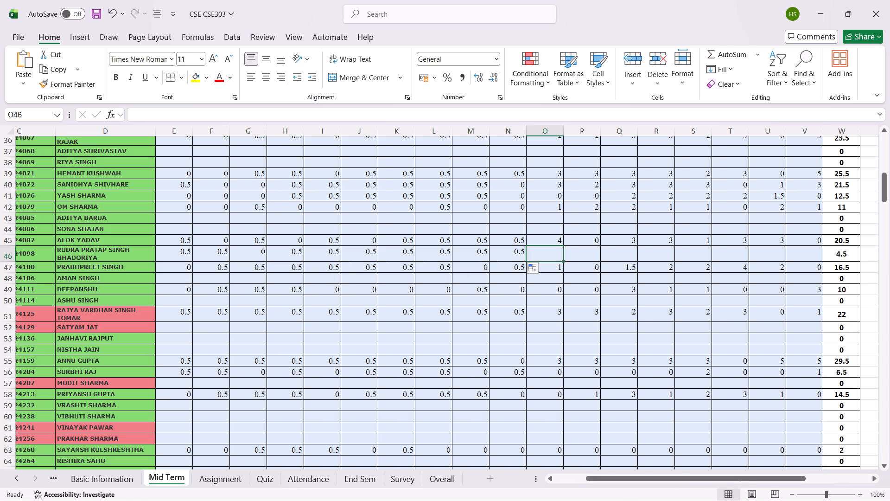
key("2")
left_click(602, 254)
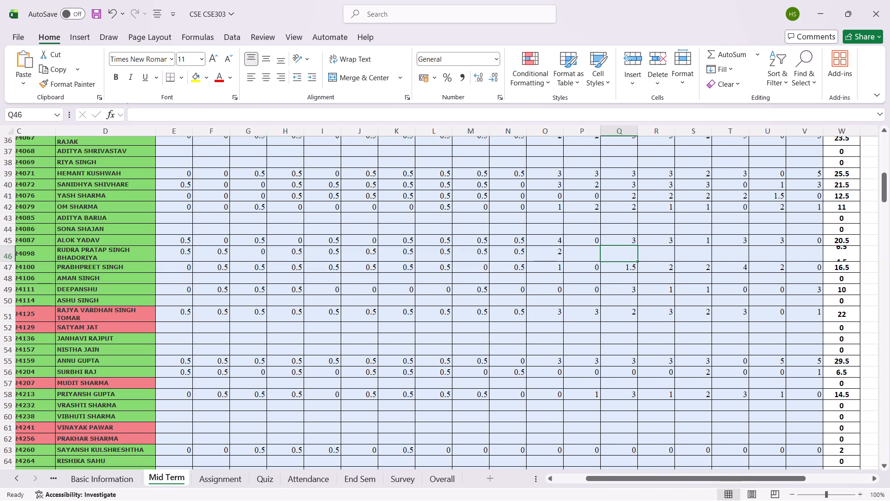
left_click(585, 254)
key("3")
left_click(613, 254)
key("3")
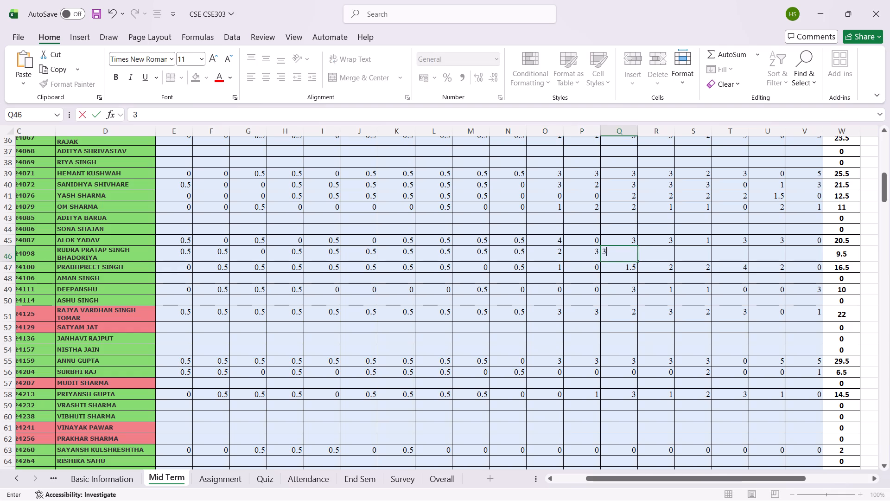
left_click(660, 251)
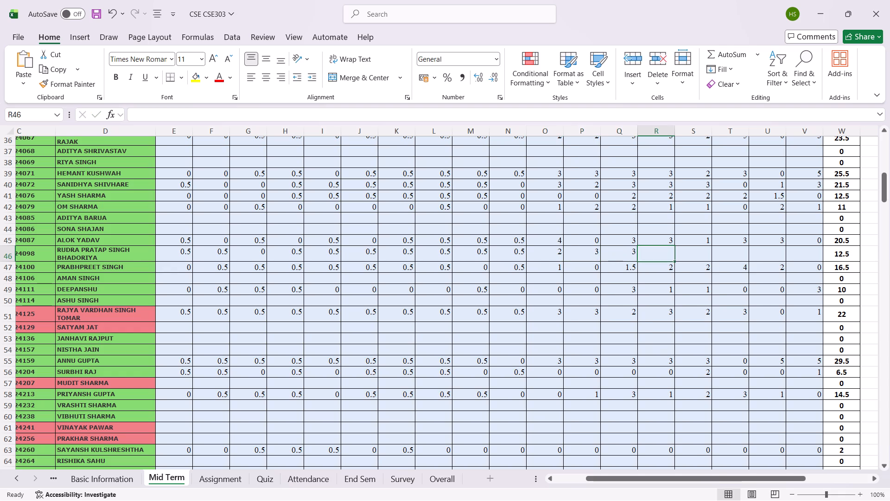
left_click(660, 251)
key("3")
left_click(682, 251)
key("3")
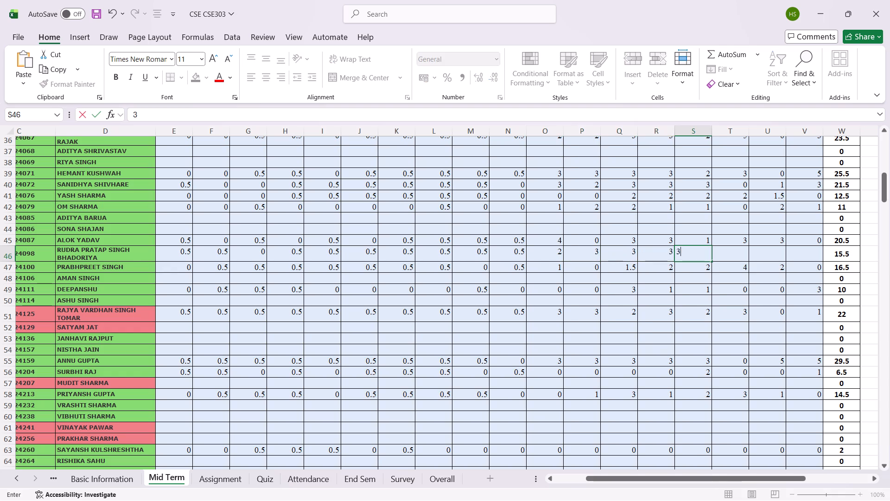
In row 46, enter the marks for Q16 to Q18 as 4, 0 and 5.
left_click(717, 252)
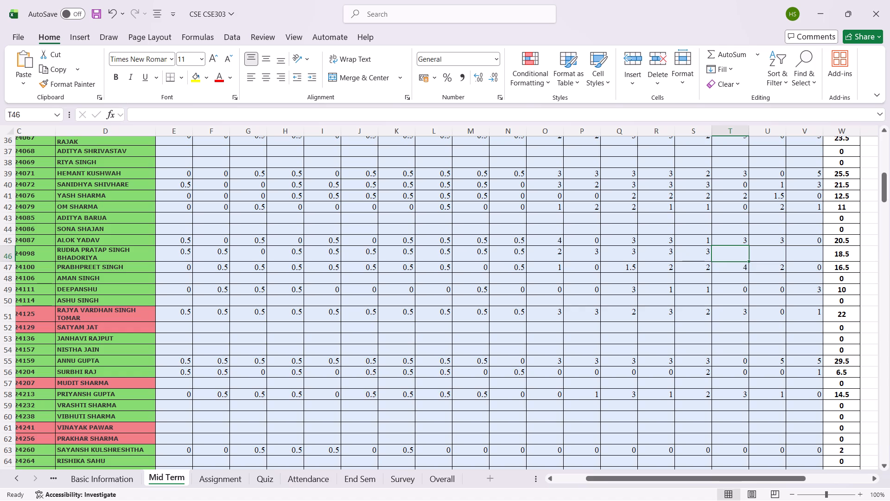
left_click(717, 252)
key("4")
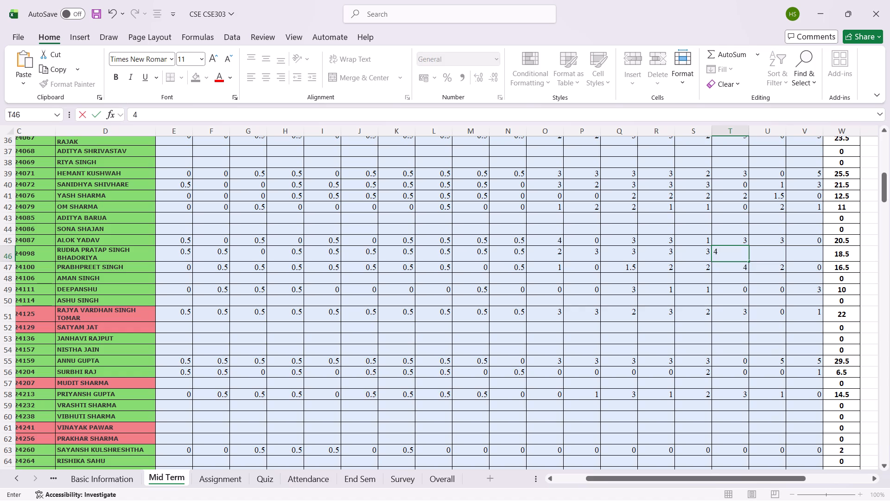
left_click(760, 253)
key("0")
left_click(817, 253)
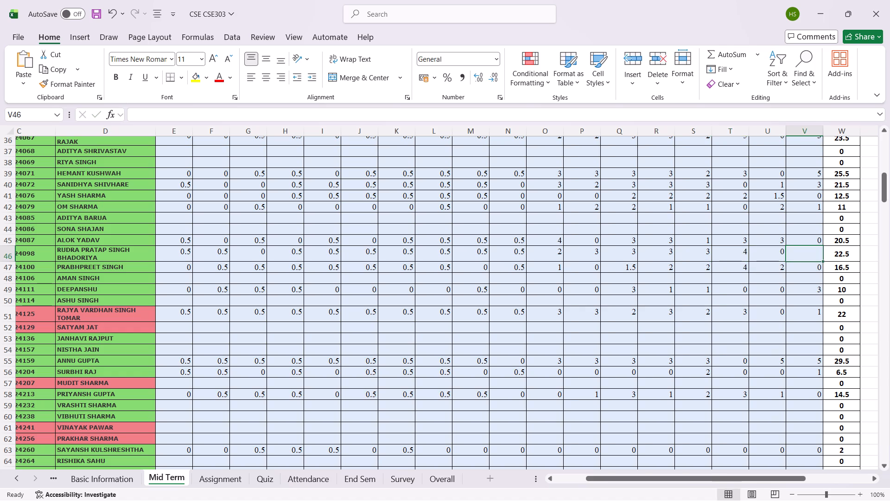
key("5")
left_click(828, 253)
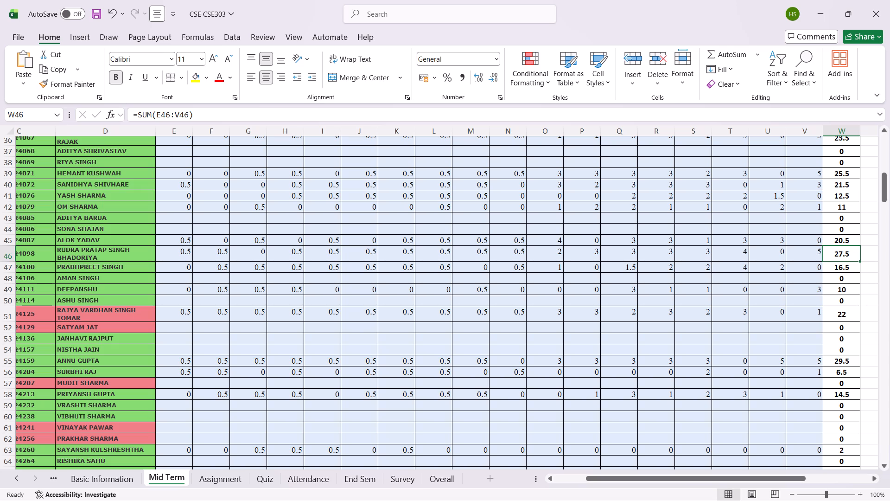
Correct row 46 by setting the Q3 mark to 0.5.
left_click(259, 258)
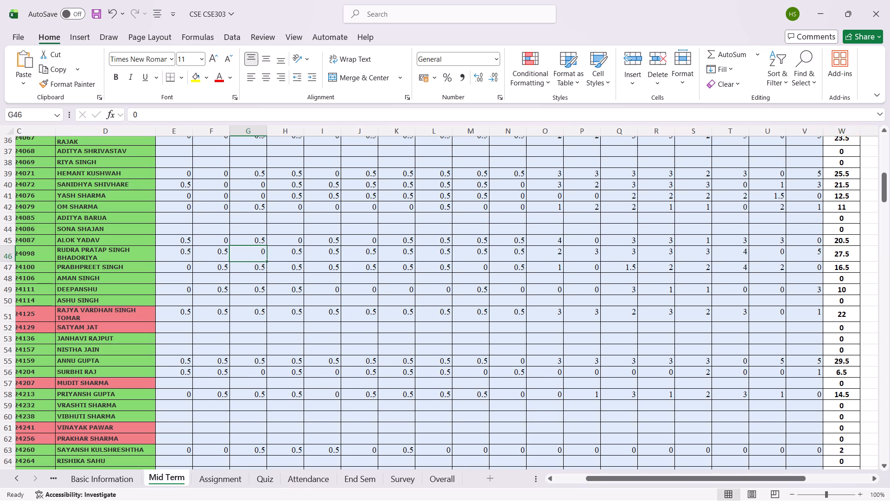
type("0.5")
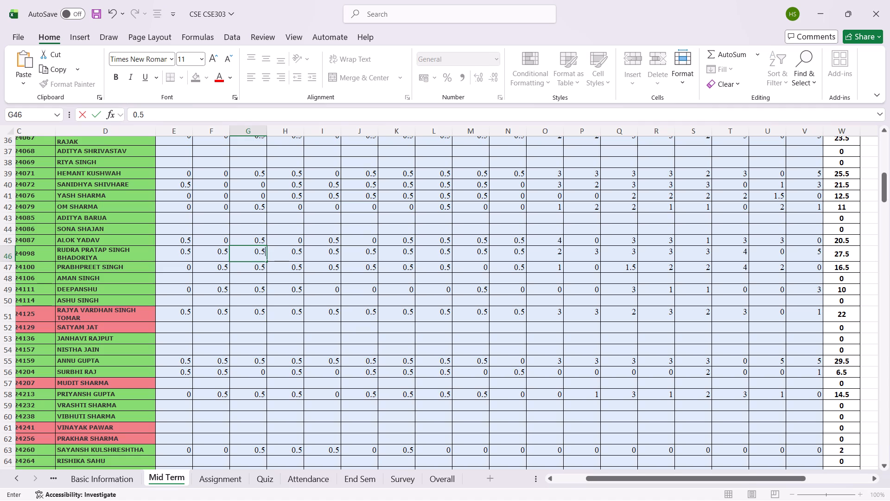
left_click(320, 257)
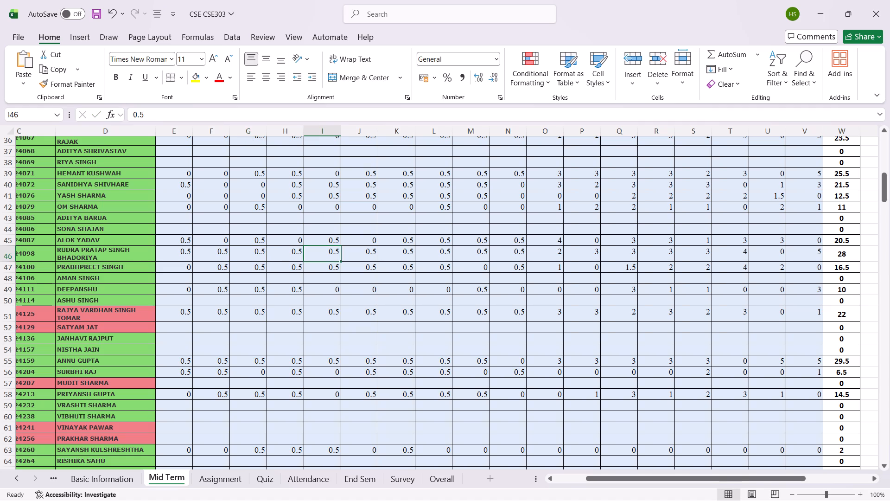
In row 5, enter 0.5 as the Q1 mark and fill it across to Q10.
scroll(184, 290, "up", 1)
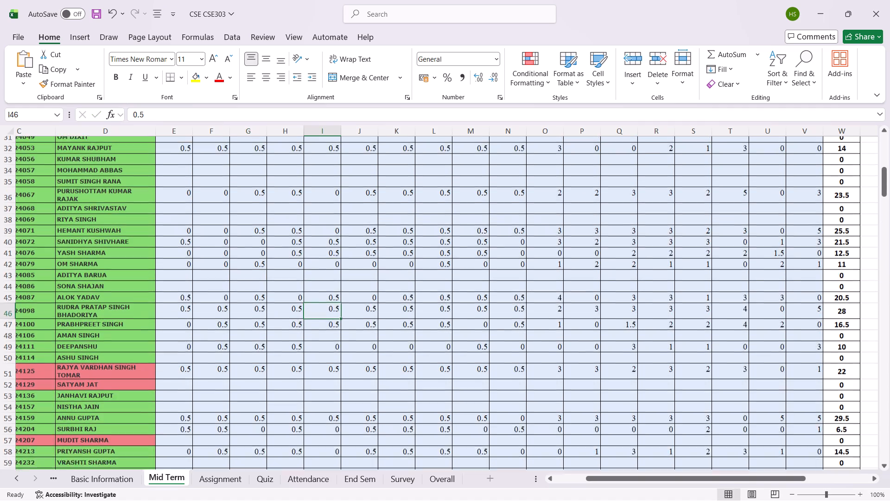
scroll(184, 290, "up", 3)
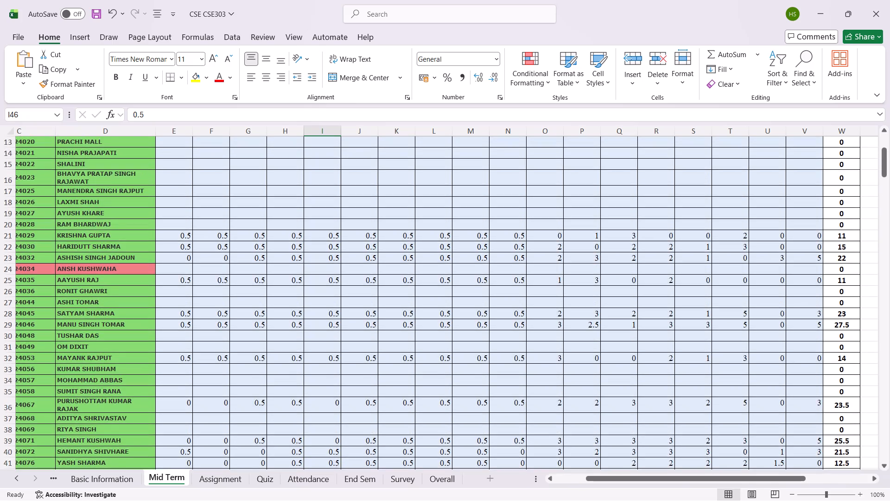
scroll(184, 290, "up", 6)
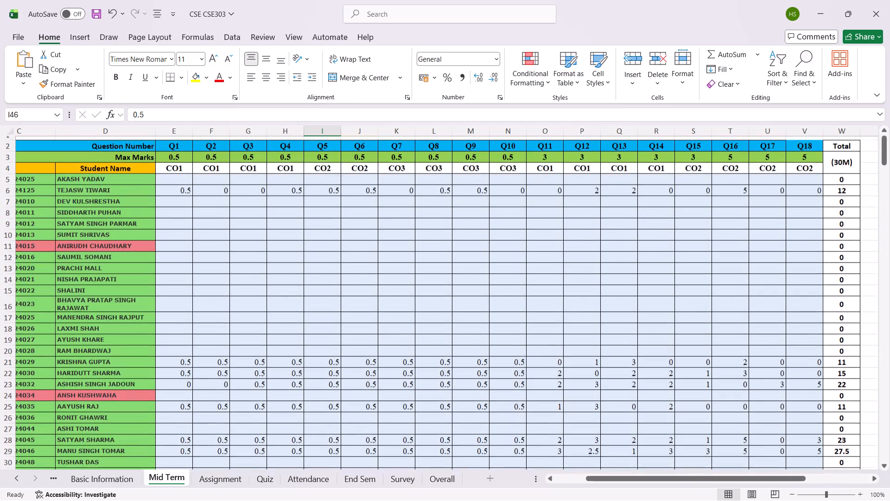
left_click(181, 189)
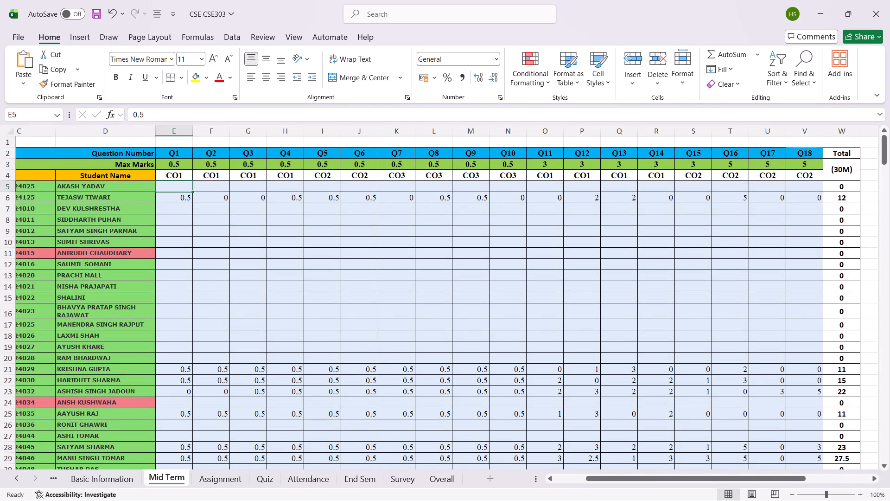
type("0.5")
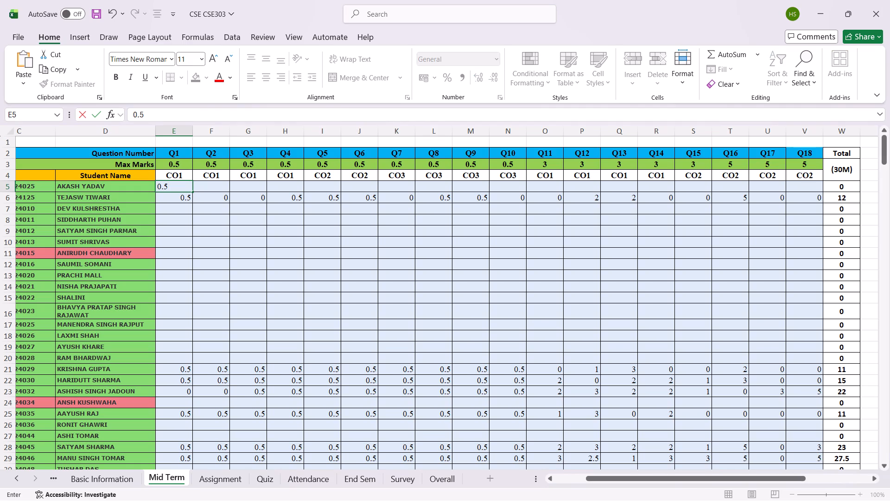
left_click(189, 189)
left_click_drag(192, 191, 210, 191)
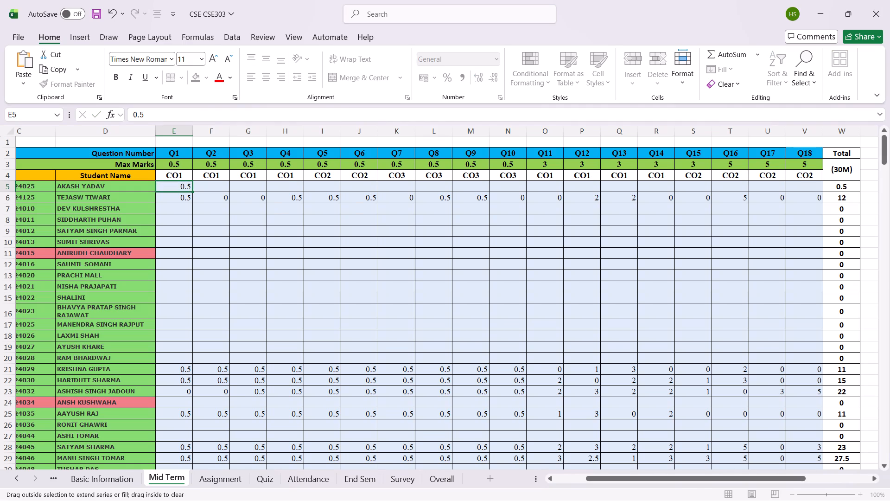
left_click_drag(210, 191, 514, 186)
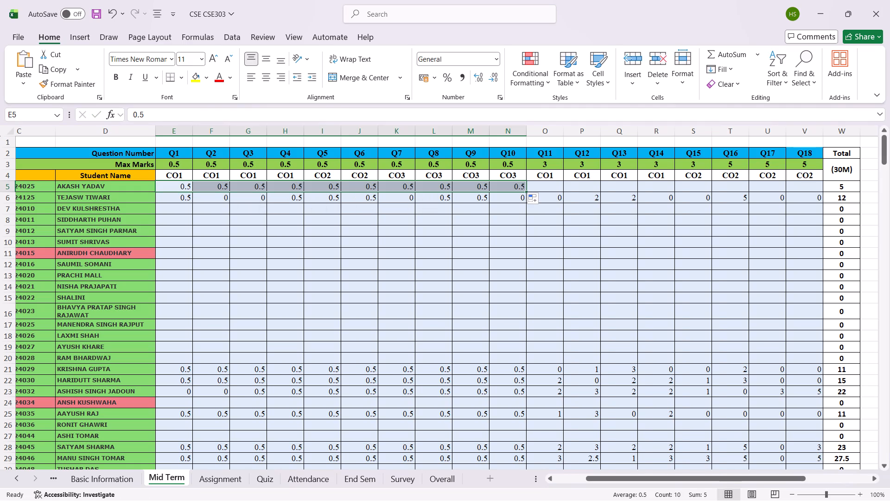
In row 5, enter the marks for Q11 to Q15 as 1, 3, 2, 2.5 and 2.5.
left_click(549, 187)
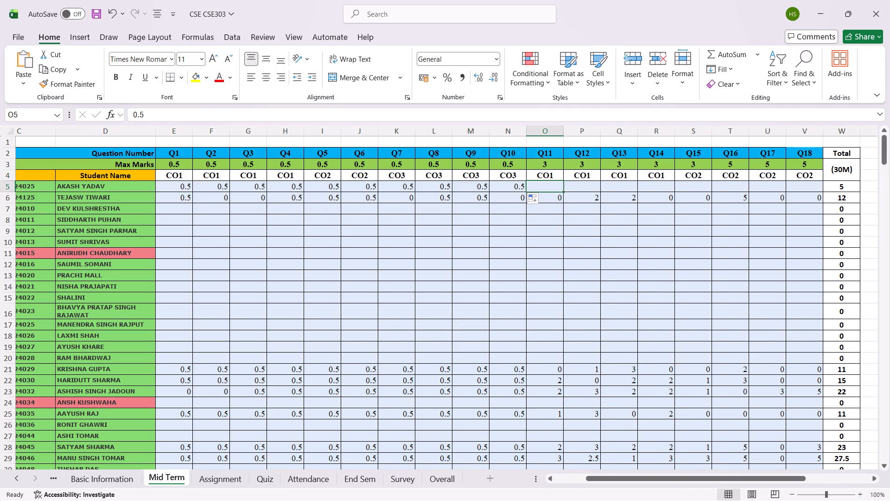
key("1")
left_click(590, 187)
key("3")
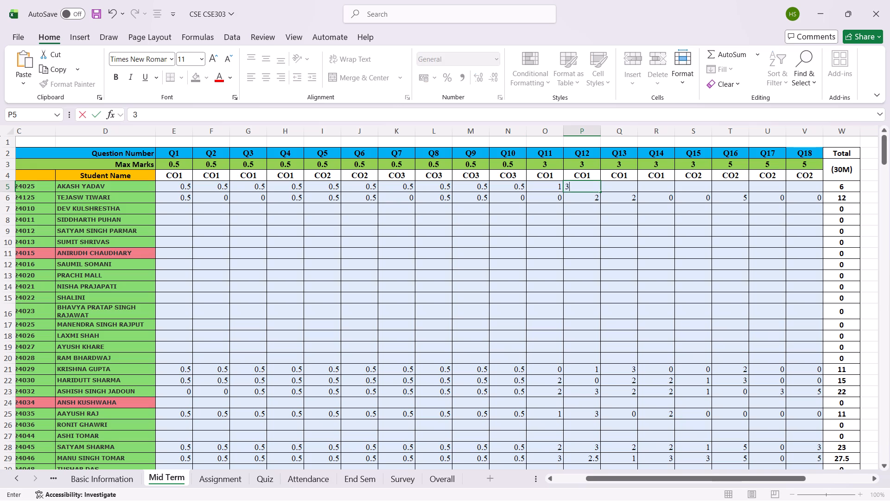
left_click(631, 186)
key("1")
key("BackSpace")
key("2")
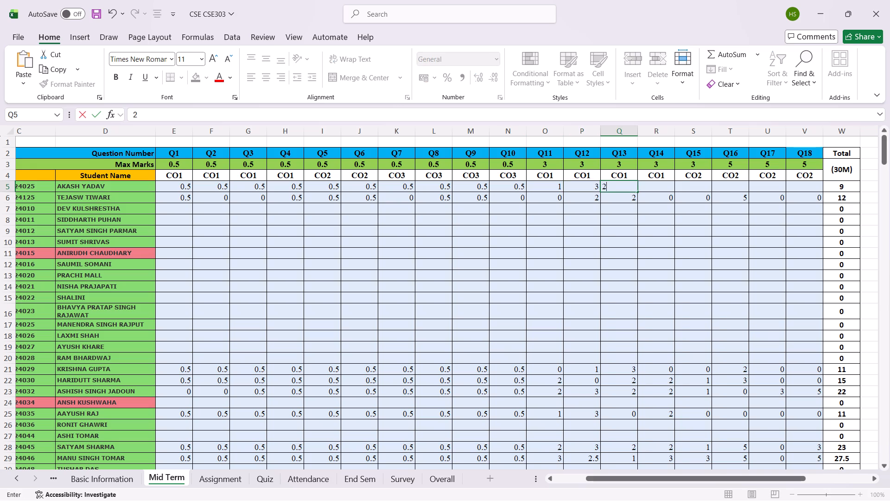
left_click(646, 186)
type("2.")
key("5")
left_click(679, 186)
type("2.")
key("5")
In row 5, enter the marks for Q16 to Q18 as 5, 2 and 0.
left_click(718, 192)
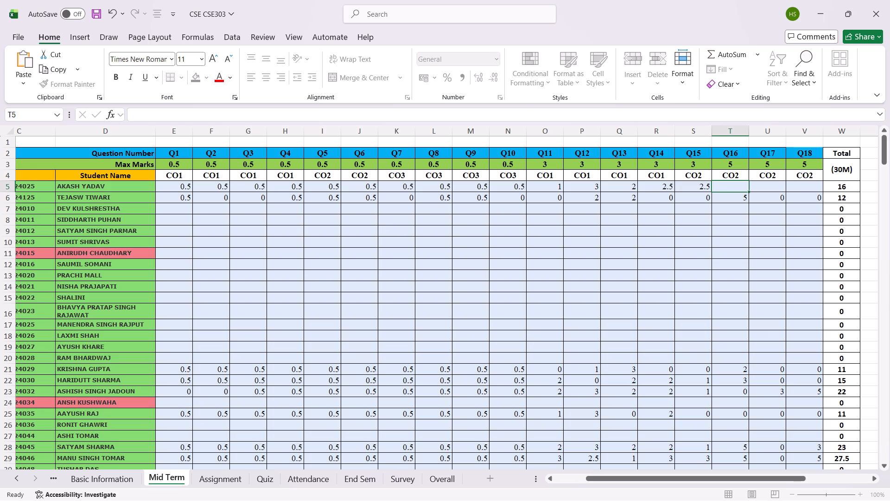
key("5")
left_click(761, 187)
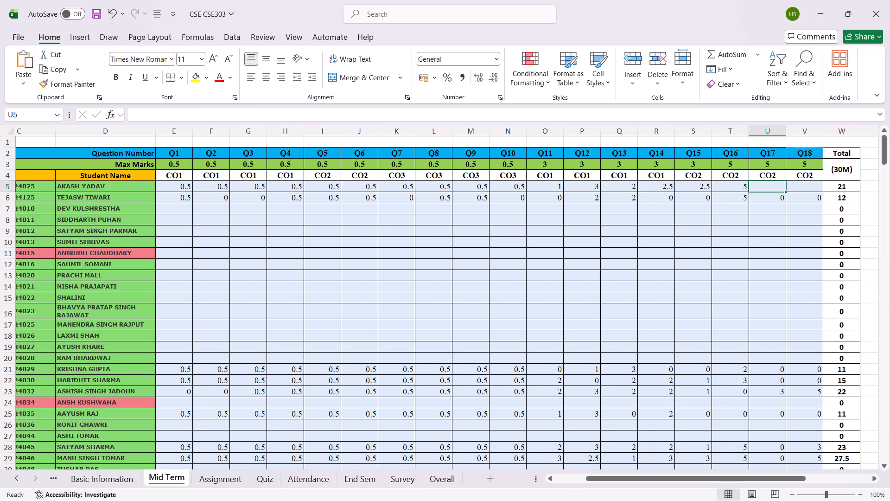
key("2")
left_click(792, 188)
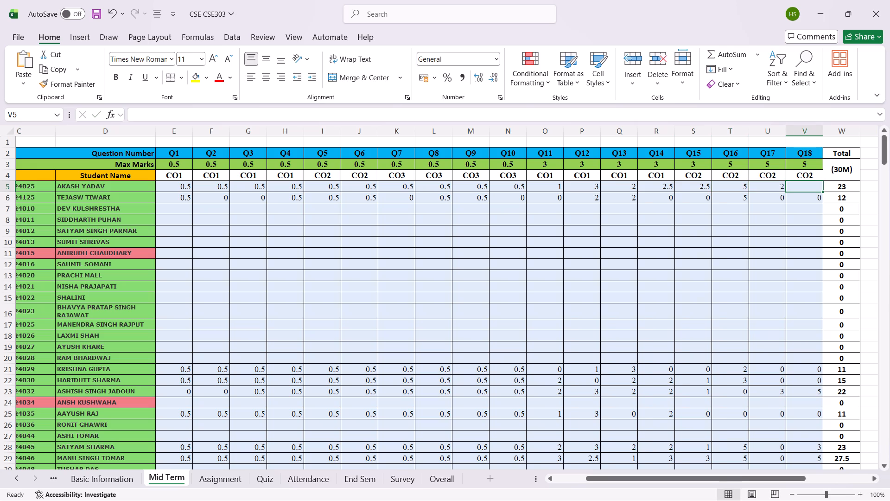
key("0")
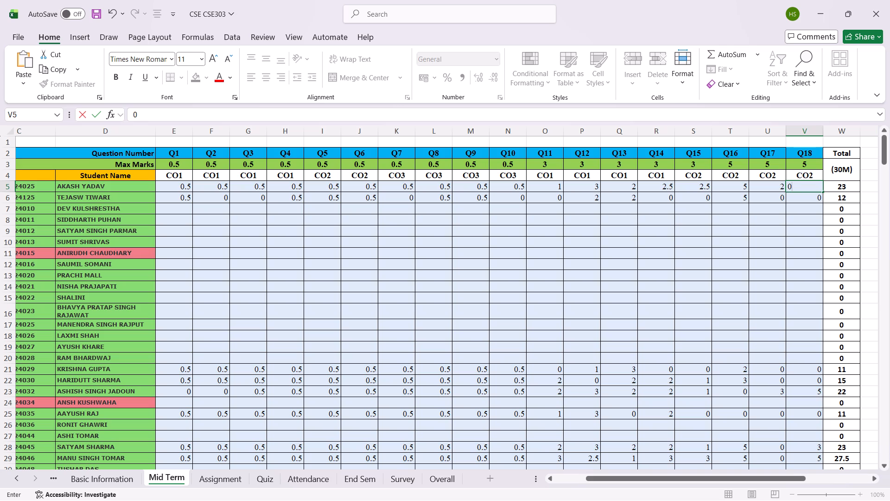
Save the CSE303 workbook.
key("ctrl+s")
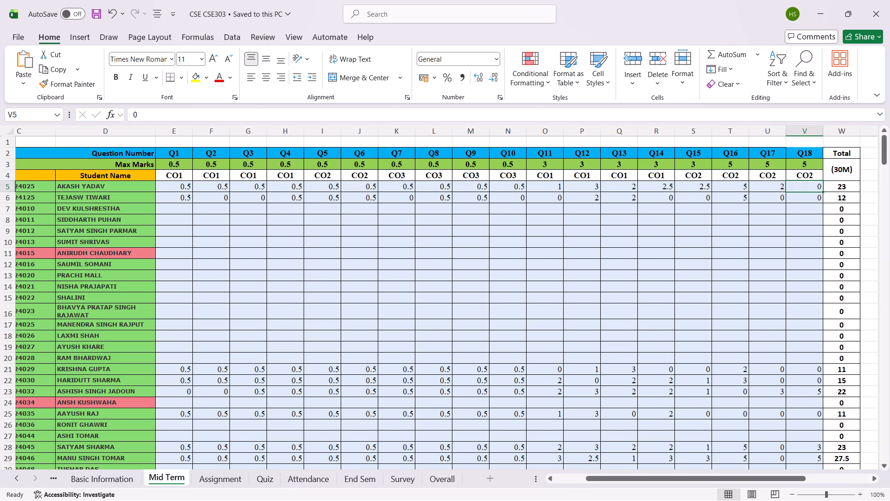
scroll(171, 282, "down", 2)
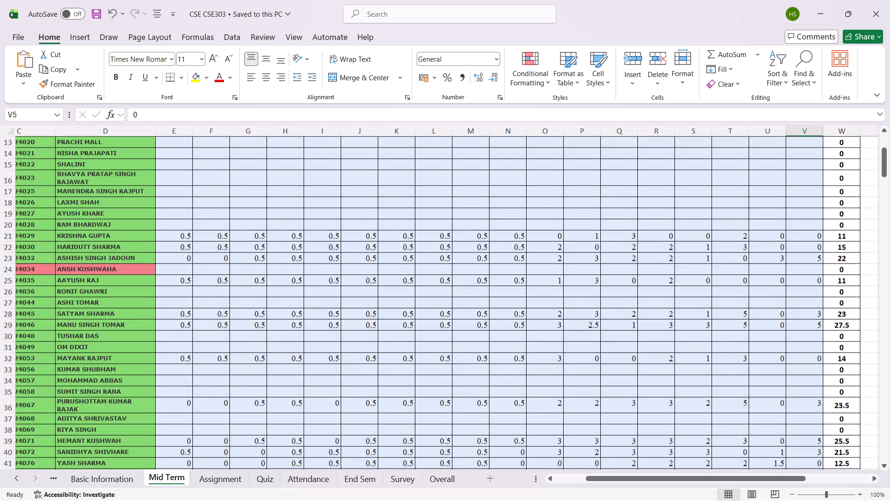
In row 48, enter the marks for Q1 to Q3 as 0, 0.5 and 0.
scroll(171, 282, "up", 1)
scroll(171, 282, "down", 3)
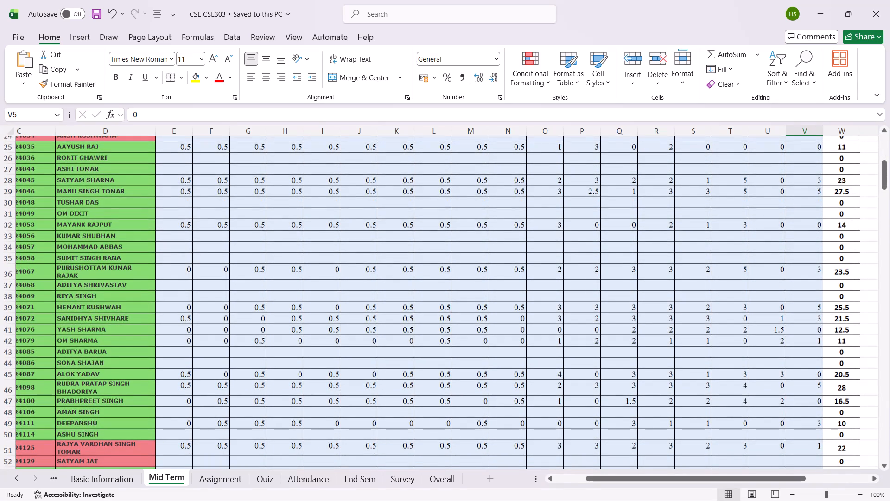
left_click(197, 415)
left_click(180, 413)
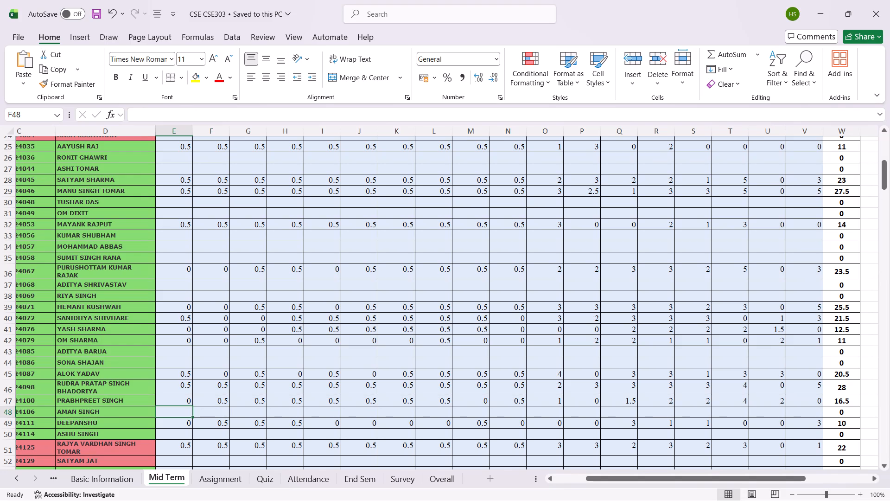
key("0")
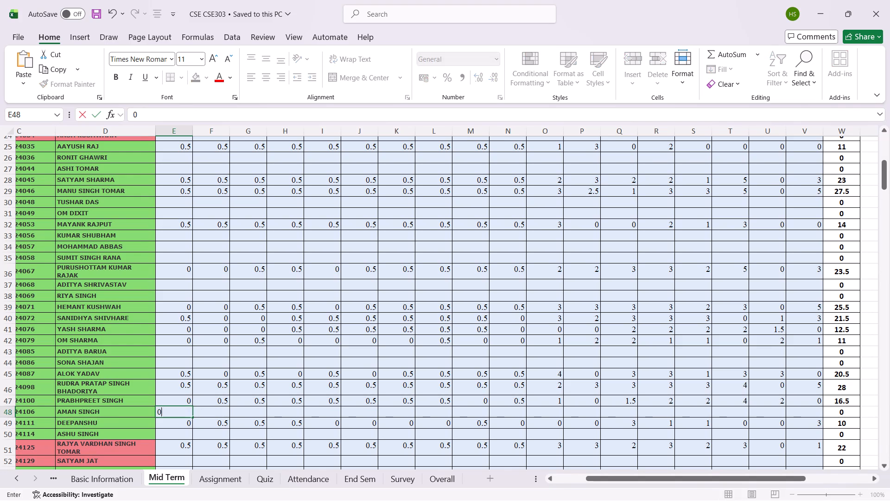
left_click(217, 414)
type("0.5")
left_click(255, 411)
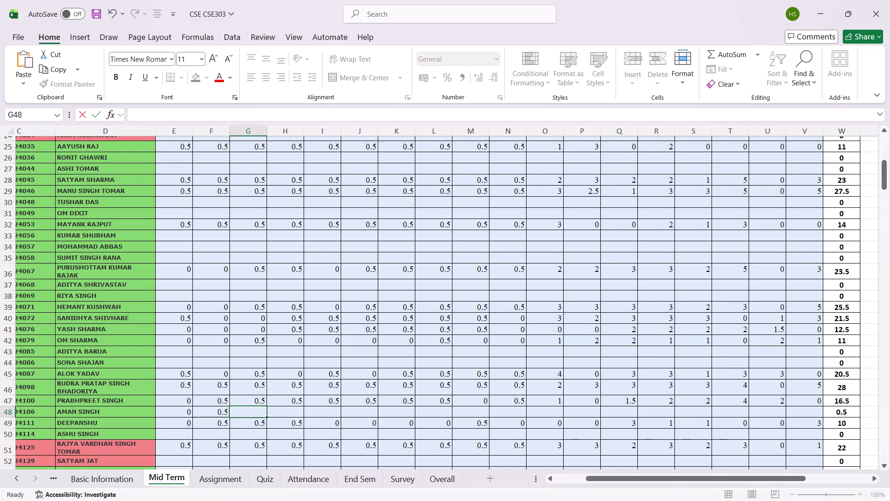
key("0")
In row 48, enter 0.5 as the Q4 mark, fill it across to Q9, and enter 0 for Q10.
left_click(291, 410)
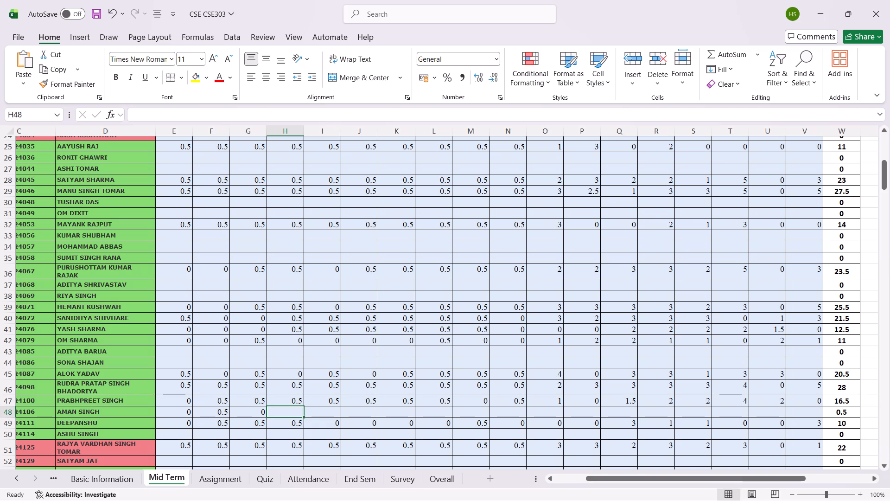
key("0")
key("period")
key("5")
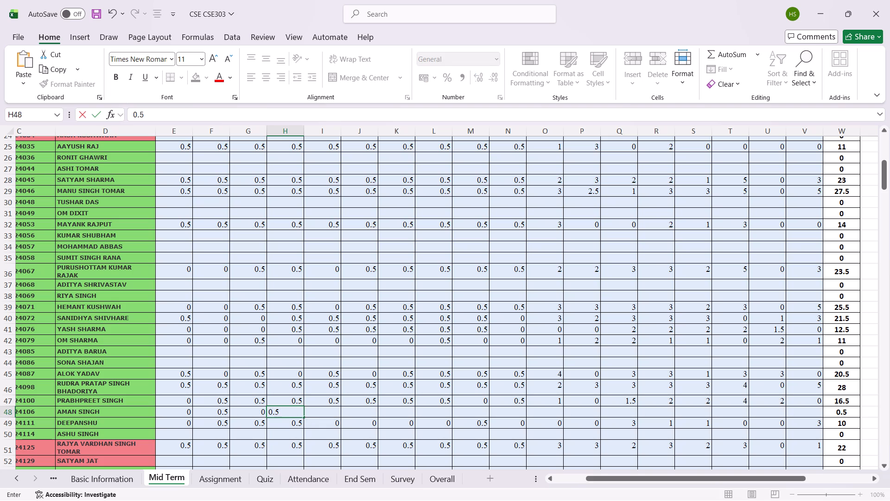
left_click_drag(305, 416, 477, 414)
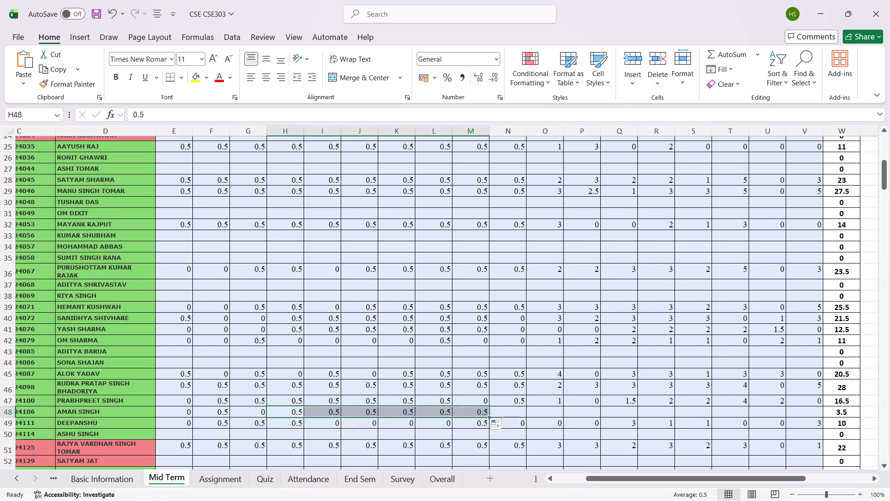
left_click(503, 412)
key("0")
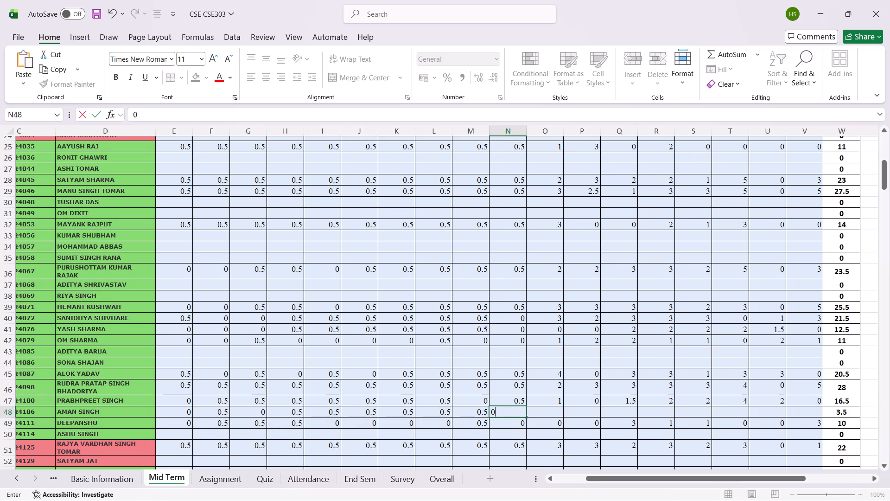
In row 48, enter the marks for Q11 to Q15 as 3, 2, 3, 3 and 2.
left_click(544, 411)
key("3")
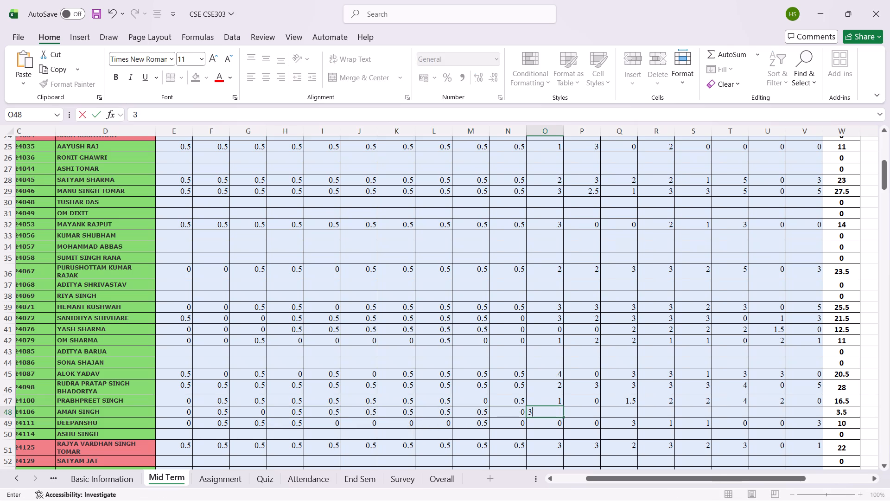
left_click(586, 411)
key("2")
left_click(608, 411)
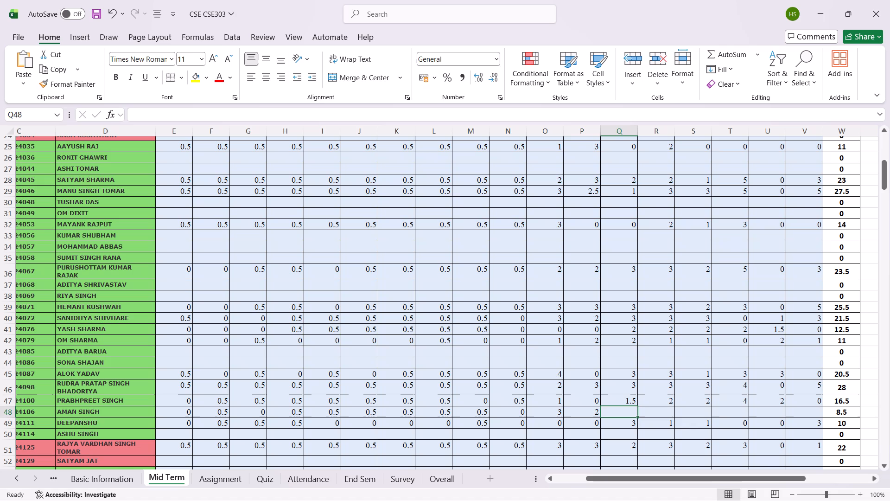
key("3")
left_click(653, 411)
key("3")
left_click(684, 412)
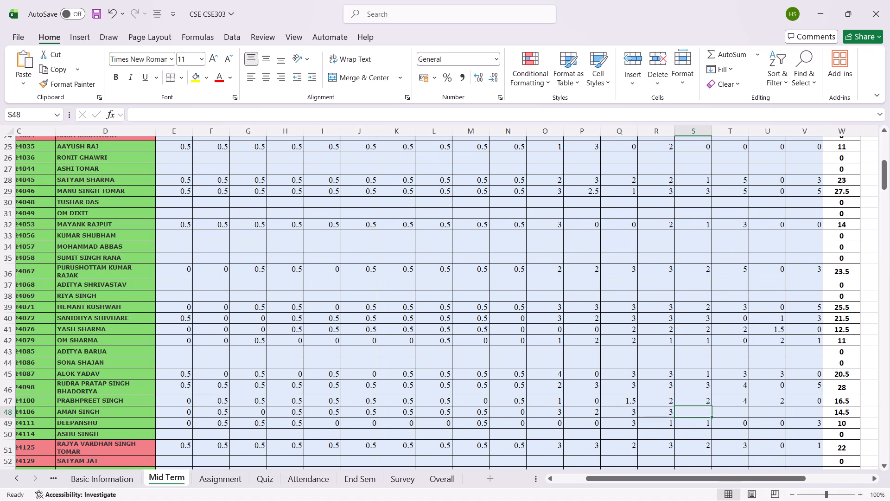
key("2")
In row 48, enter the marks for Q16 to Q18 as 3, 0 and 5.
left_click(712, 414)
left_click(725, 414)
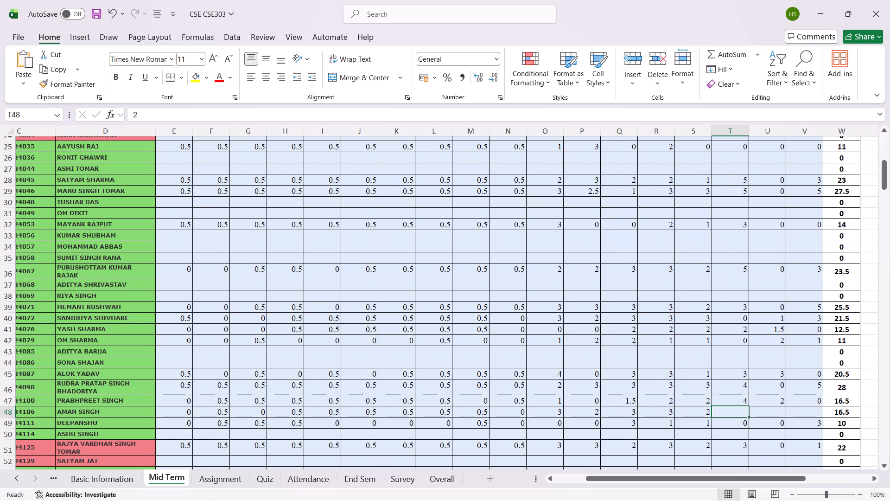
key("3")
left_click(762, 414)
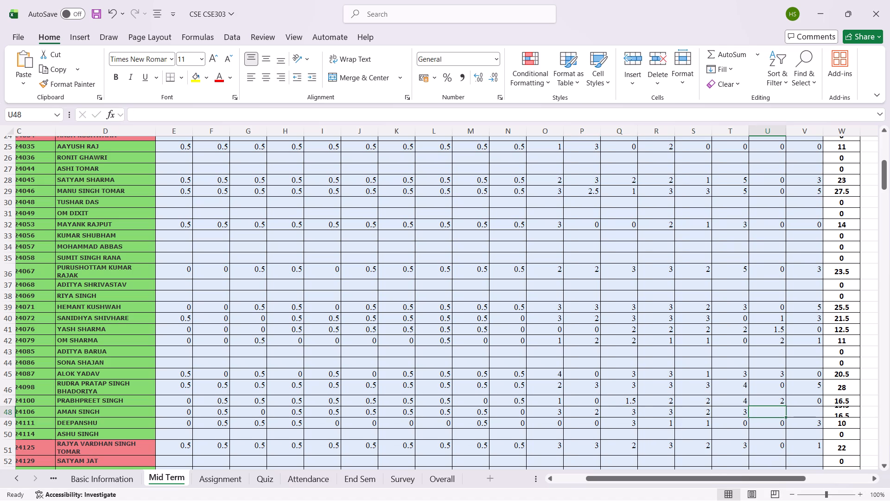
left_click(777, 413)
key("0")
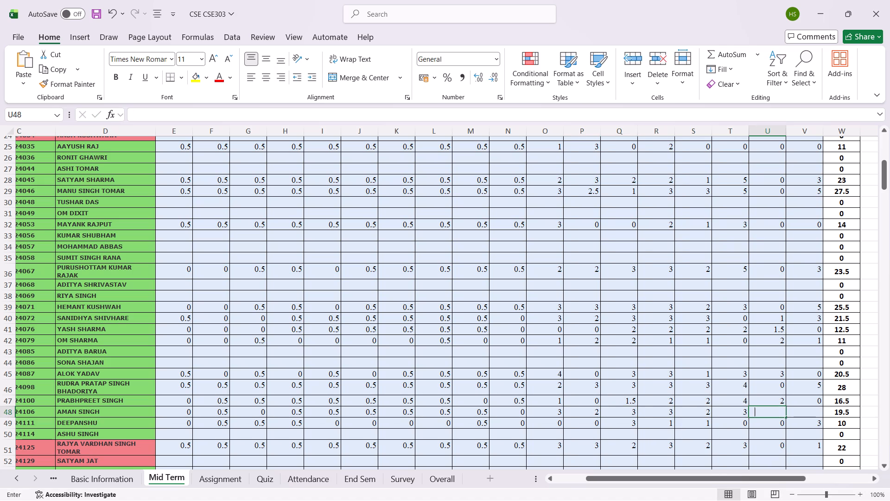
left_click(800, 412)
key("5")
left_click(840, 410)
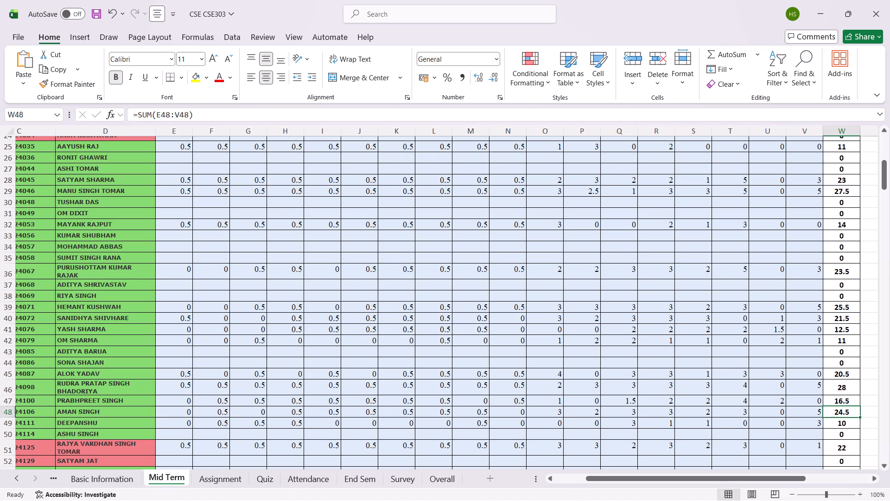
In row 33, enter 0.5 for Q1 and Q2, fill it across to Q9, and enter 0 for Q10.
left_click(173, 241)
left_click(177, 236)
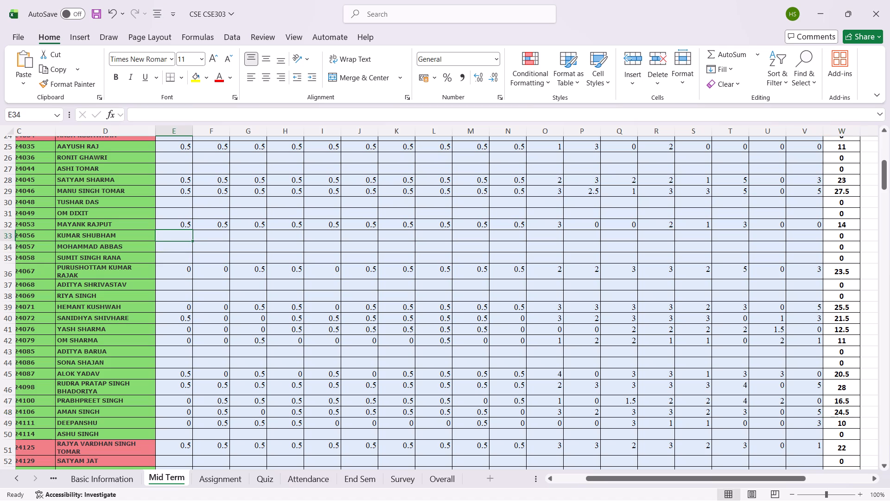
type("0.5")
left_click(215, 236)
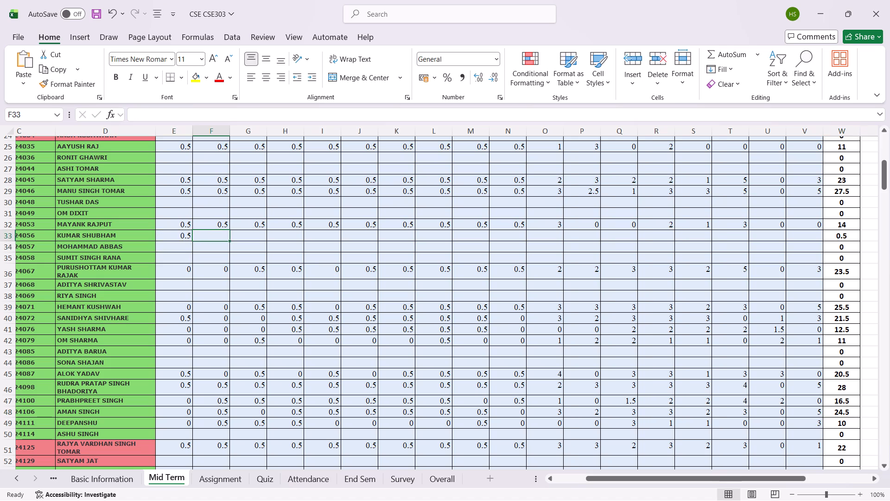
type("0.5")
left_click(251, 236)
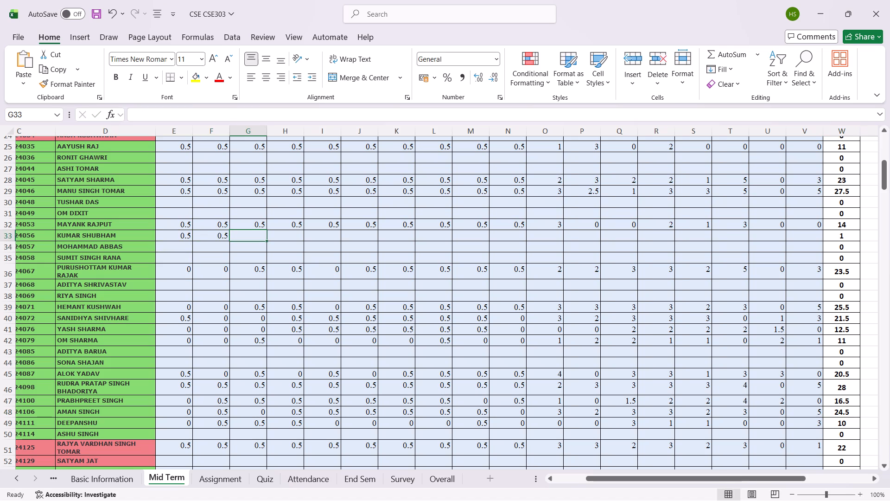
left_click(222, 238)
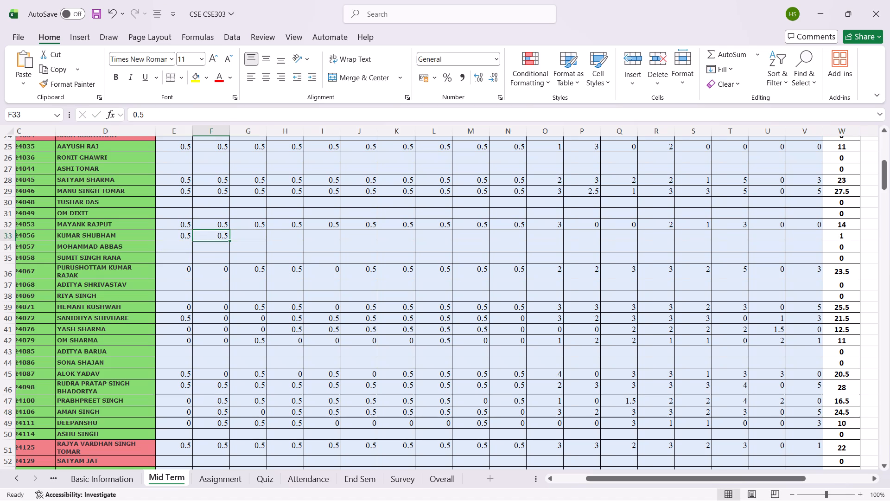
left_click_drag(230, 239, 486, 237)
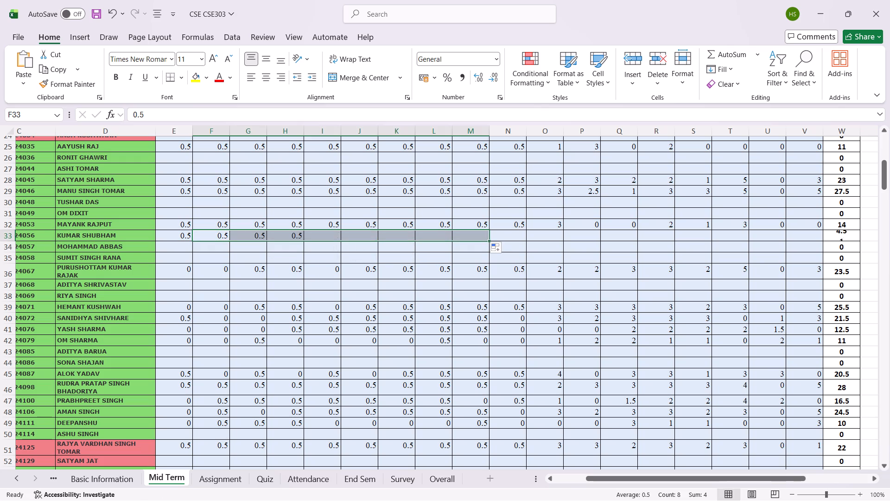
left_click(509, 236)
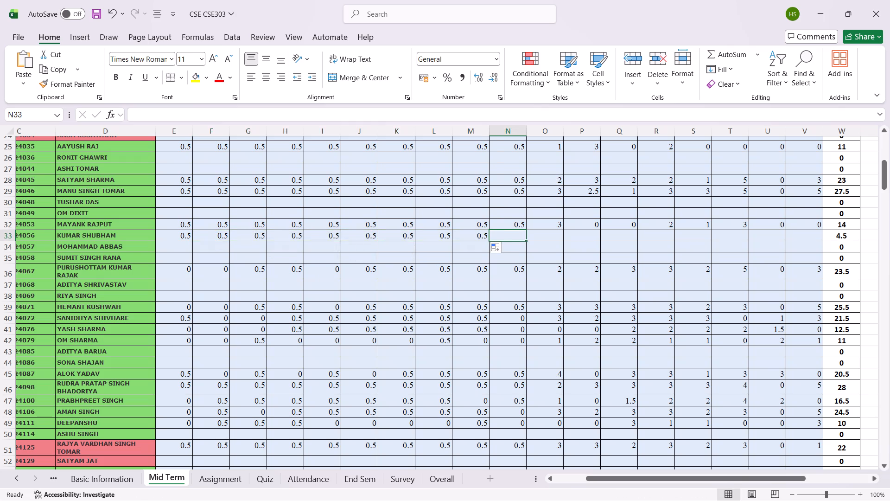
key("0")
In row 33, enter the marks for Q11 to Q15 as 3, 3, 3, 3 and 2.5.
left_click(548, 240)
key("2")
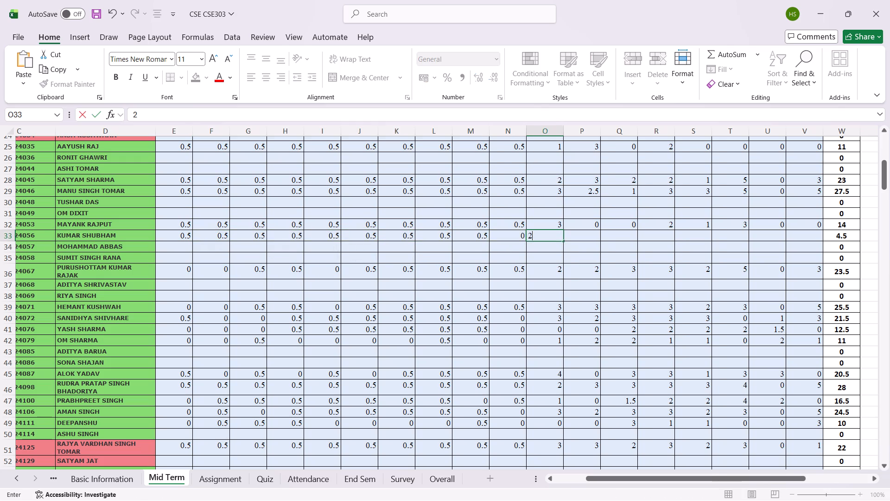
key("BackSpace")
key("3")
left_click(585, 236)
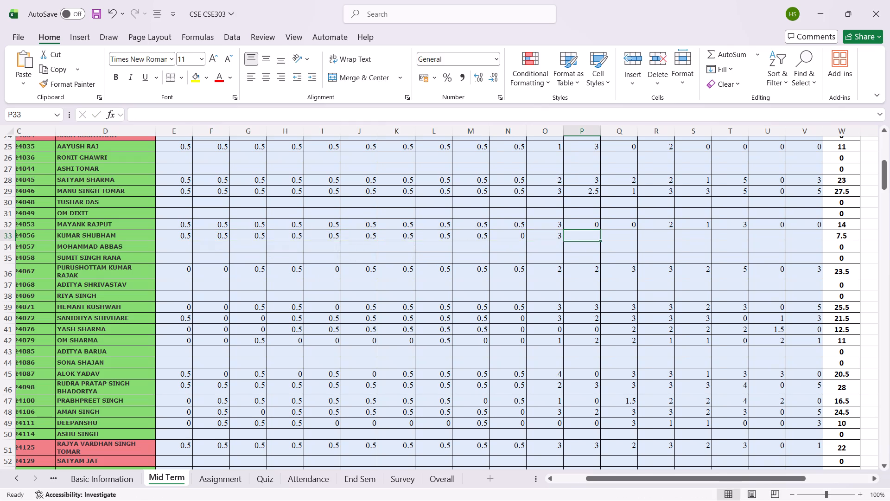
key("3")
left_click(623, 236)
key("3")
left_click(650, 235)
key("3")
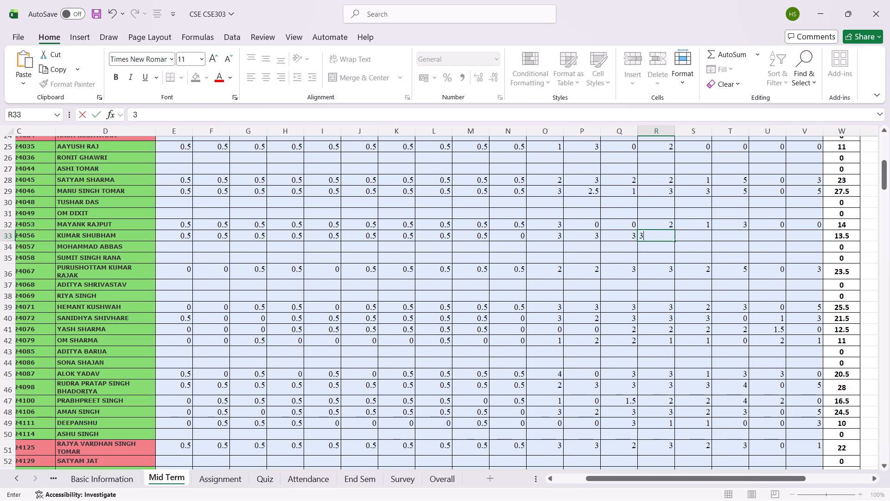
left_click(697, 237)
key("3")
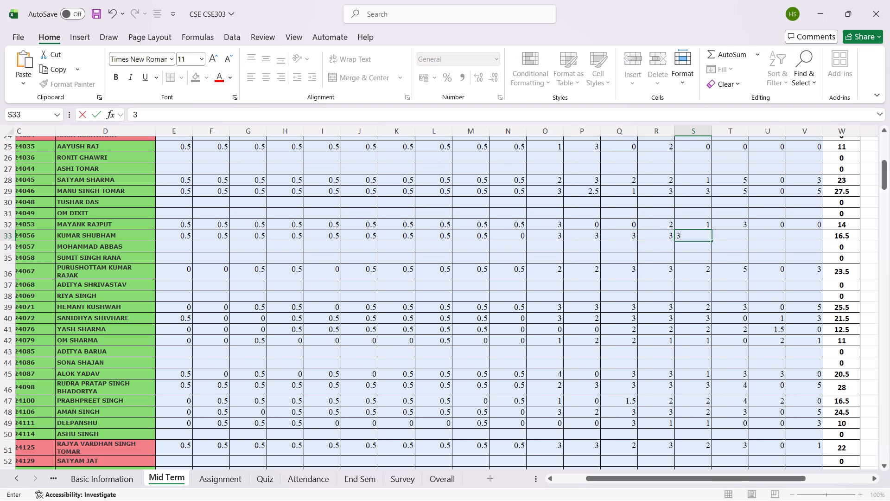
key("BackSpace")
type("2.")
key("5")
In row 33, enter the marks for Q16 to Q18 as 5, 0 and 5.
left_click(719, 234)
key("5")
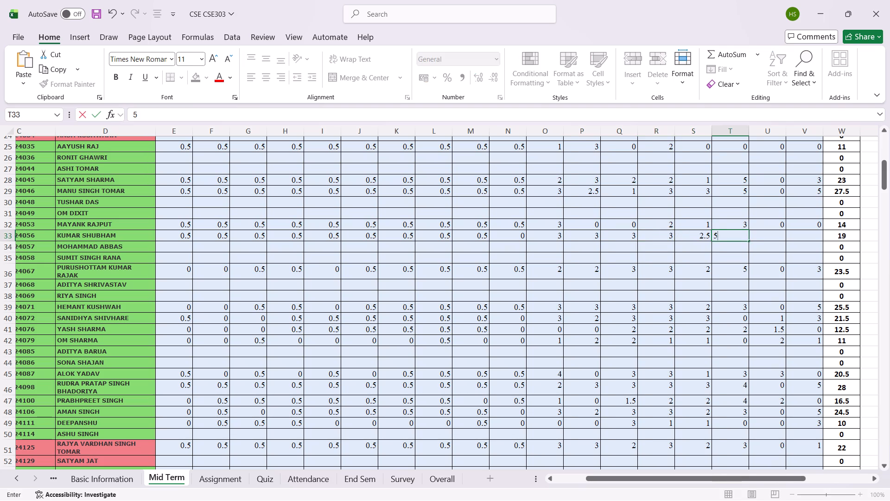
left_click(768, 236)
key("0")
left_click(804, 240)
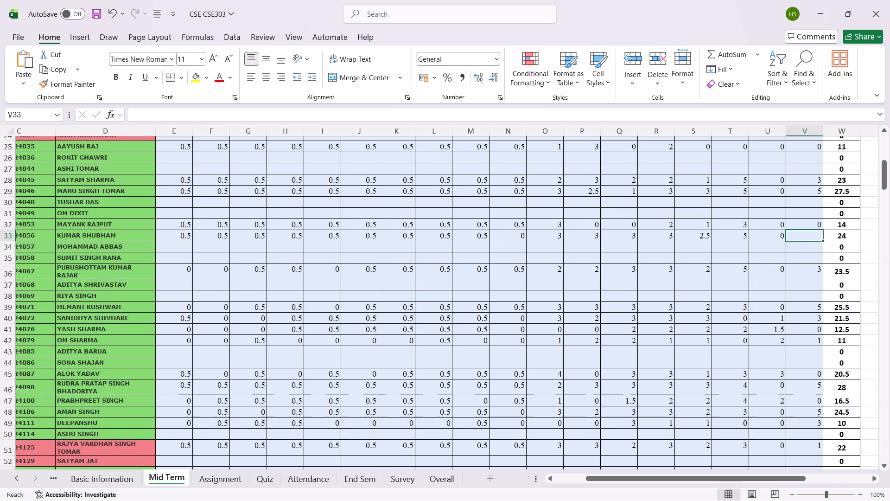
key("5")
left_click(837, 232)
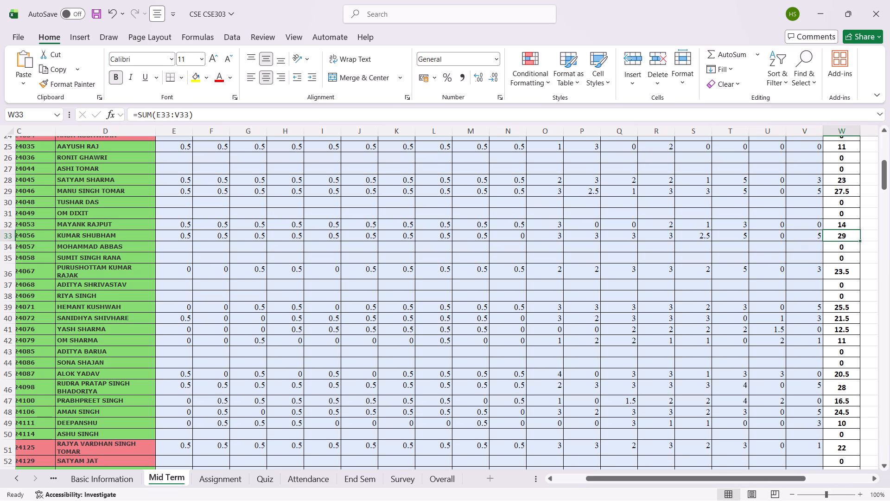
In row 54, enter 0 for Q1 and 0.5 for Q2, and fill the 0.5 across to Q10.
scroll(139, 303, "down", 2)
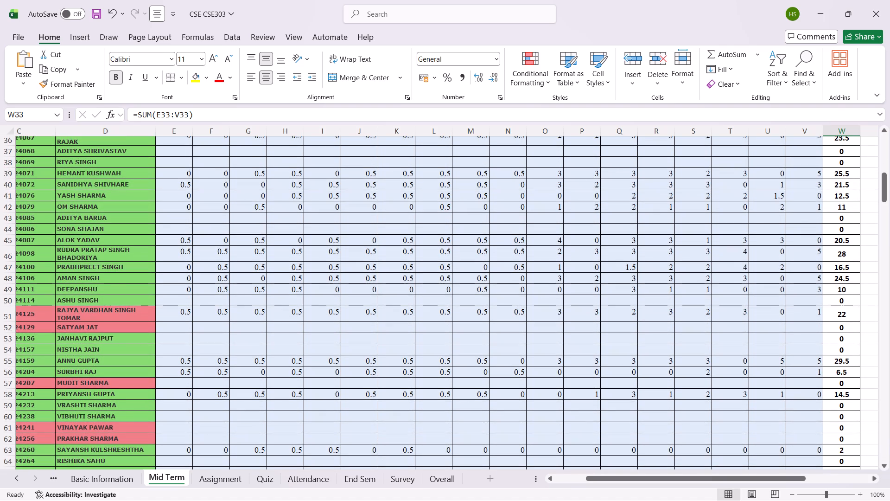
scroll(139, 305, "down", 2)
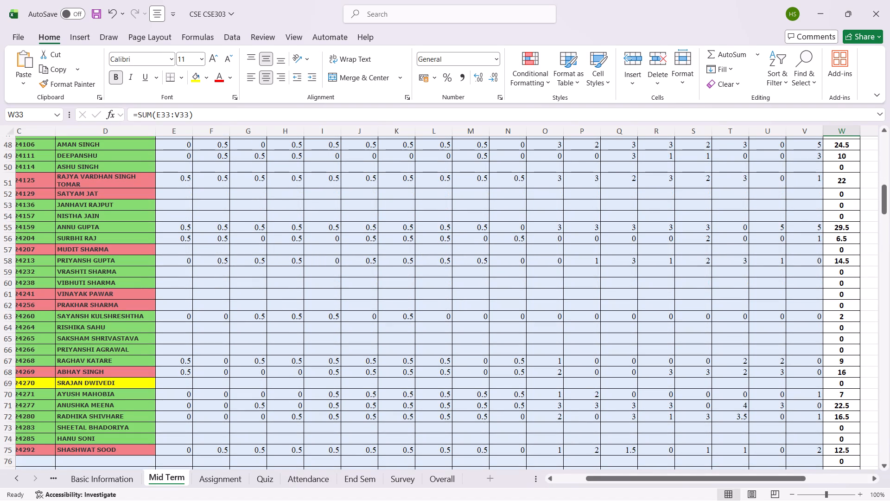
left_click(175, 217)
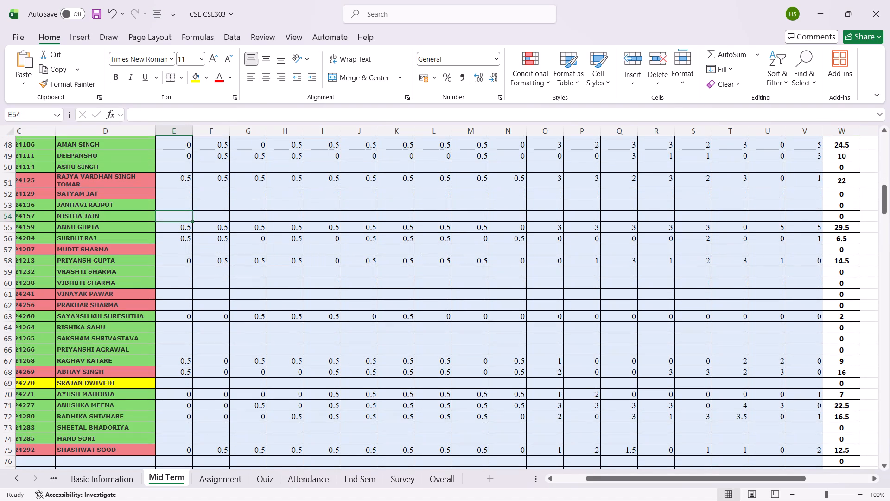
key("0")
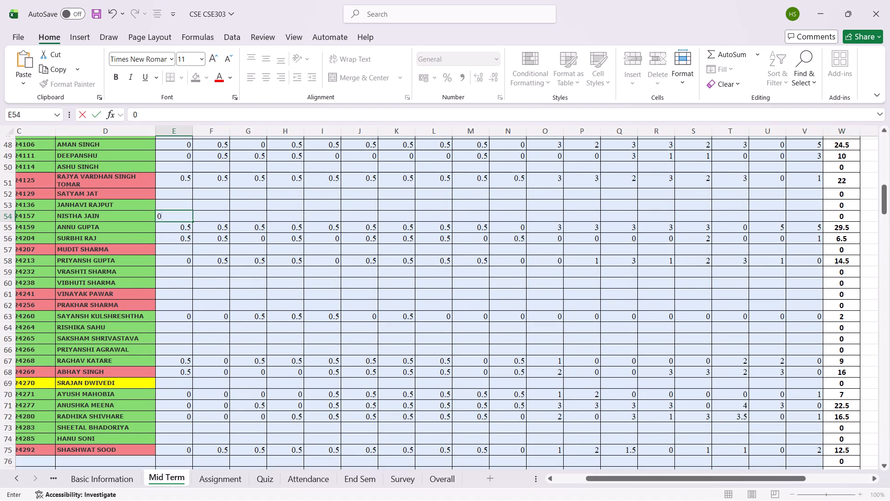
left_click(203, 218)
type("0.5")
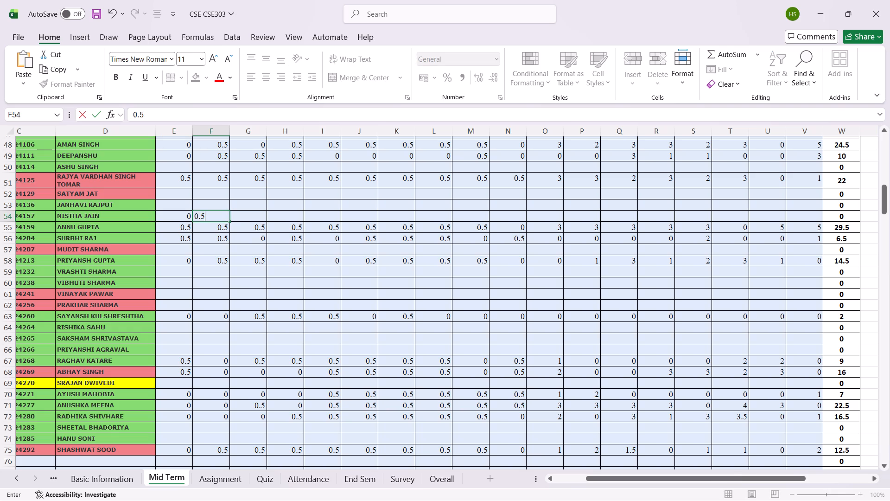
left_click_drag(229, 221, 330, 214)
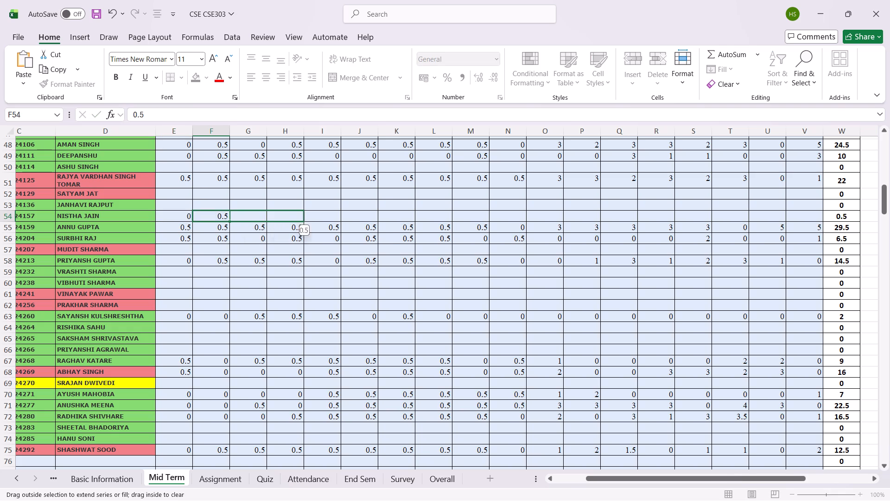
left_click_drag(330, 214, 516, 212)
In row 54, enter the marks for Q11 to Q15 as 2, 3, 3, 3 and 3.
left_click(543, 218)
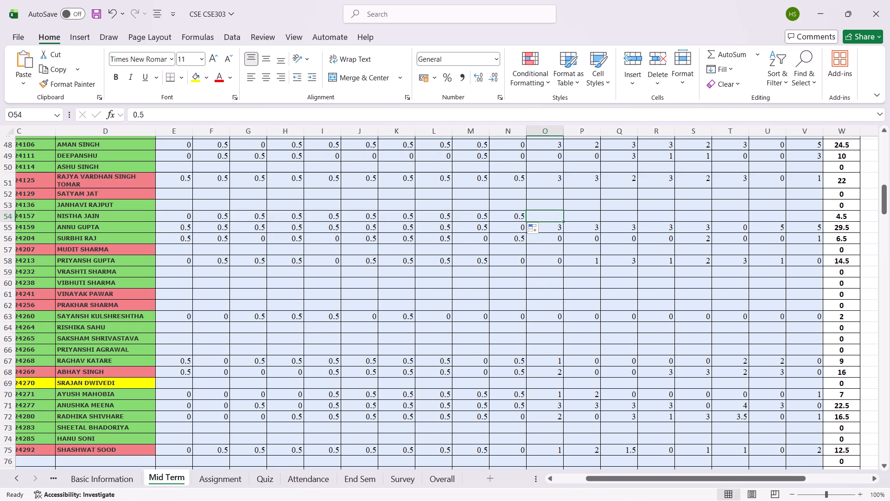
left_click(569, 219)
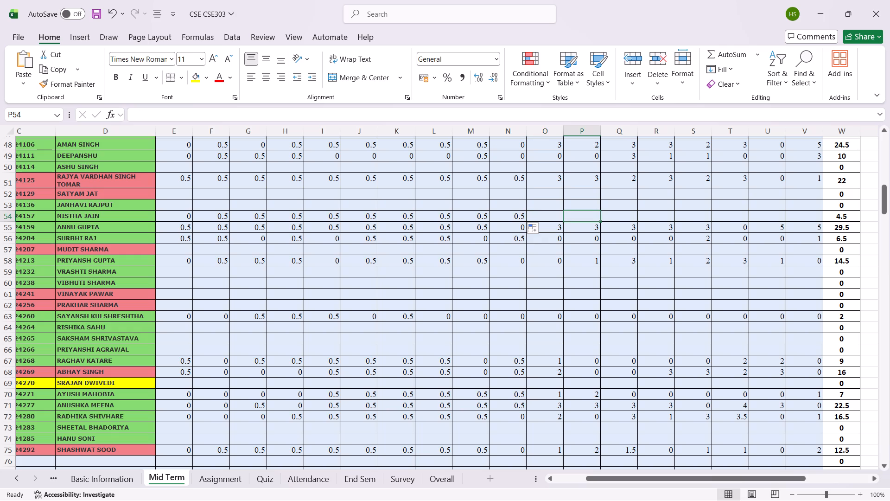
left_click(548, 214)
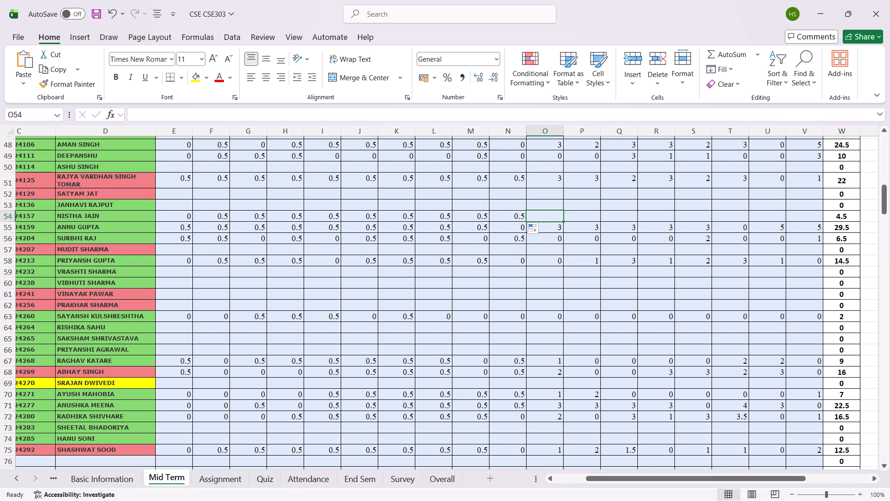
key("2")
left_click(575, 215)
key("3")
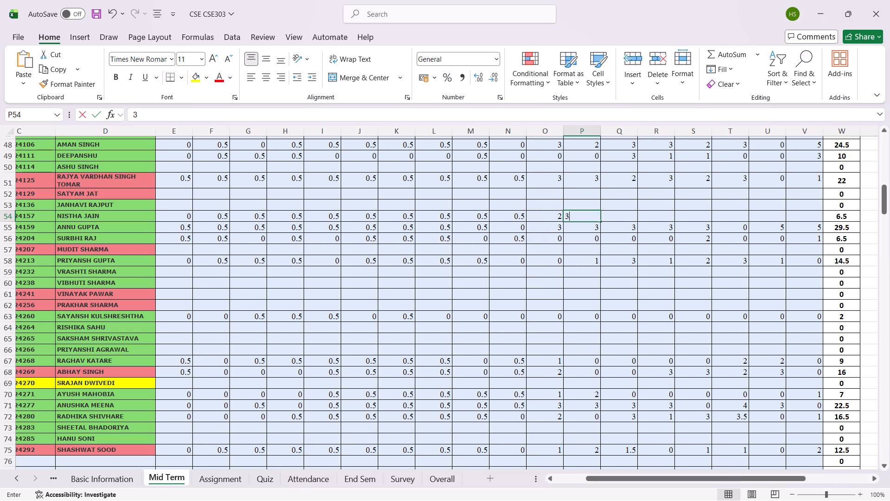
left_click(608, 216)
key("3")
left_click(665, 219)
key("3")
left_click(683, 218)
key("3")
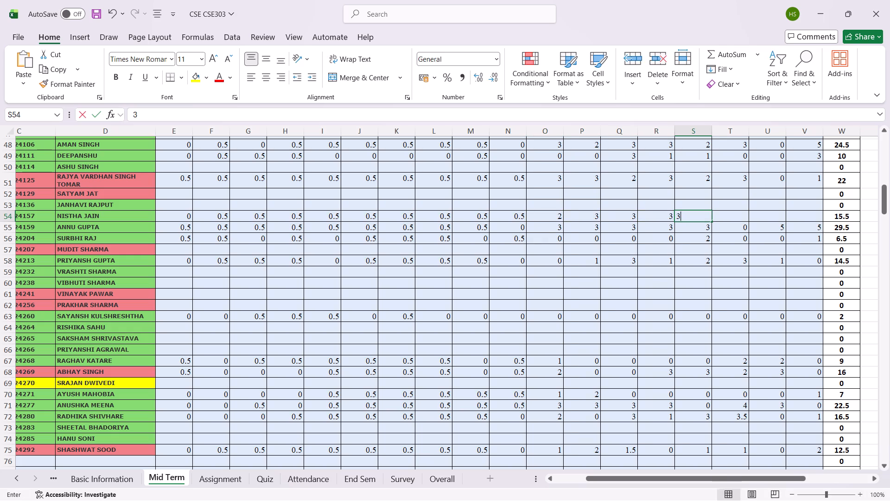
In row 54, enter the marks for Q16 to Q18 as 5, 5 and 0.
left_click(719, 214)
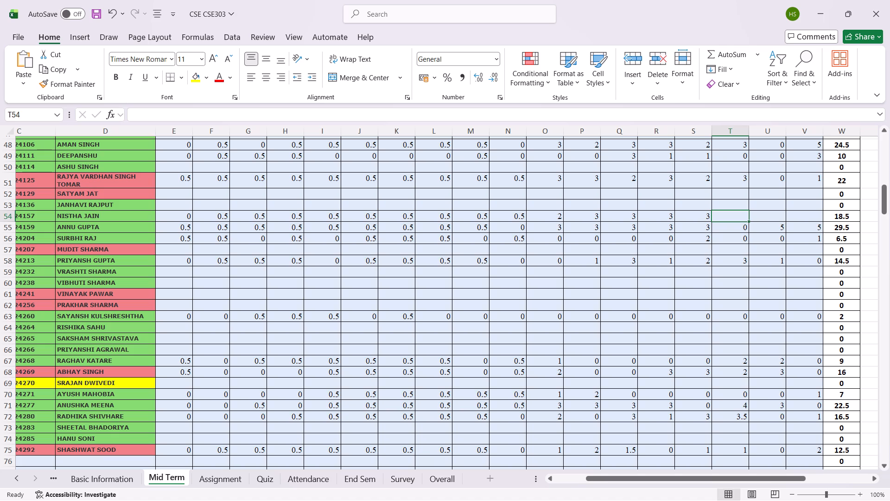
key("5")
left_click(769, 217)
key("5")
left_click(797, 217)
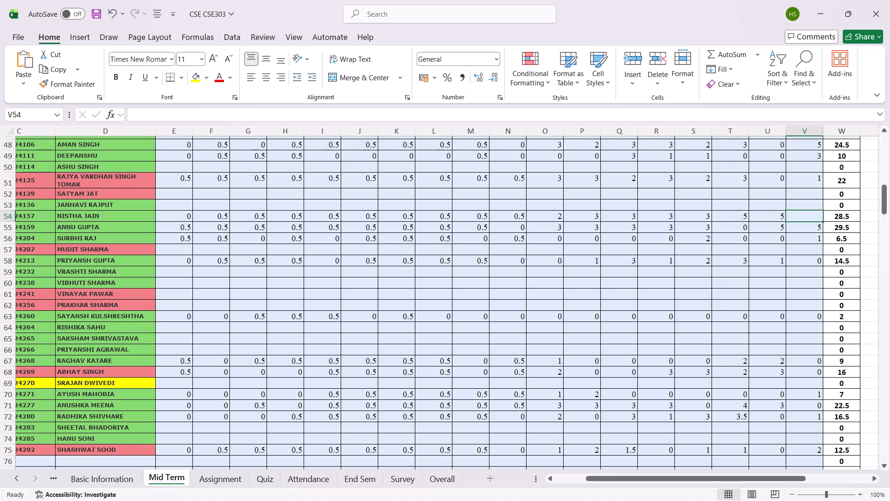
key("0")
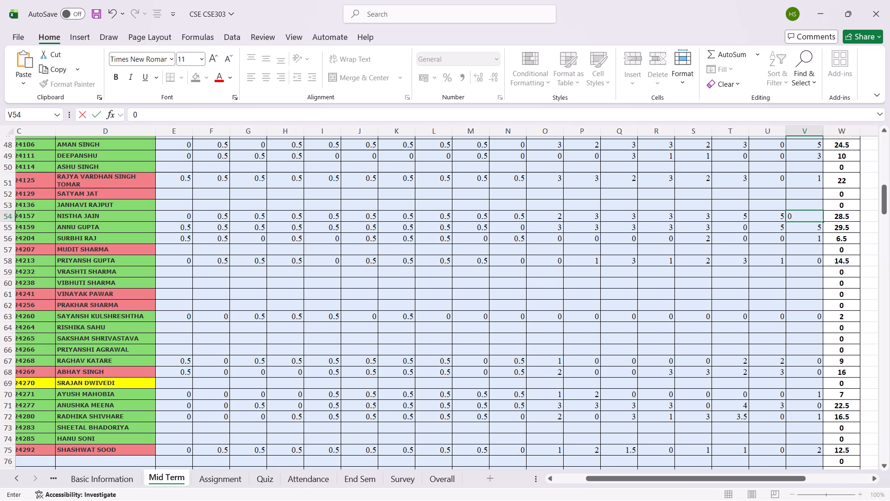
Look through the student list up to the header rows to locate row 14.
scroll(178, 341, "down", 1)
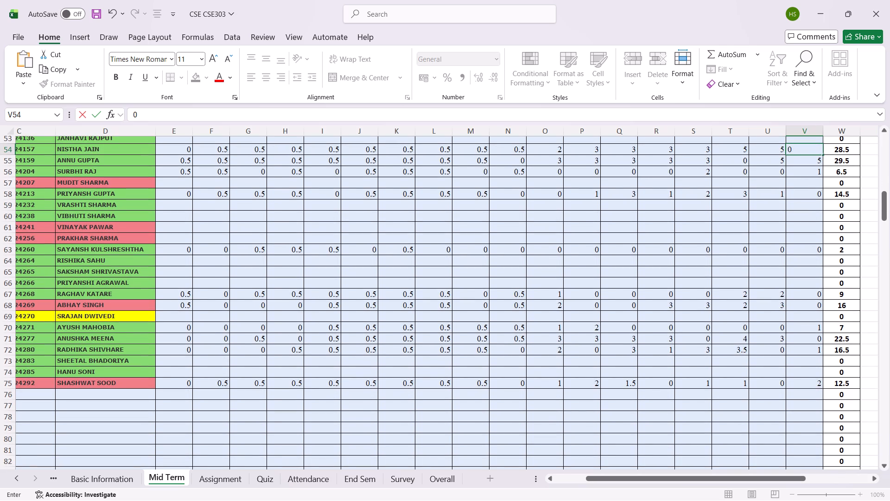
scroll(178, 344, "up", 2)
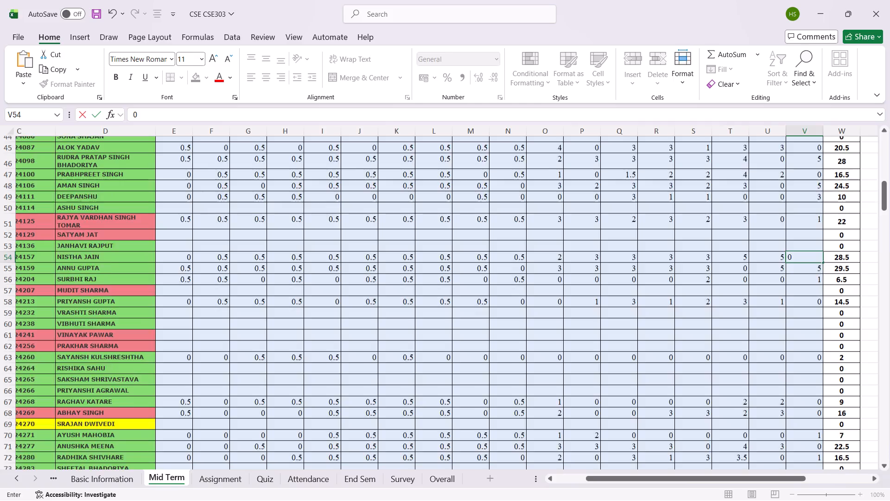
scroll(178, 344, "up", 1)
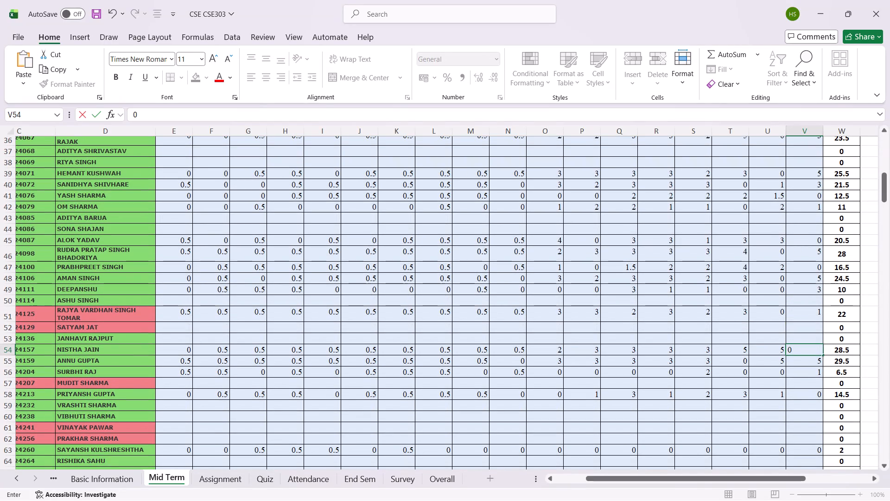
scroll(178, 344, "up", 1)
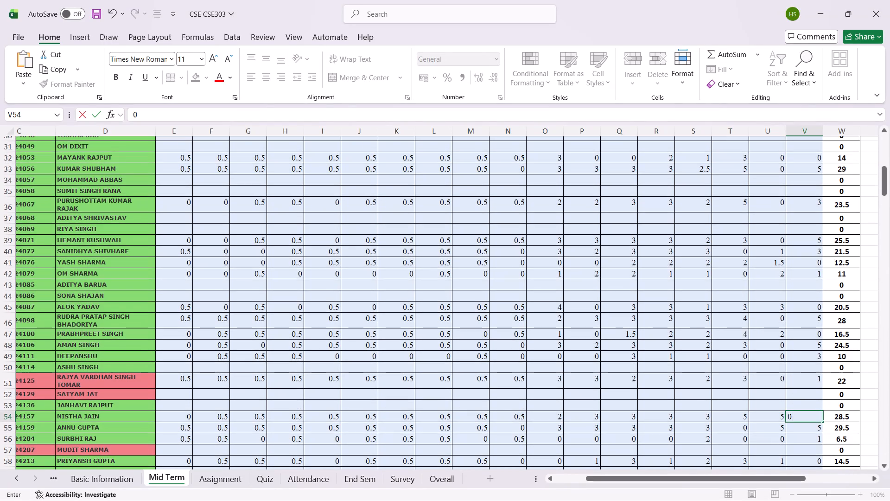
scroll(178, 344, "up", 1)
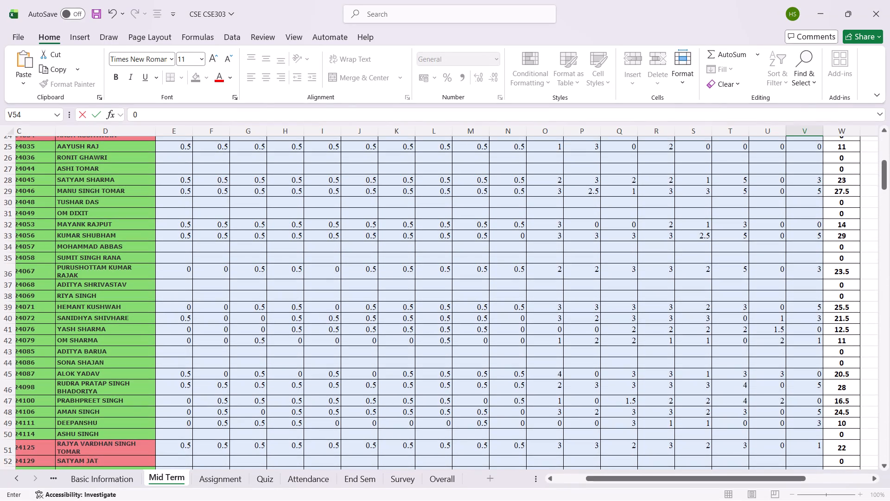
scroll(178, 344, "up", 1)
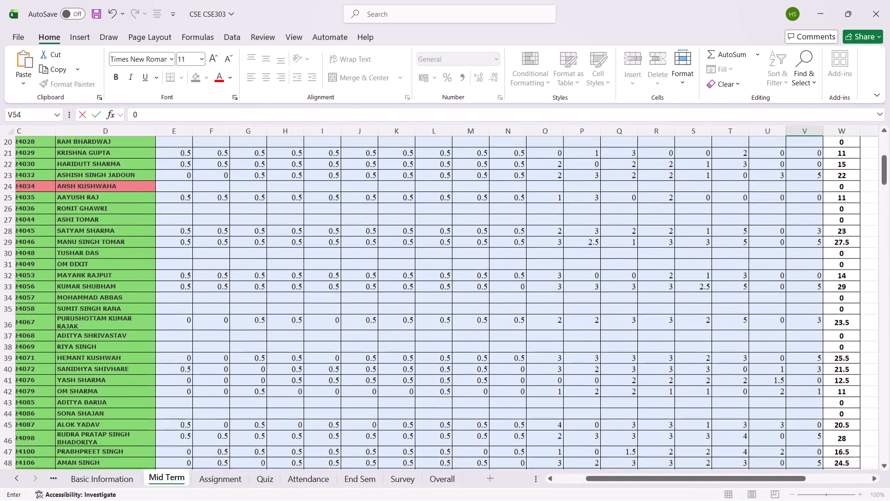
scroll(178, 344, "up", 2)
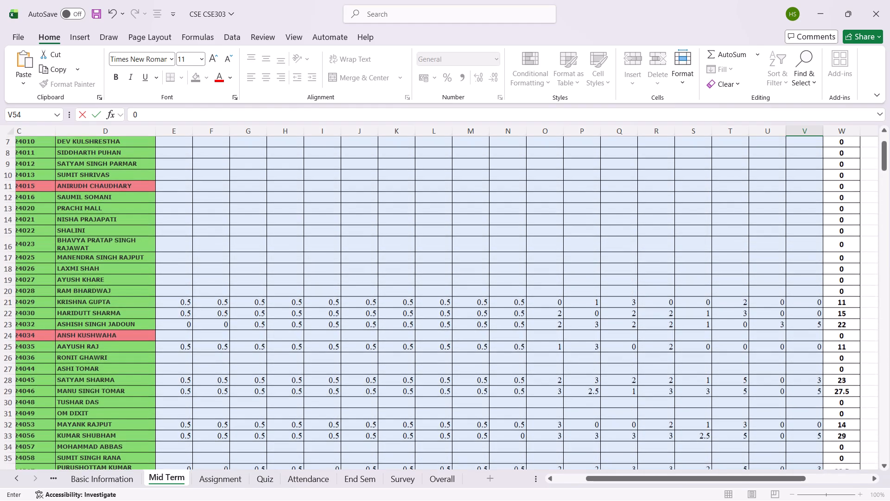
scroll(178, 344, "up", 1)
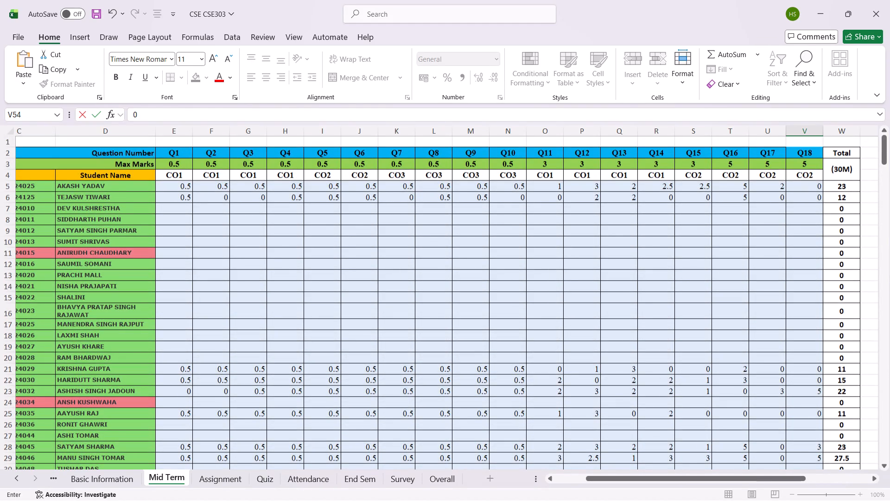
scroll(120, 387, "down", 1)
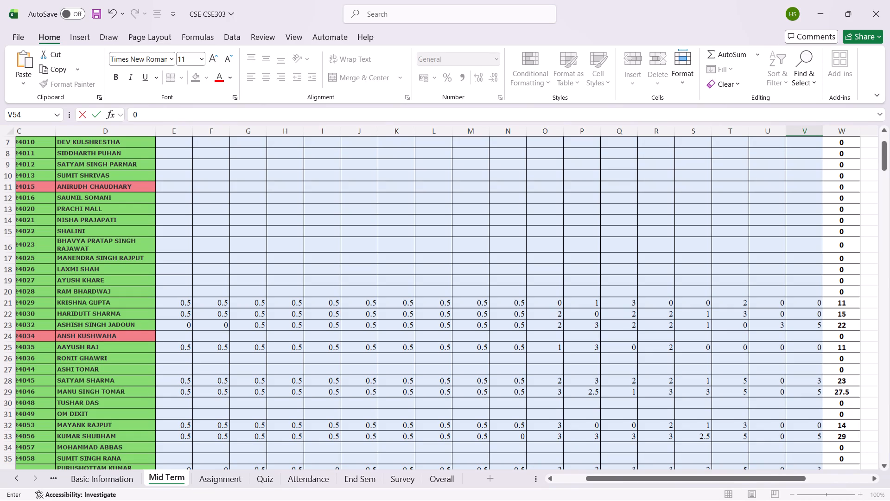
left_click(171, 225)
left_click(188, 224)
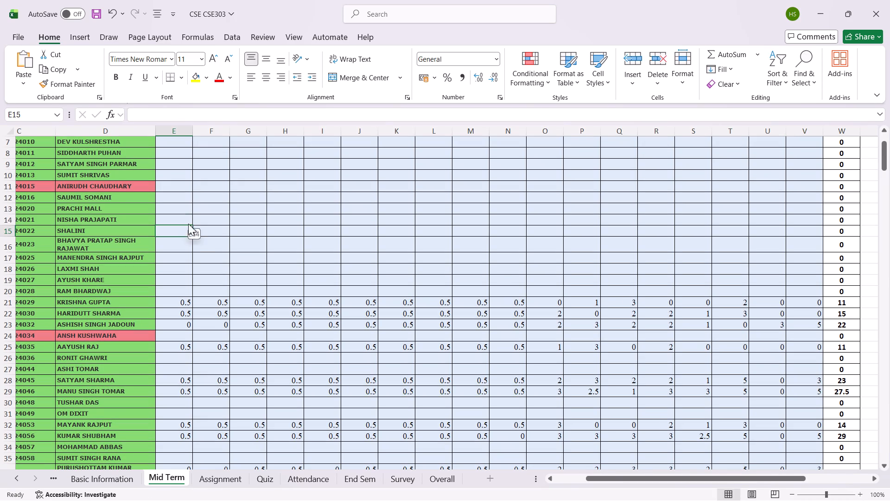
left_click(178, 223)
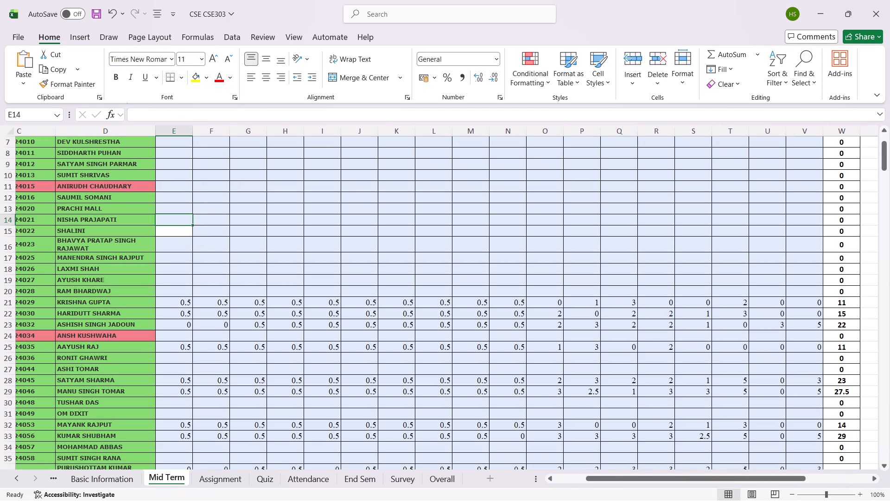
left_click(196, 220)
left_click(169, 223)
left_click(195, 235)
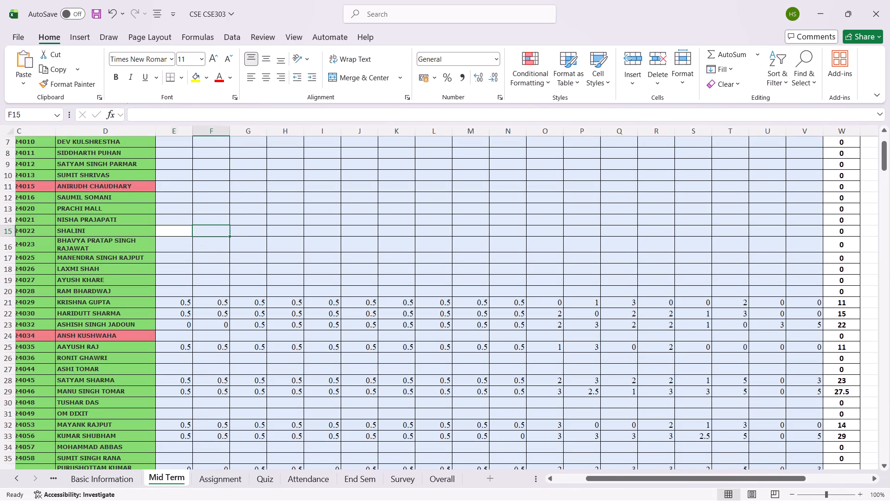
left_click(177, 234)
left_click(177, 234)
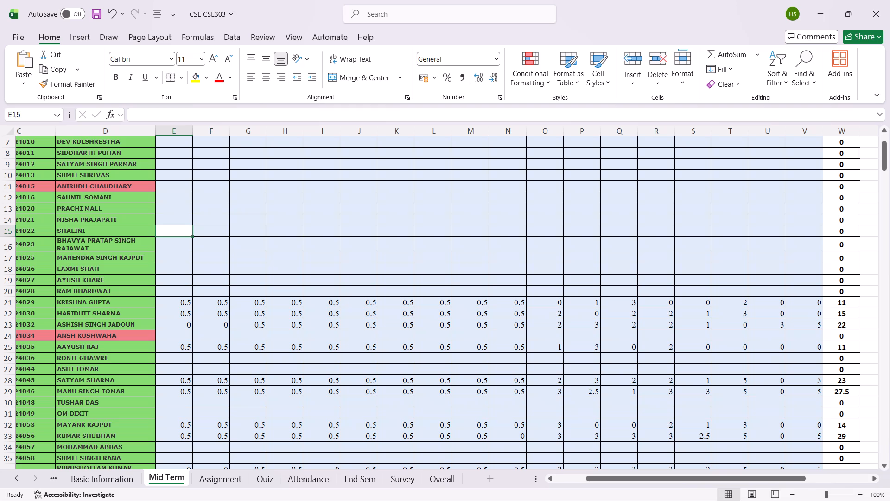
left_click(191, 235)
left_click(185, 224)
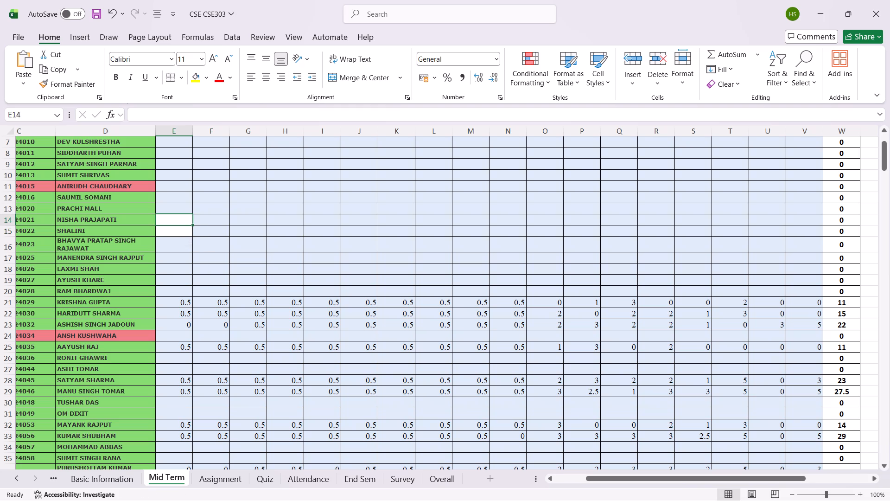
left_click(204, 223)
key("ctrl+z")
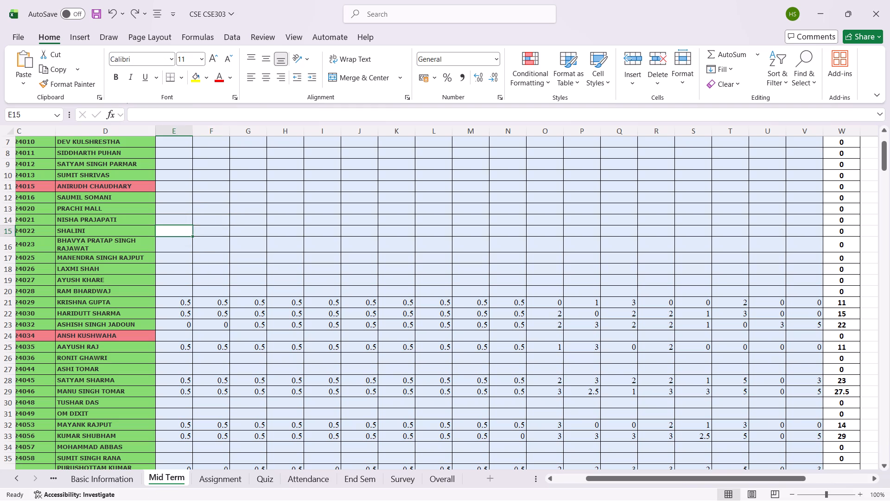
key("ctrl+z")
In row 14, enter 0.5 for Q1, 0 for Q2 and 0.5 for Q3, and fill the 0.5 across to Q6.
left_click(184, 223)
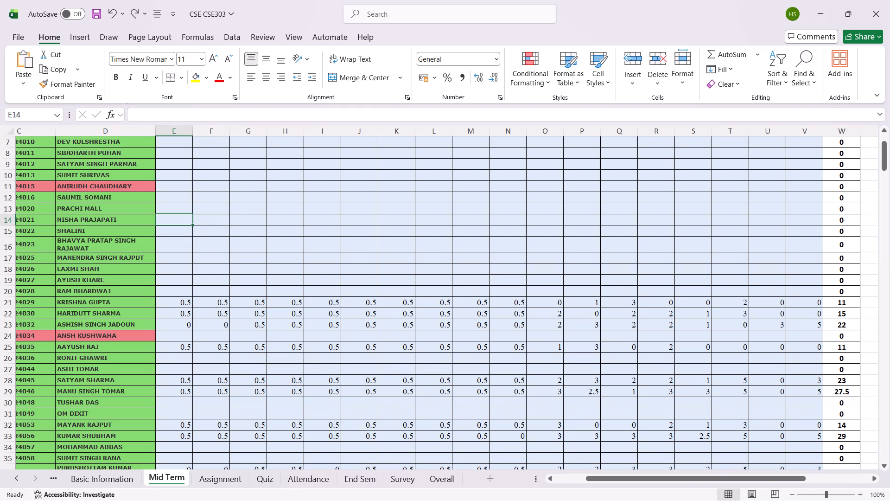
type("0.5")
left_click(211, 218)
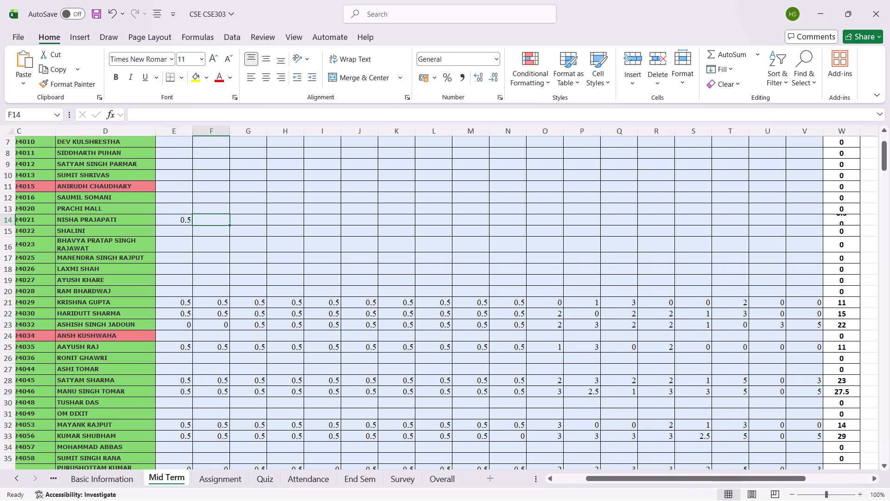
key("0")
left_click(261, 220)
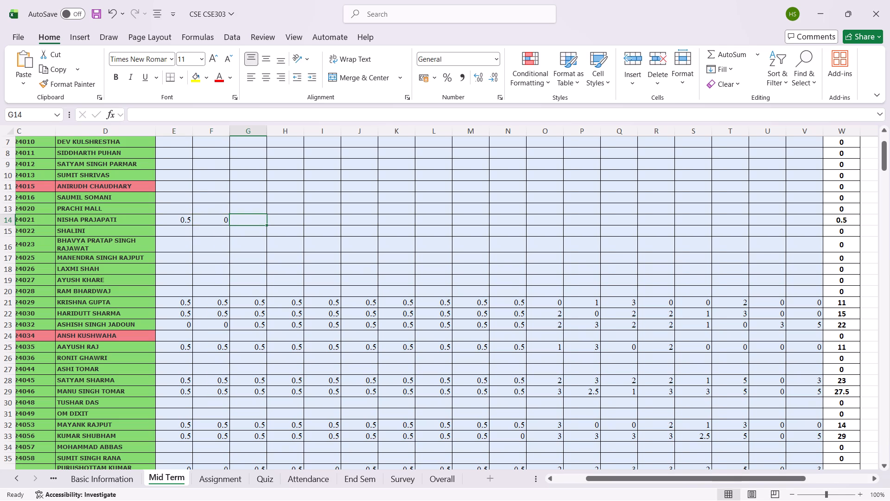
type("0.5")
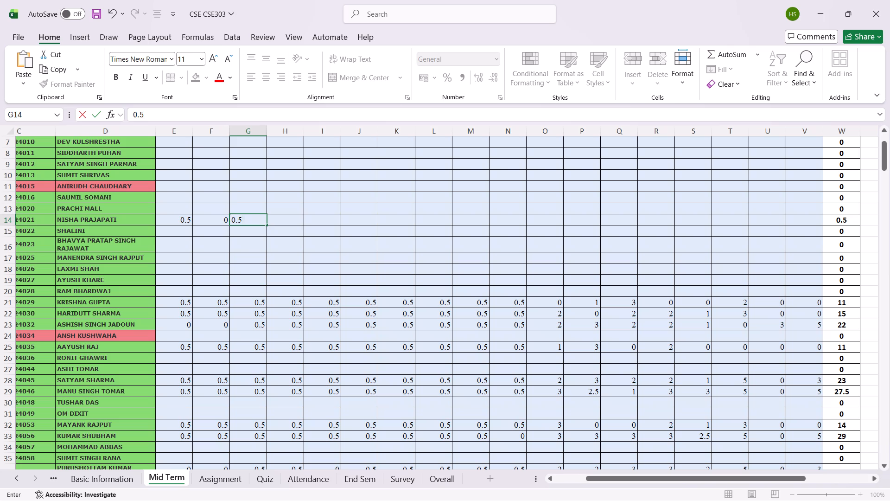
left_click_drag(266, 225, 366, 218)
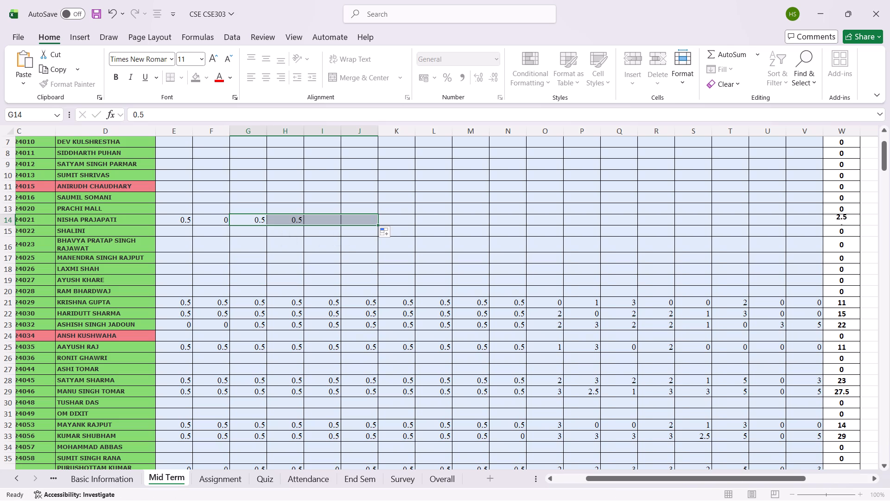
In row 14, enter the marks for Q7 to Q10 as 0, 0, 0.5 and 0.
left_click(404, 221)
key("0")
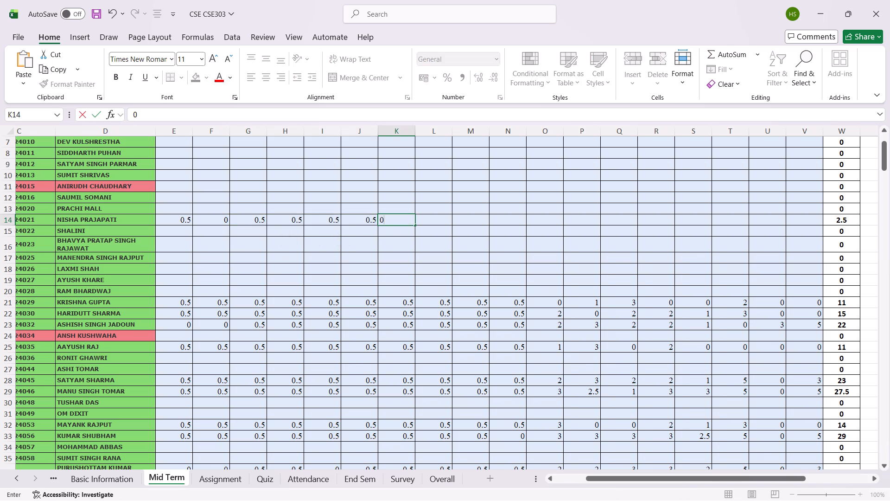
left_click(429, 219)
key("0")
left_click(468, 220)
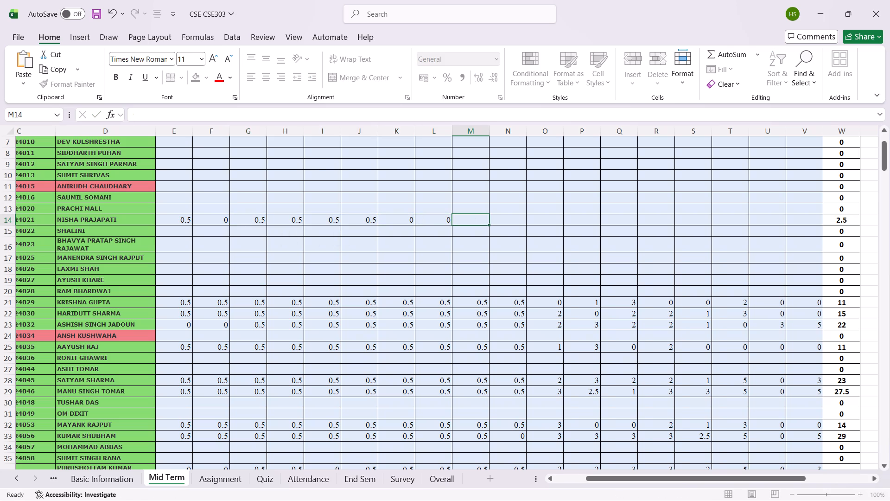
type("0.5")
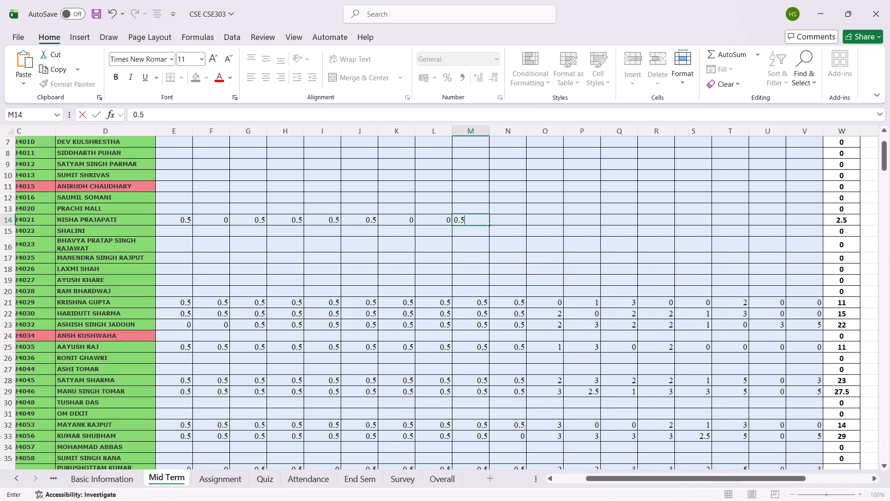
left_click(499, 220)
key("0")
In row 14, enter the marks for Q11 to Q15 as 0, 1.5, 3, 3 and 5.
left_click(540, 217)
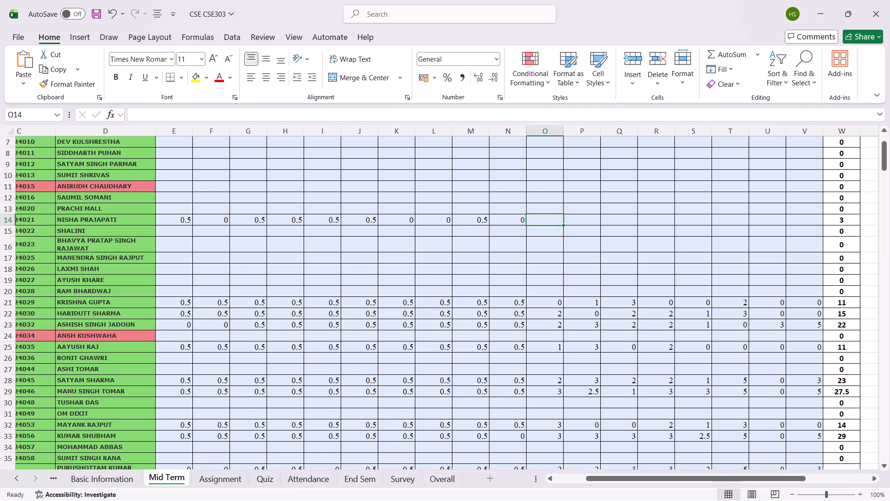
key("0")
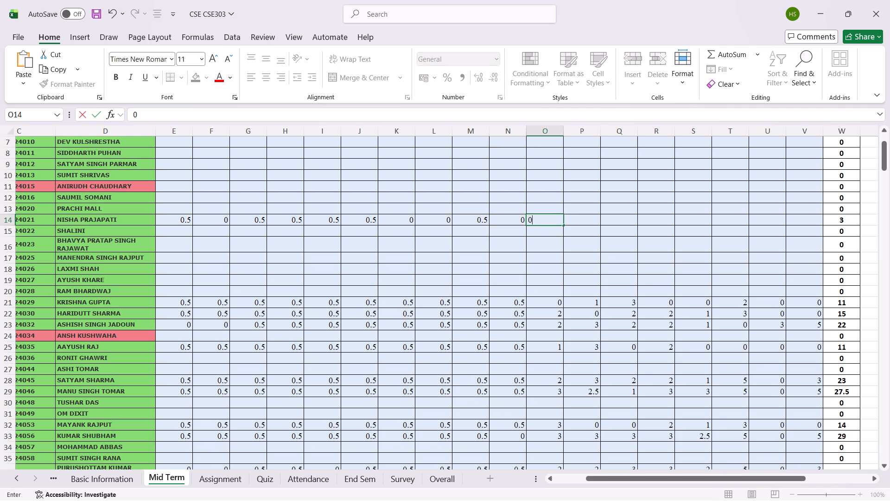
left_click(580, 219)
key("1")
key("period")
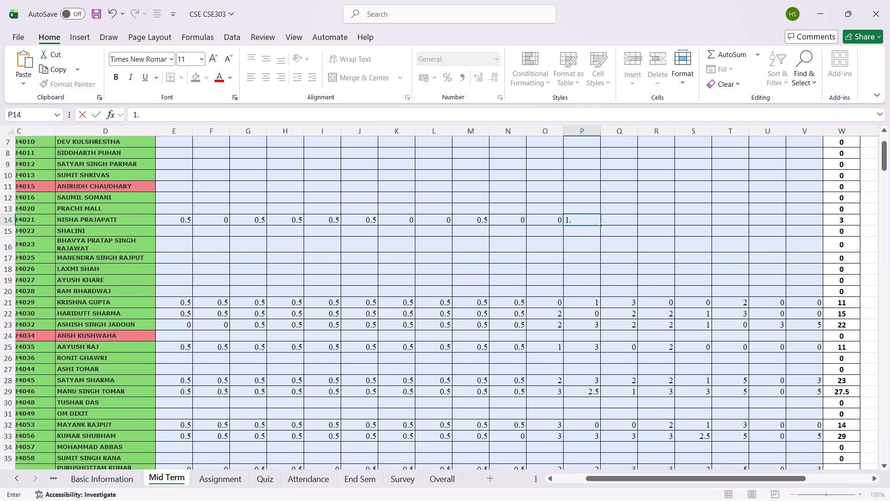
key("5")
left_click(613, 224)
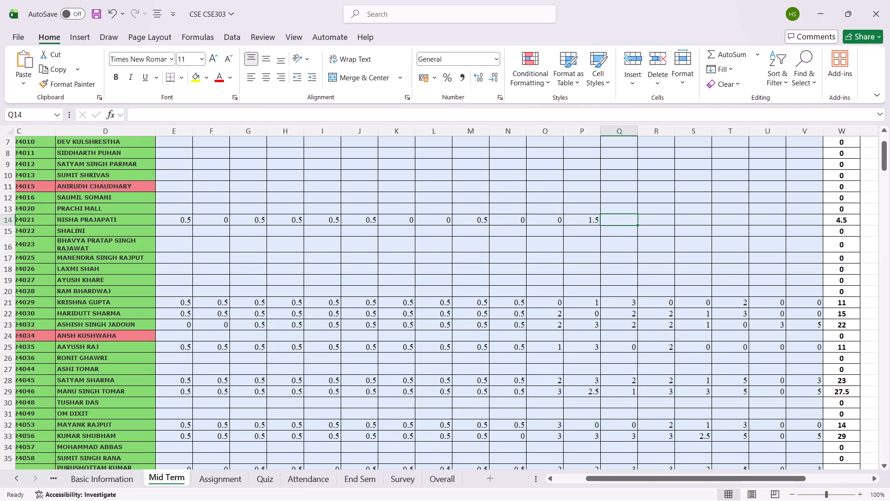
key("3")
left_click(658, 217)
key("3")
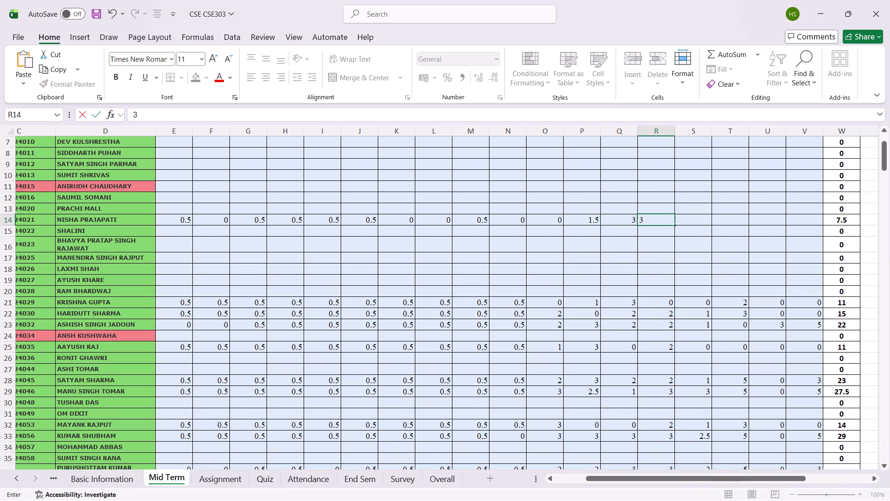
left_click(702, 218)
key("5")
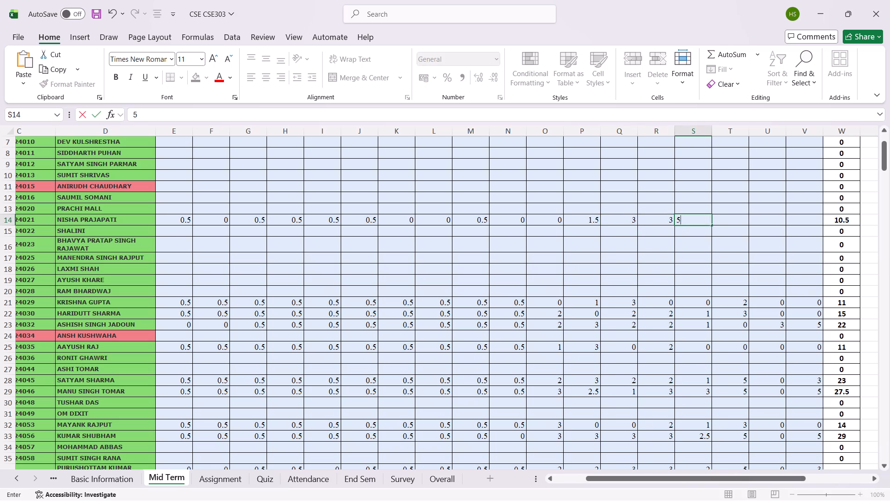
In row 14, enter the marks for Q16 to Q18 as 5, 0 and 4.
left_click(724, 219)
key("5")
left_click(762, 224)
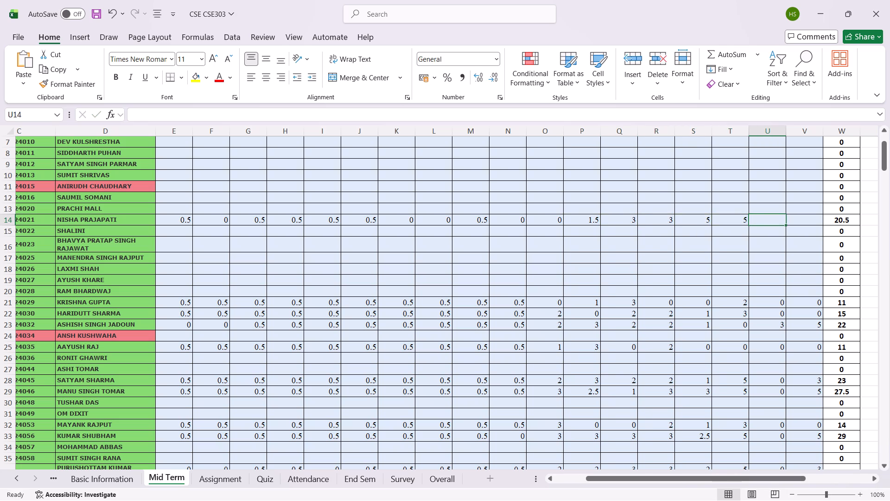
key("0")
left_click(797, 219)
key("4")
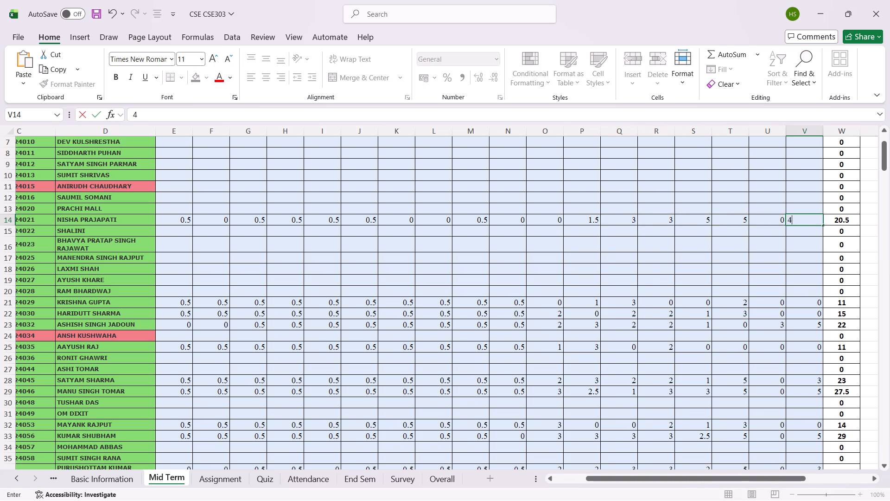
left_click(752, 233)
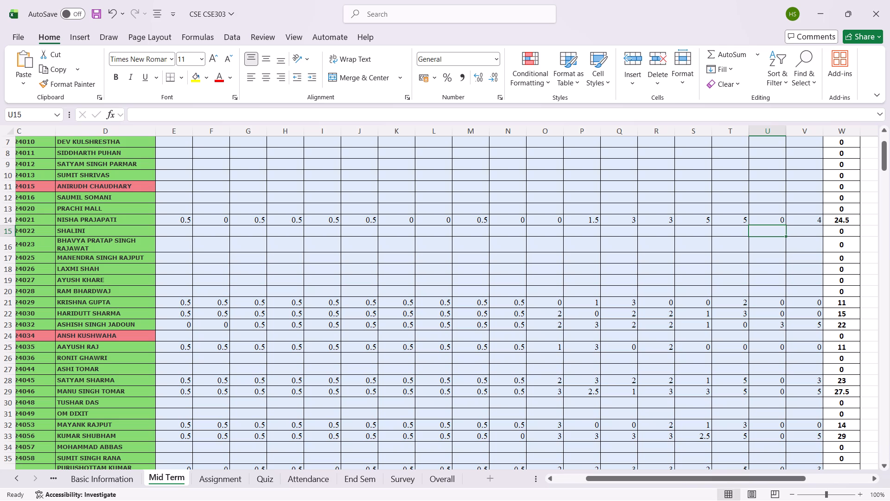
In row 18, enter 0.5 for Q1 and fill it across to Q10.
left_click(172, 267)
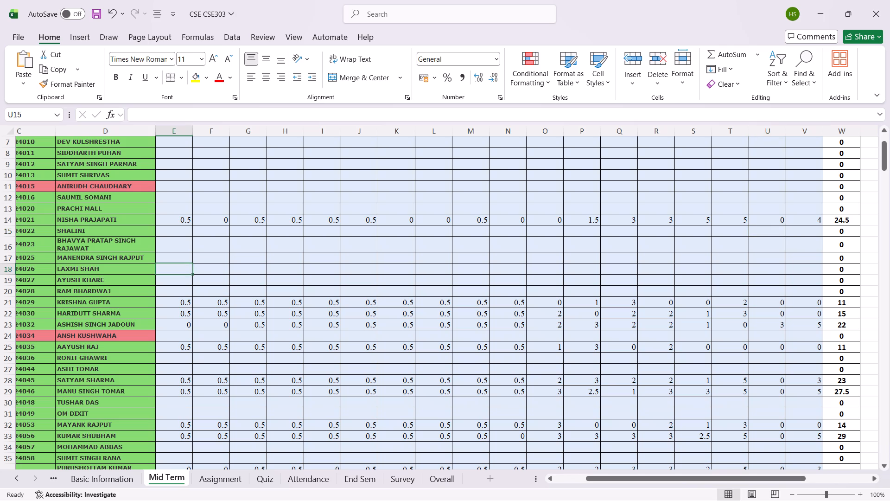
type("0.5")
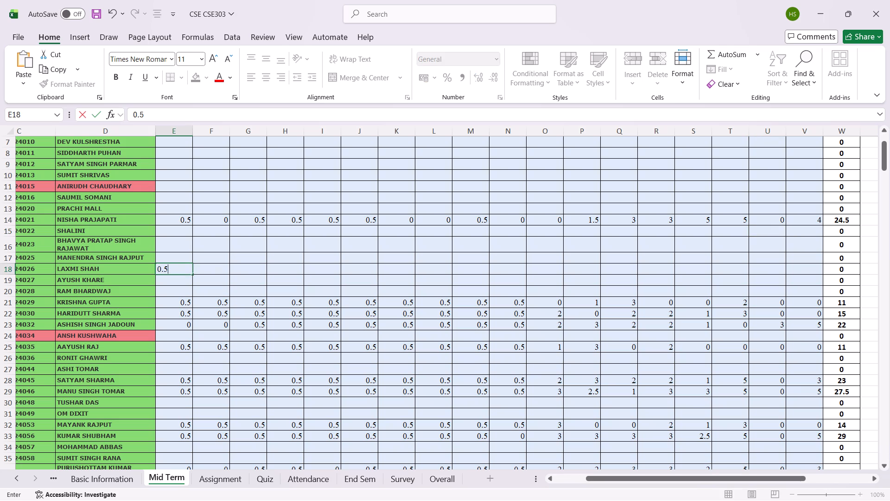
left_click_drag(194, 273, 287, 274)
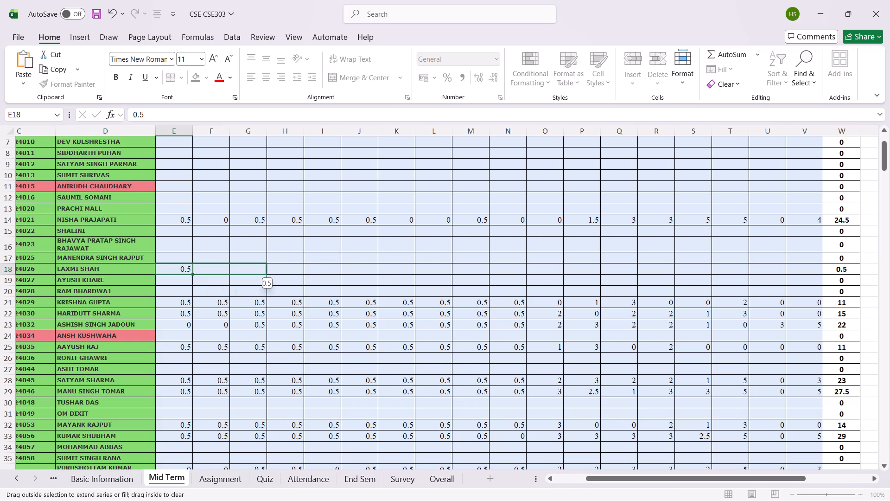
left_click_drag(287, 274, 523, 274)
In row 18, enter the marks for Q11 to Q15 as 2, 3, 3, 2 and 1.
left_click(552, 268)
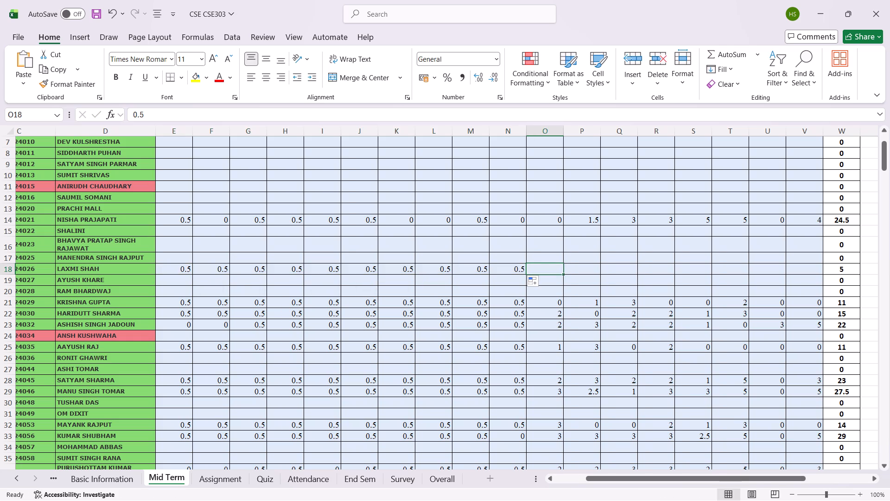
key("2")
left_click(574, 270)
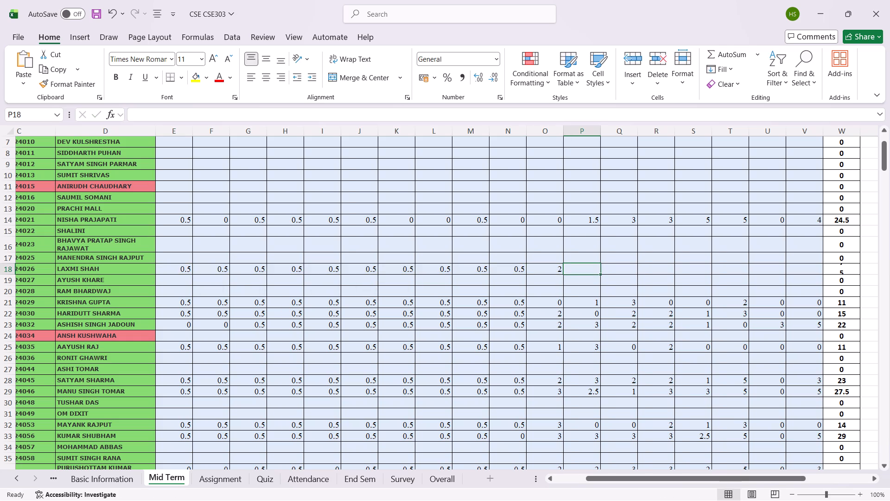
key("5")
key("BackSpace")
key("3")
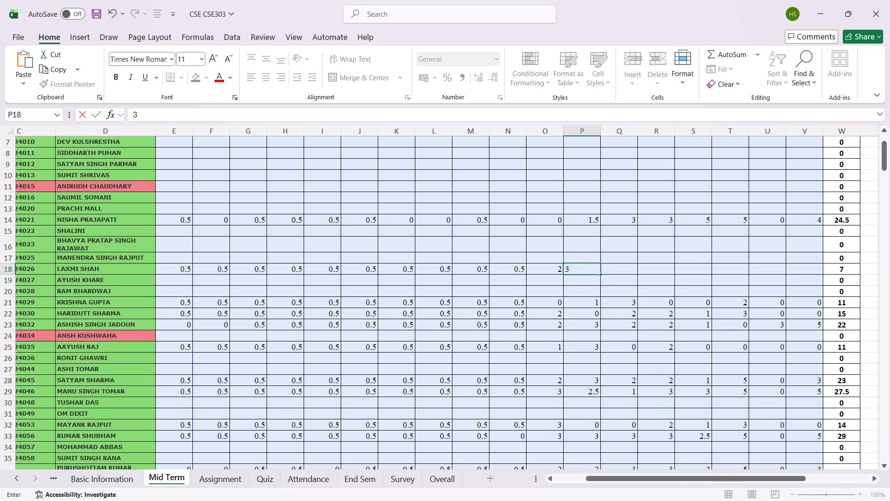
left_click(611, 265)
key("3")
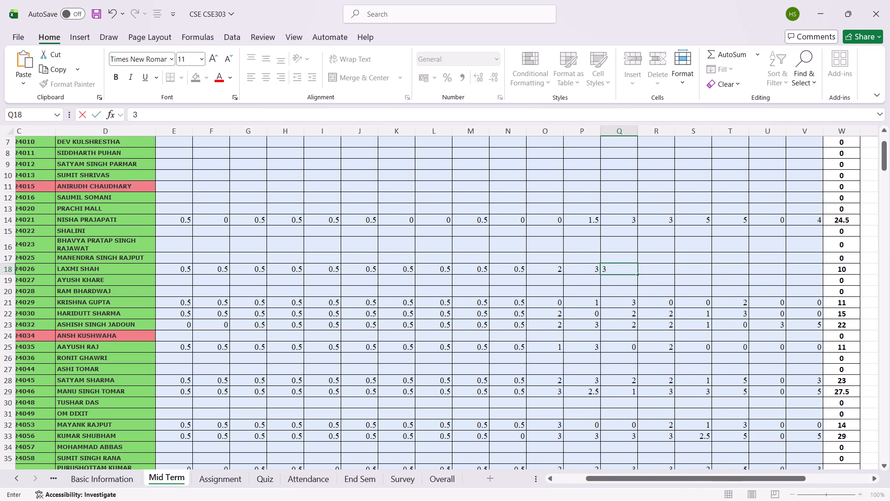
left_click(661, 268)
key("2")
left_click(691, 269)
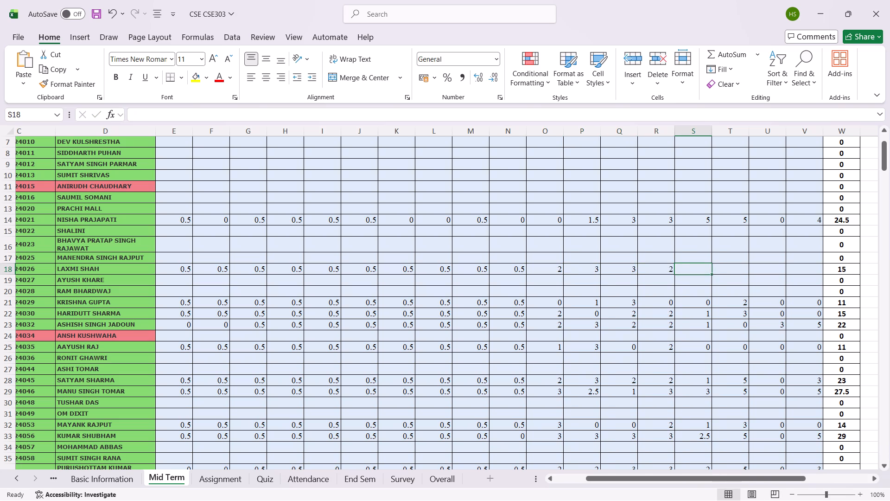
key("1")
In row 18, enter the marks for Q16 to Q18 as 3, 0 and 1.5.
left_click(730, 273)
key("3")
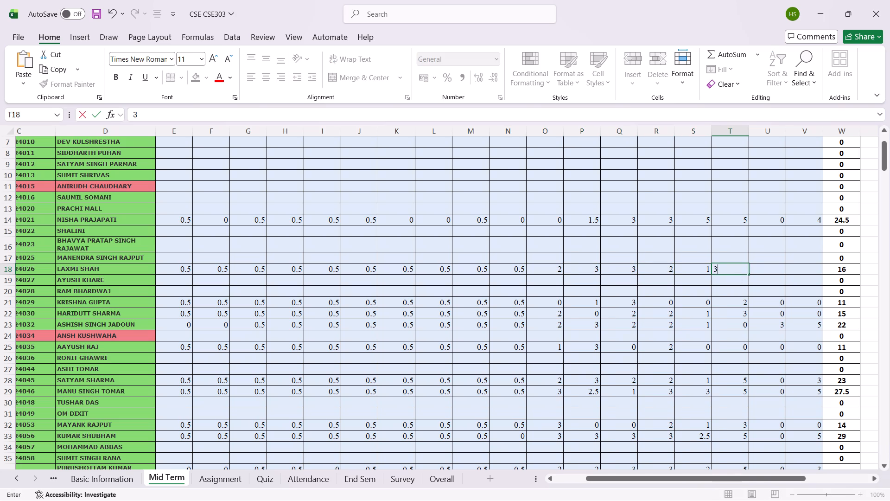
left_click(773, 273)
key("0")
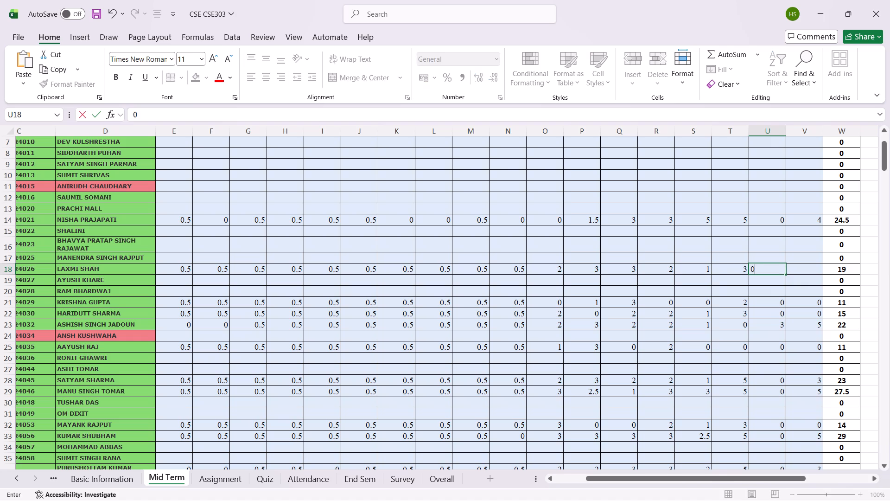
left_click(800, 266)
type("1.5")
left_click(794, 277)
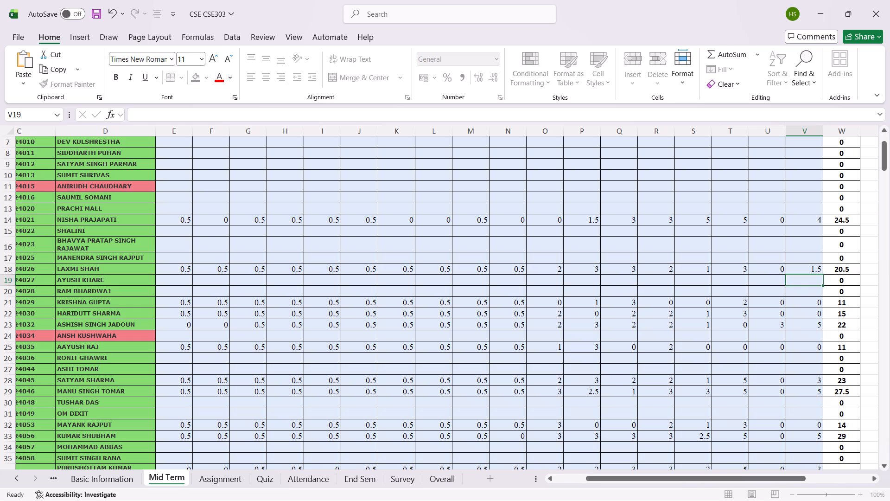
Check row 18 against the question headers and change its Q15 mark to 3.
scroll(598, 275, "up", 3)
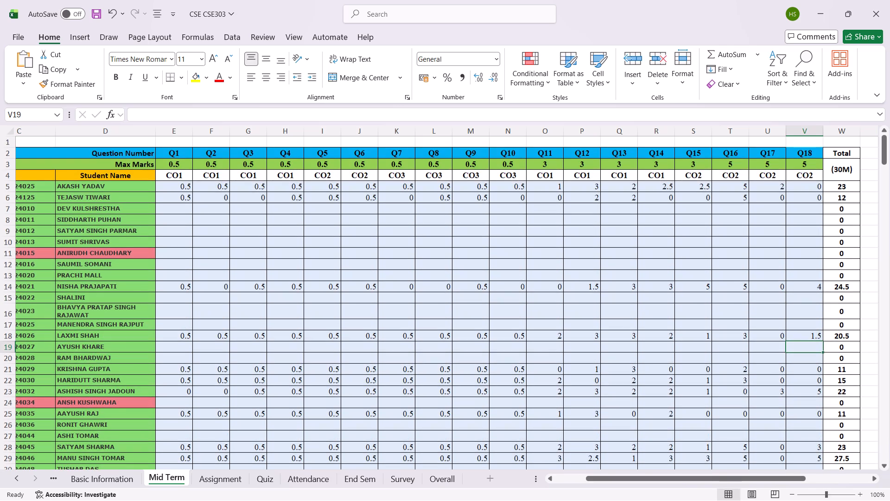
scroll(598, 275, "down", 2)
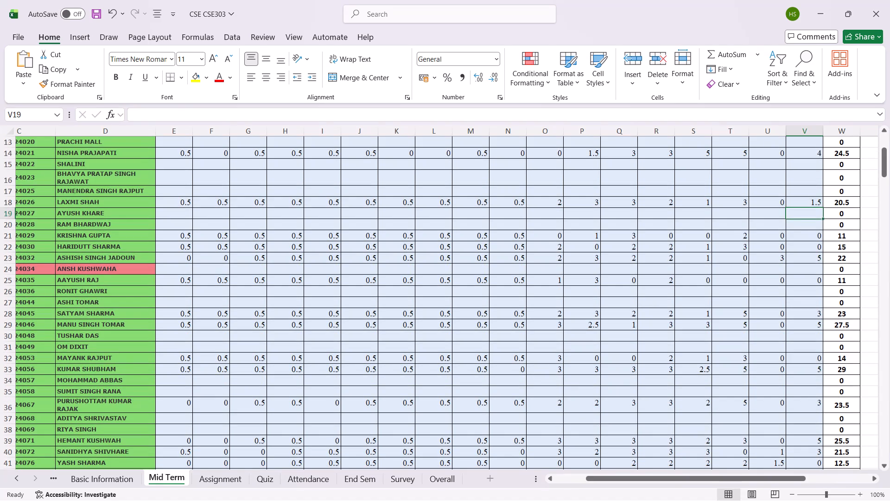
scroll(394, 290, "up", 1)
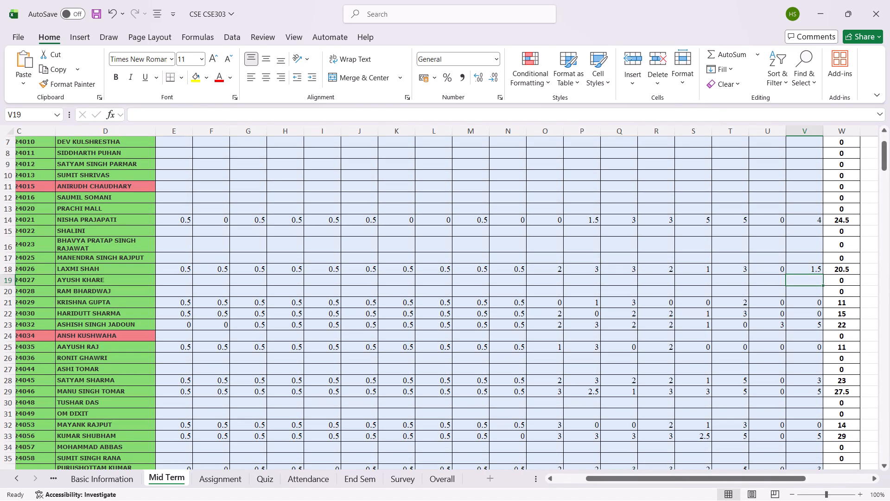
scroll(693, 272, "up", 2)
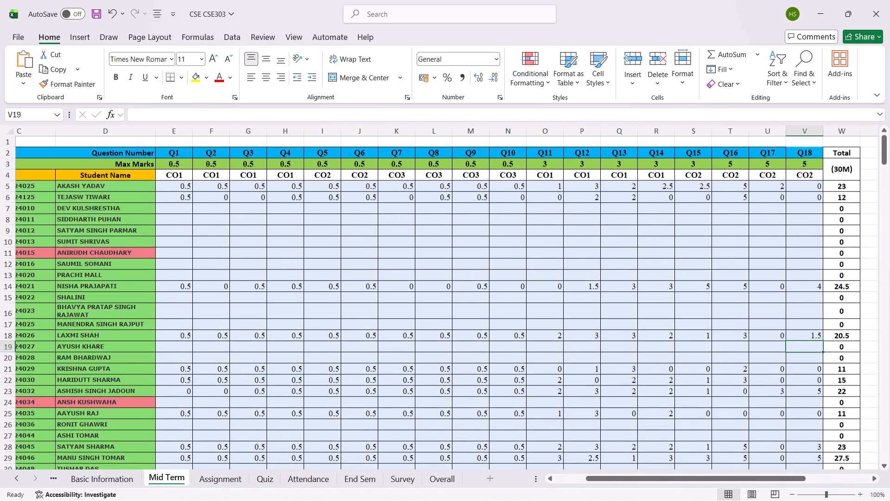
scroll(693, 272, "down", 1)
left_click(693, 272)
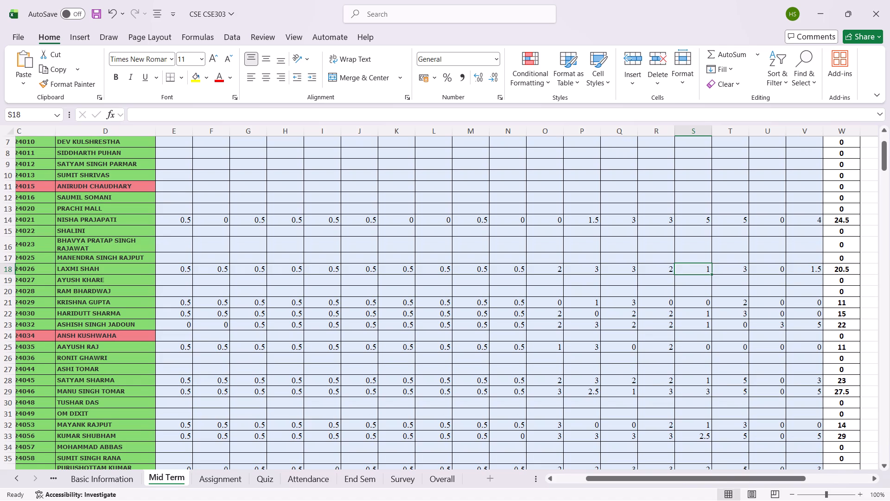
key("3")
left_click(734, 274)
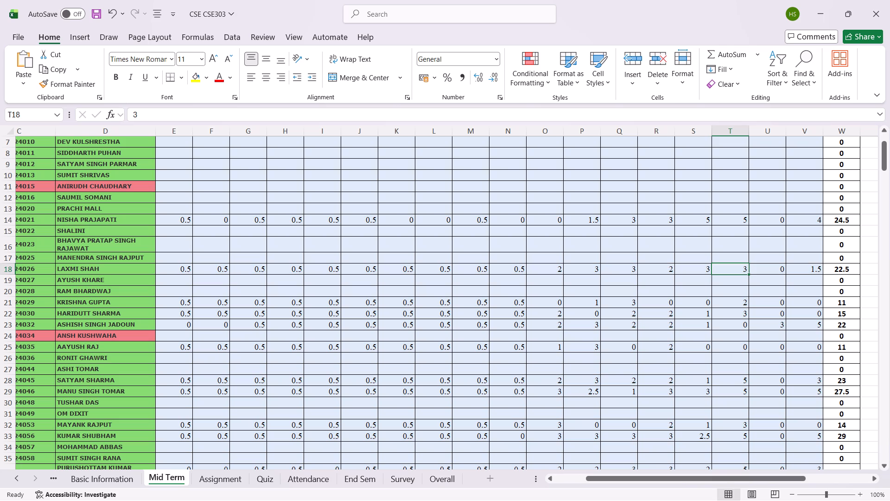
scroll(284, 263, "up", 1)
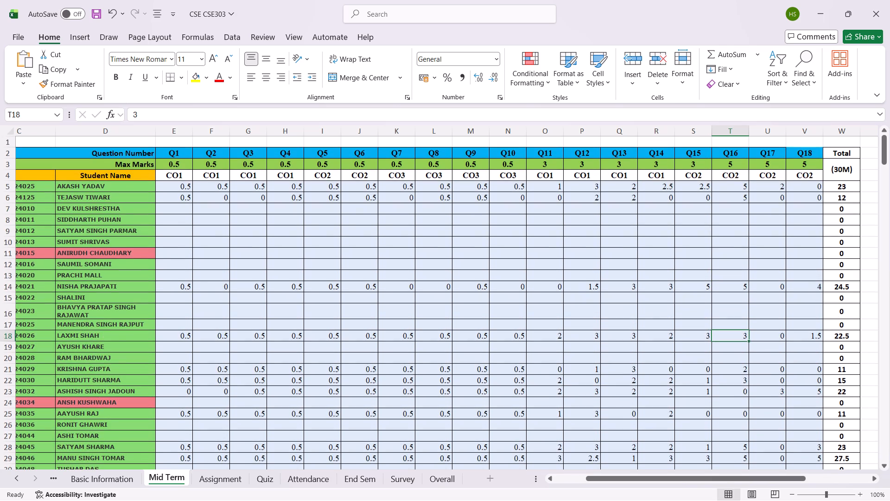
In row 11, enter 0.5 for Q1 and fill it across to Q10.
scroll(279, 266, "down", 1)
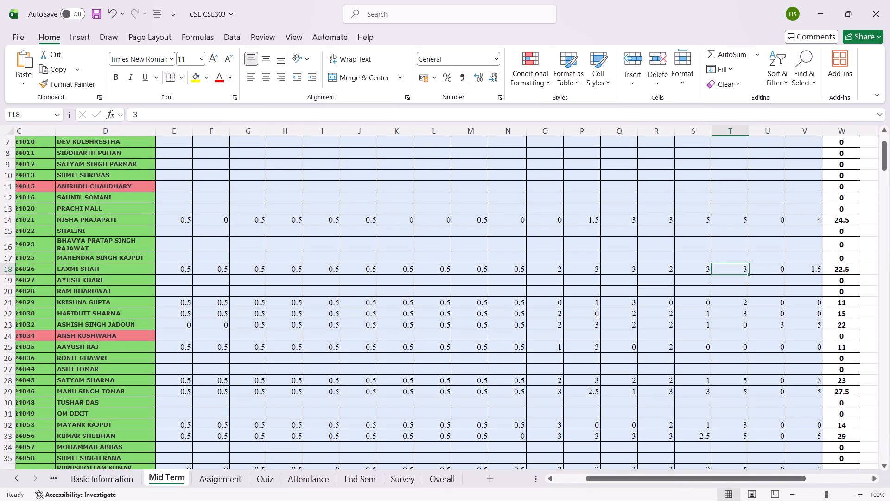
left_click(176, 186)
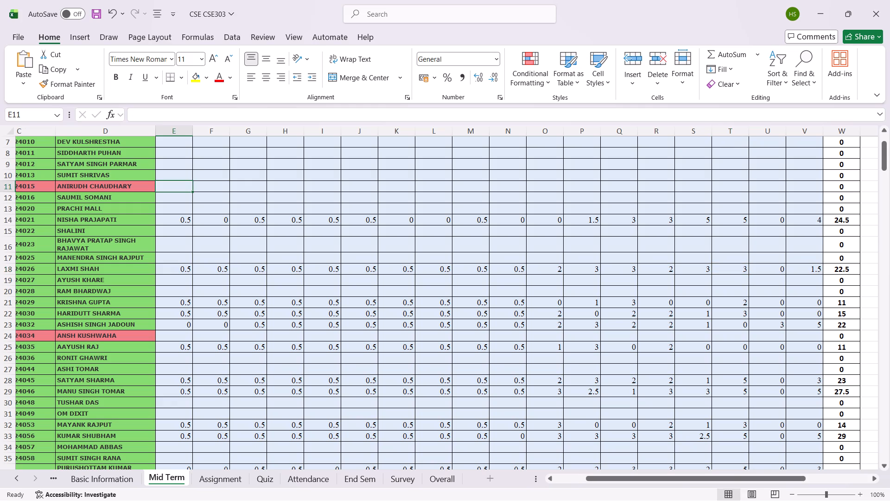
type("0.5")
left_click_drag(192, 192, 515, 192)
In row 11, enter the marks for Q11 to Q15 as 2.5, 2, 2.5, 3 and 3.
left_click(549, 185)
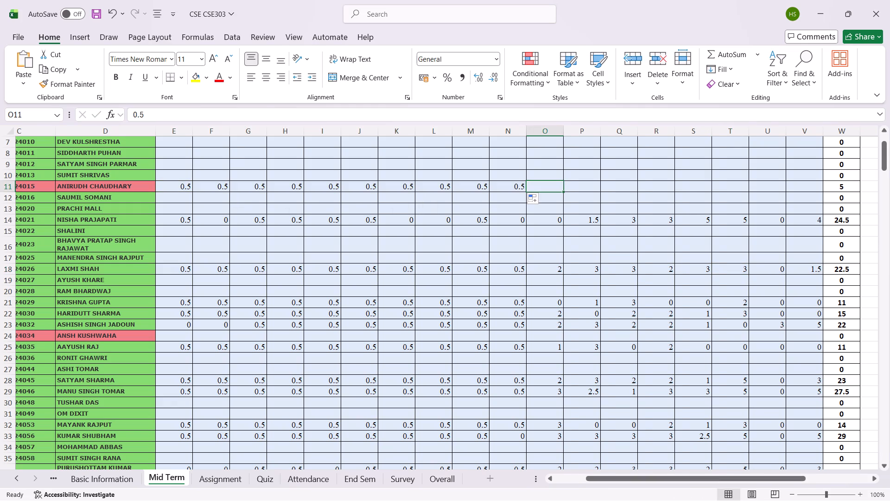
type("2.5")
left_click(576, 189)
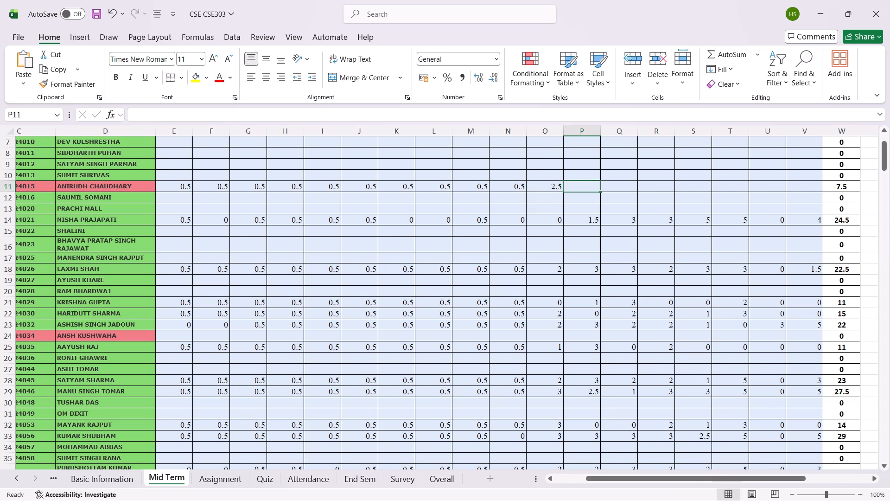
key("2")
left_click(613, 188)
key("2")
key("period")
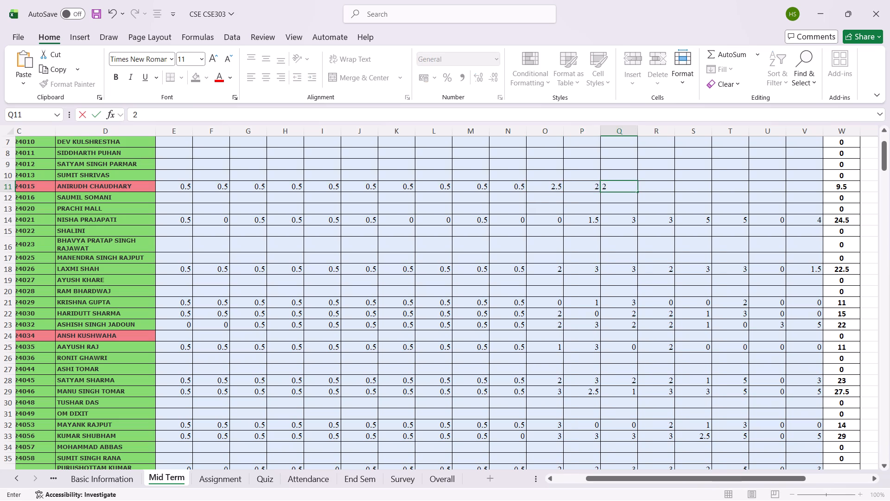
key("5")
left_click(655, 184)
key("3")
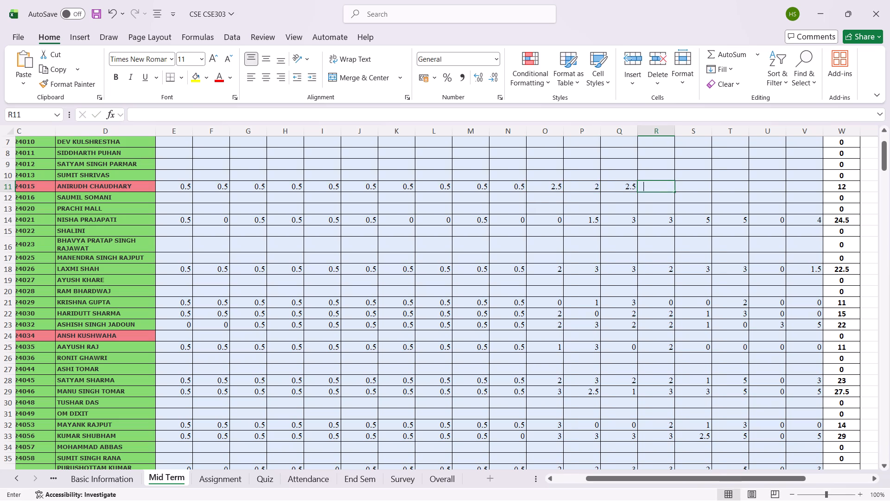
left_click(687, 185)
key("3")
In row 11, enter the marks for Q16 to Q18 as 3, 0 and 3.
left_click(726, 192)
left_click(738, 182)
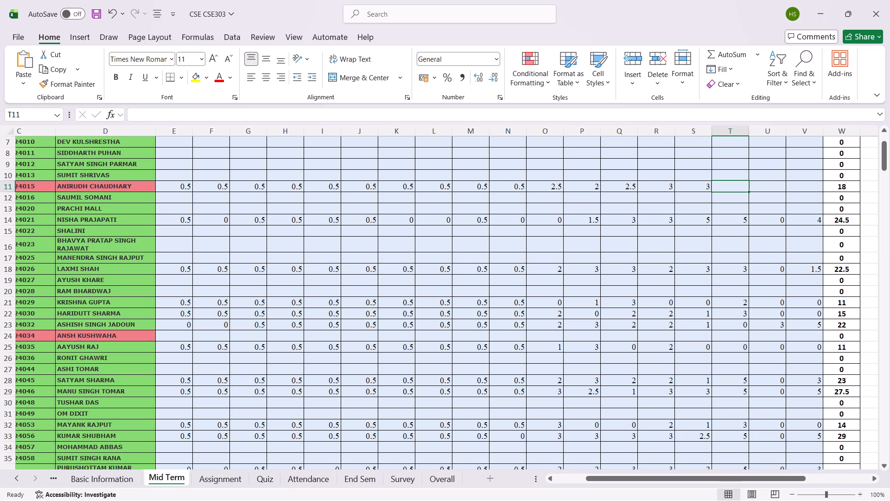
key("3")
left_click(763, 191)
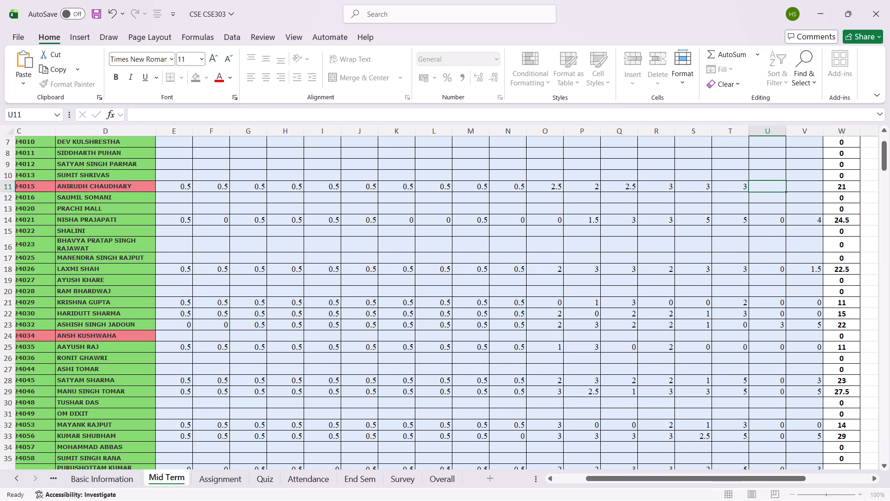
key("0")
left_click(804, 185)
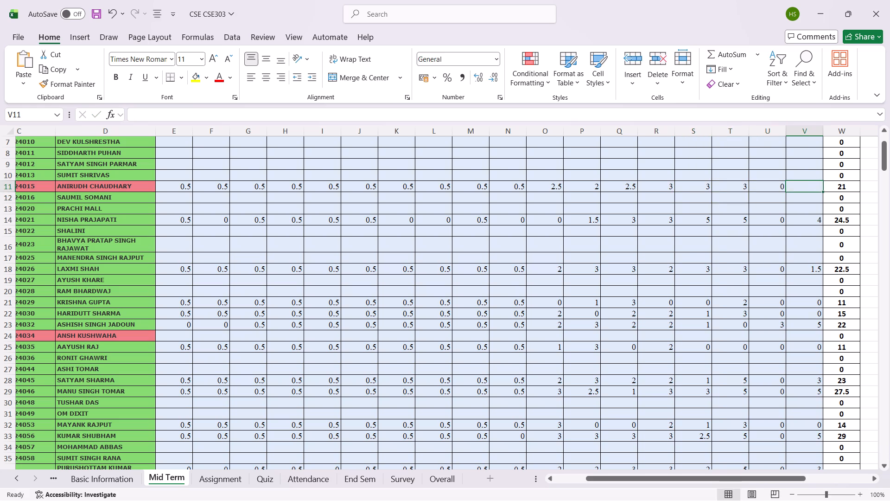
key("3")
left_click(662, 195)
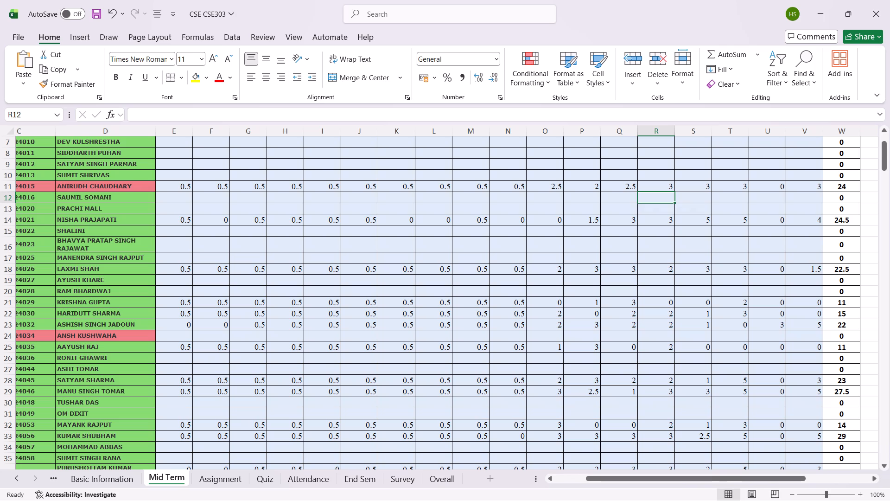
Find the student in row 43 and enter the marks for Q1 to Q5 as 0.5, 0, 0, 0 and 0.
scroll(235, 262, "down", 6)
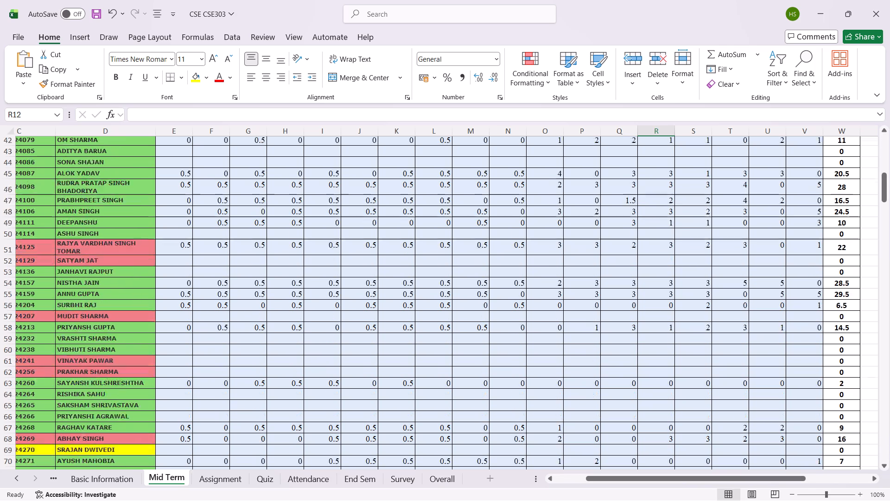
scroll(234, 265, "down", 1)
scroll(188, 290, "down", 4)
scroll(186, 293, "up", 2)
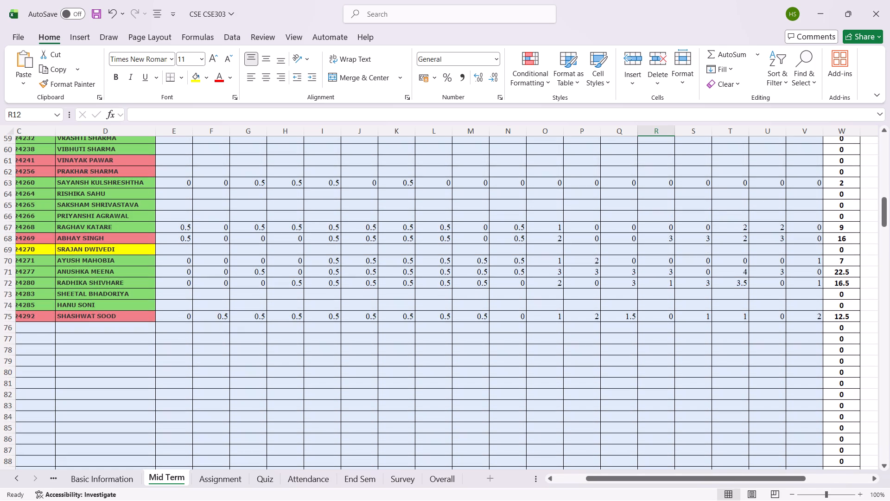
scroll(122, 244, "up", 1)
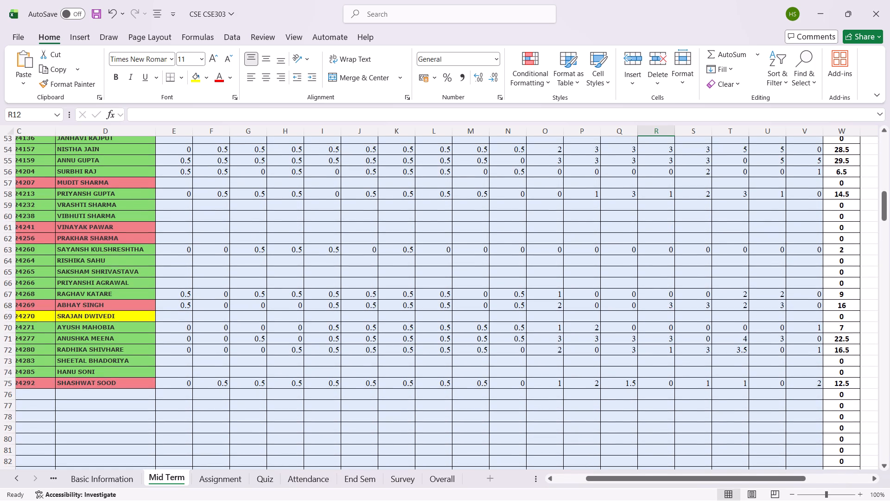
scroll(122, 244, "up", 1)
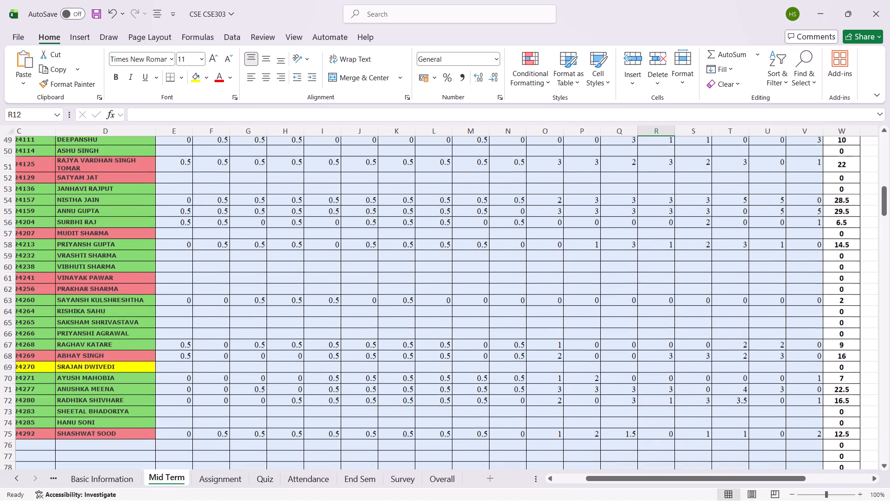
scroll(122, 244, "up", 1)
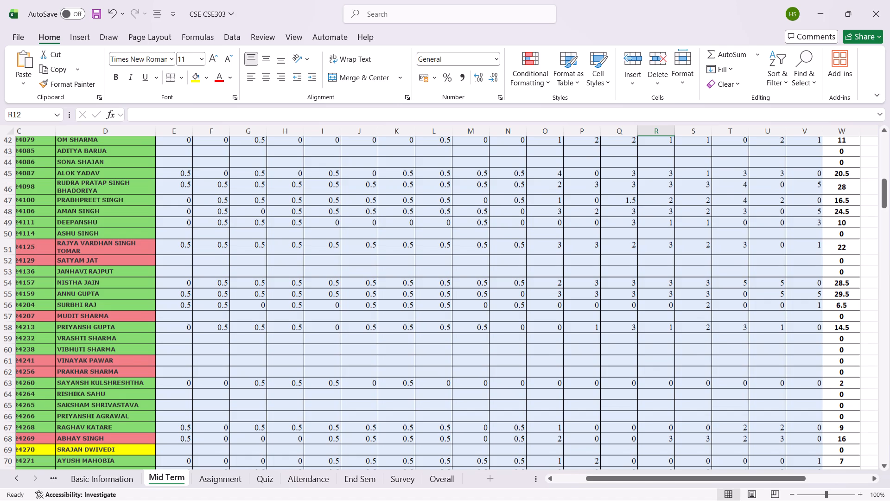
scroll(103, 245, "up", 1)
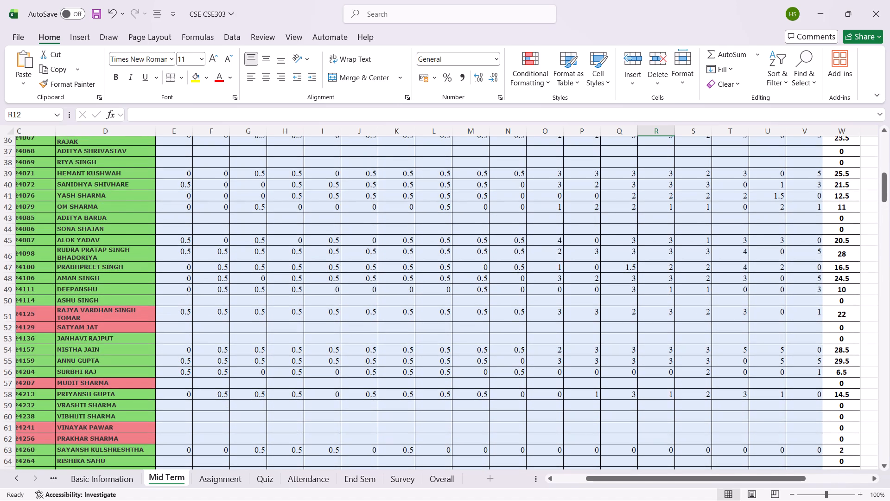
scroll(103, 245, "up", 1)
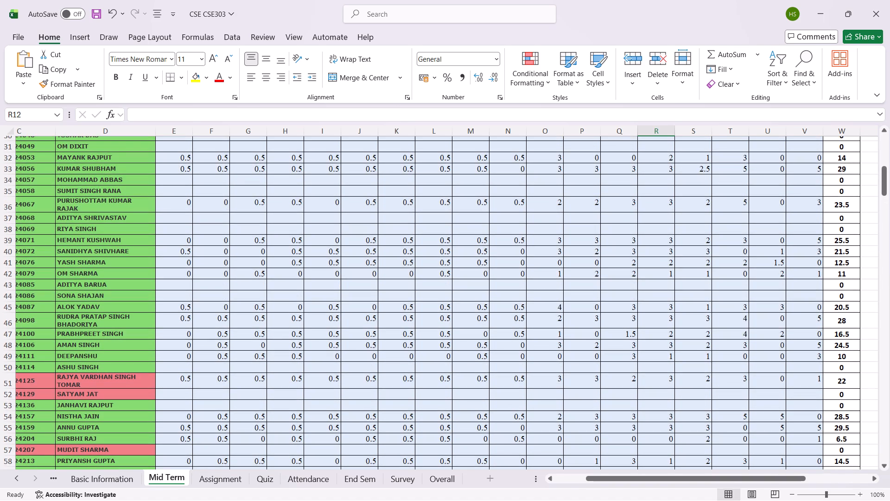
left_click(175, 289)
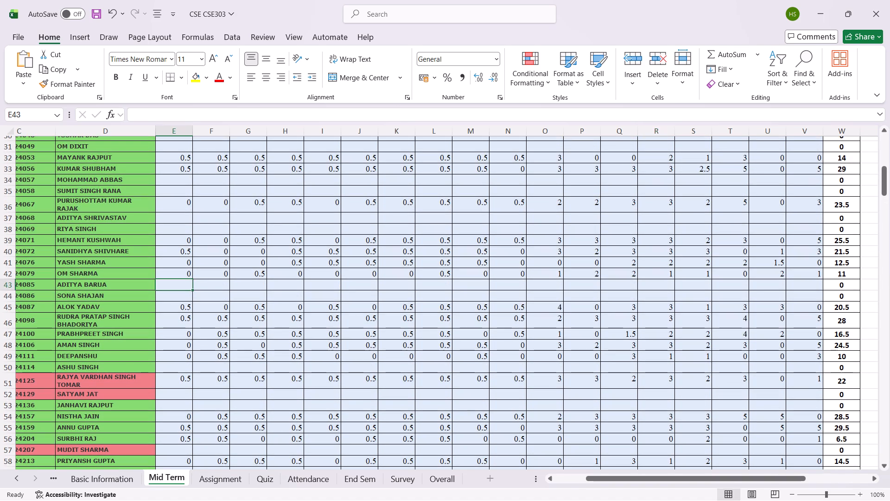
type("0.")
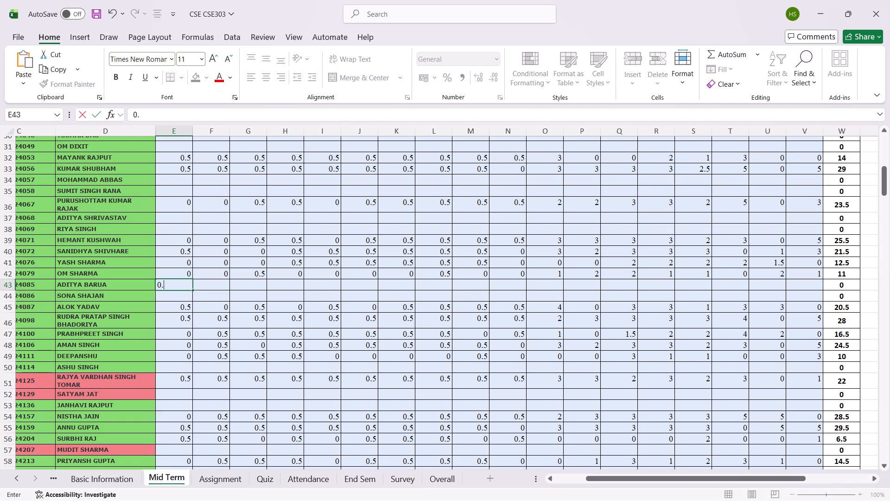
key("5")
left_click(207, 284)
key("0")
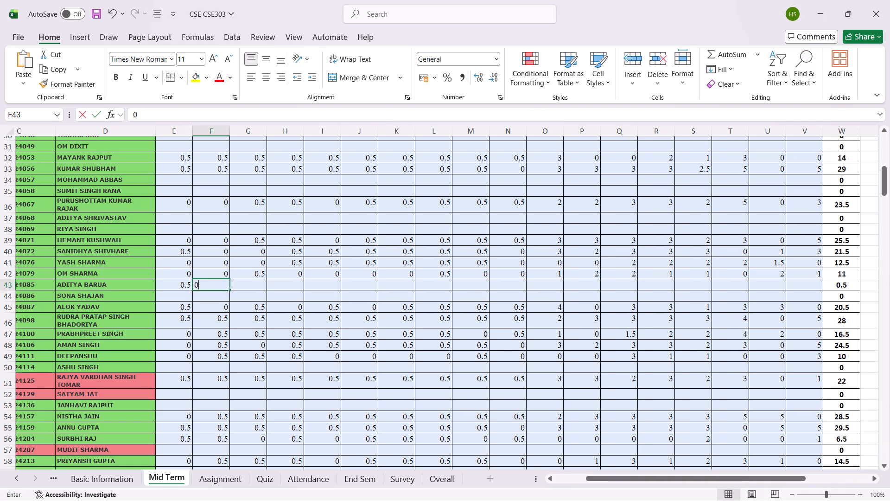
left_click(247, 286)
key("0")
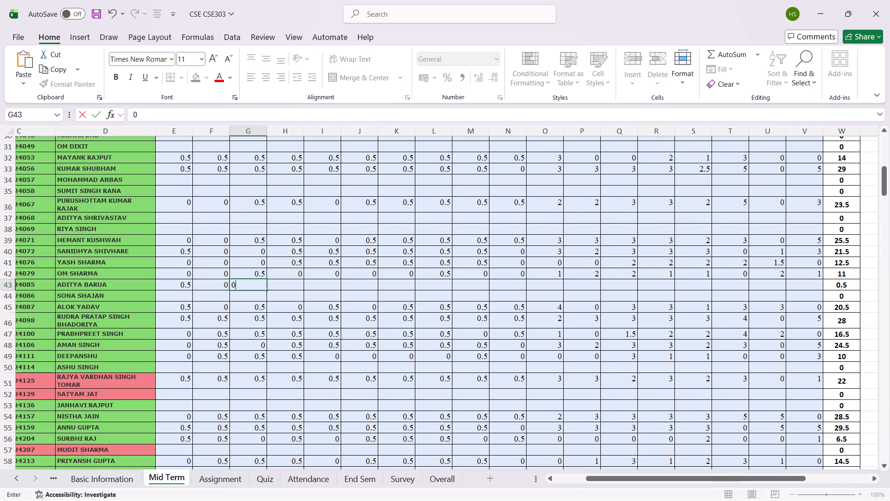
left_click(293, 289)
key("0")
left_click(321, 289)
key("0")
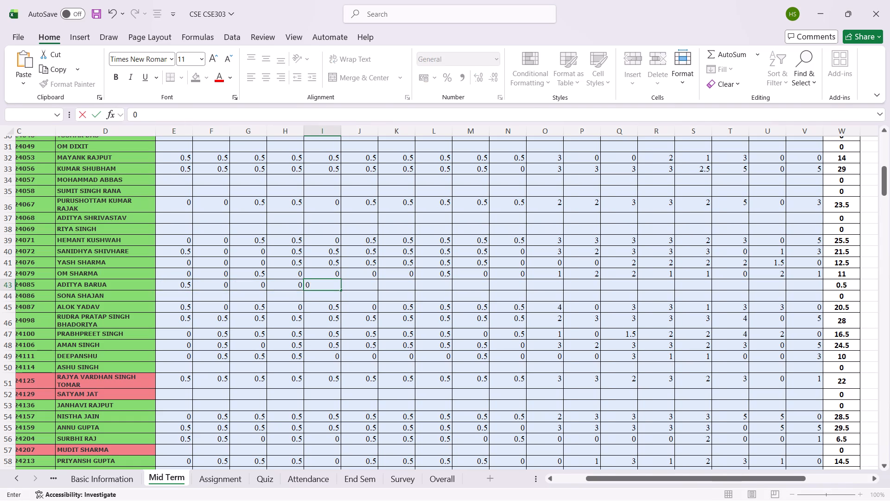
In row 43, enter the marks for Q6 to Q10 as 0.5, 0.5, 0, 0 and 0.
left_click(358, 289)
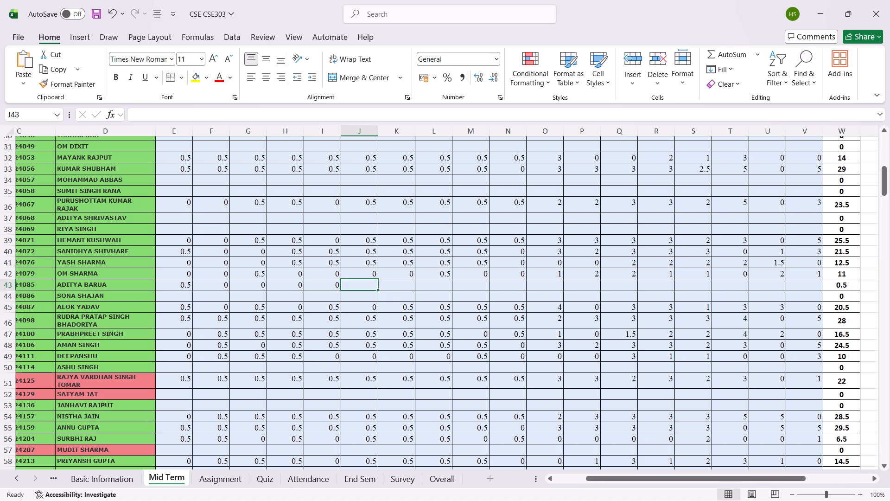
type("0.5")
left_click(387, 281)
type("0.5")
left_click(432, 283)
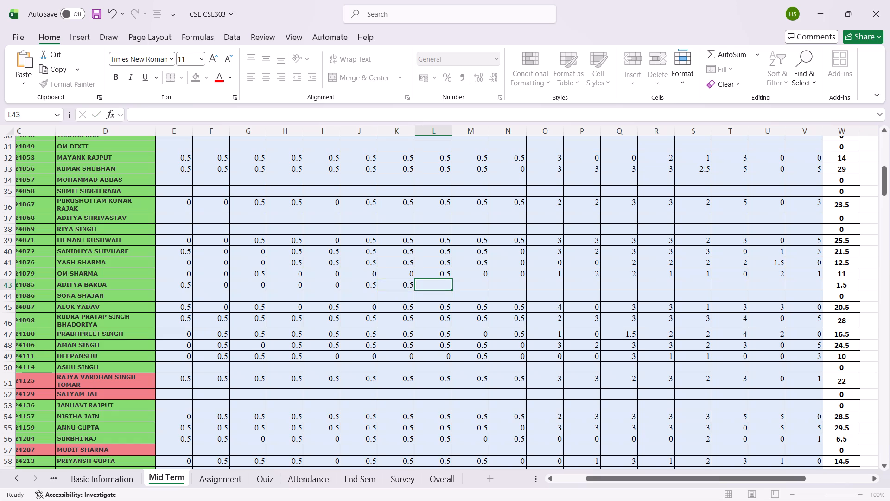
key("0")
left_click(463, 280)
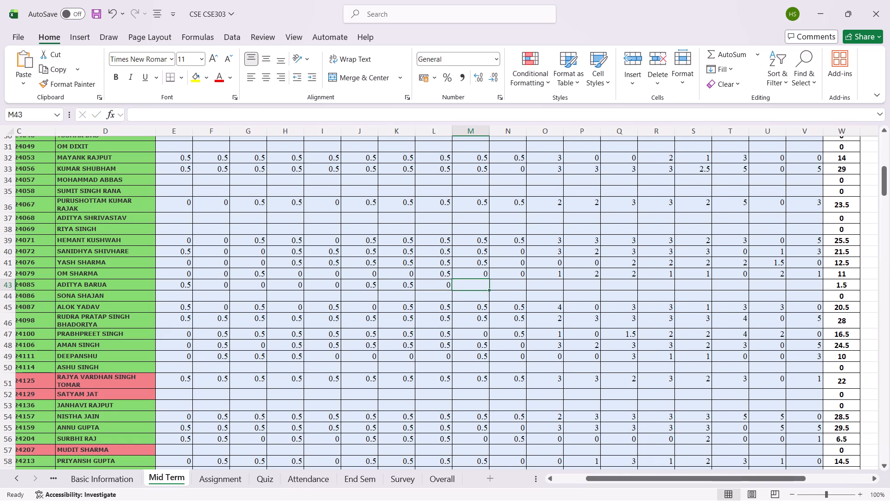
key("0")
left_click(502, 284)
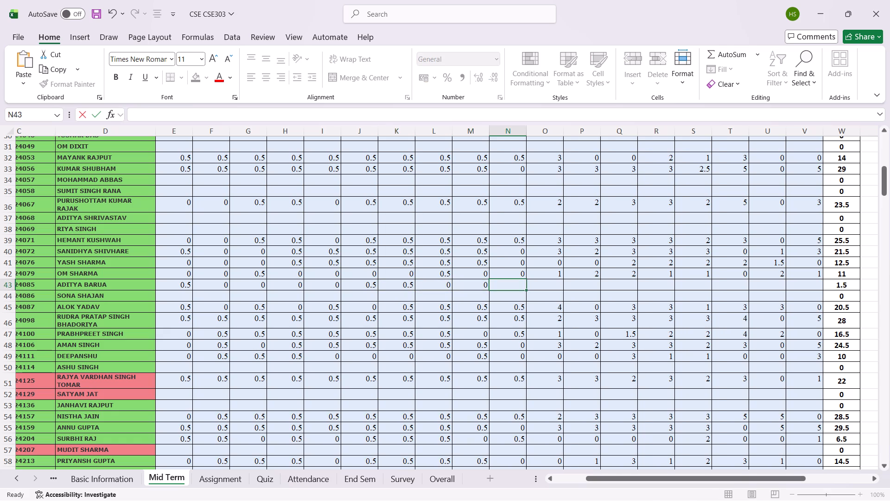
key("0")
In row 43, enter the marks for Q11 to Q15 as 0, 0, 3, 0 and 0, keeping row 44 blank.
left_click(551, 287)
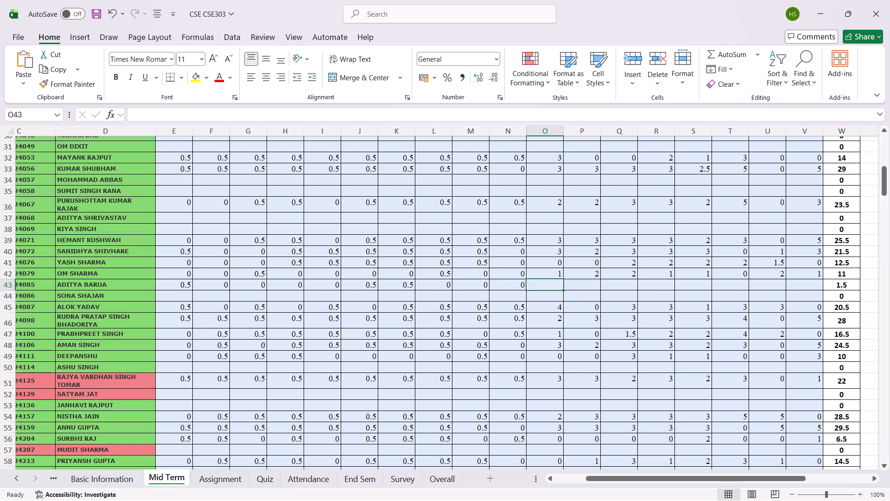
key("0")
left_click(579, 290)
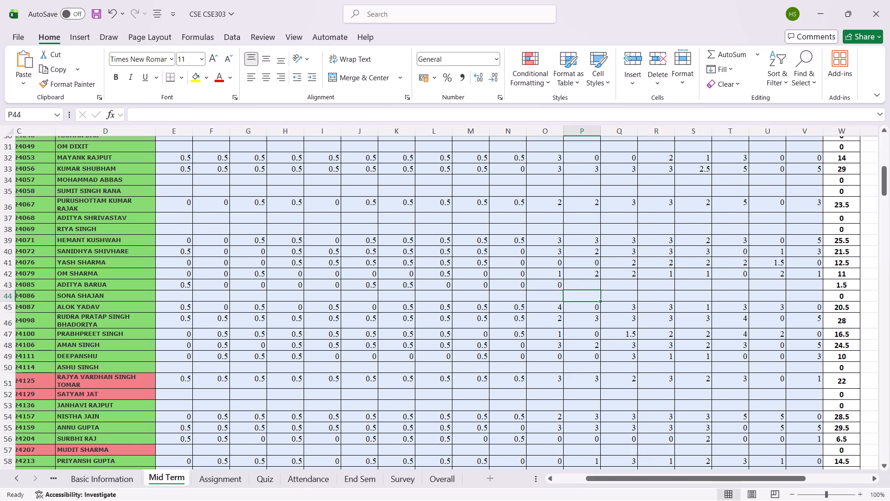
key("0")
left_click(580, 285)
key("0")
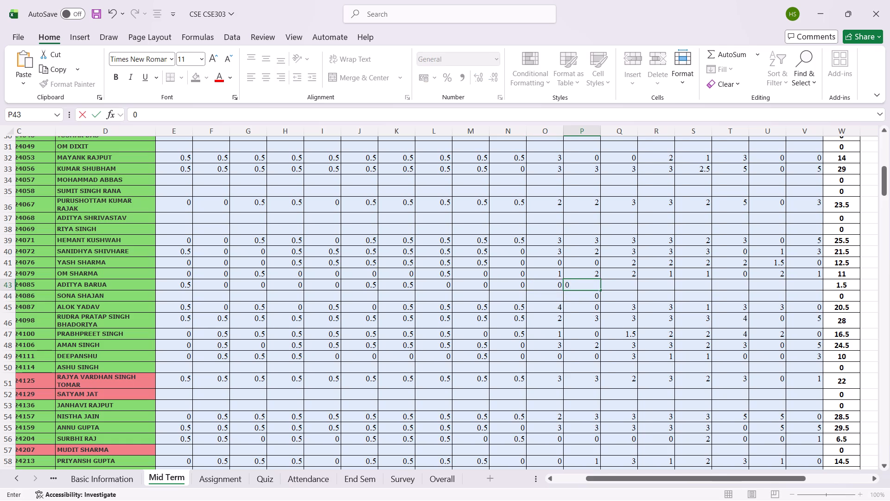
left_click(589, 295)
key("BackSpace")
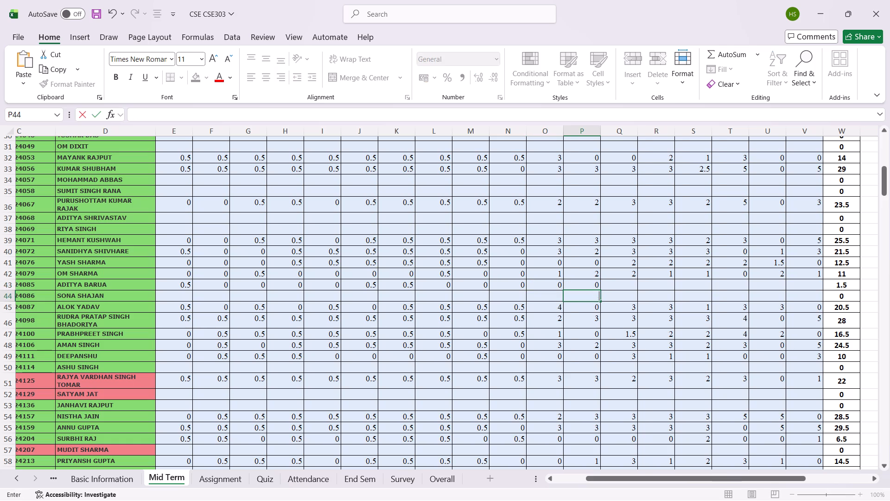
left_click(618, 287)
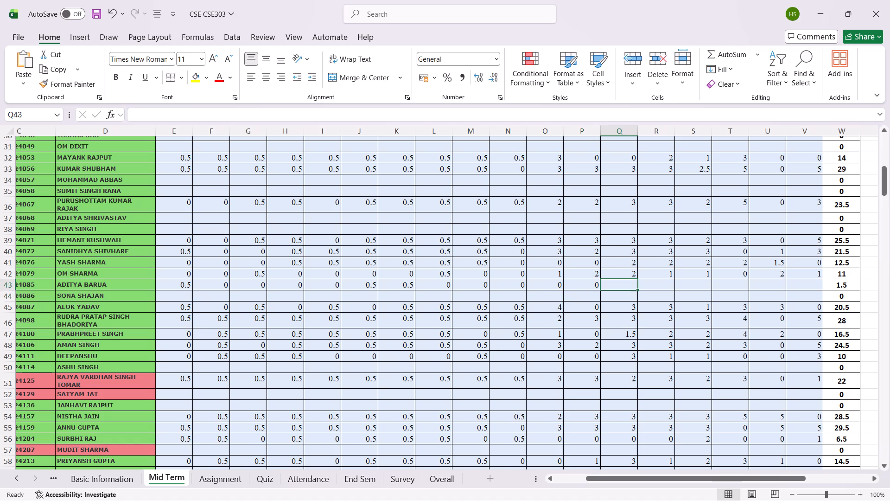
key("3")
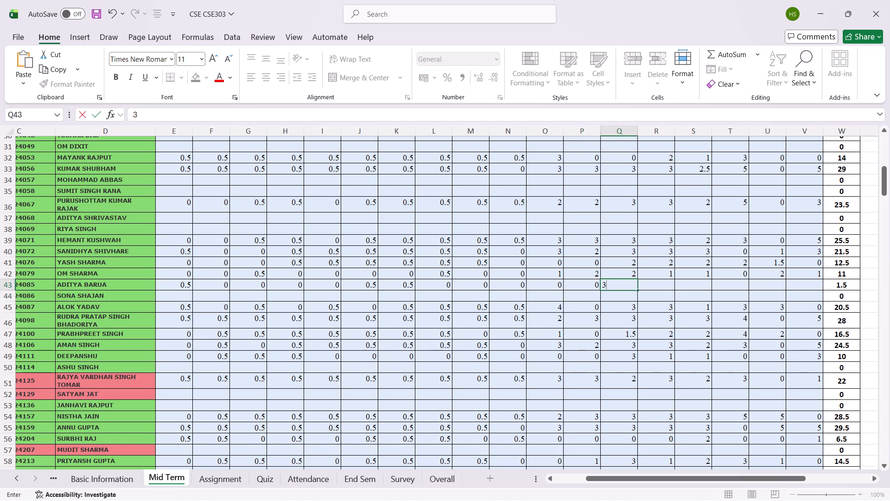
left_click(658, 287)
key("0")
left_click(704, 287)
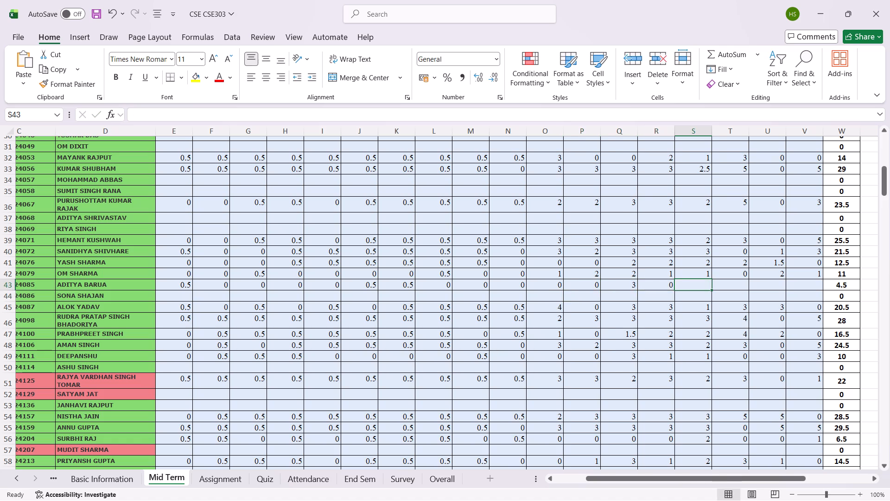
key("0")
In row 43, enter the marks for Q16 to Q18 as 3, 0 and 0.
left_click(737, 287)
key("3")
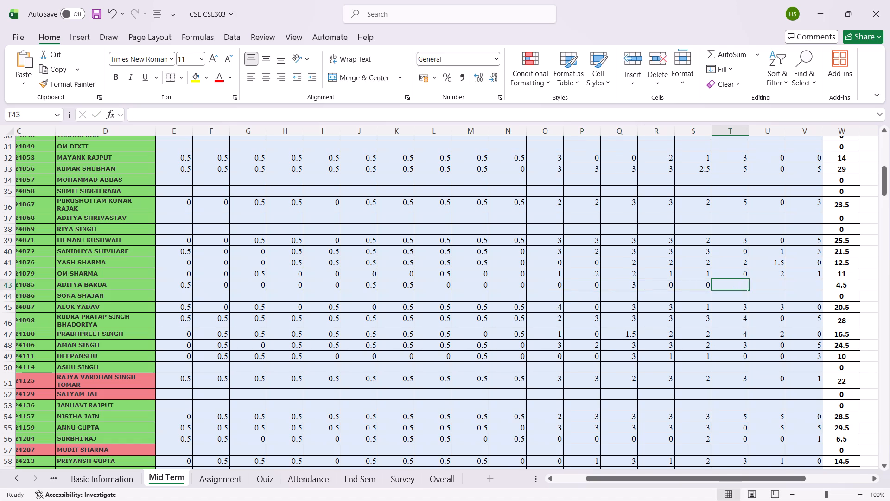
left_click(760, 286)
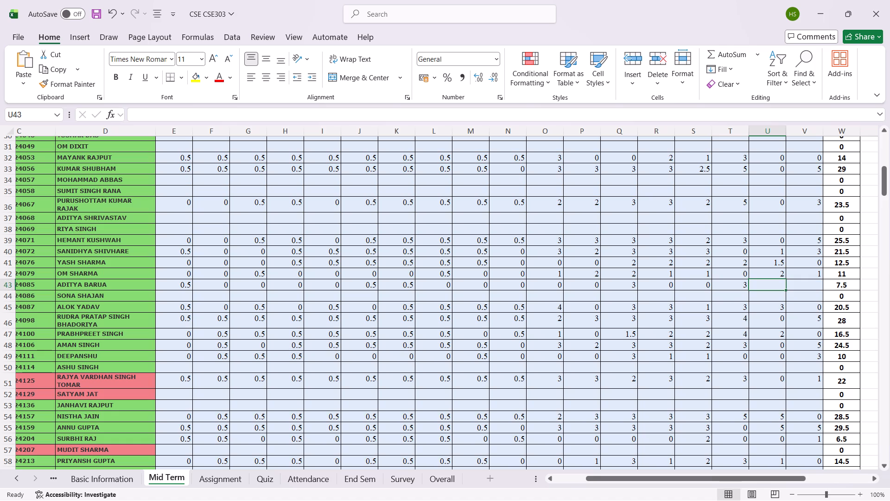
key("0")
key("0")
key("BackSpace")
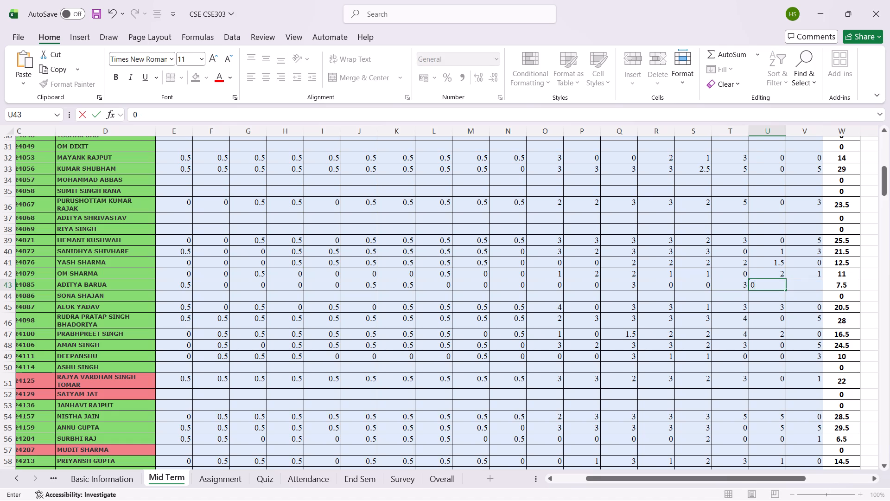
left_click(796, 280)
key("0")
left_click(706, 315)
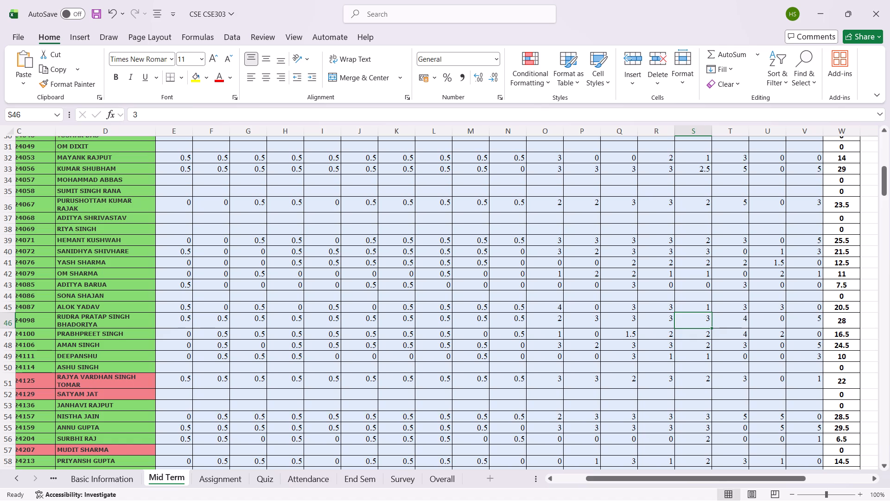
Find the student in row 16 and enter the marks for Q1 and Q2 as 0.5 and 0.
scroll(139, 334, "up", 4)
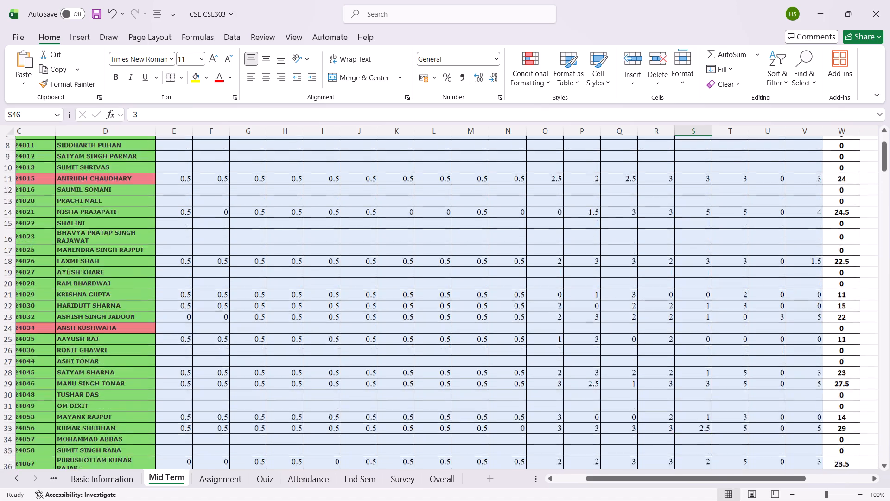
scroll(139, 334, "up", 1)
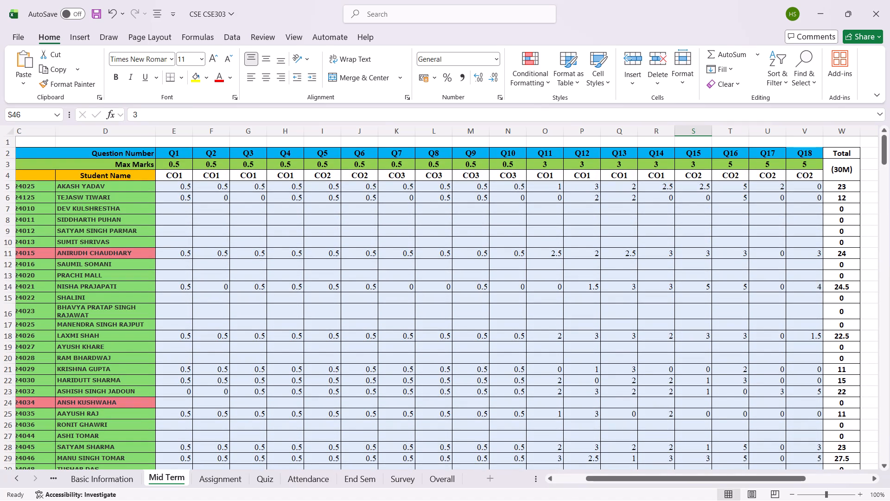
left_click(179, 314)
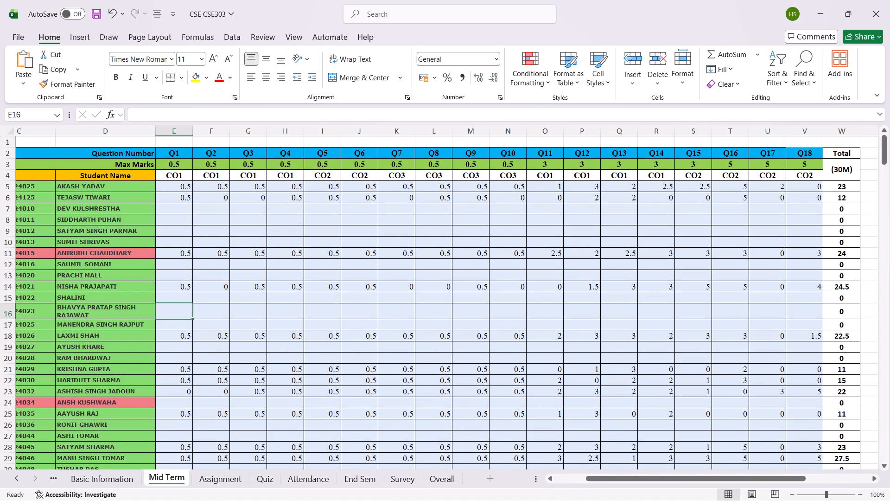
type("0.")
key("4")
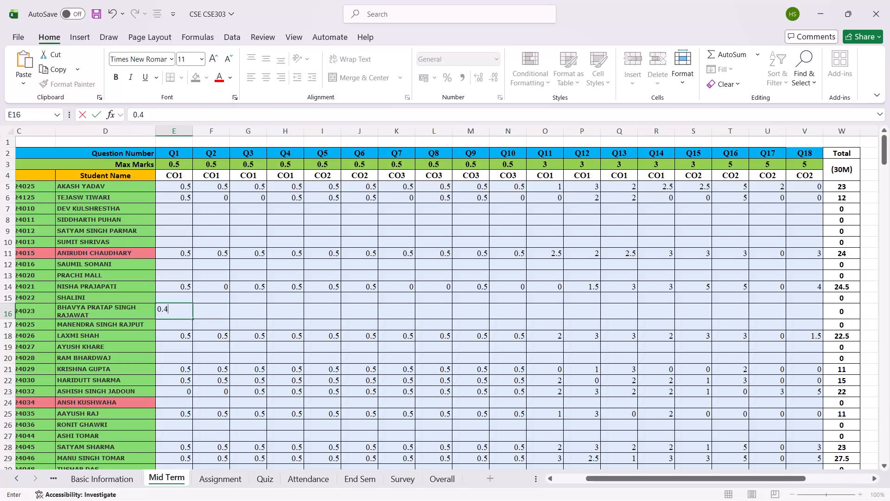
key("BackSpace")
key("5")
left_click(209, 315)
key("0")
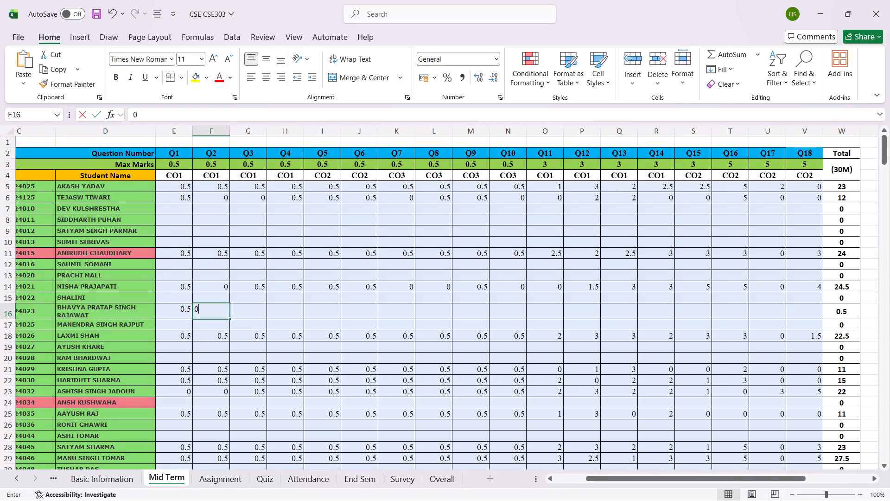
In row 16, enter 0.5 for Q3, fill it across through Q9, and enter 0 for Q10.
left_click(268, 312)
left_click(257, 312)
type("0.5")
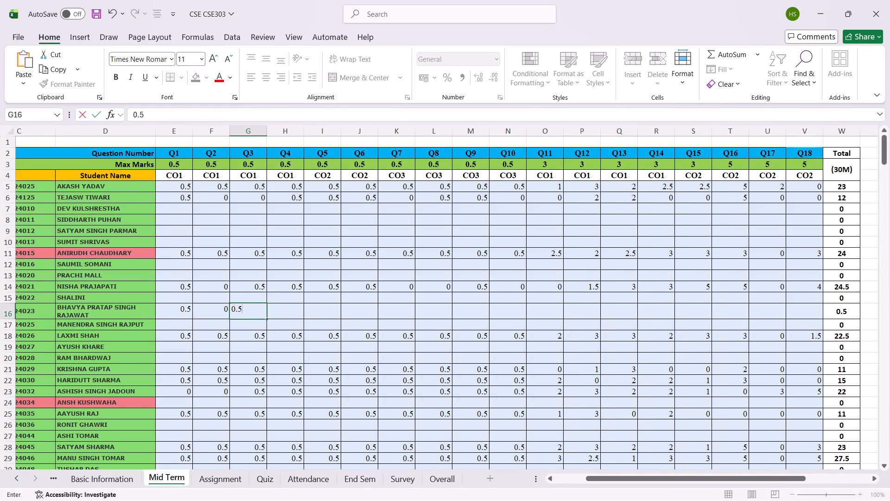
left_click_drag(268, 317, 269, 316)
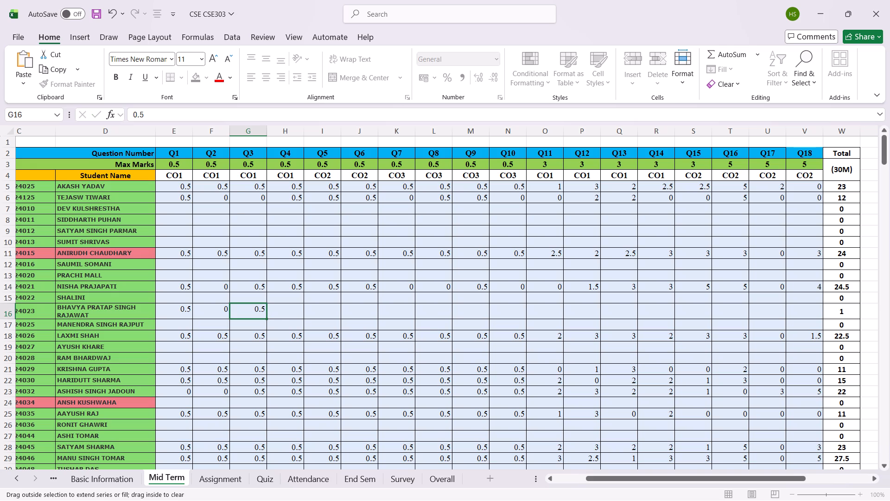
left_click_drag(269, 316, 486, 312)
left_click(506, 311)
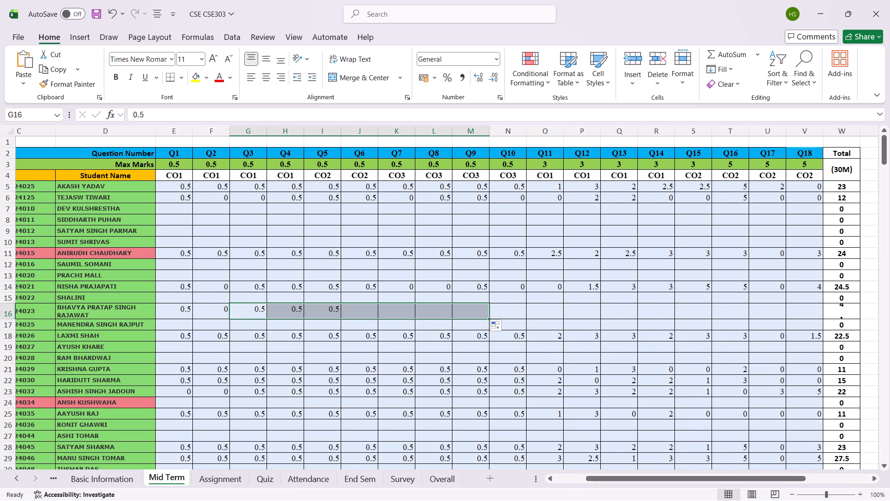
key("0")
In row 16, enter the marks for Q11 to Q15 as 1, 0, 2, 3 and 0.
left_click(537, 306)
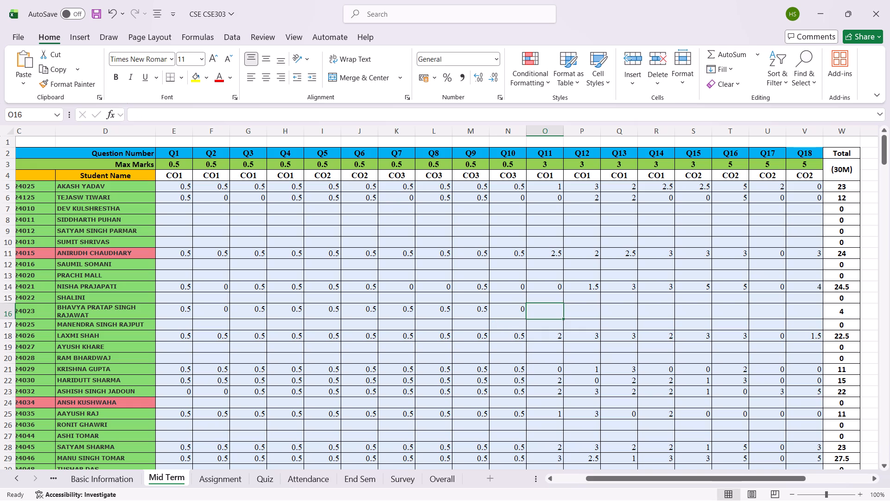
key("1")
left_click(569, 308)
key("0")
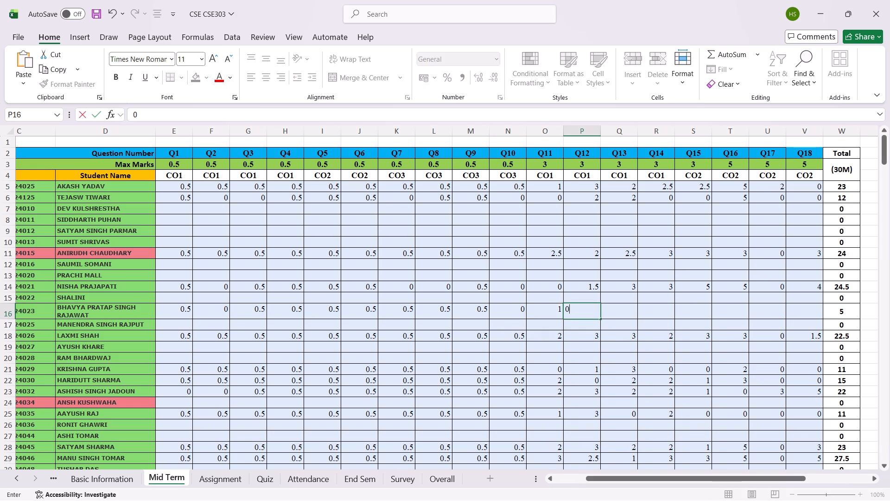
left_click(616, 316)
key("2")
left_click(653, 315)
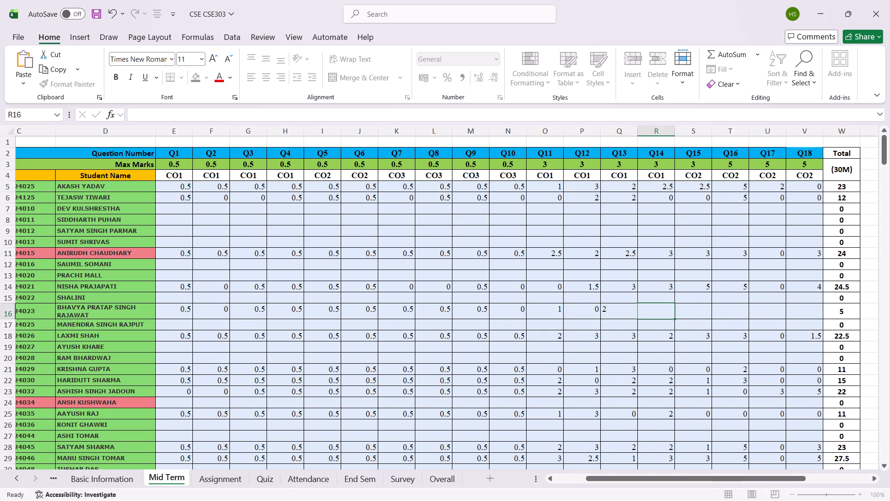
key("3")
left_click(685, 312)
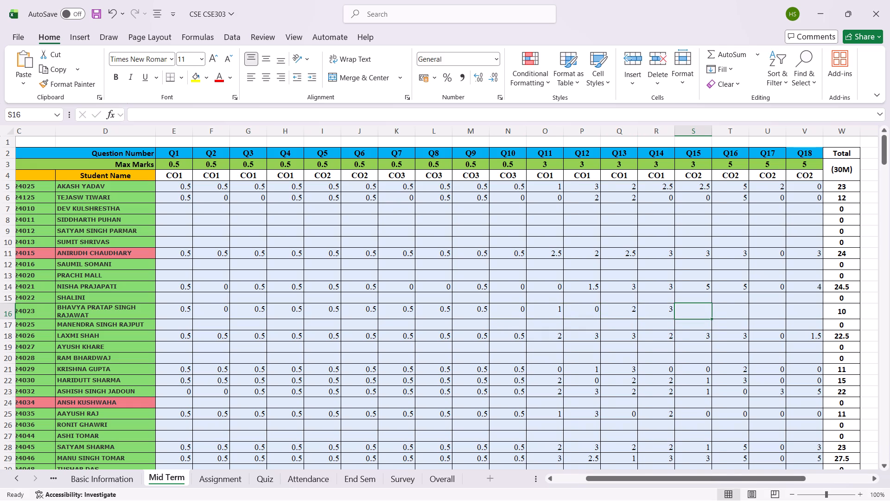
key("0")
In row 16, enter the marks for Q16 to Q18 as 4, 2 and 0.
left_click(719, 313)
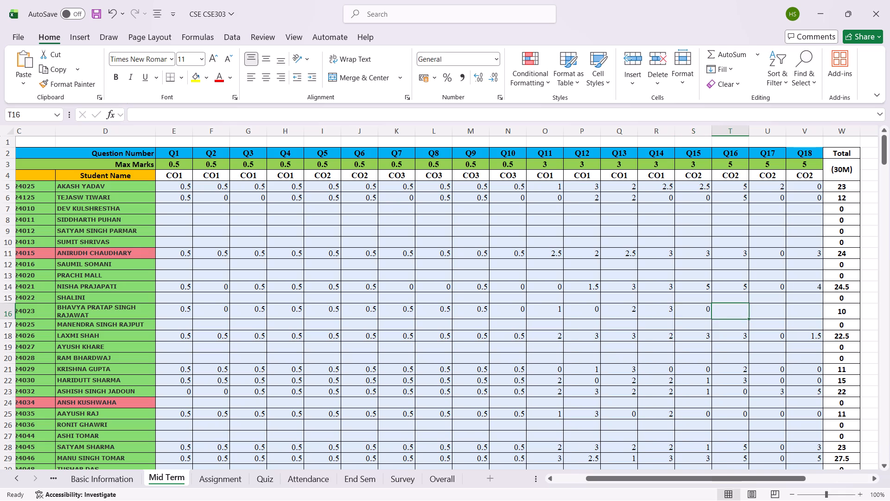
key("4")
left_click(750, 313)
key("2")
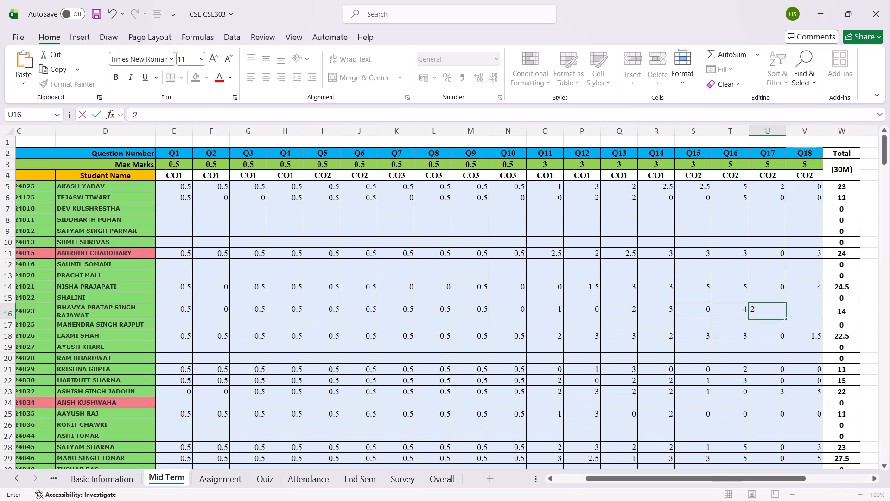
left_click(790, 310)
key("0")
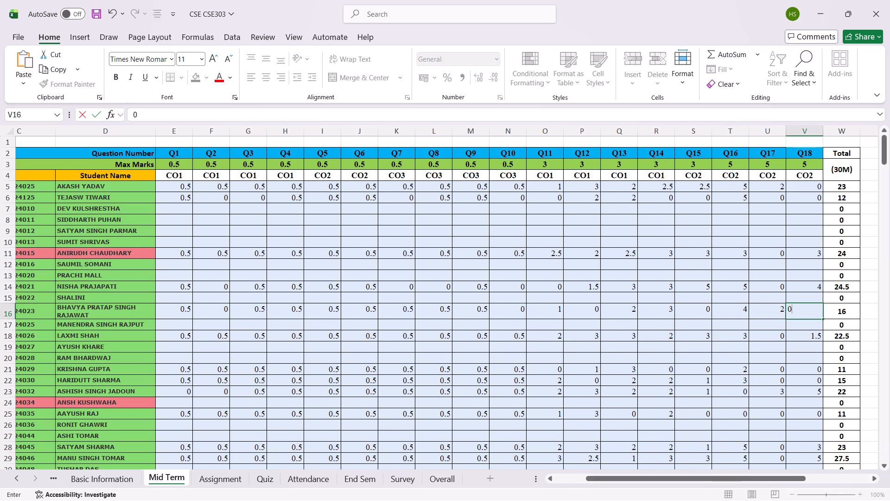
left_click_drag(712, 333, 718, 333)
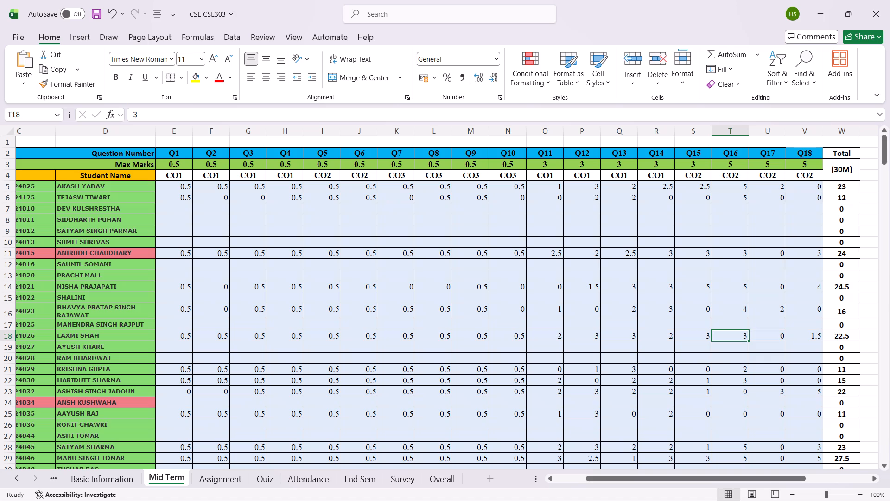
In row 10, enter 0.5 for Q1 and fill the same mark across through Q10.
left_click(174, 244)
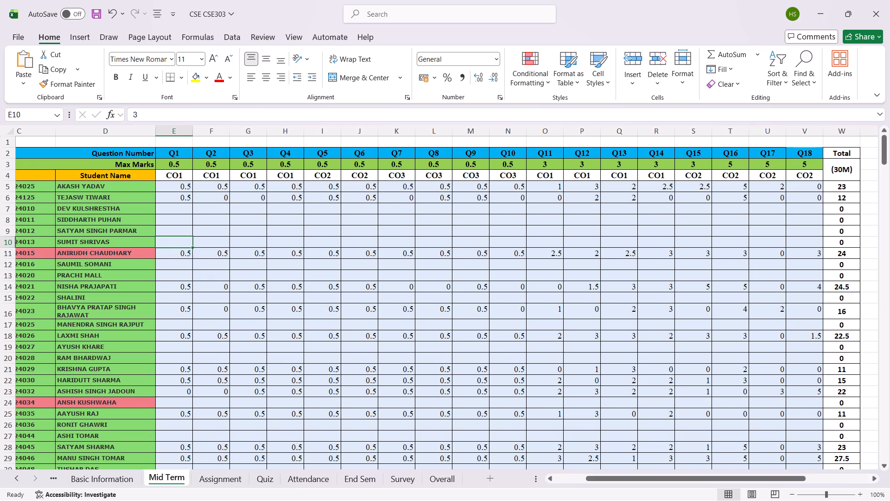
type("0.4")
key("BackSpace")
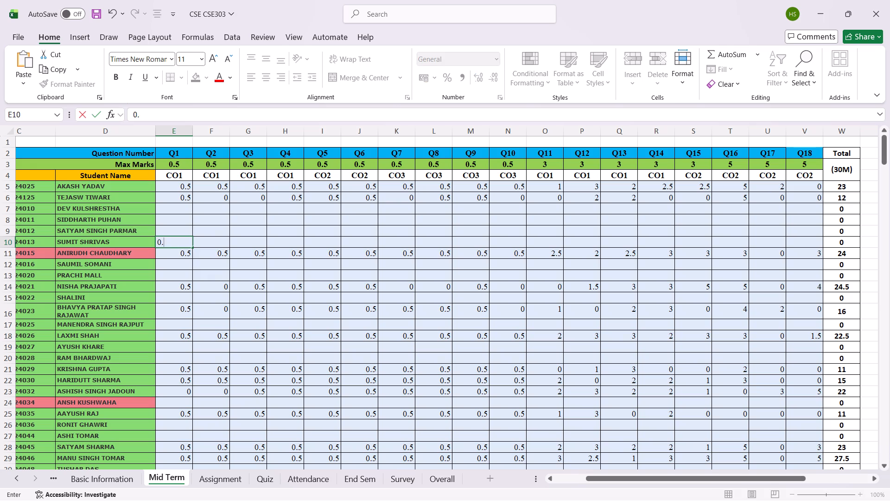
key("5")
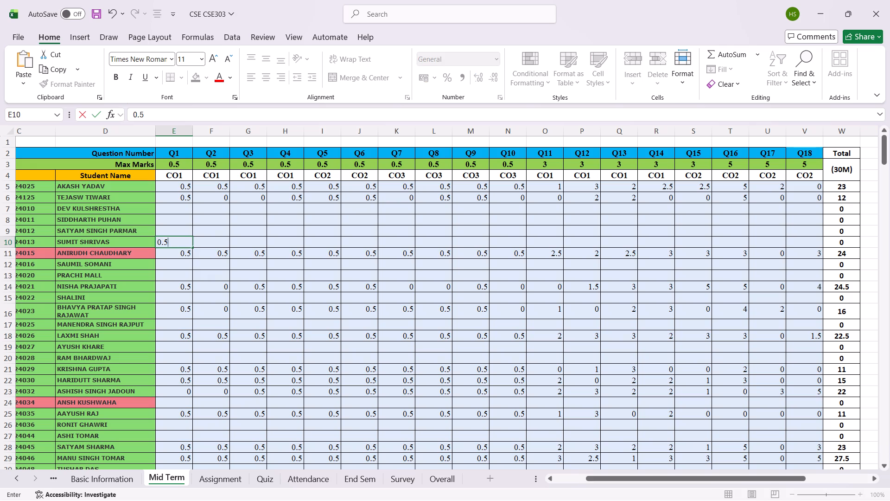
left_click(191, 247)
left_click_drag(192, 247, 222, 244)
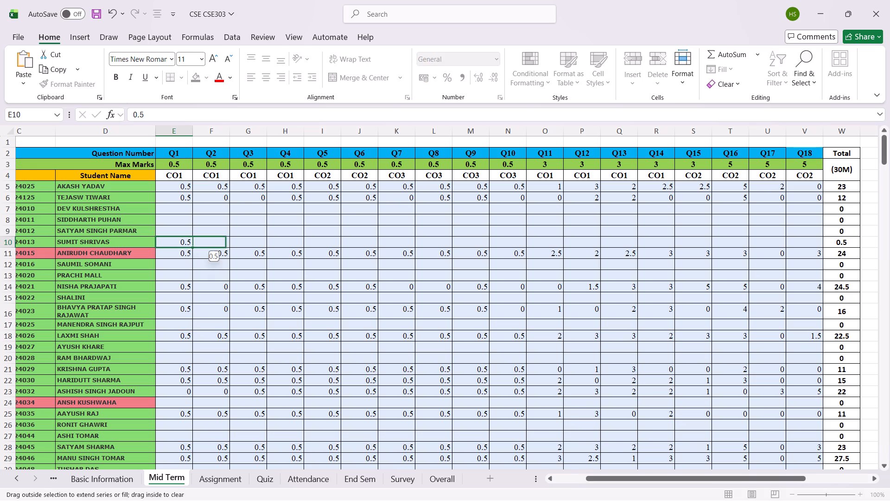
left_click_drag(222, 244, 514, 234)
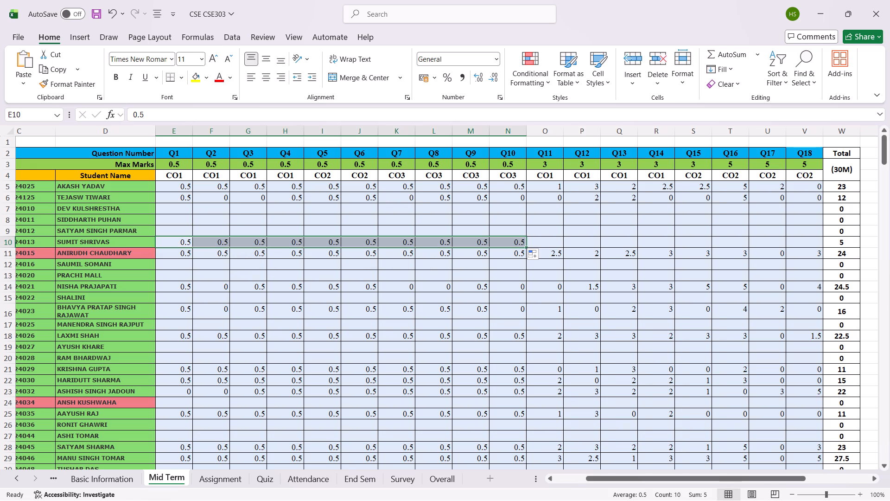
In row 10, enter the marks for Q11 to Q15 as 2, 2, 3, 2 and 3.
left_click(546, 243)
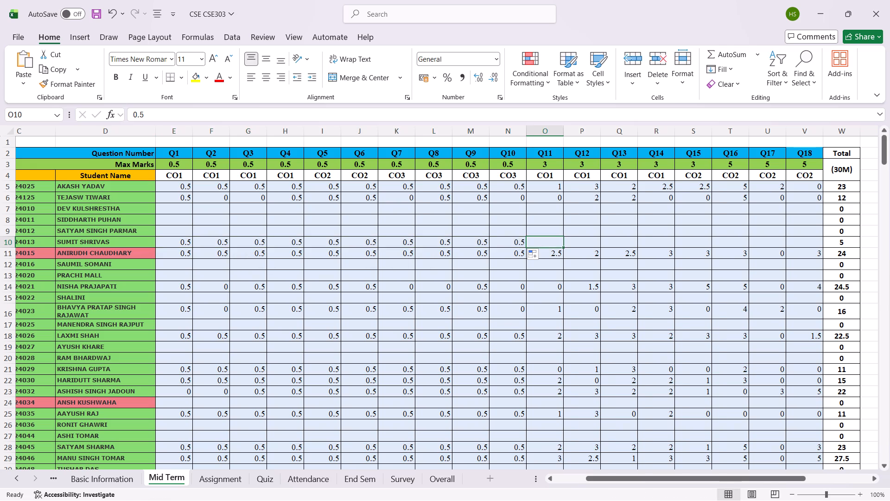
key("2")
left_click(567, 243)
key("2")
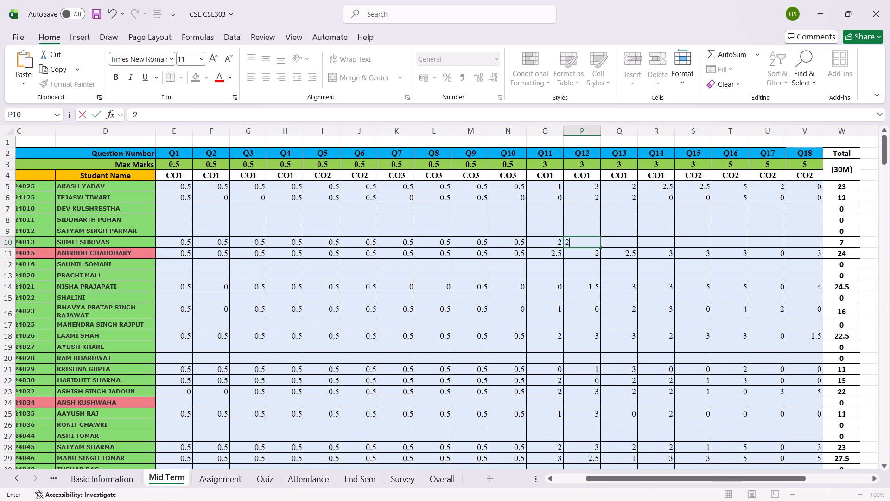
left_click(607, 241)
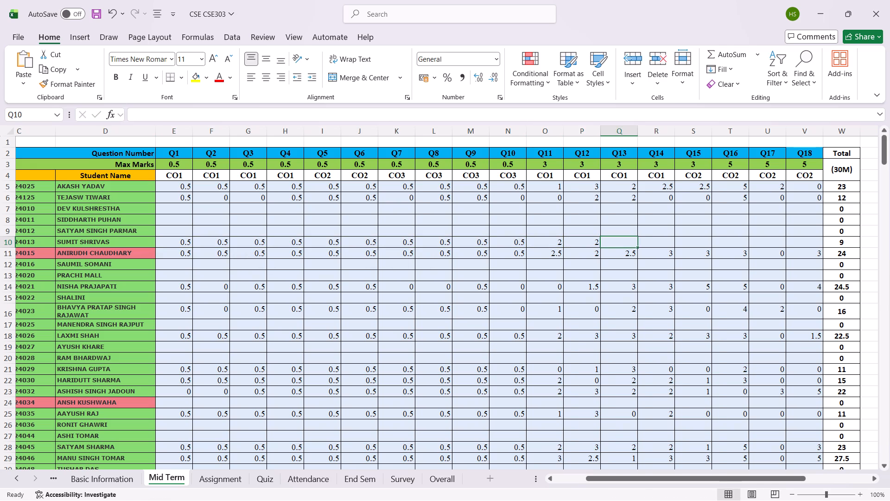
key("3")
left_click(648, 244)
key("2")
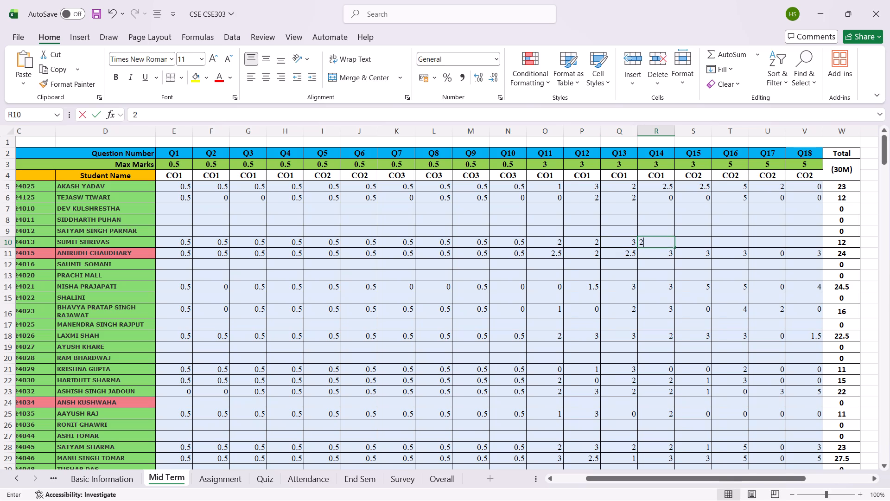
left_click(680, 244)
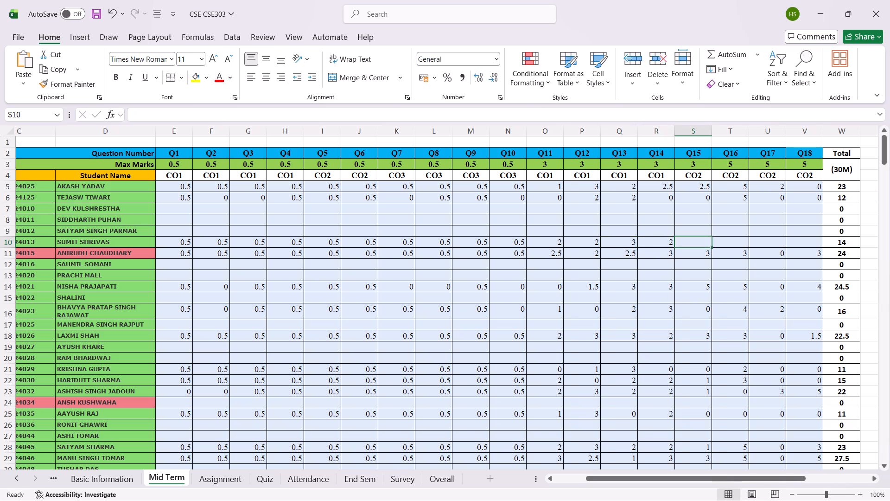
key("3")
In row 10, enter the marks for Q16 to Q18 as 5, 0 and 4.
left_click(724, 244)
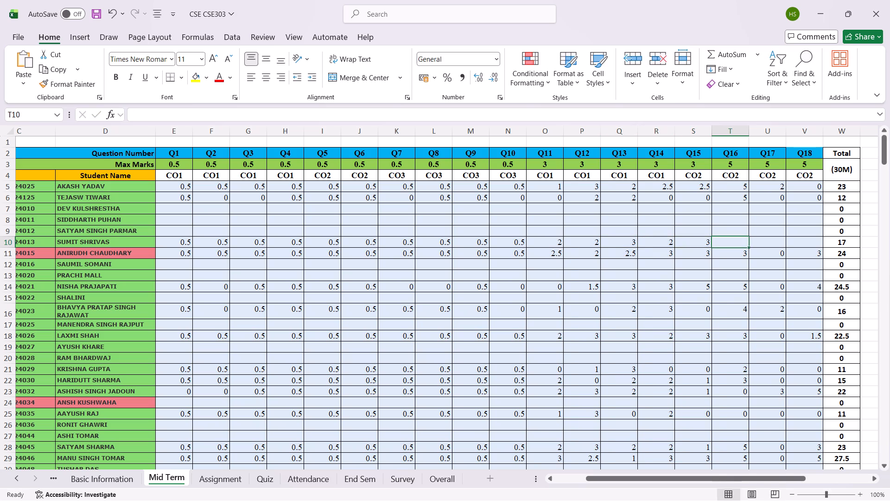
key("5")
left_click(762, 244)
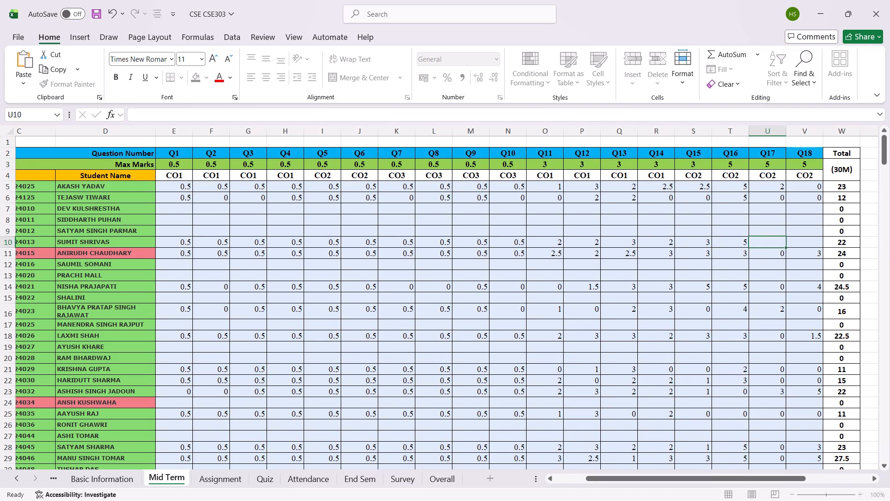
key("0")
left_click(806, 244)
key("4")
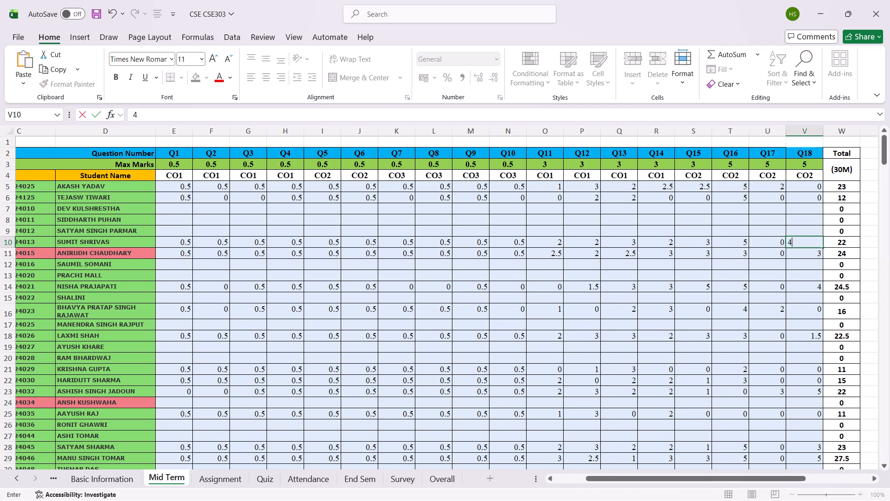
left_click(756, 280)
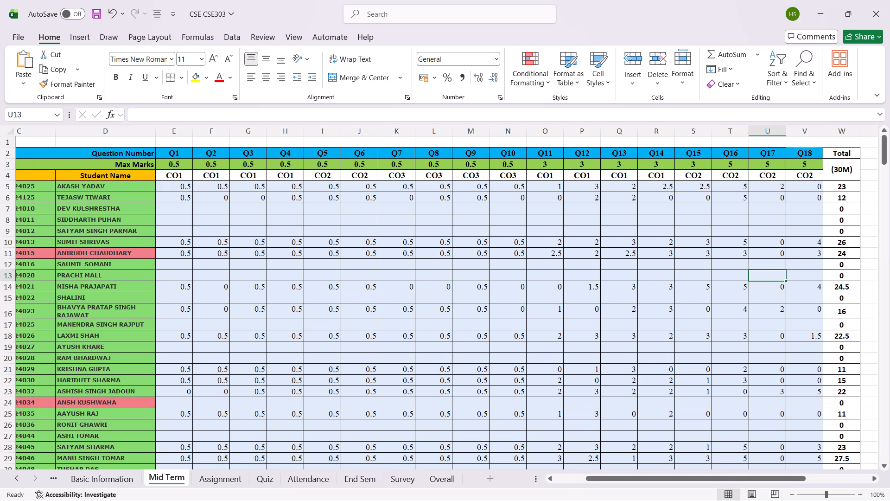
In row 73, enter 0 for Q1 and 0.5 for Q2, filling the 0.5 across through Q10.
scroll(183, 367, "down", 1)
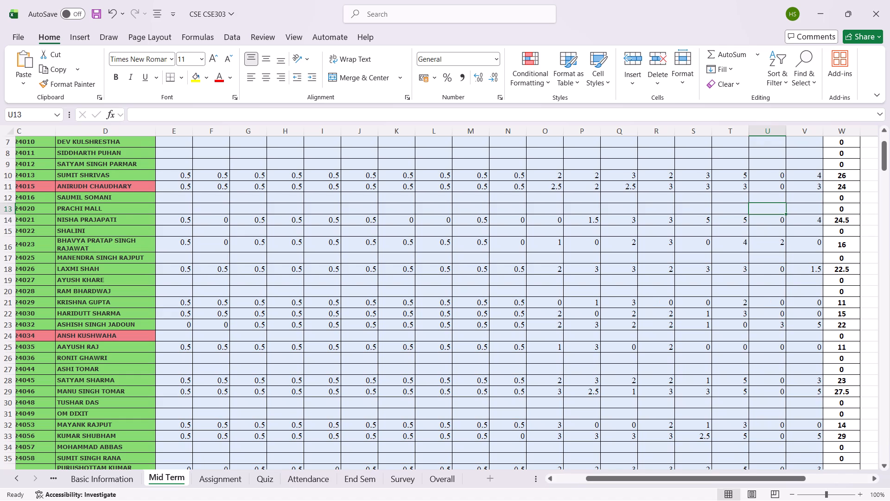
scroll(183, 367, "down", 1)
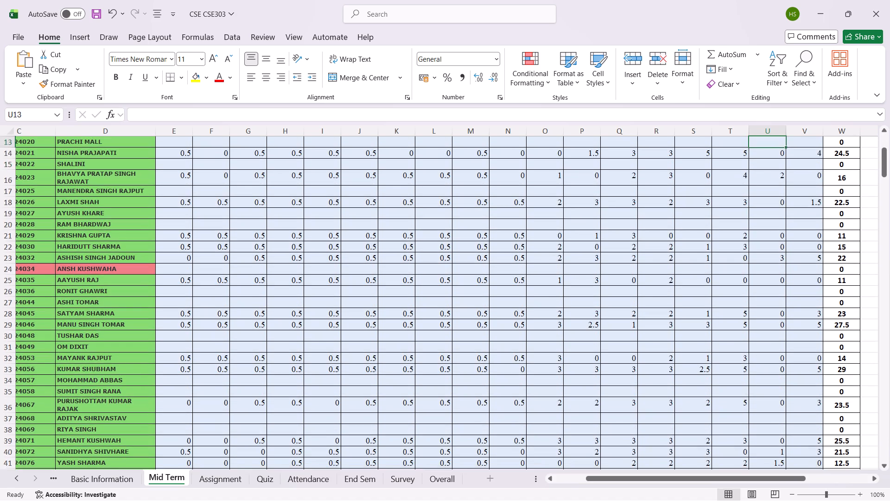
scroll(183, 367, "down", 1)
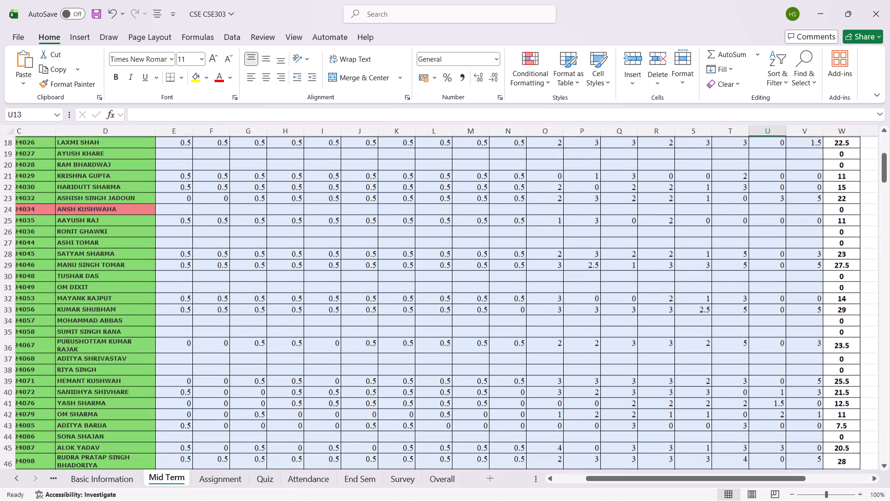
scroll(183, 367, "down", 1)
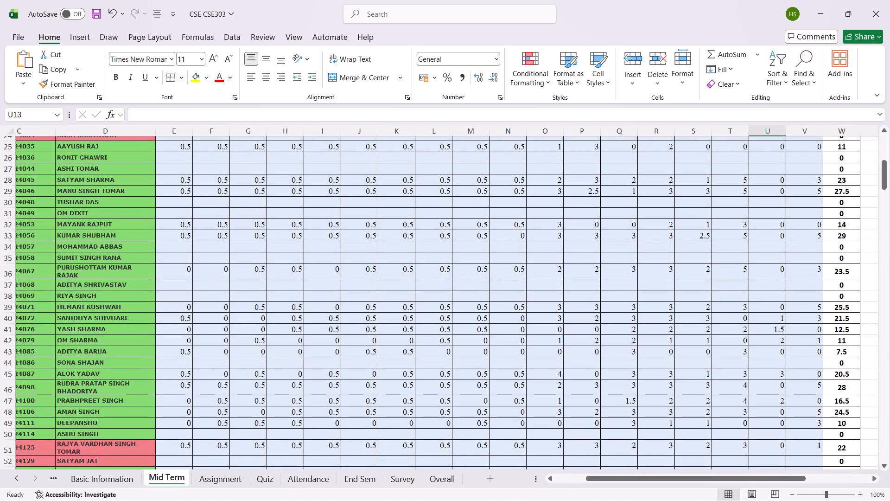
scroll(183, 367, "down", 1)
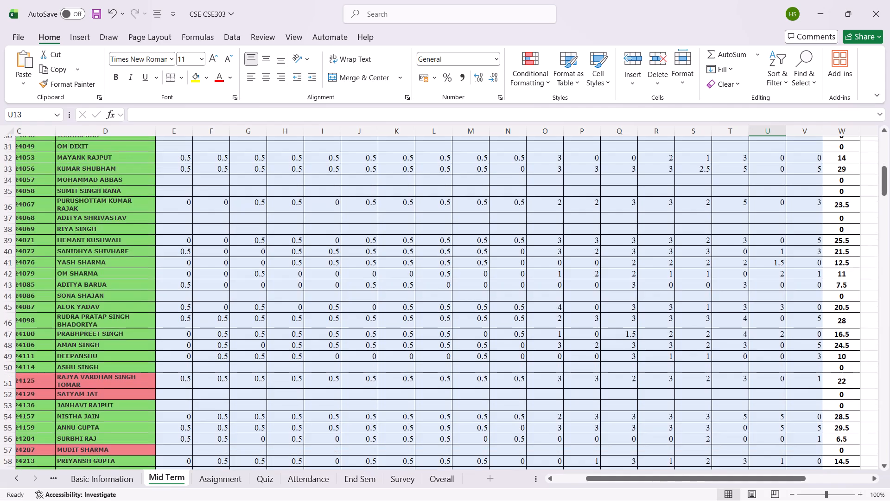
scroll(183, 367, "down", 1)
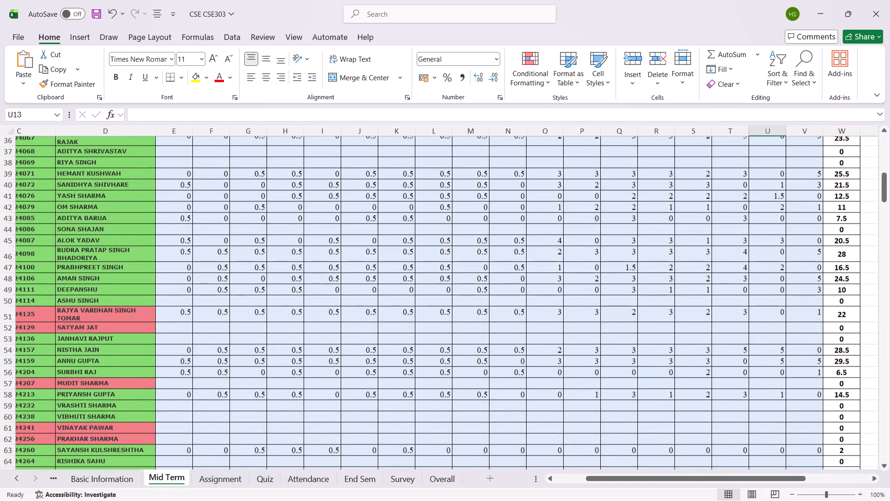
scroll(183, 367, "down", 2)
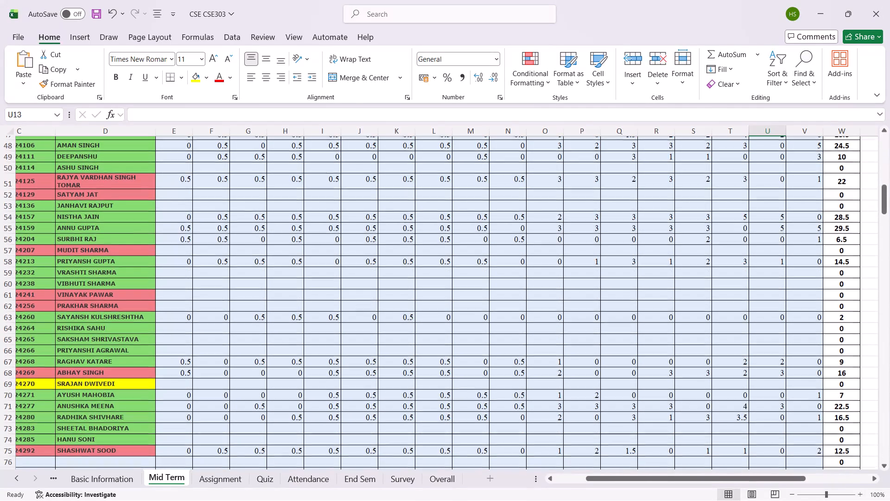
left_click(183, 442)
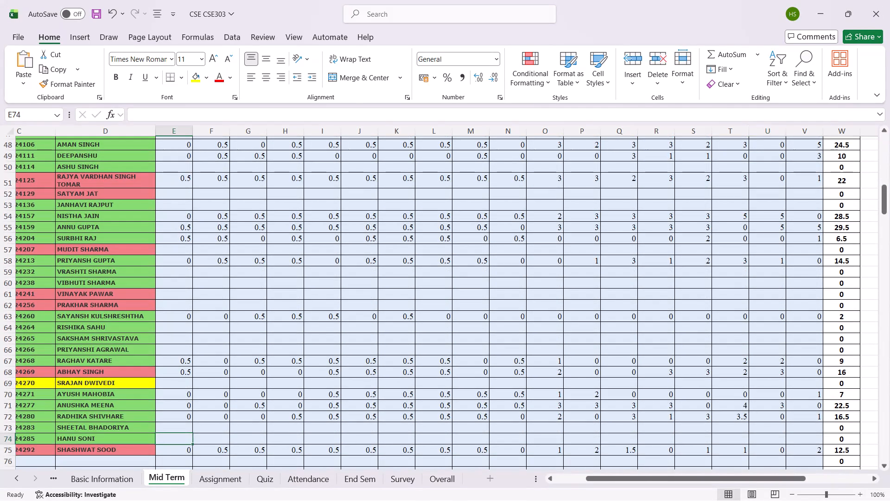
left_click(181, 430)
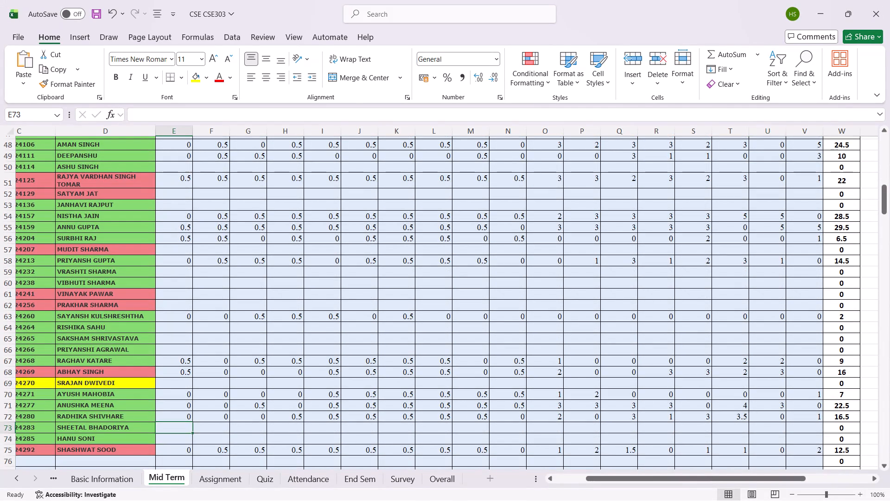
key("0")
left_click(203, 428)
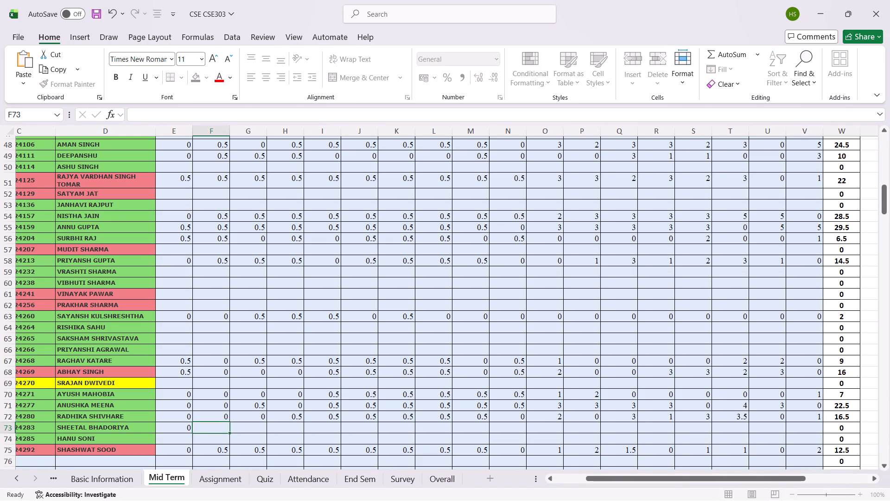
type("0.5")
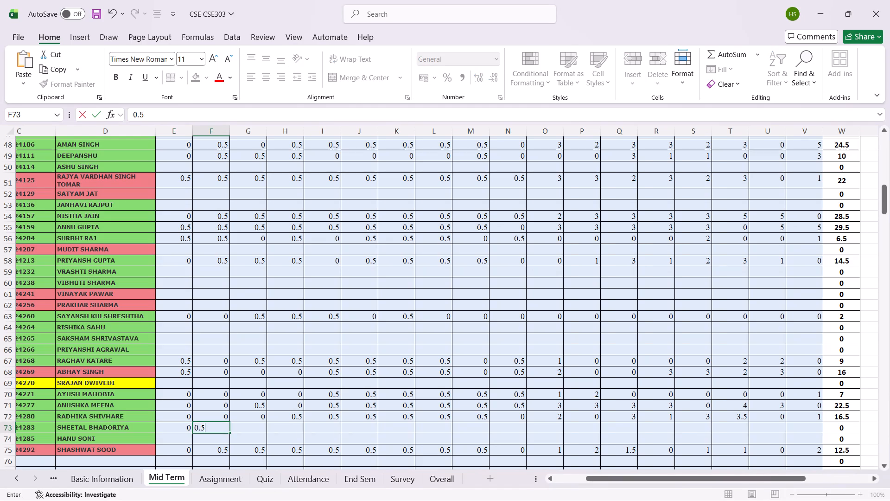
left_click_drag(230, 433, 288, 430)
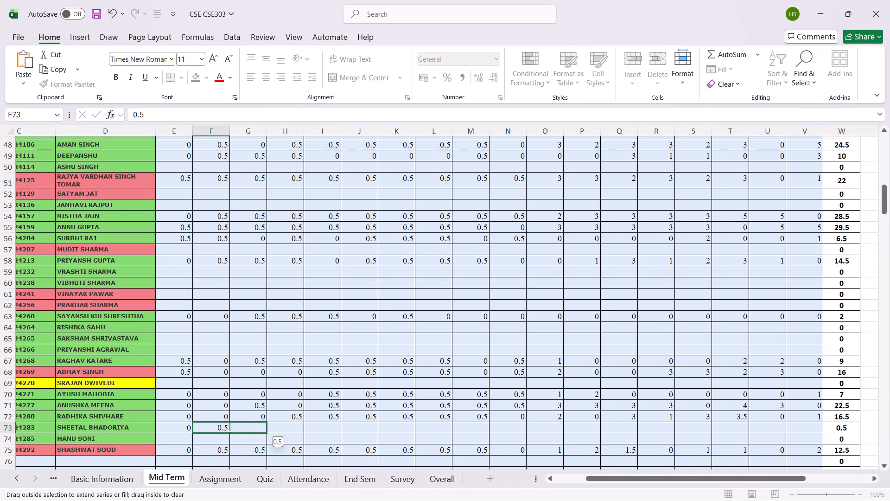
left_click_drag(288, 430, 513, 422)
In row 73, enter the marks for Q11 to Q13 as 2, 3 and 3.
left_click(540, 428)
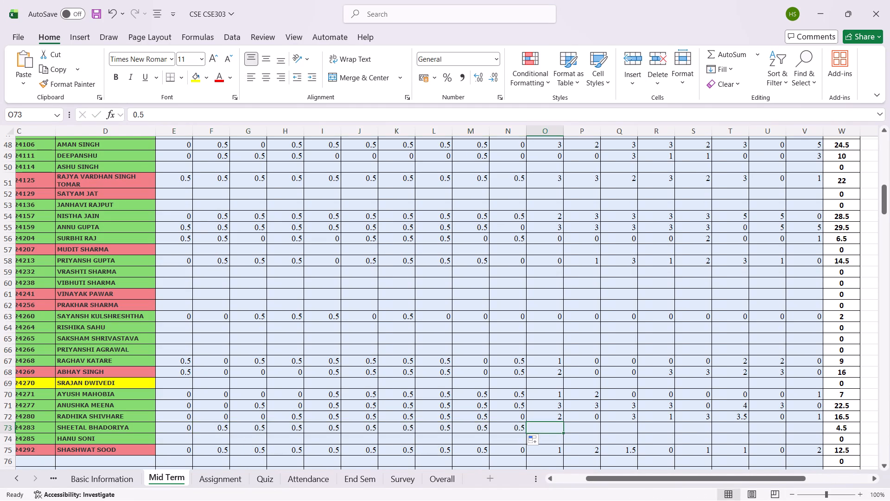
key("2")
left_click(564, 427)
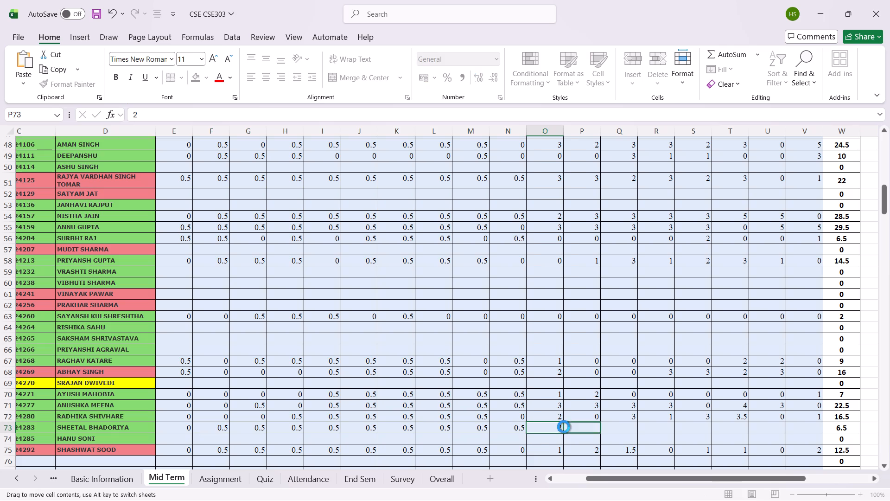
left_click(556, 426)
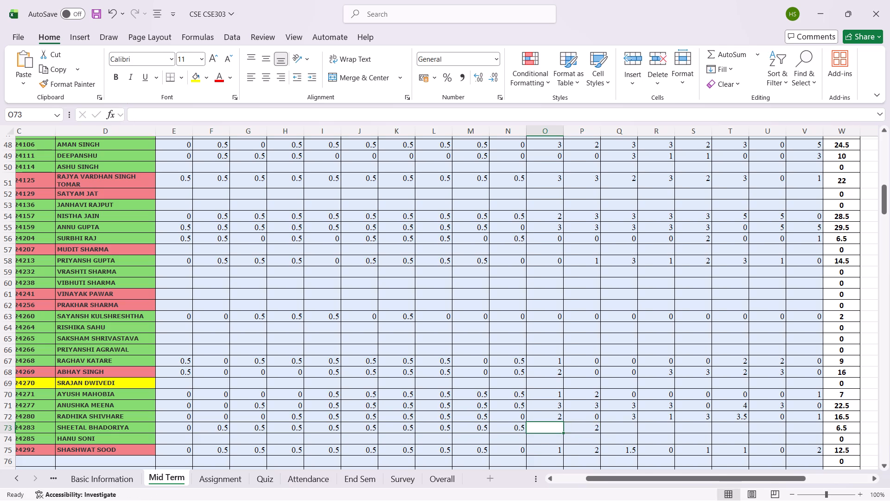
key("ctrl+z")
left_click(580, 430)
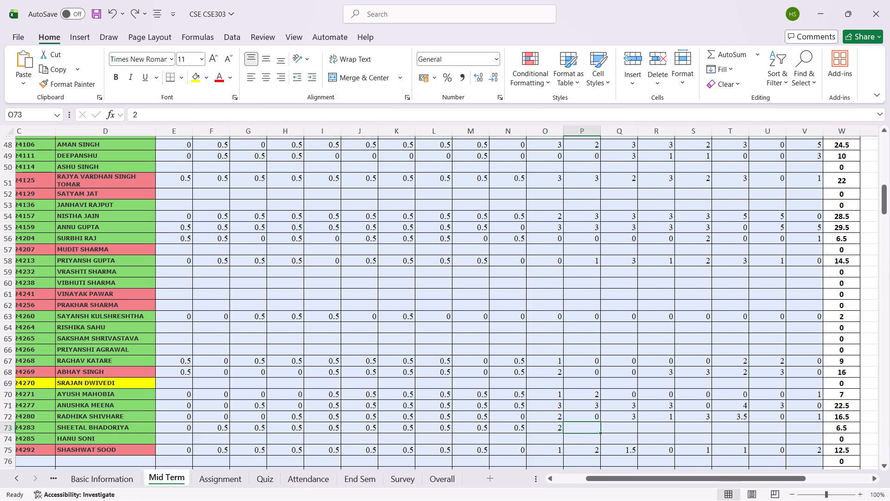
key("3")
left_click(613, 429)
key("3")
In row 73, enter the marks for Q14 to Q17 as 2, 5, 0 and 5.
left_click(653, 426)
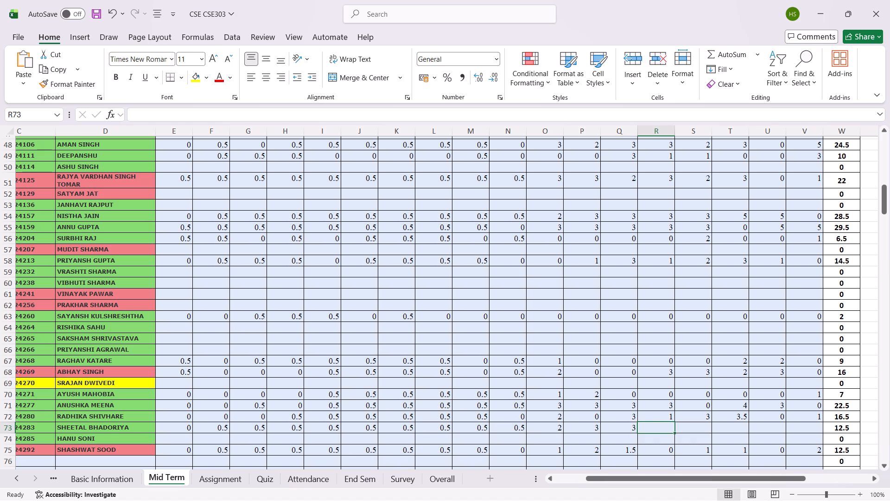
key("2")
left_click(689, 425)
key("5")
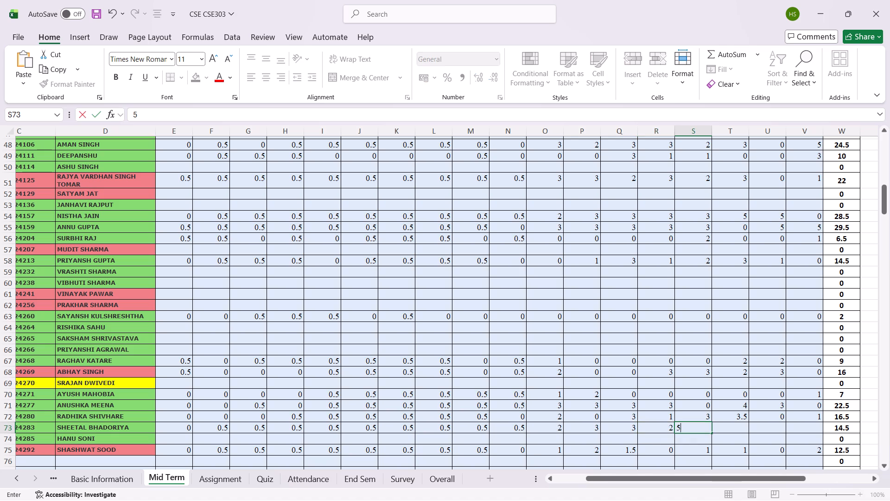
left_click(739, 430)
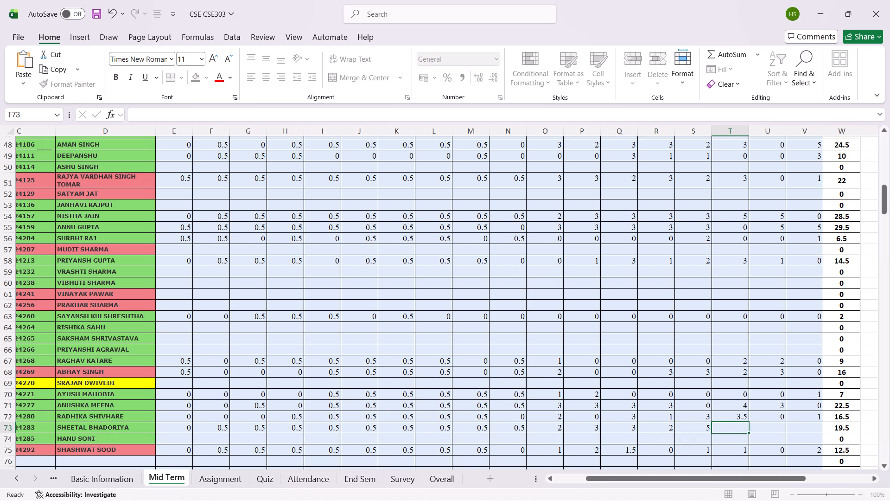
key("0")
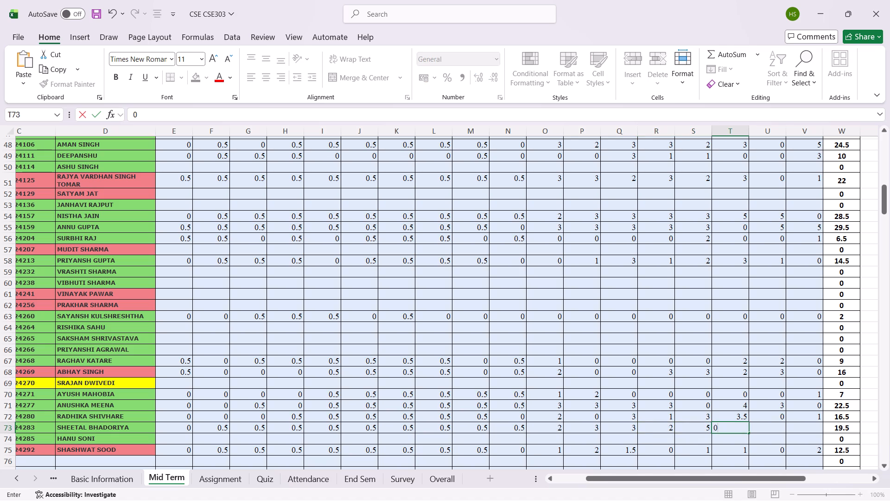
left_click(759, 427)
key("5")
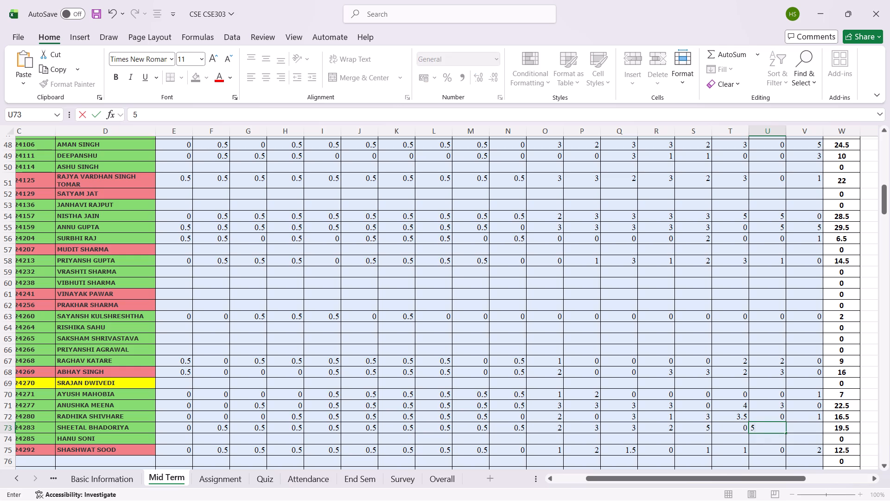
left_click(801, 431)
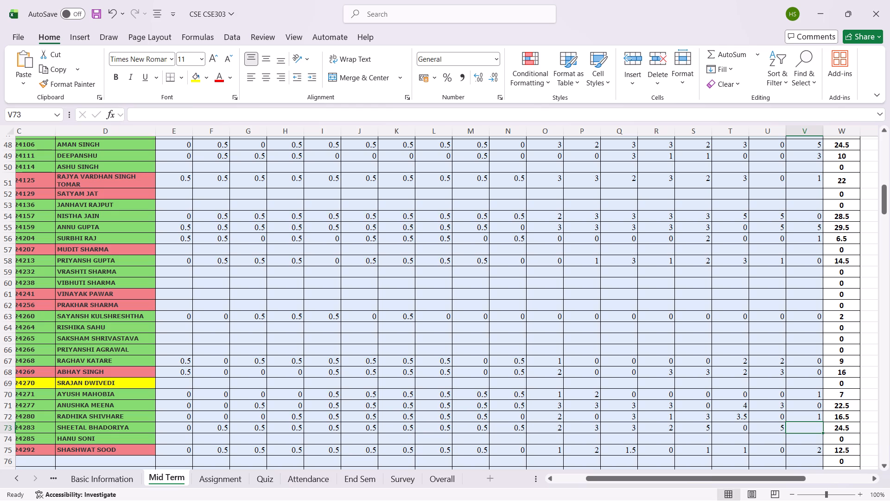
In row 73, set the marks for Q14 to Q18 to 3, 2, 5, 0 and 5.
left_click(653, 428)
key("3")
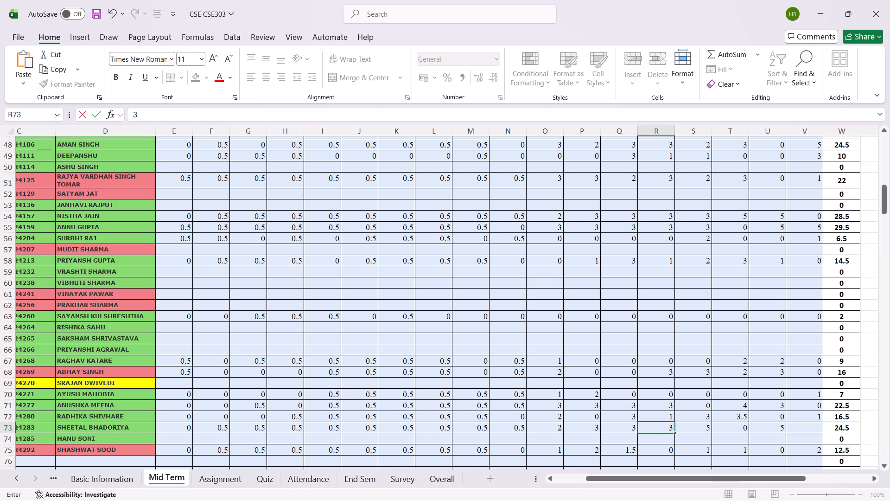
left_click(695, 428)
key("2")
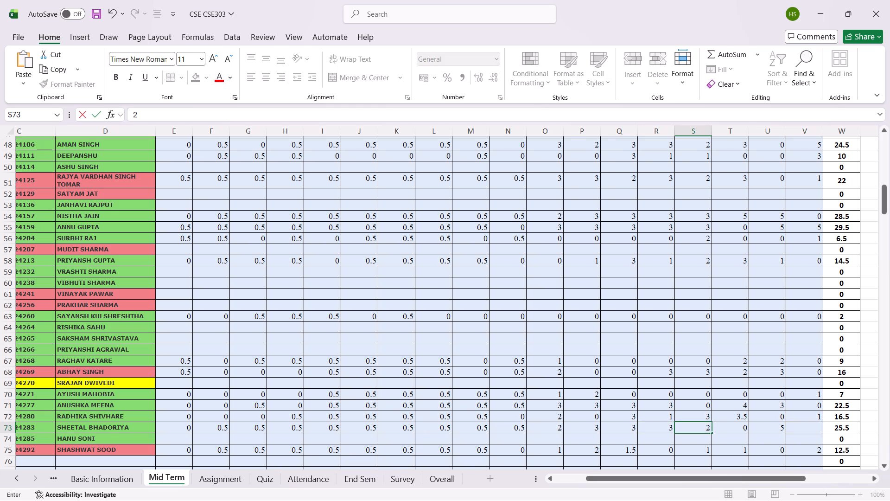
left_click(736, 429)
key("5")
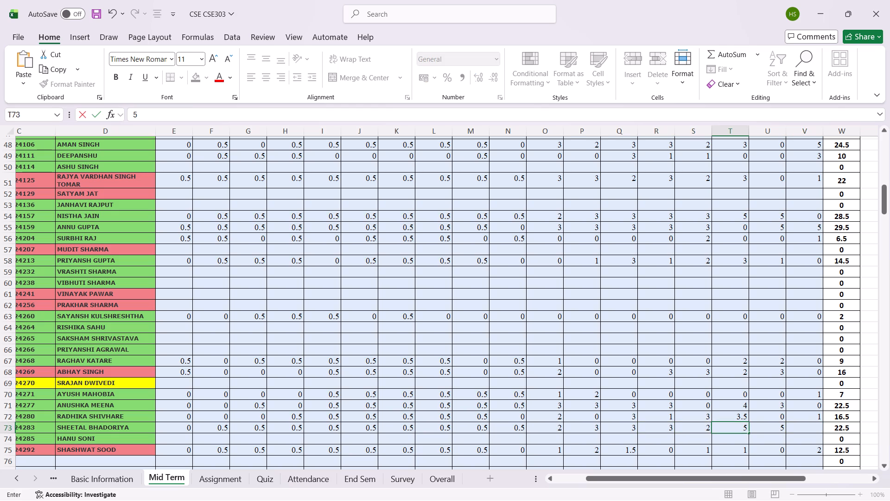
left_click(779, 429)
key("0")
left_click(809, 430)
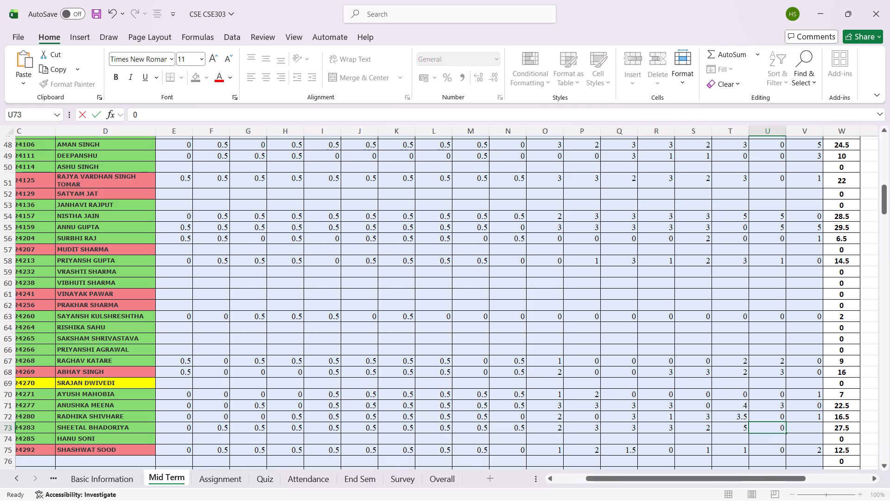
key("5")
left_click(755, 434)
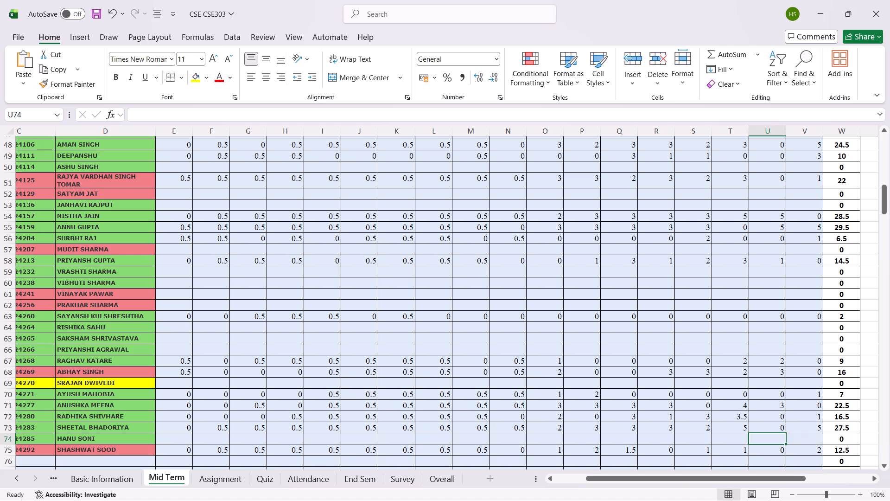
In row 13 of the Mid Term sheet, enter the marks for Q1 to Q3 as 0, 0.5 and 0.
scroll(120, 366, "up", 1)
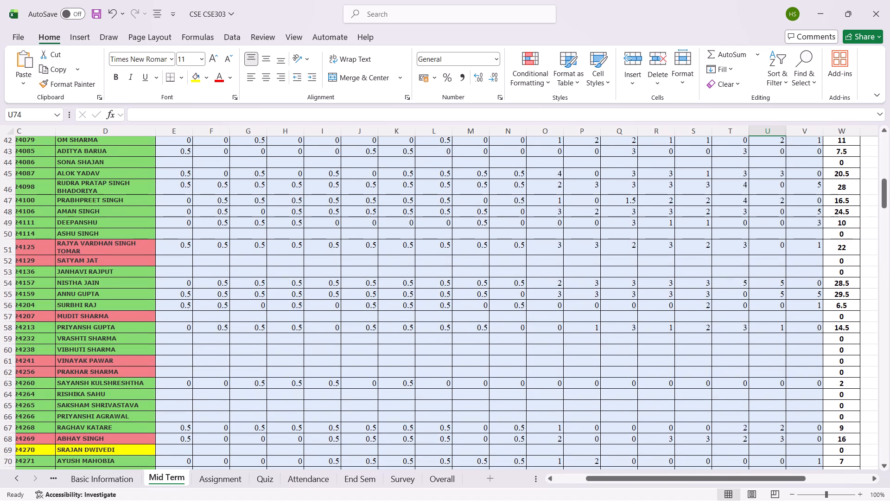
scroll(120, 366, "up", 1)
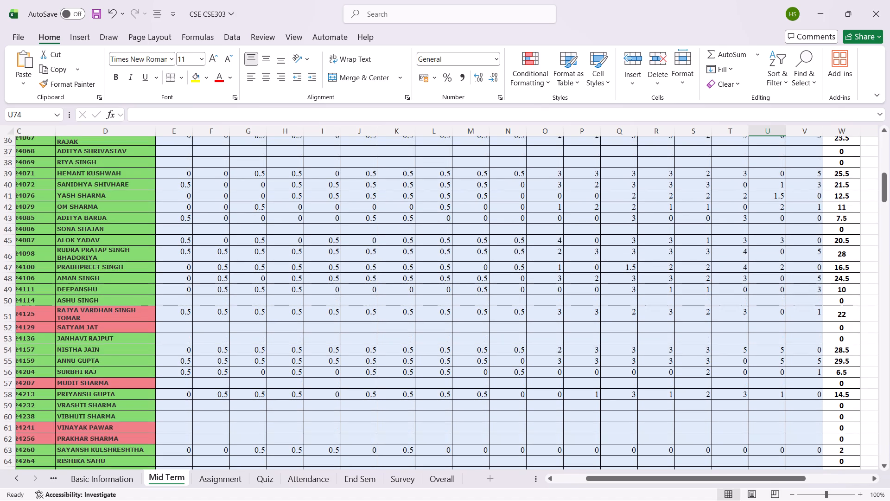
scroll(120, 366, "up", 2)
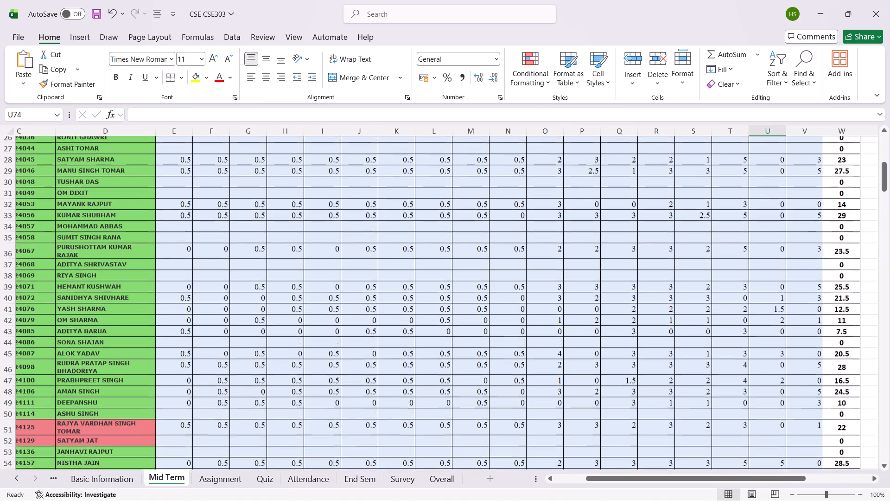
scroll(120, 366, "up", 2)
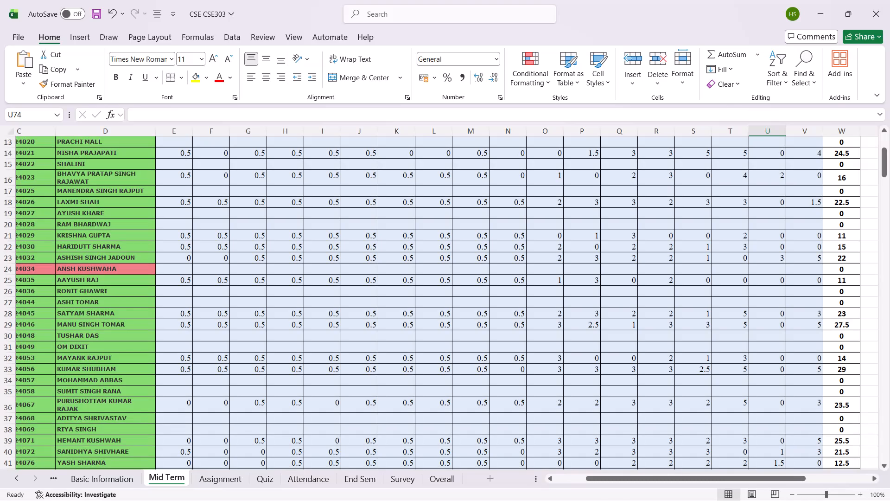
left_click(168, 144)
scroll(129, 263, "up", 1)
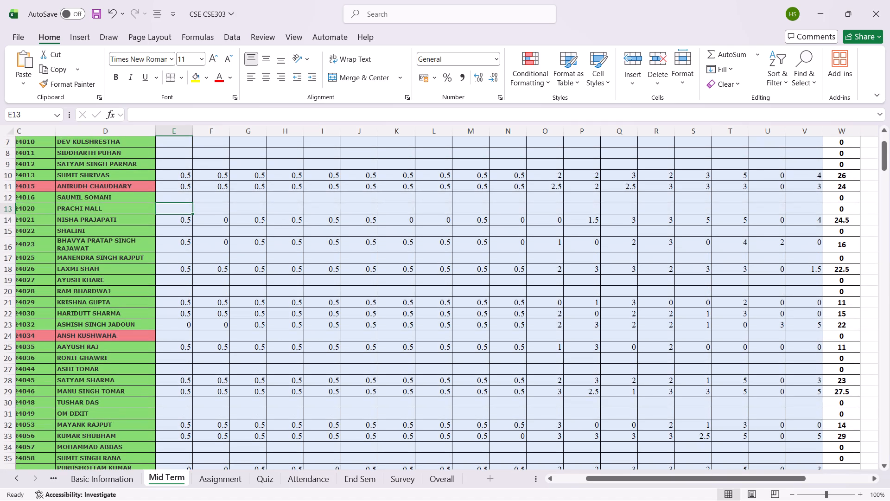
key("0")
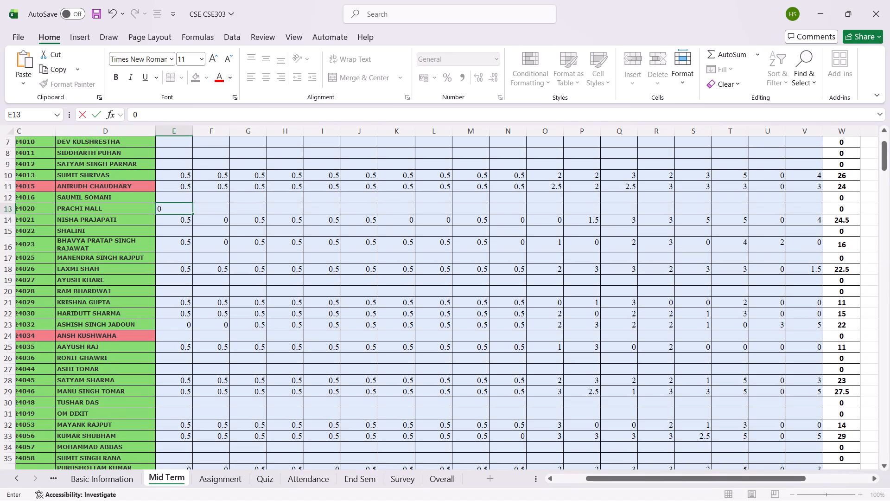
left_click(206, 207)
key("0")
key("period")
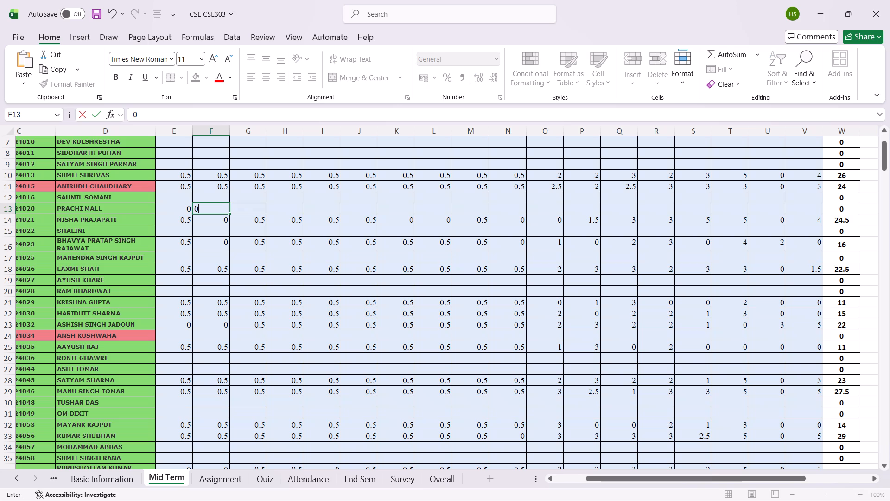
key("5")
left_click(253, 214)
left_click(253, 212)
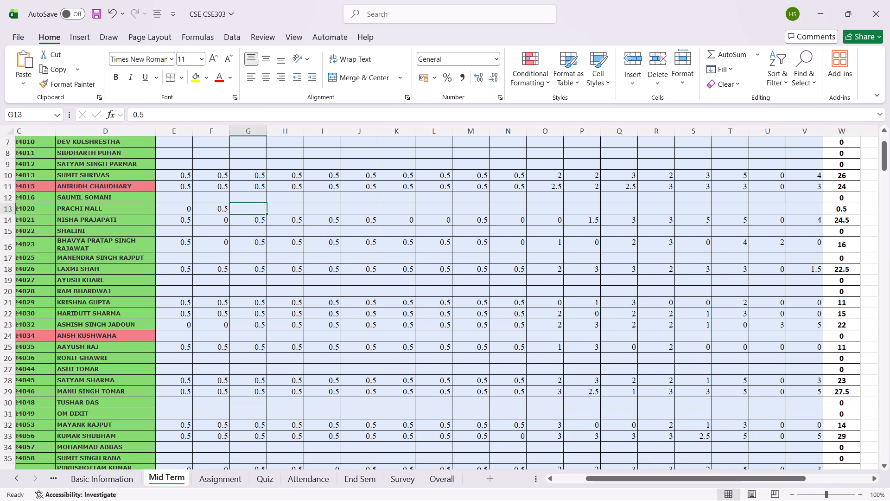
key("0")
In row 13, enter the marks for Q4 to Q7 as 0.5, 0.5, 0 and 0.
left_click(282, 206)
key("0")
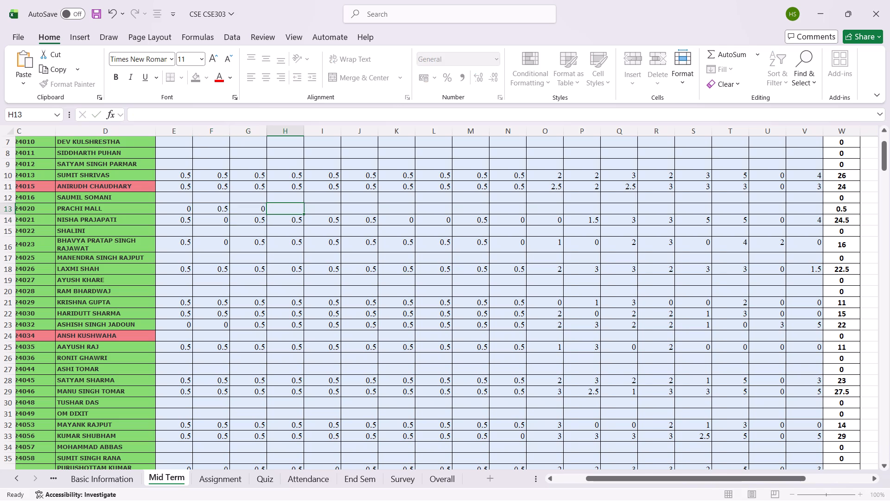
type(".5")
left_click(308, 207)
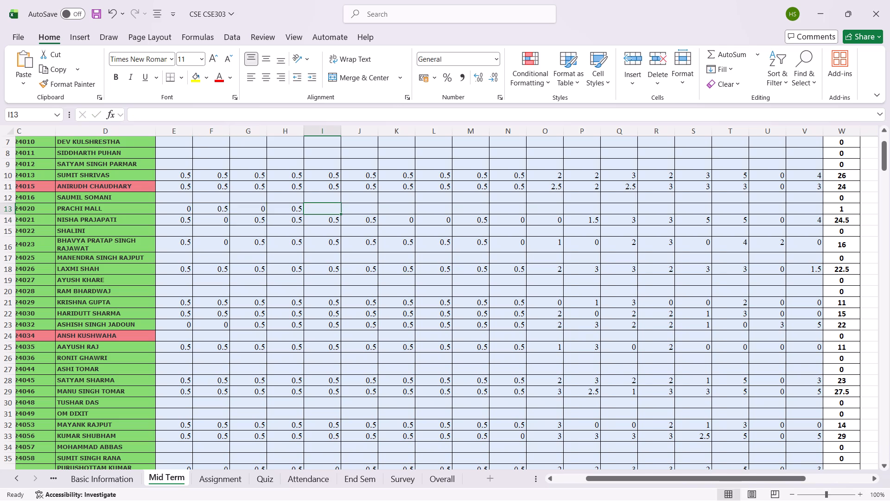
key("0")
key("period")
key("5")
left_click(346, 205)
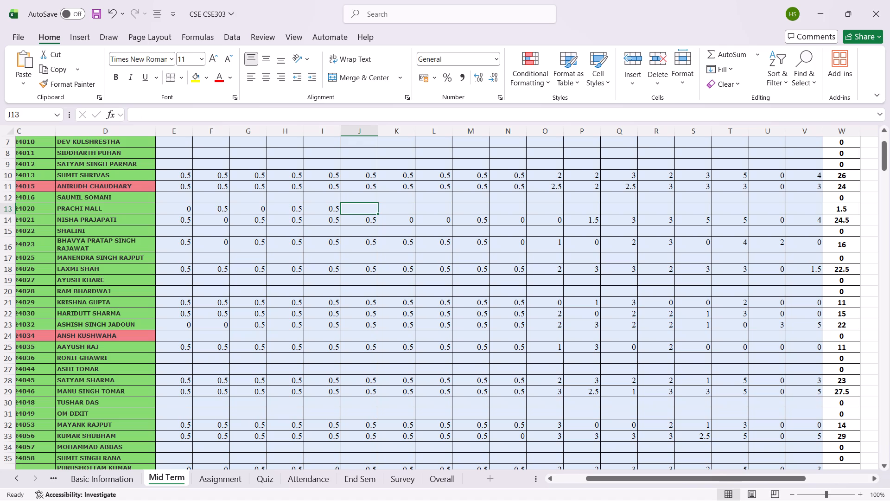
key("0")
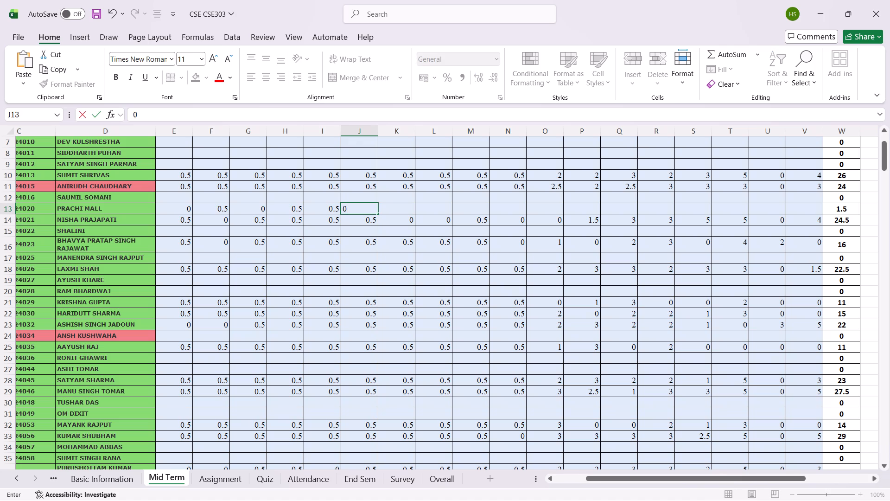
left_click(391, 209)
key("0")
In row 13, enter the marks for Q8 to Q10 as 0, 0.5 and 0.5.
left_click(436, 212)
key("0")
left_click(465, 210)
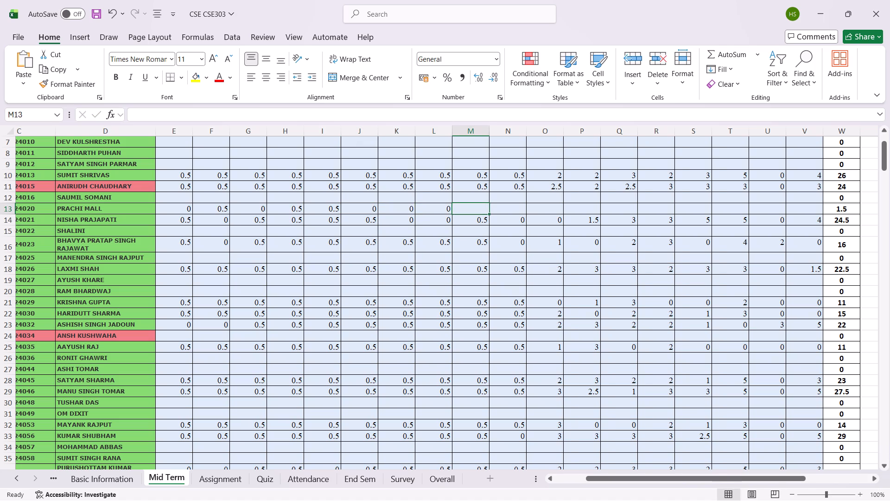
type("0.5")
left_click(497, 208)
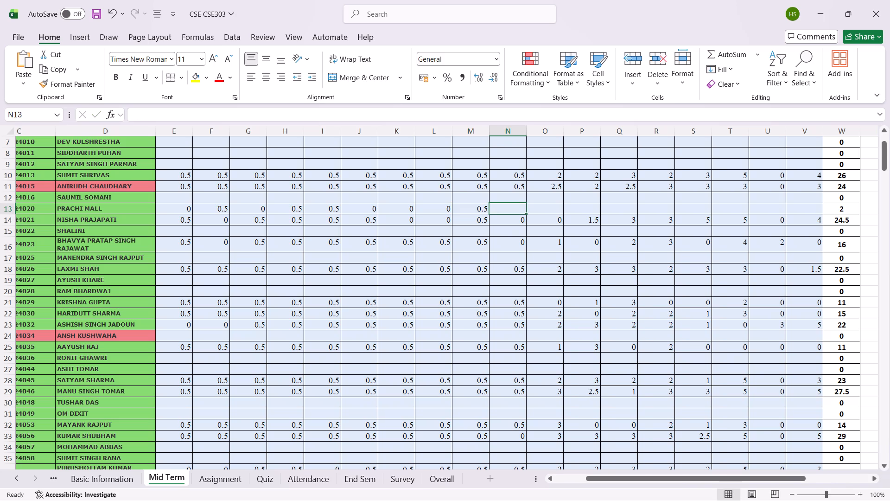
type("0.")
key("5")
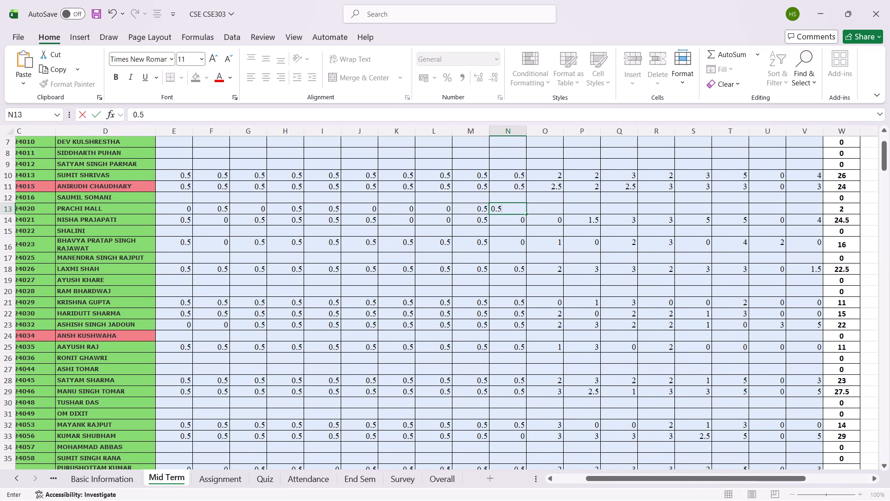
In row 13, enter the marks for Q11 to Q14 as 0, 3, 3 and 2.5.
left_click(537, 207)
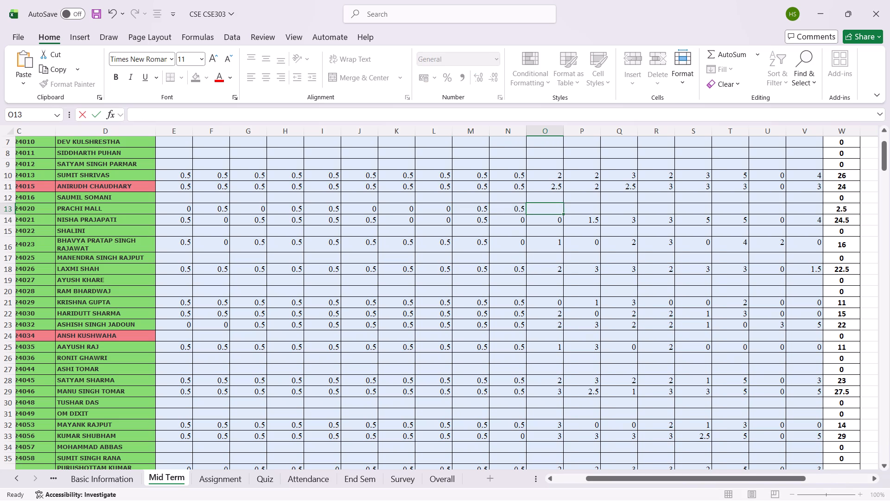
key("0")
left_click(578, 209)
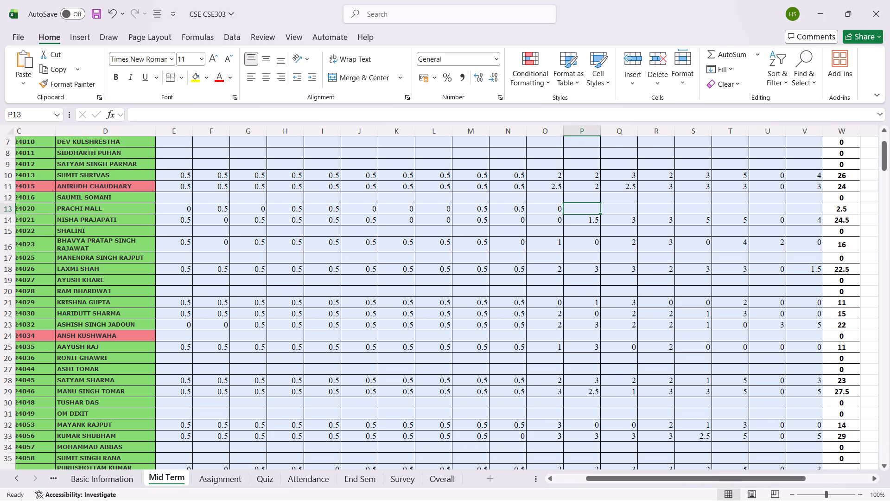
key("3")
left_click(621, 207)
key("3")
left_click(642, 206)
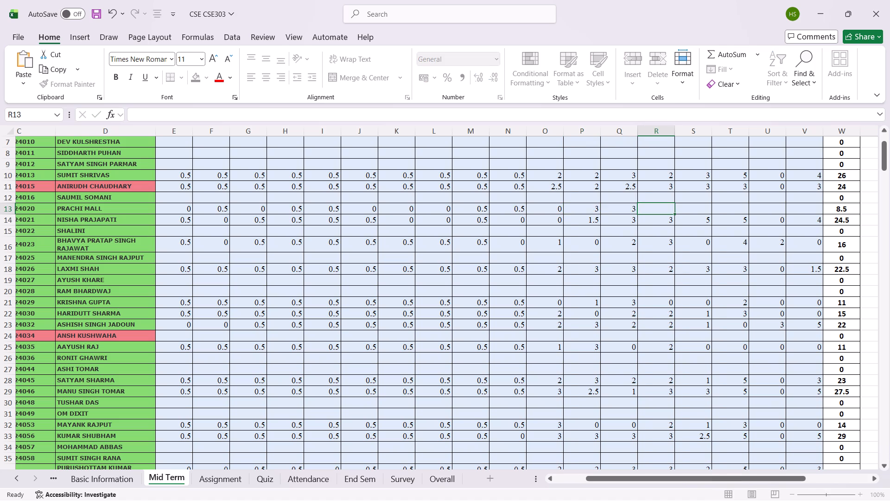
key("2")
key("period")
key("5")
In row 13, enter the marks for Q15 to Q18 as 3, 5, 0 and 1.
left_click(684, 216)
left_click(684, 211)
key("3")
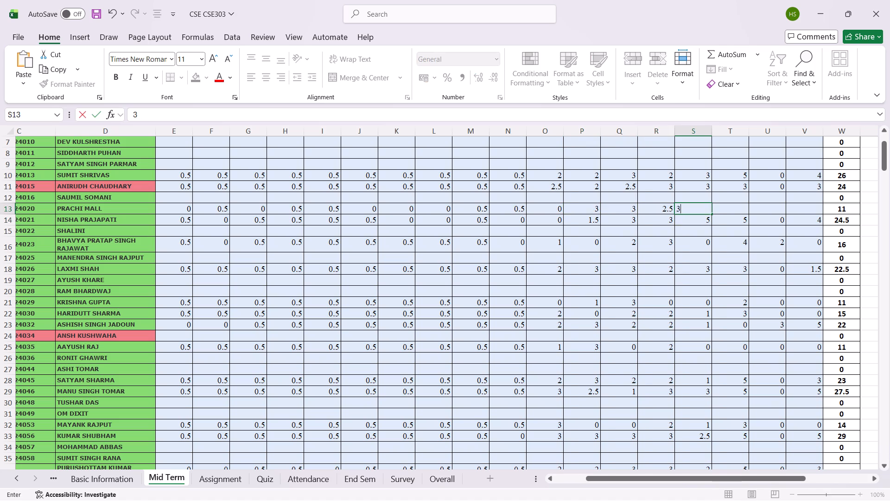
left_click(718, 211)
key("5")
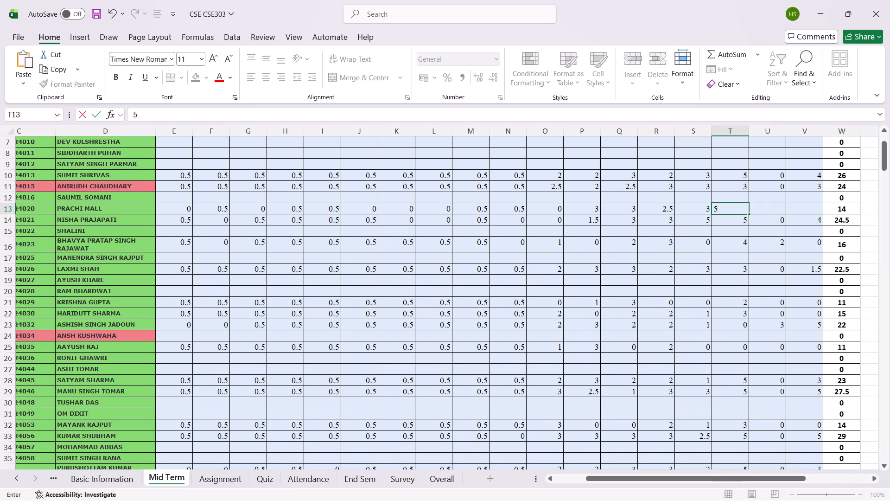
left_click(777, 208)
key("0")
left_click(797, 206)
key("1")
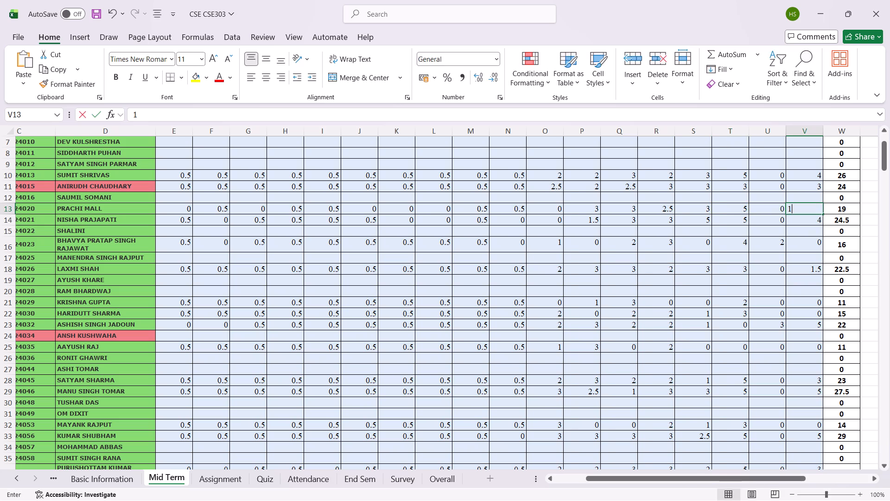
left_click(750, 236)
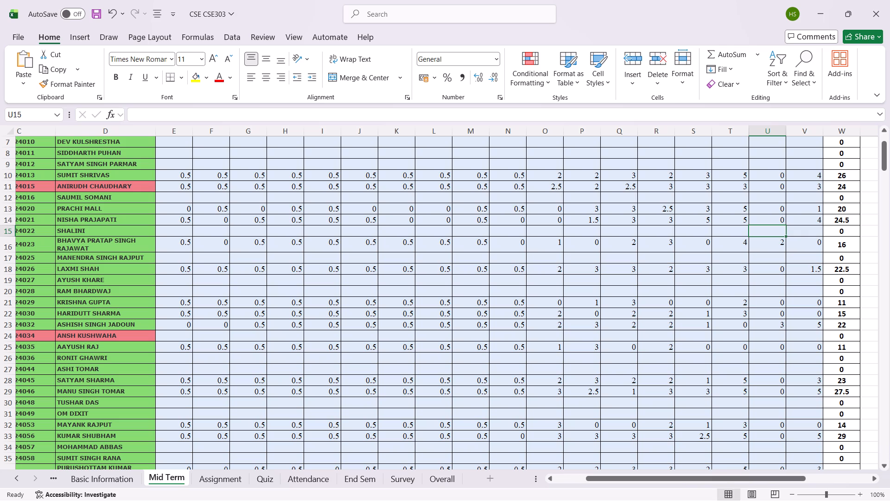
left_click(788, 212)
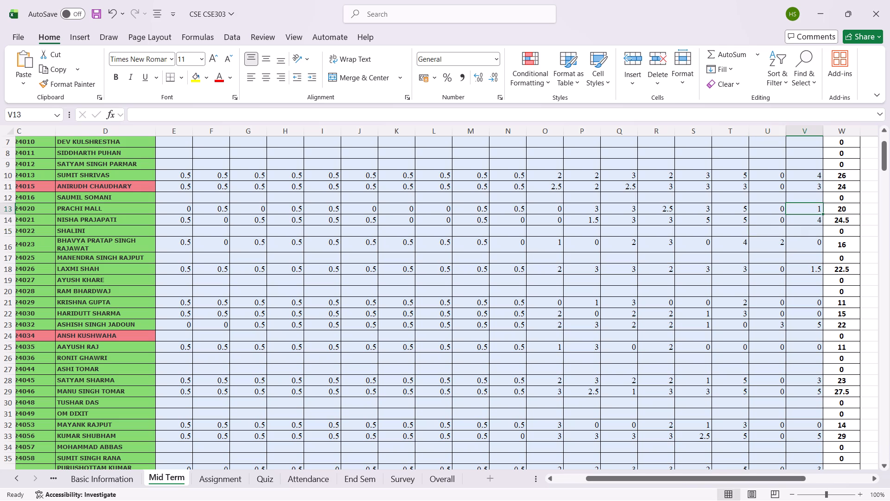
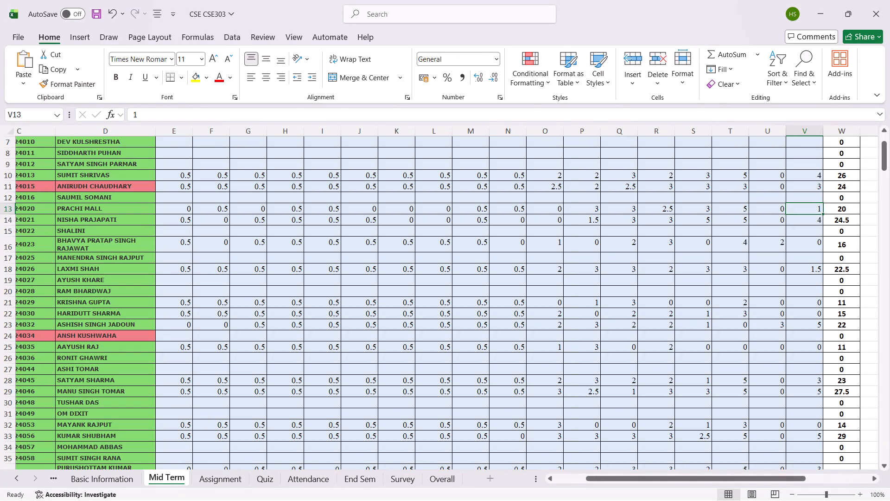
In row 61 of the Mid Term sheet, enter 0 for Q1 and fill Q2 through Q10 with 0.5.
scroll(148, 302, "up", 2)
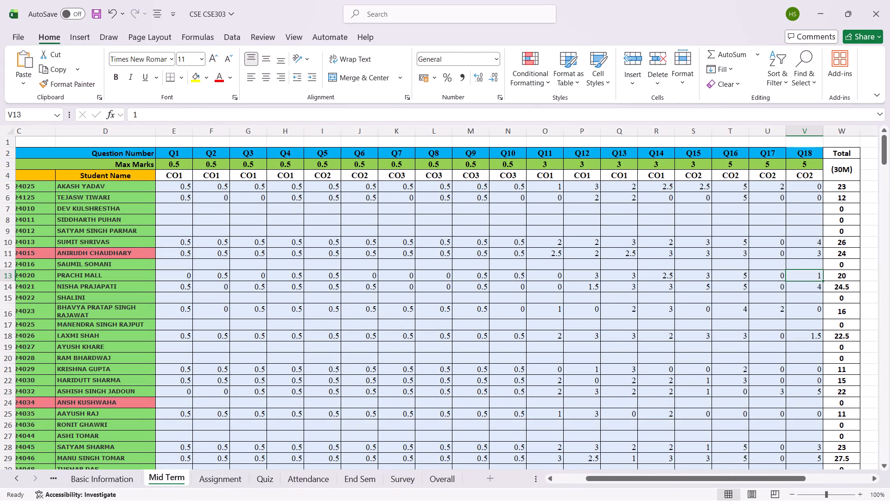
scroll(148, 302, "down", 3)
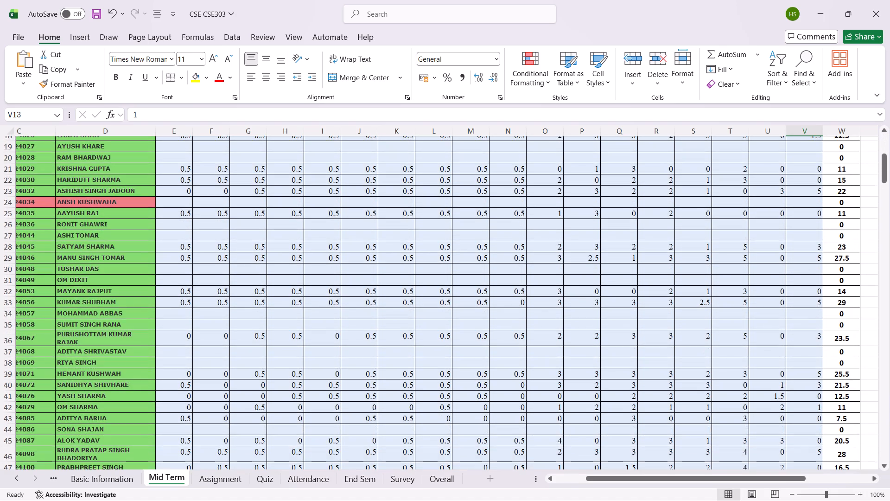
scroll(148, 302, "down", 1)
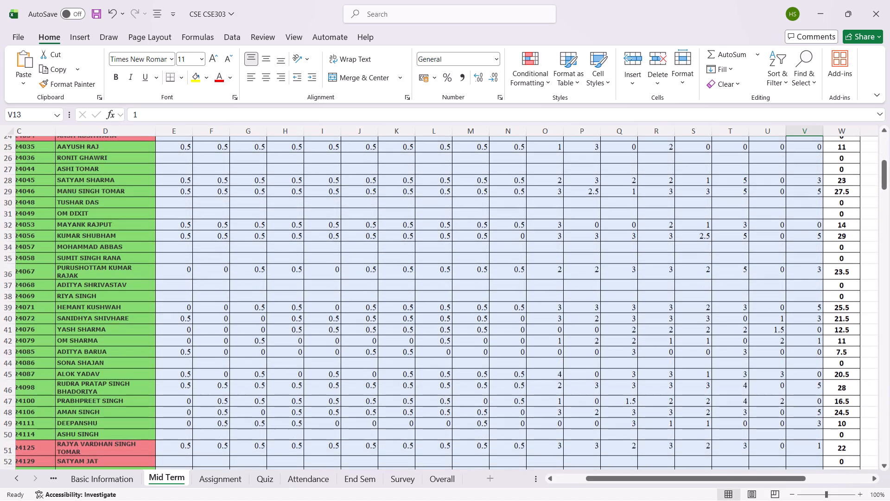
scroll(148, 302, "down", 1)
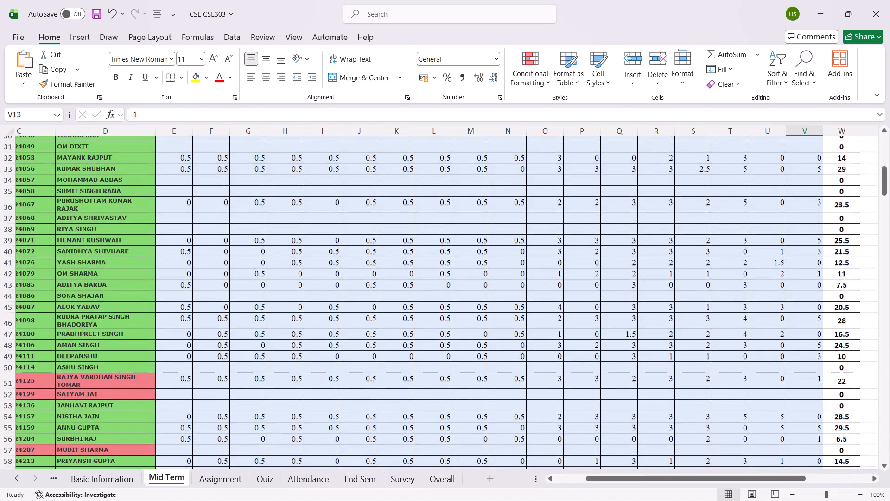
scroll(148, 302, "down", 1)
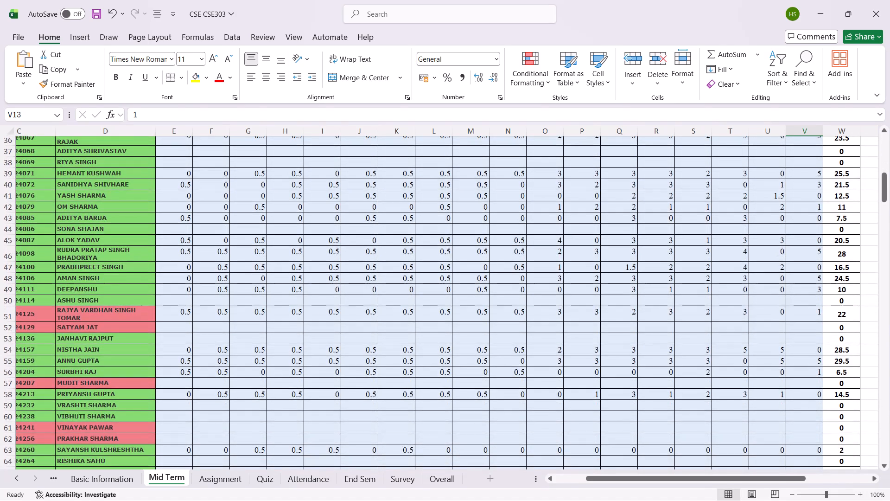
left_click(177, 430)
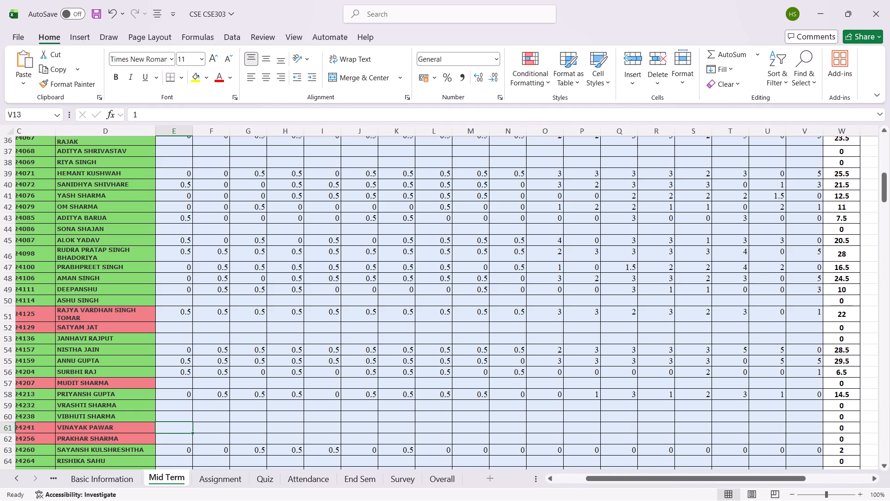
key("0")
left_click(222, 428)
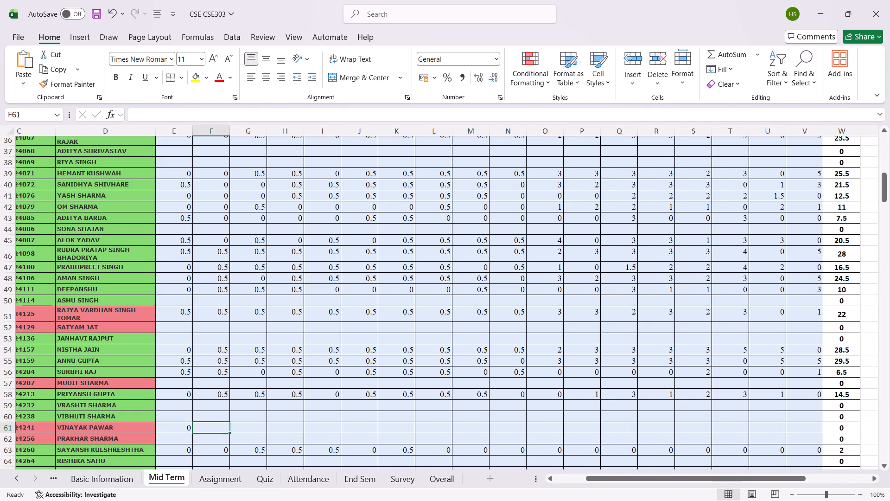
type("0.5")
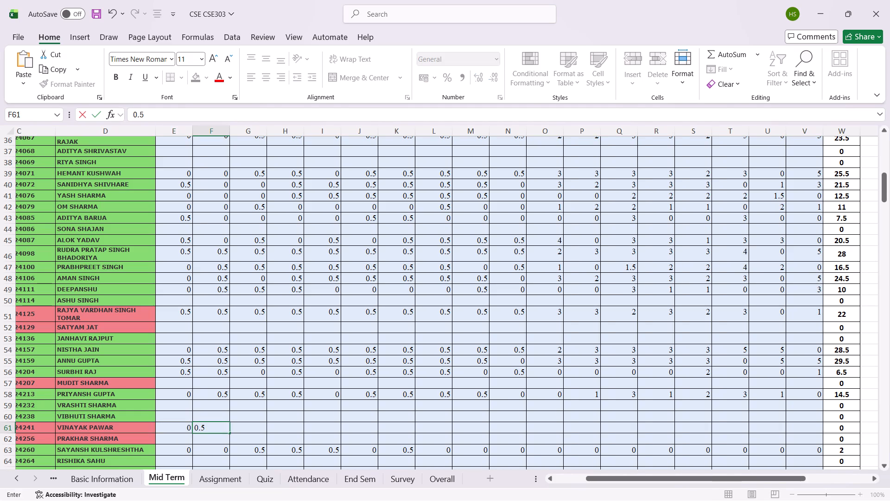
left_click_drag(230, 431, 522, 428)
Enter 3 marks each for Q11, Q12, Q13 and Q14 in row 61.
left_click(556, 429)
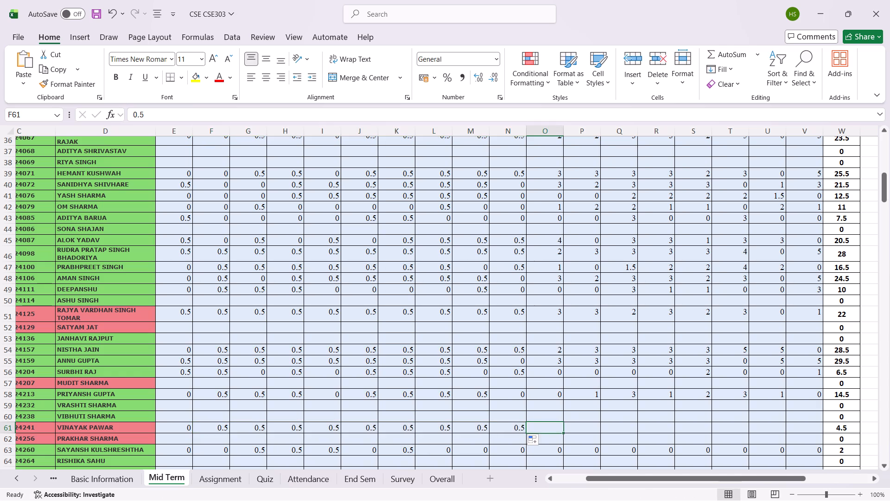
key("3")
left_click(592, 425)
key("3")
left_click(622, 431)
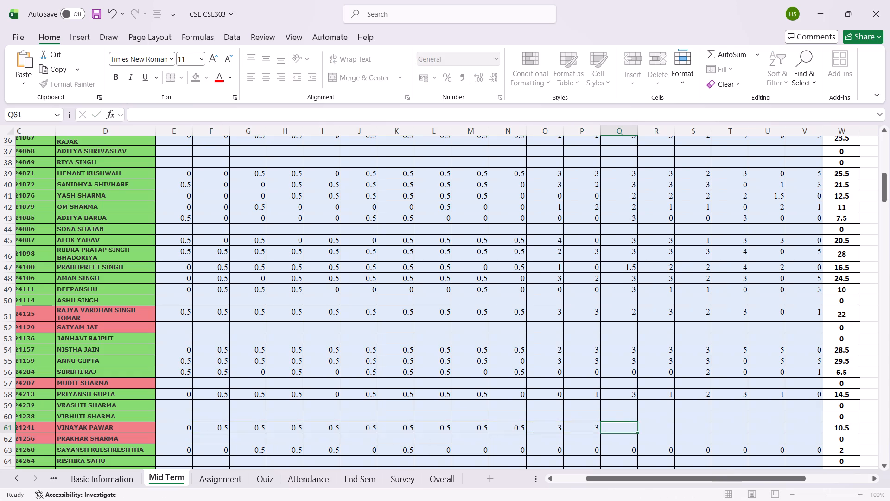
key("3")
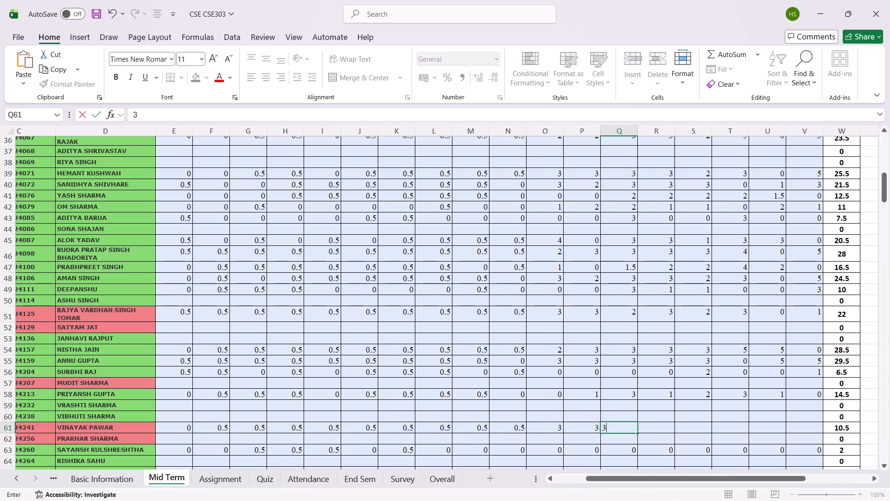
left_click(647, 427)
key("3")
Complete row 61 with 1 for Q15, 2 for Q16, 0 for Q17 and 0 for Q18.
left_click(686, 423)
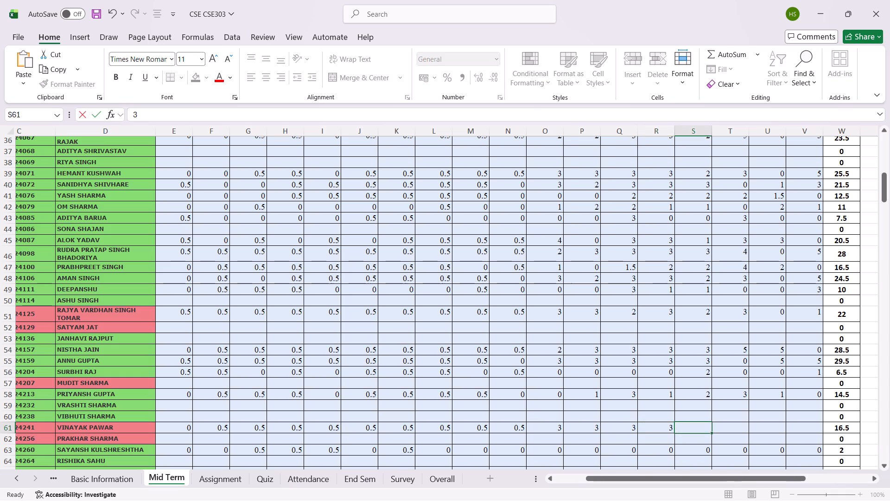
key("2")
key("BackSpace")
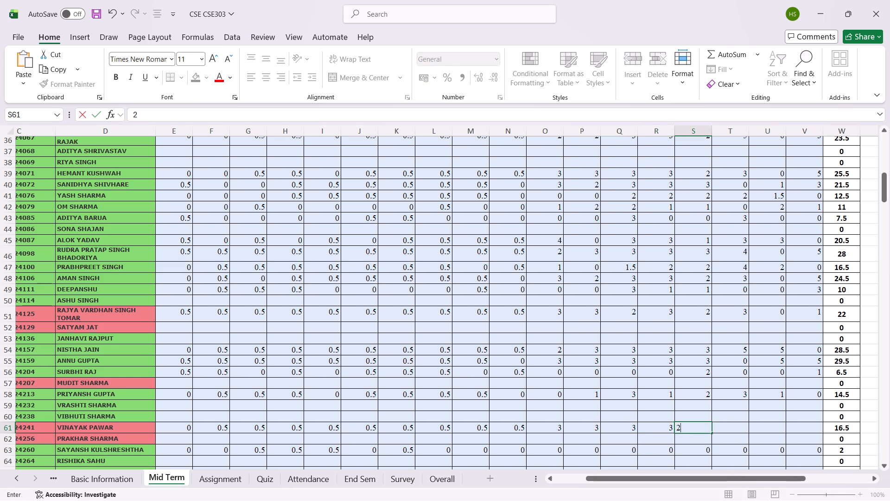
key("1")
left_click(722, 428)
key("3")
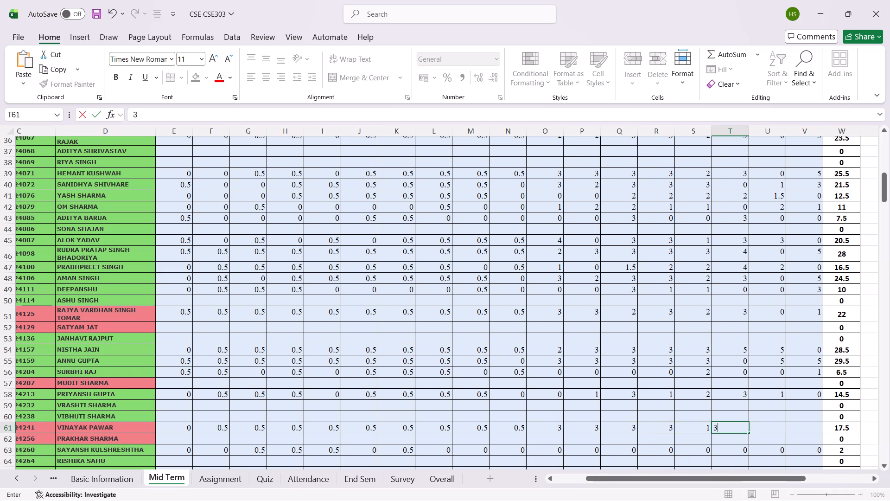
key("BackSpace")
key("2")
left_click(756, 426)
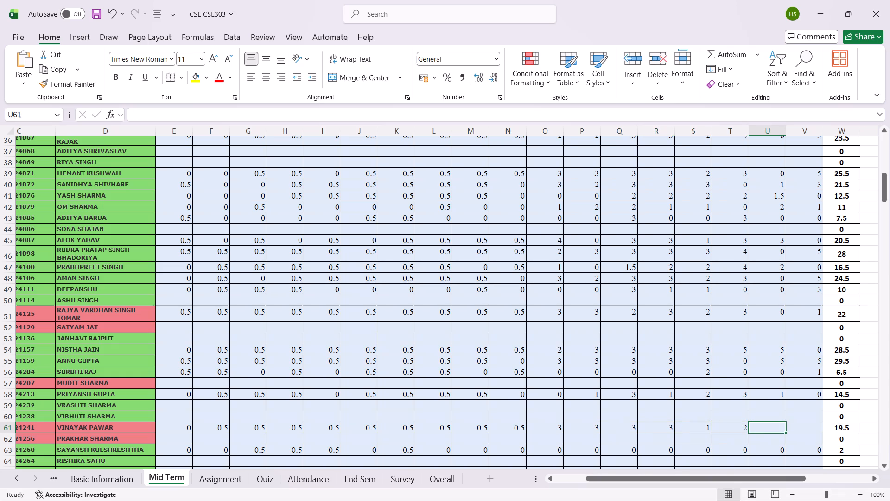
key("0")
left_click(800, 426)
key("0")
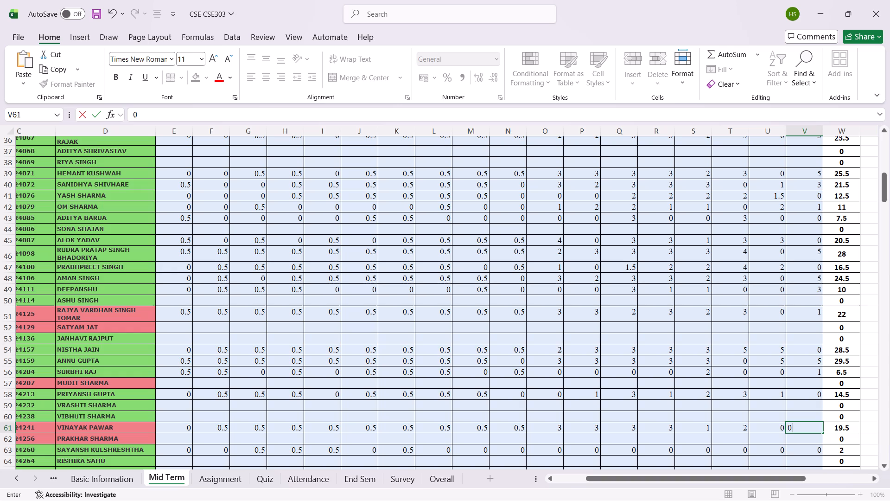
Fill Q1 through Q10 with 0.5 marks each for the student in row 9.
scroll(179, 388, "down", 1)
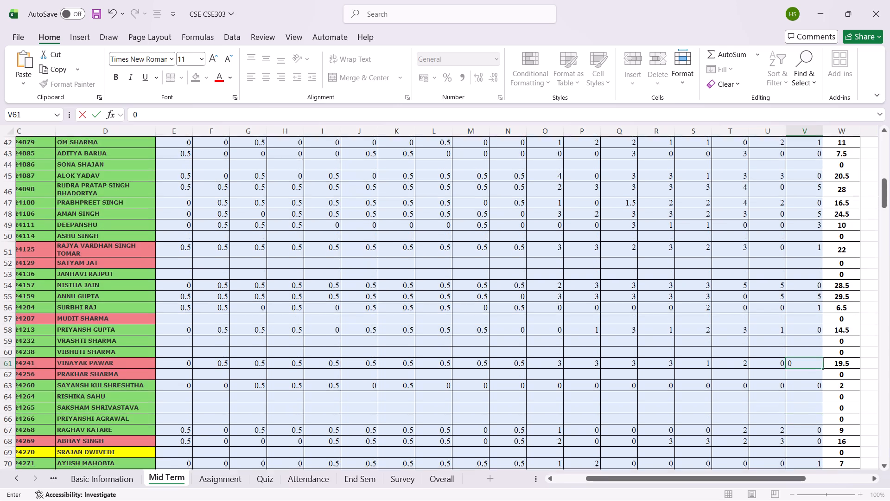
scroll(178, 389, "down", 1)
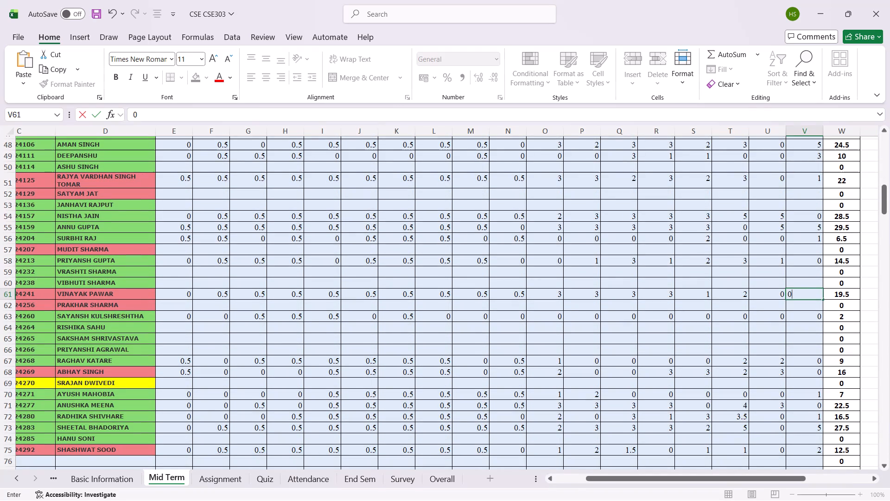
scroll(178, 391, "up", 1)
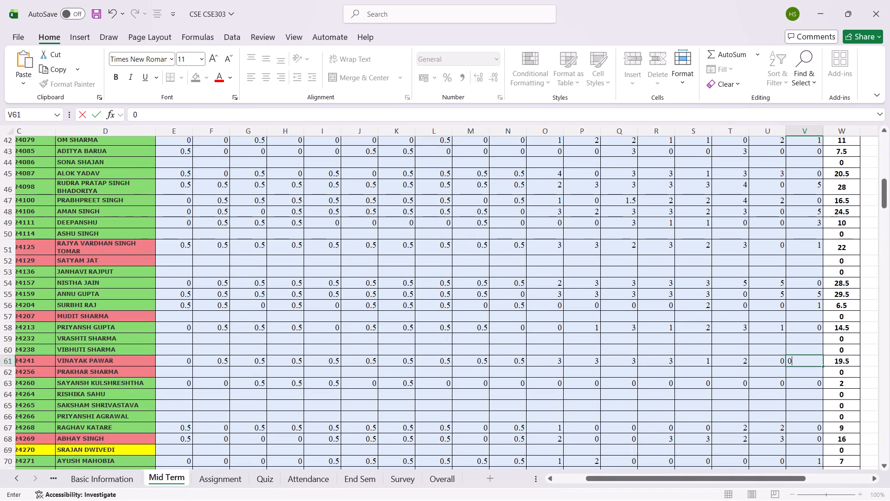
scroll(178, 391, "up", 1)
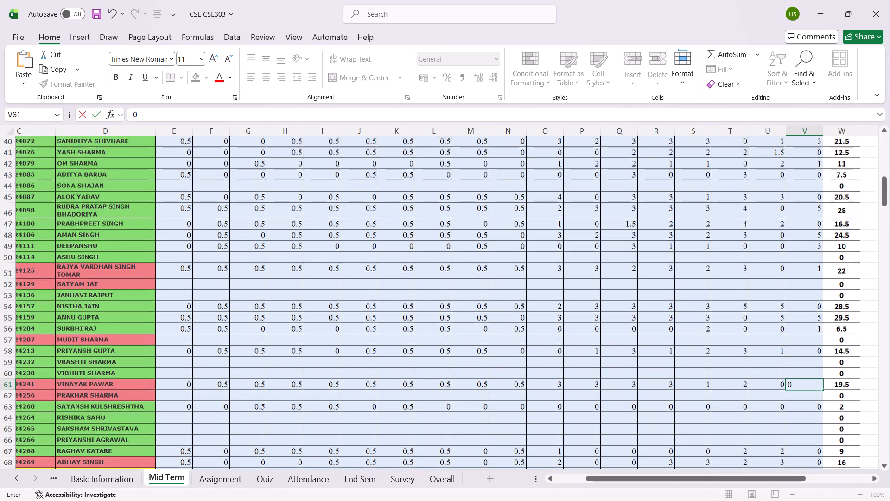
scroll(178, 391, "up", 2)
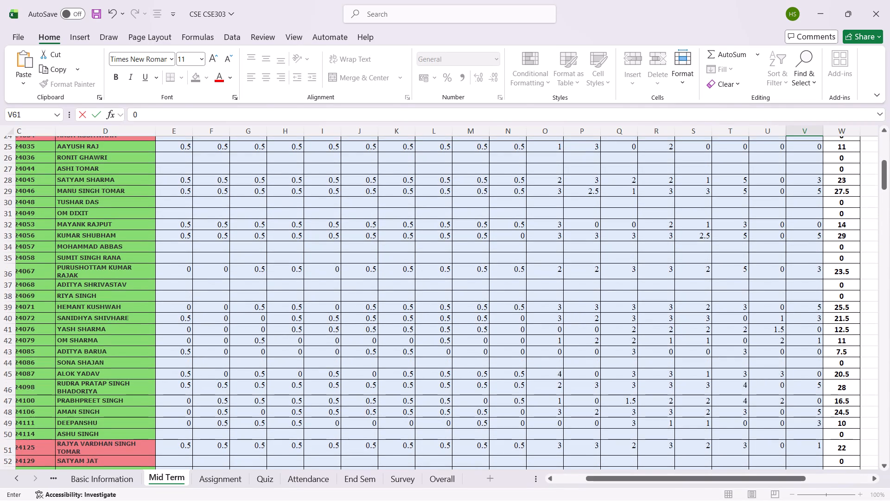
scroll(178, 391, "up", 3)
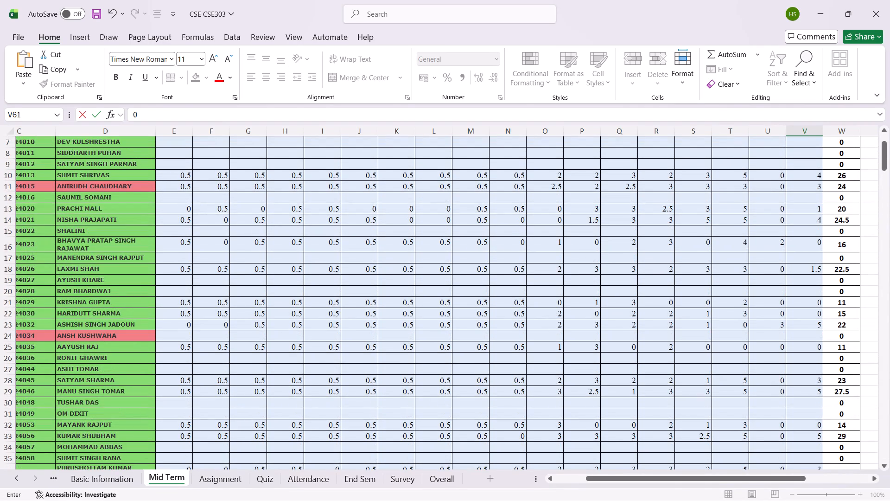
scroll(178, 391, "up", 2)
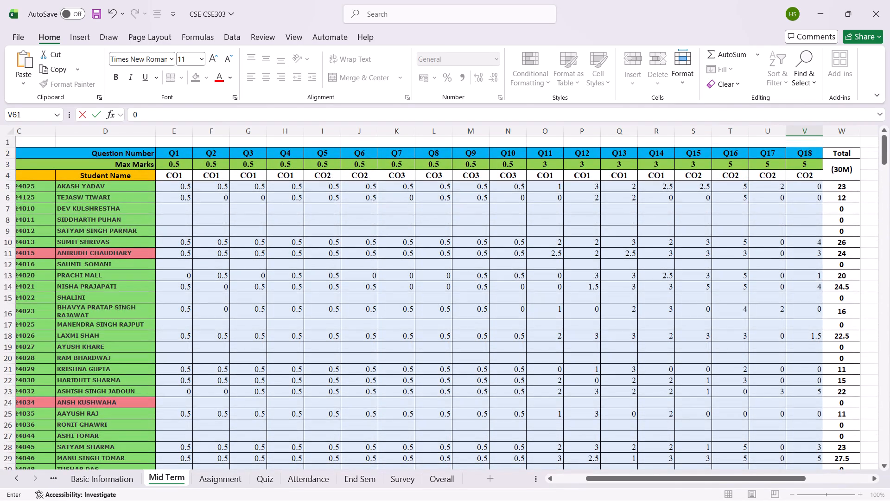
left_click(192, 229)
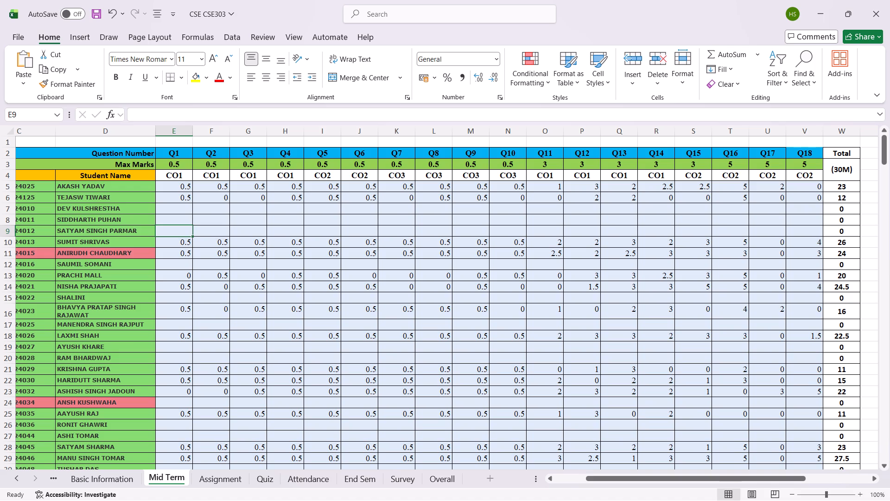
type("0.")
key("5")
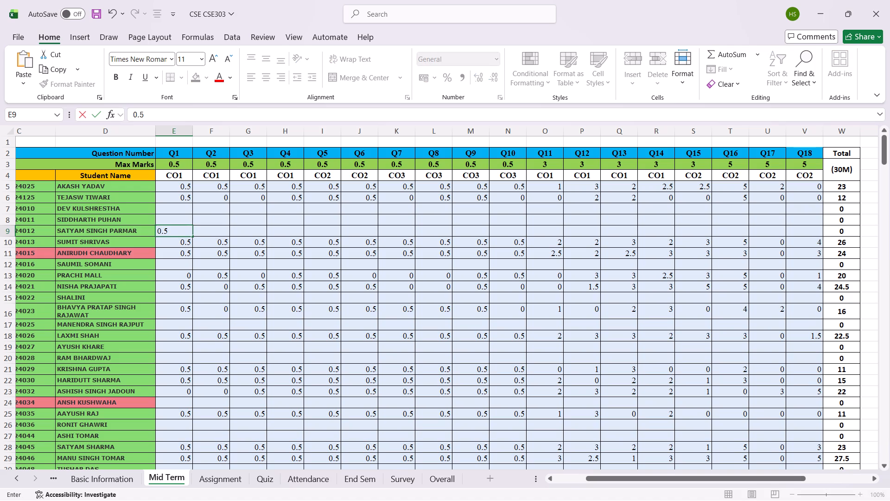
left_click_drag(193, 235, 252, 236)
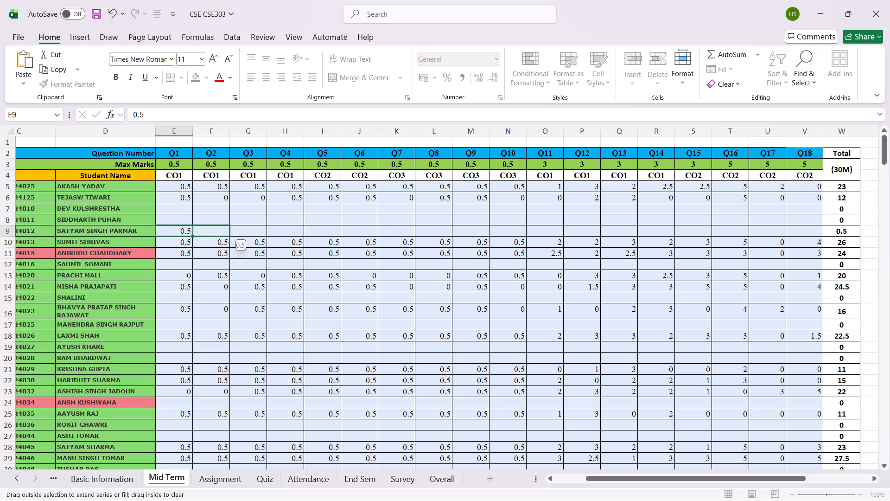
left_click_drag(252, 236, 511, 231)
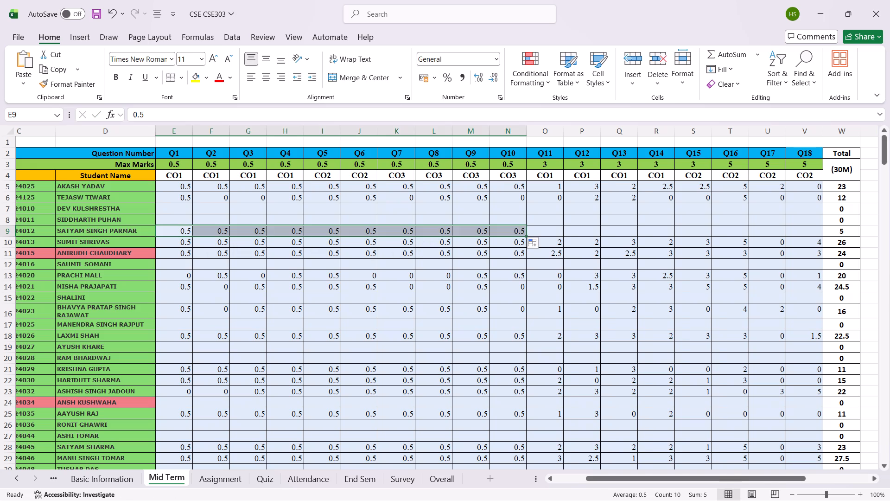
Enter row 9 marks of 3 for Q11, 3 for Q12, 2 for Q13 and 2 for Q14.
left_click(545, 233)
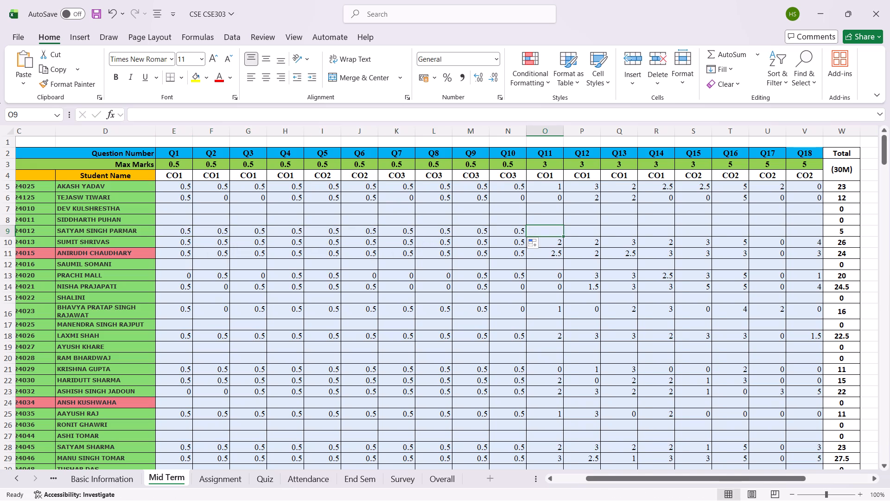
key("3")
left_click(584, 230)
key("3")
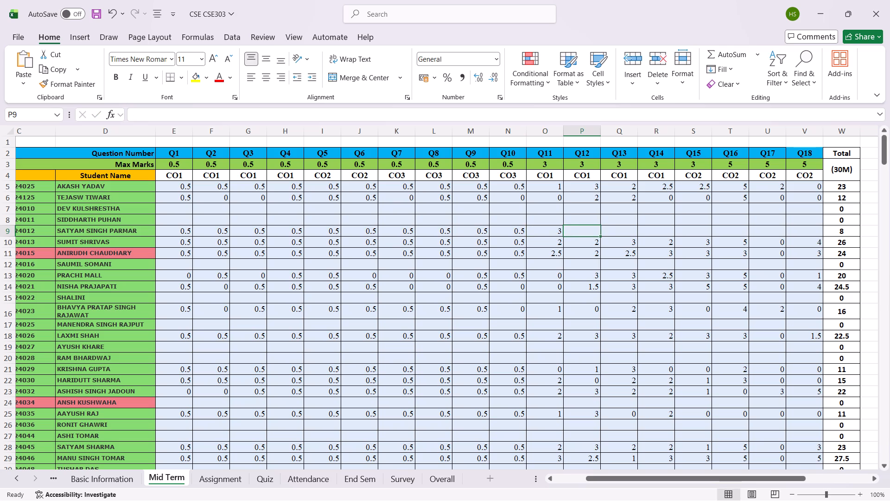
left_click(610, 231)
left_click(590, 233)
key("3")
left_click(610, 234)
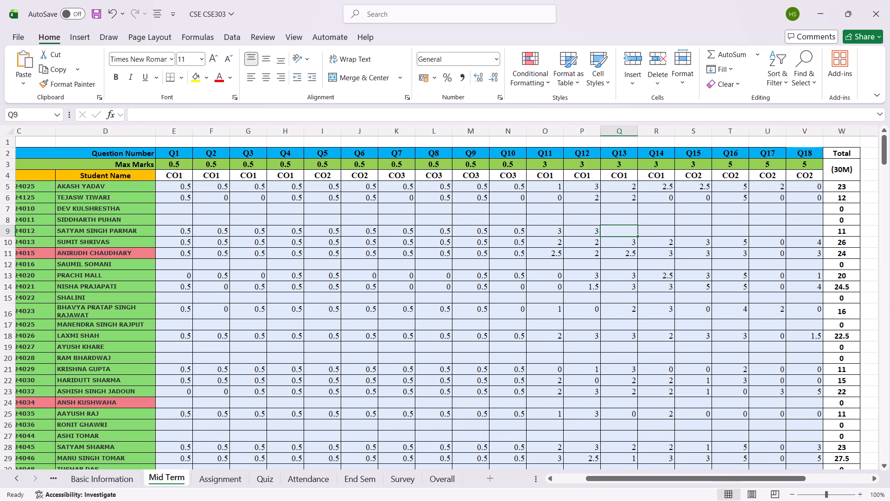
key("2")
left_click(645, 231)
key("2")
Complete row 9 with 0.5 for Q15, 3 for Q16, 2 for Q17 and 0 for Q18.
left_click(684, 231)
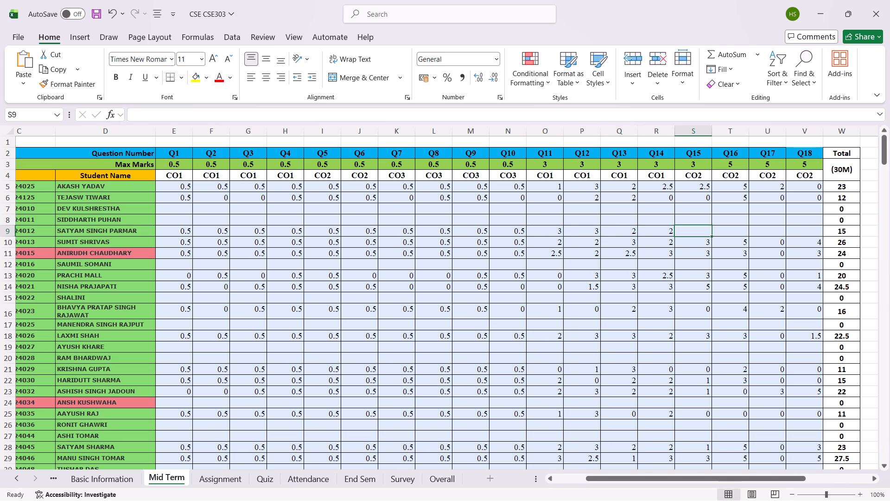
key("0")
key("period")
key("5")
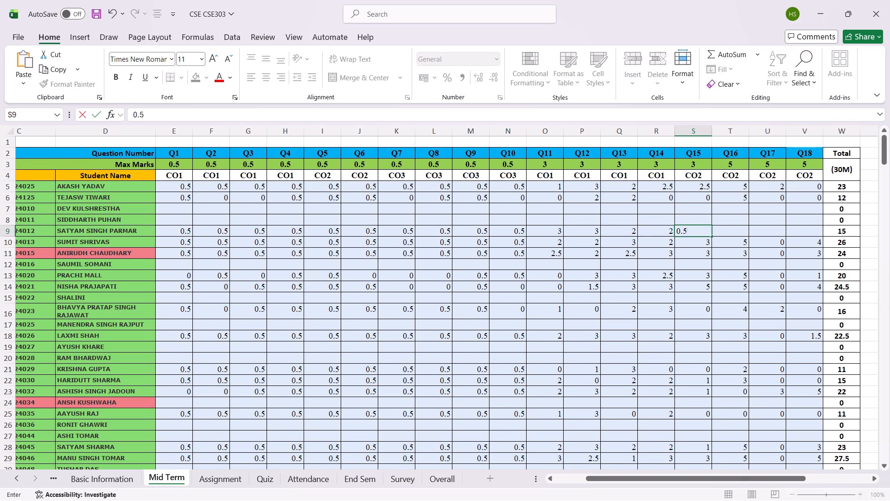
left_click(721, 231)
key("3")
left_click(760, 231)
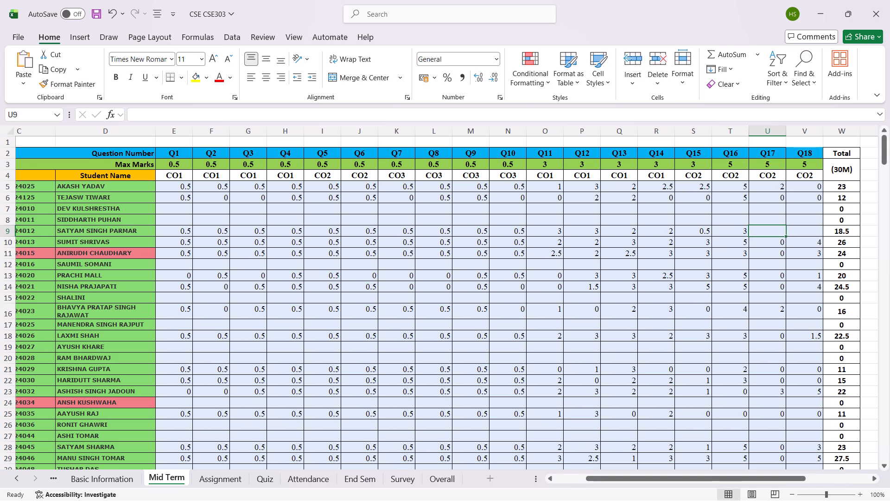
key("2")
left_click(795, 231)
key("0")
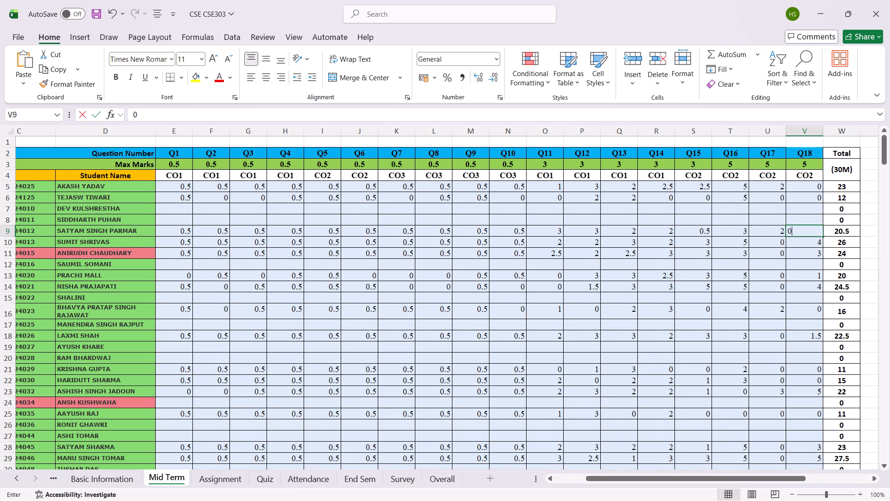
left_click(724, 242)
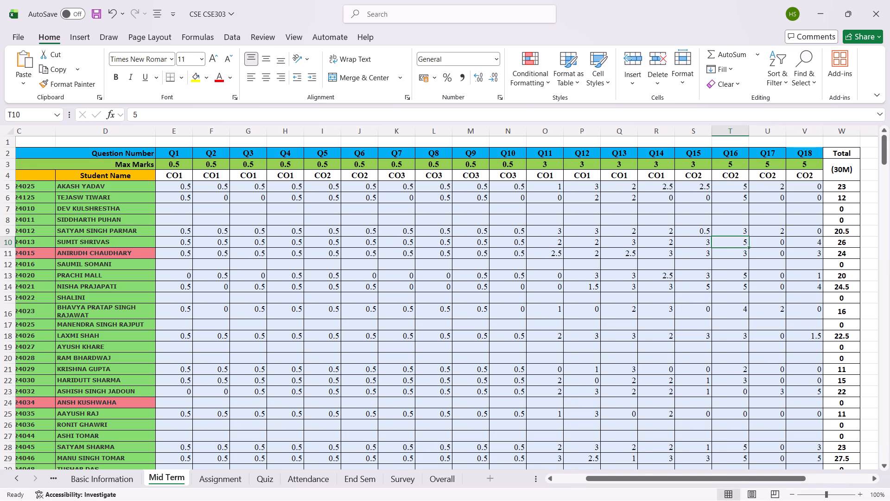
Change the Q15 mark in row 9 to 1.5.
left_click(704, 237)
left_click(704, 232)
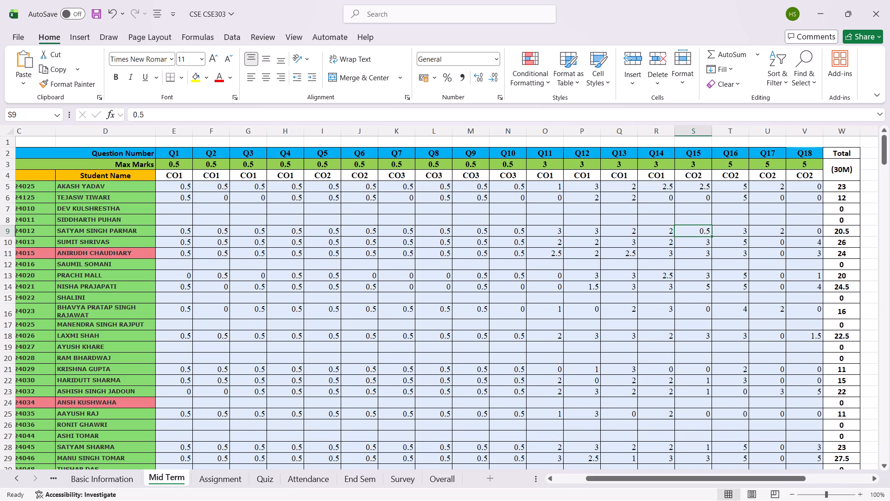
type("1.5")
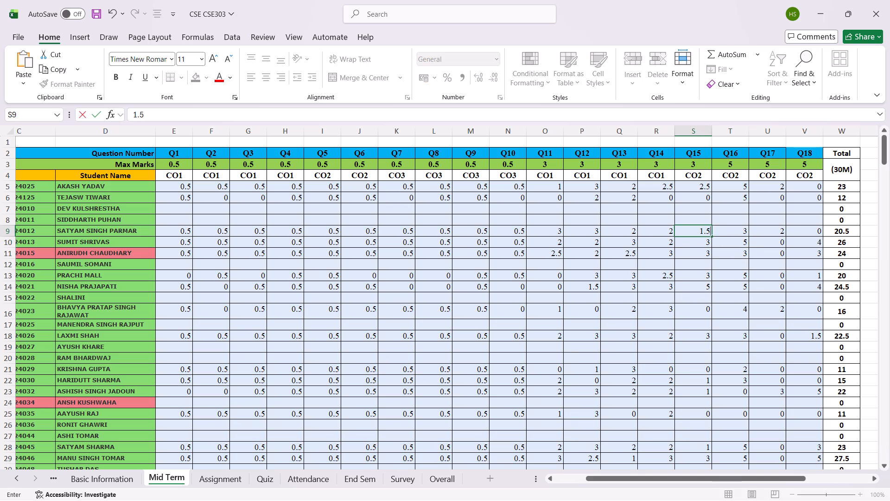
left_click(594, 259)
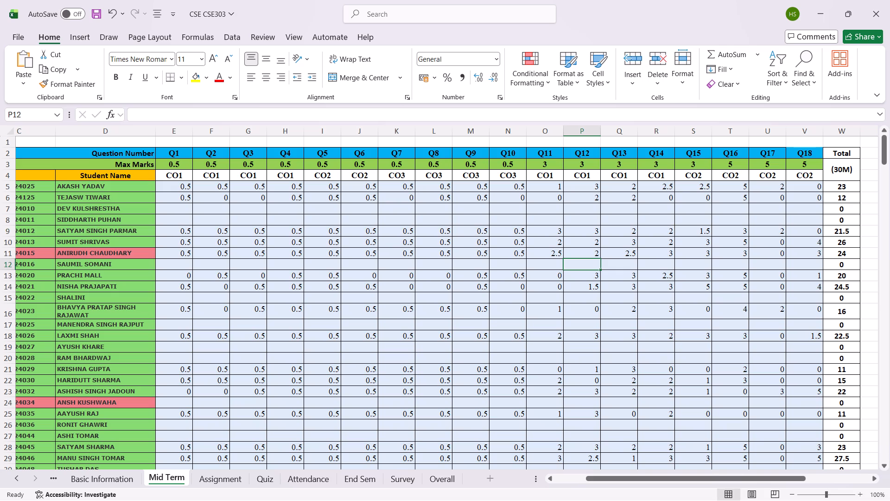
Enter row 19 marks of 0.5 for Q1, 0 for Q2, 0 for Q3 and 0.5 for Q4.
scroll(116, 278, "down", 1)
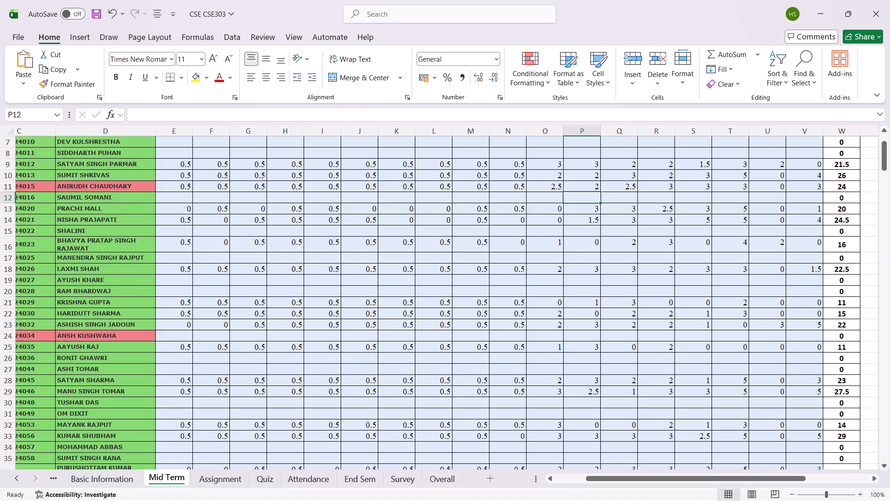
left_click(163, 279)
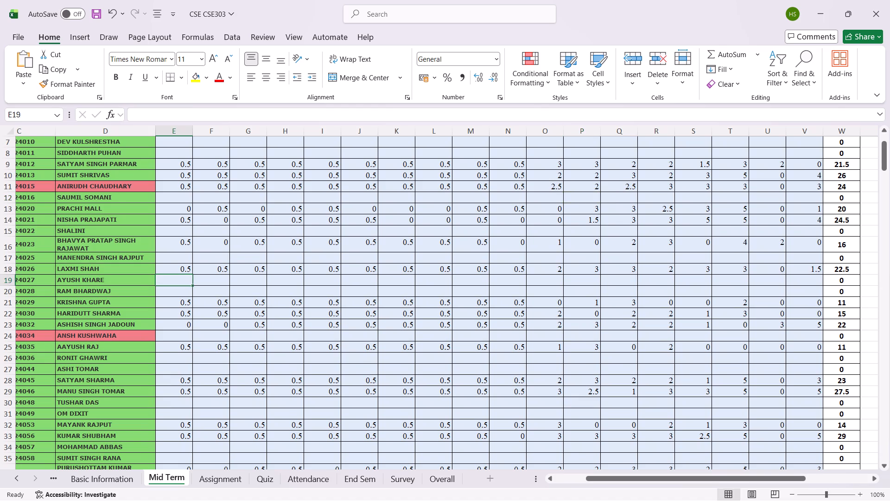
type("0.5")
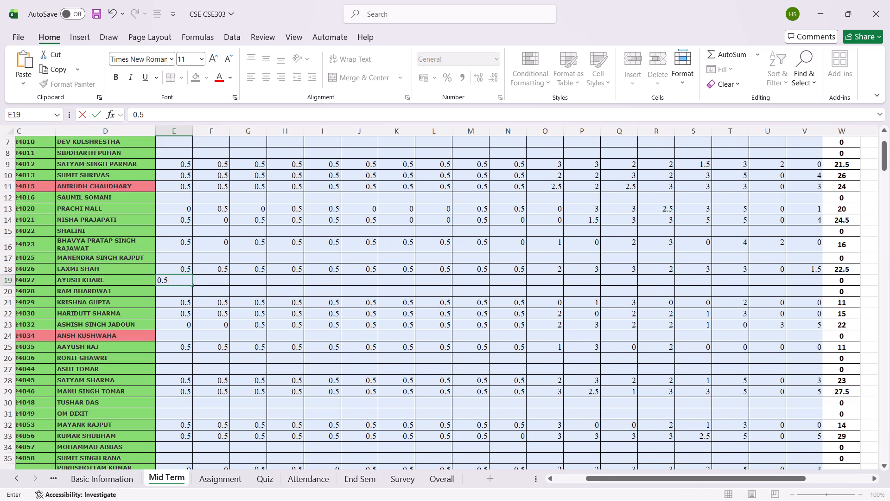
left_click(223, 276)
key("0")
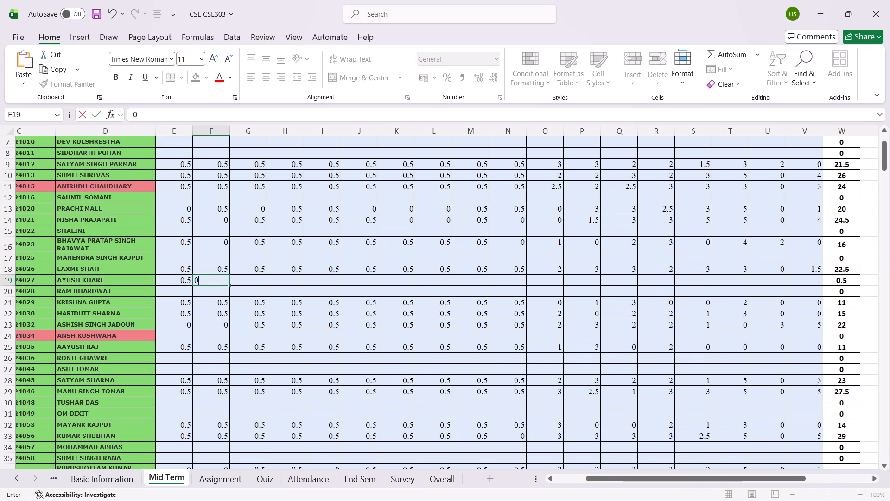
left_click(252, 285)
key("0")
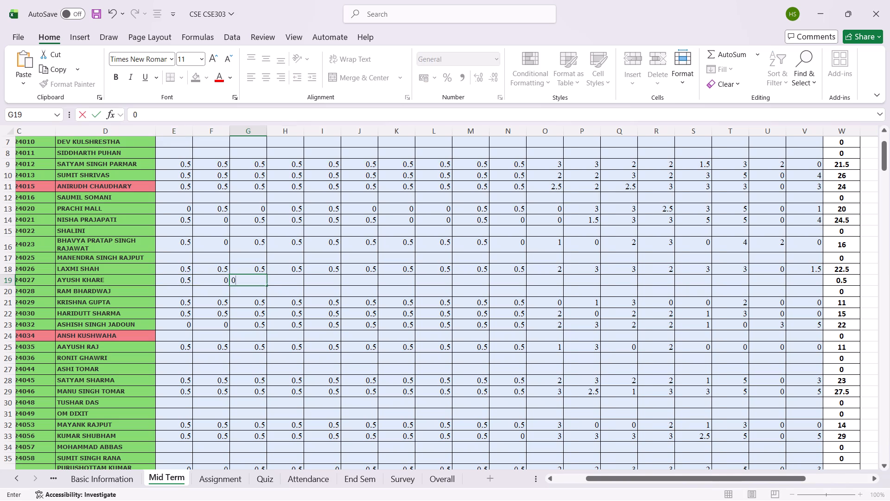
left_click(281, 280)
key("0")
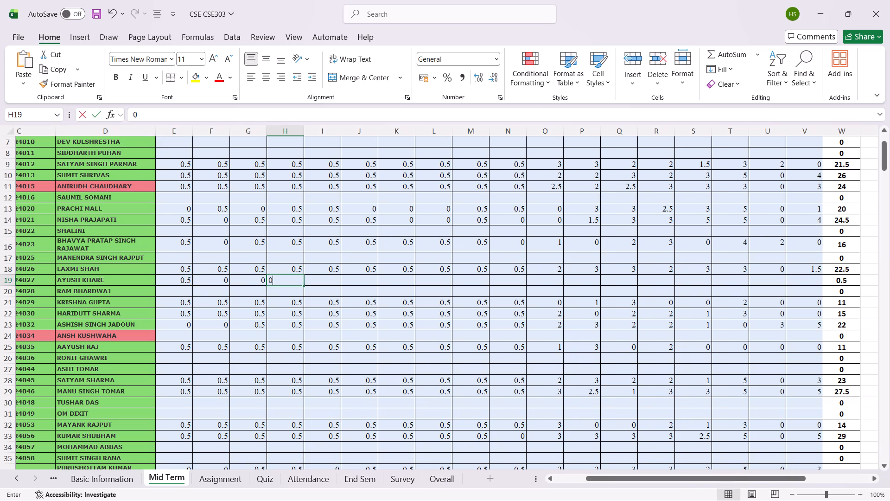
key("period")
key("5")
Fill Q5 through Q9 in row 19 with 0.5 each and enter 0 for Q10.
left_click(318, 279)
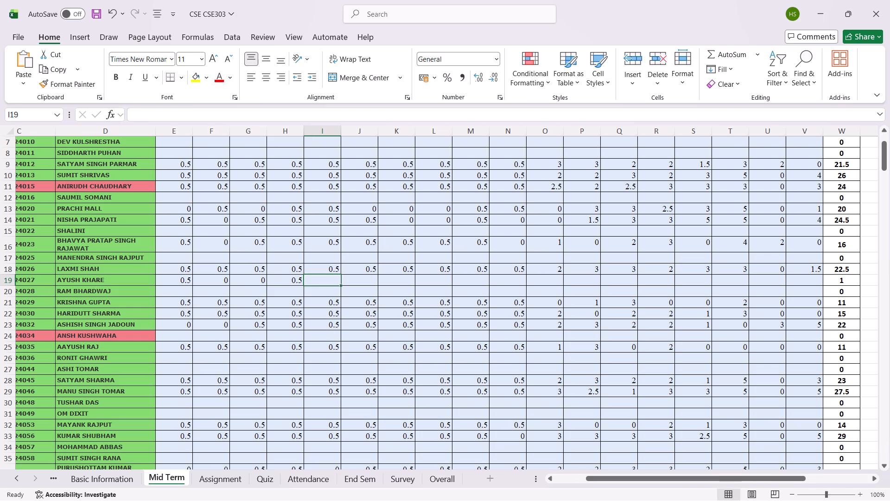
type("0.")
key("5")
left_click(353, 281)
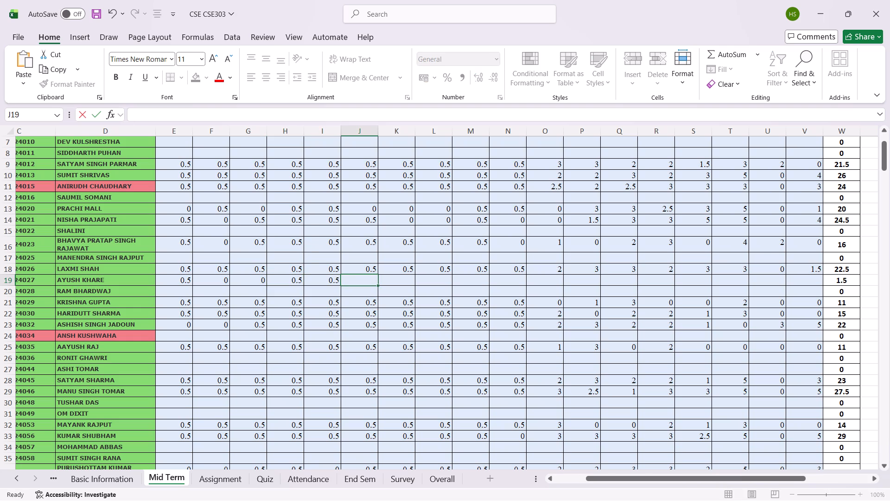
left_click(337, 283)
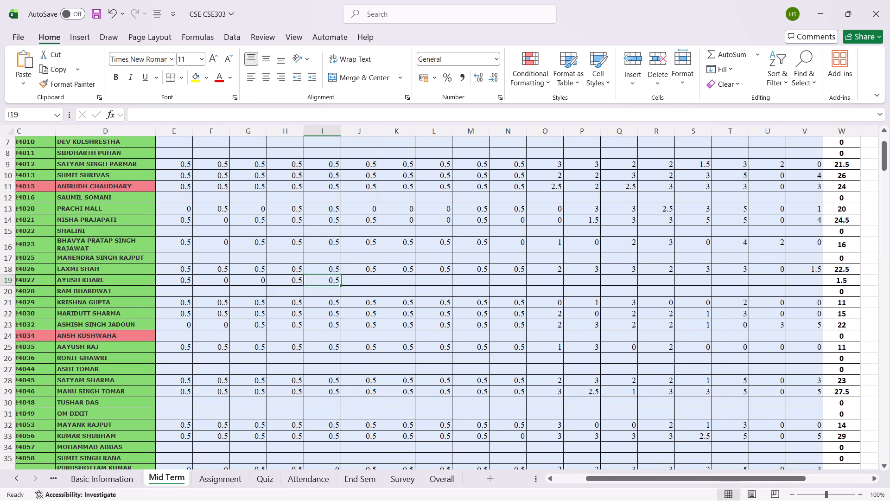
left_click_drag(342, 284, 481, 275)
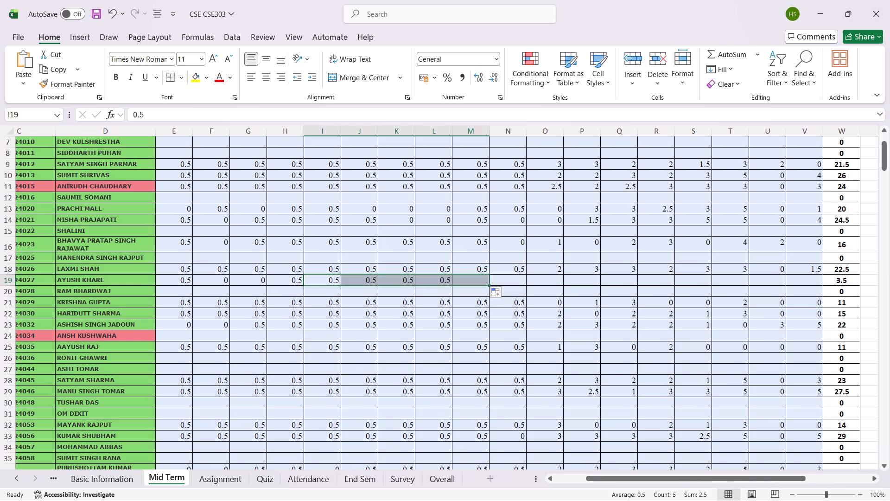
left_click(506, 280)
key("0")
Enter row 19 marks of 0 for Q11, 0 for Q12, 0 for Q13 and 1 for Q14.
left_click(545, 283)
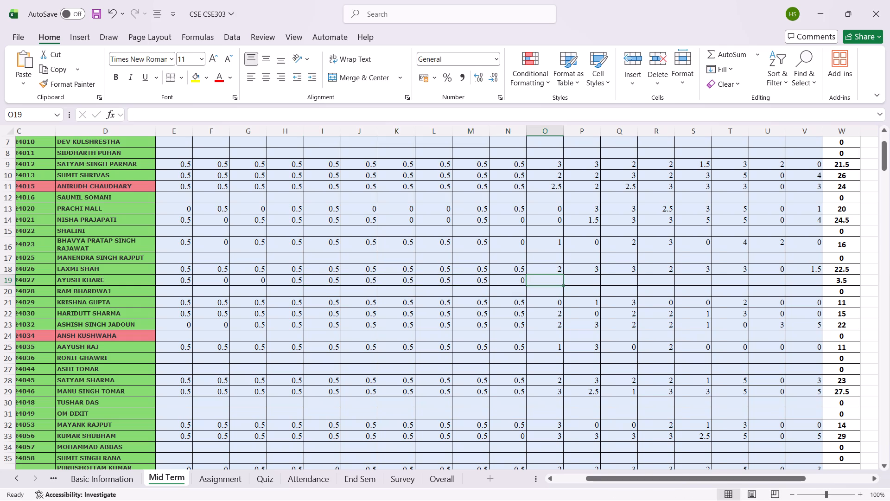
key("0")
left_click(586, 283)
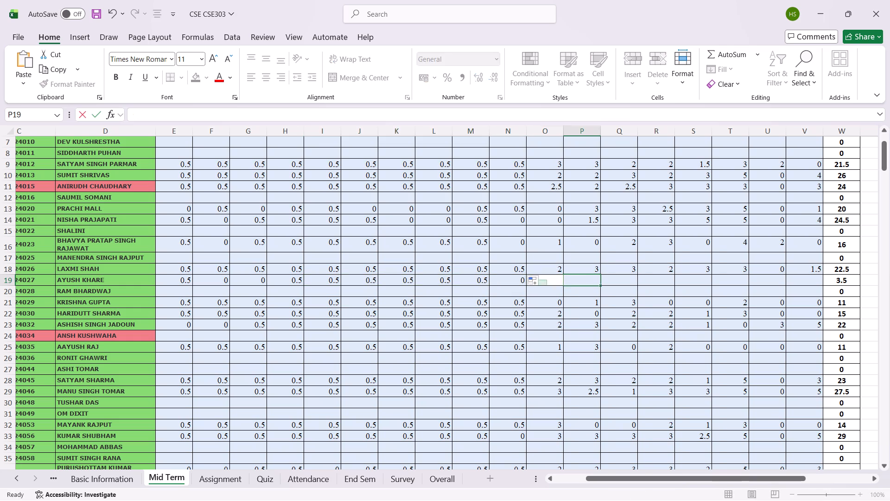
key("0")
left_click(631, 286)
left_click(631, 278)
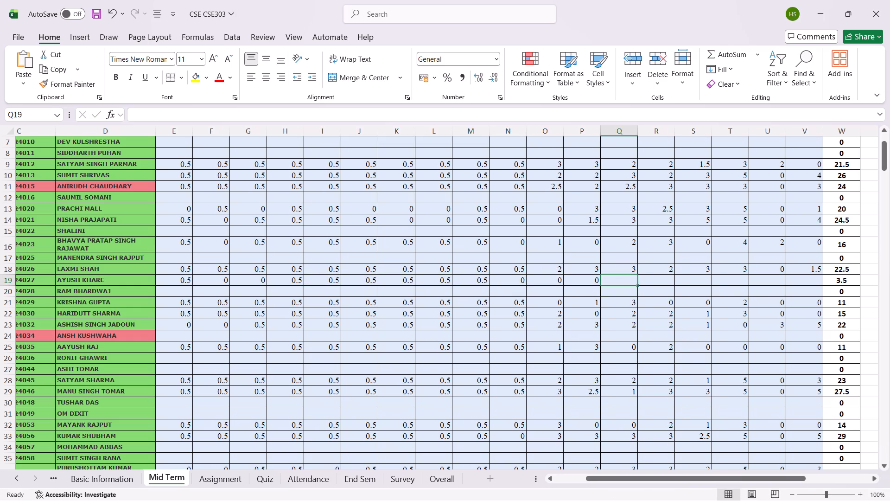
key("0")
left_click(648, 278)
key("1")
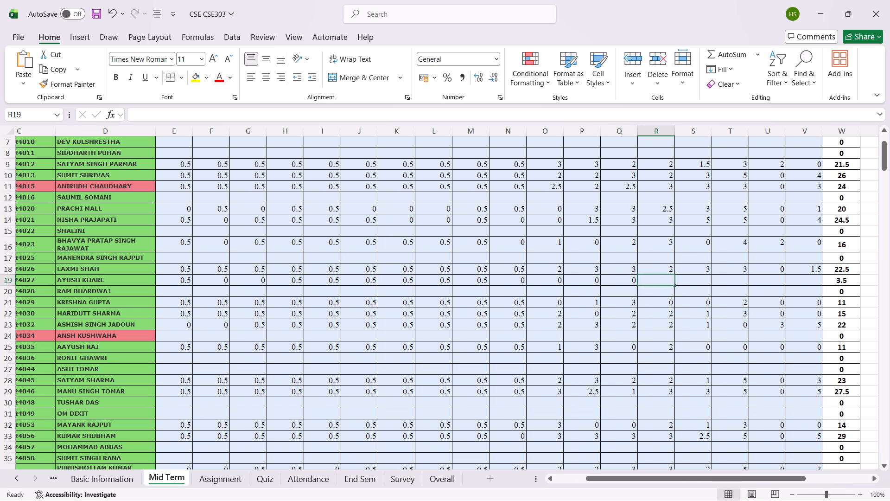
Complete row 19 with 0 for each of Q15, Q16, Q17 and Q18.
left_click(692, 278)
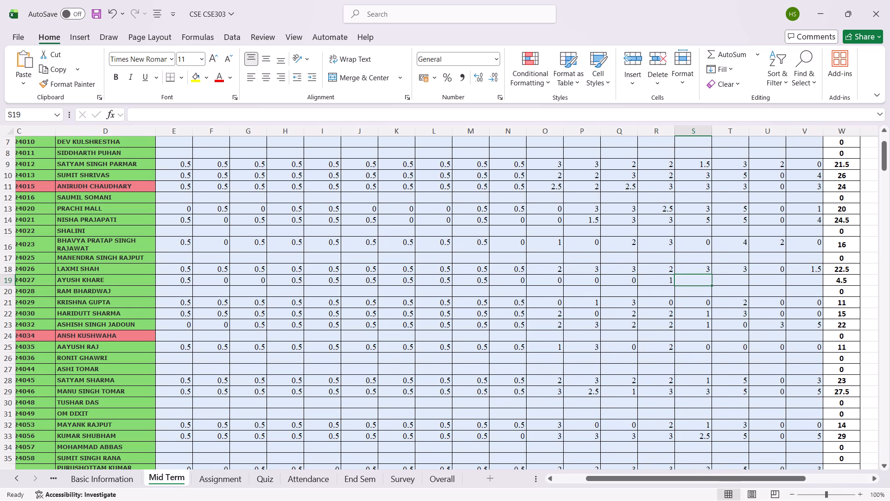
key("0")
left_click(726, 277)
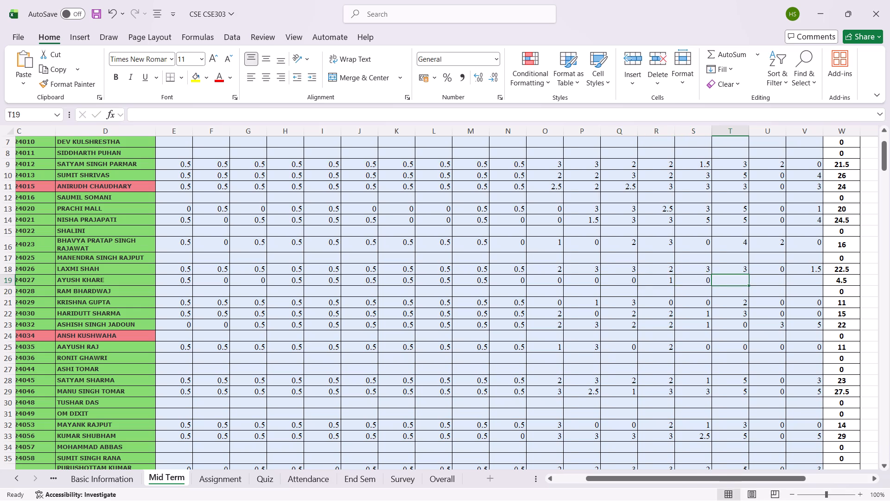
key("0")
left_click(765, 284)
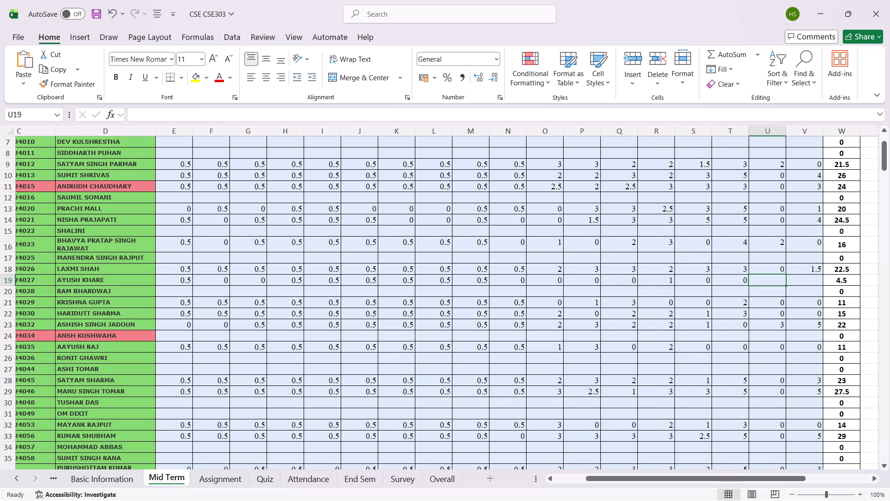
key("0")
left_click(801, 282)
key("0")
left_click(717, 317)
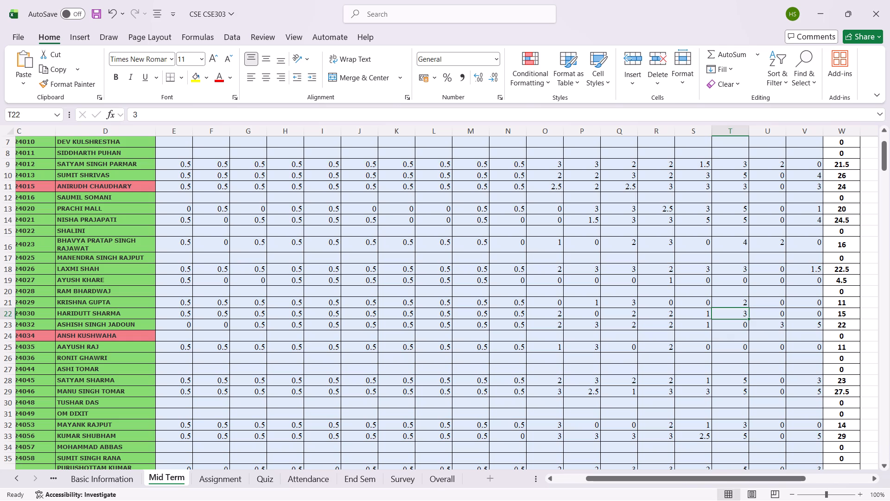
Change the Q16 mark in row 19 to 2.
left_click(736, 281)
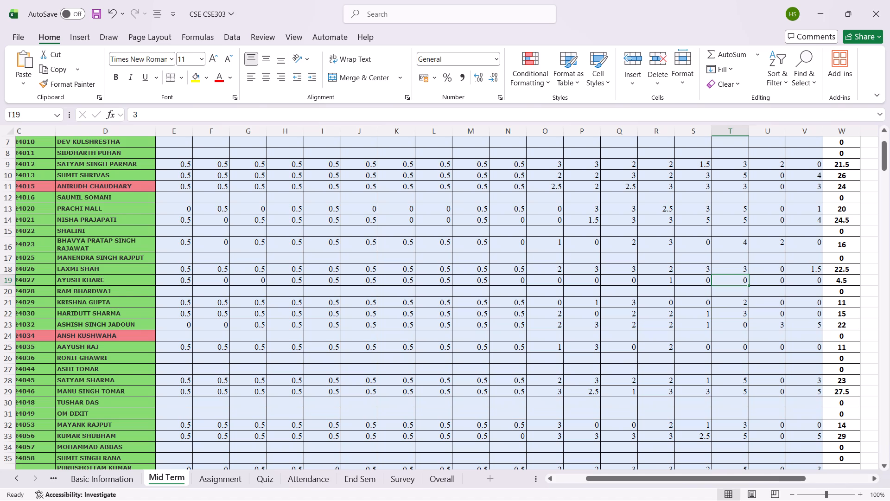
scroll(733, 281, "up", 2)
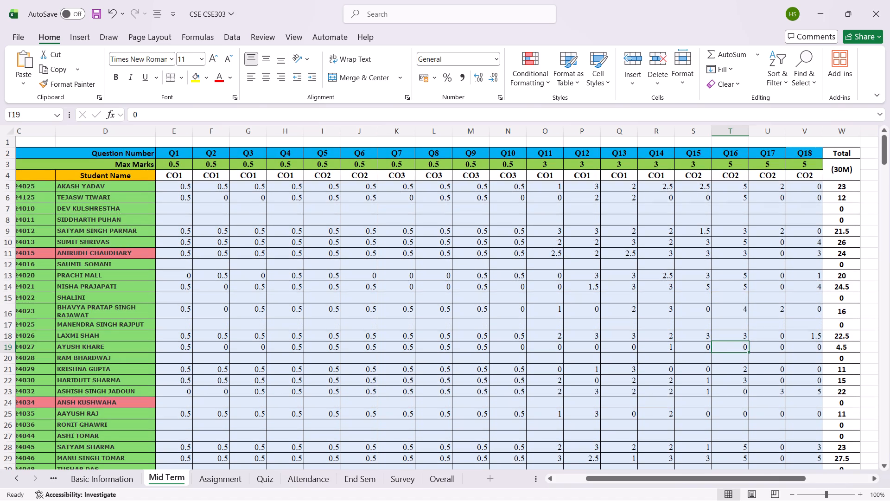
key("2")
left_click(725, 363)
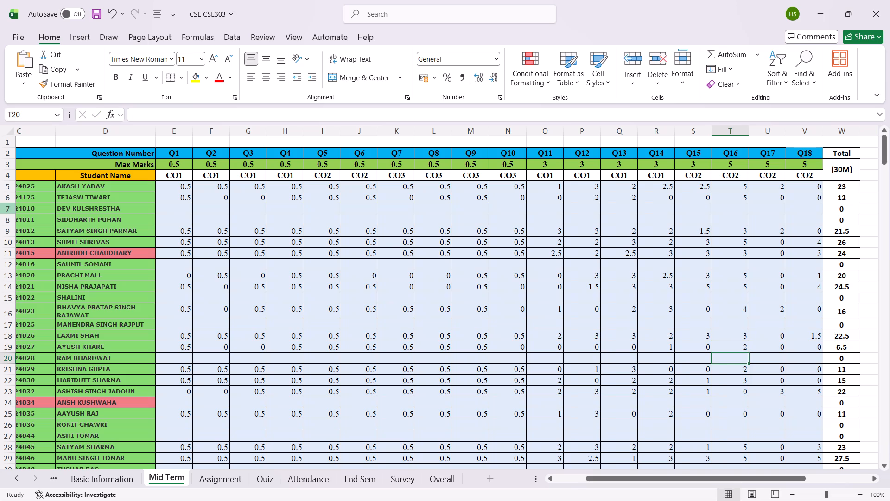
Enter 0 for Q1 in row 62 and fill Q2 through Q10 with 0.5 each.
scroll(141, 314, "down", 1)
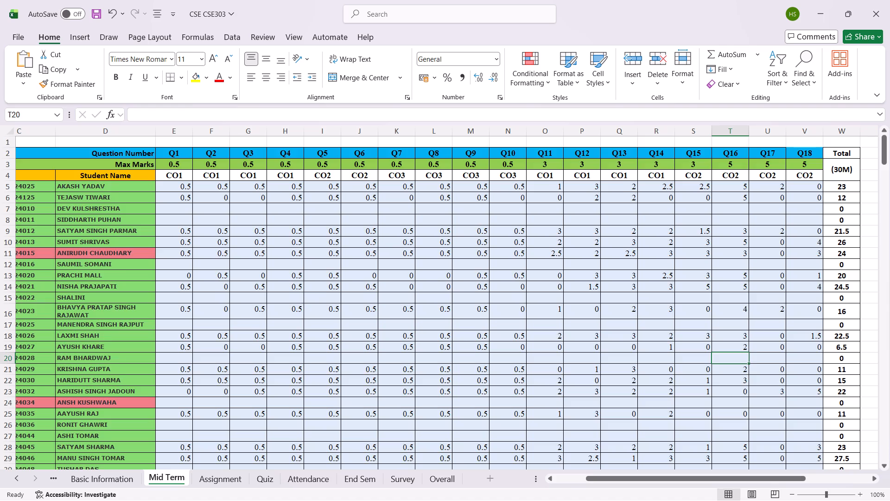
scroll(141, 314, "down", 2)
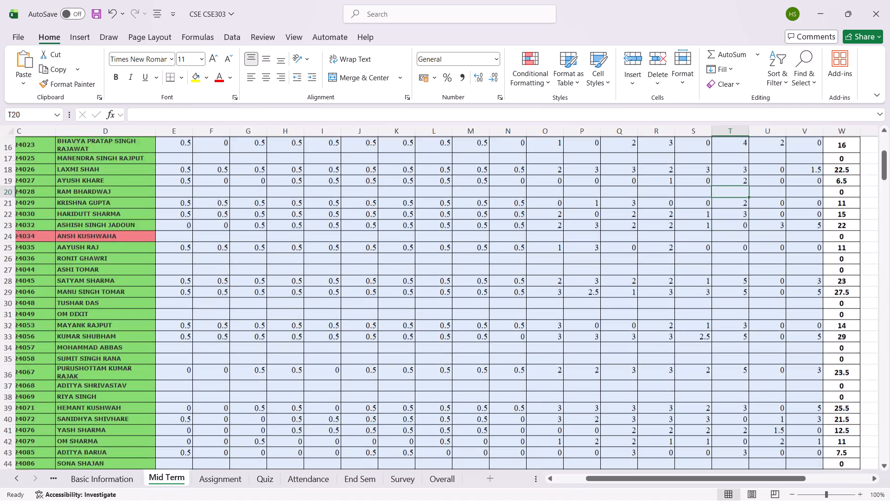
scroll(141, 316, "down", 1)
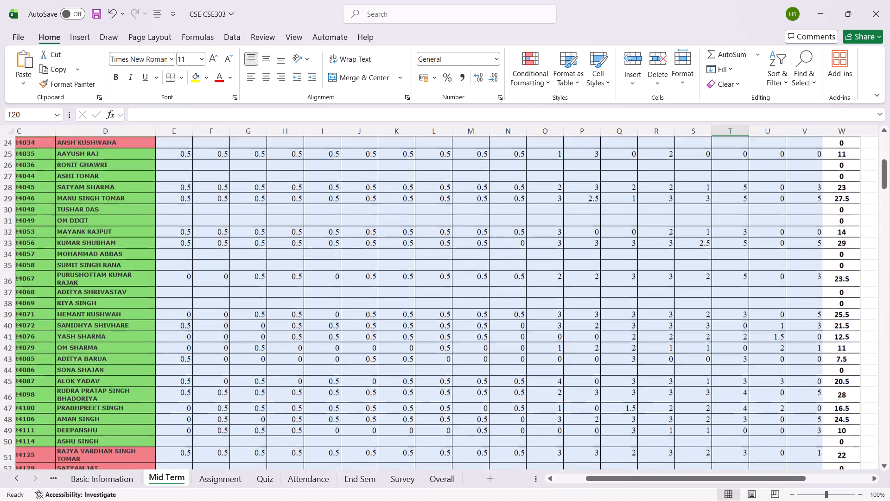
scroll(141, 318, "down", 1)
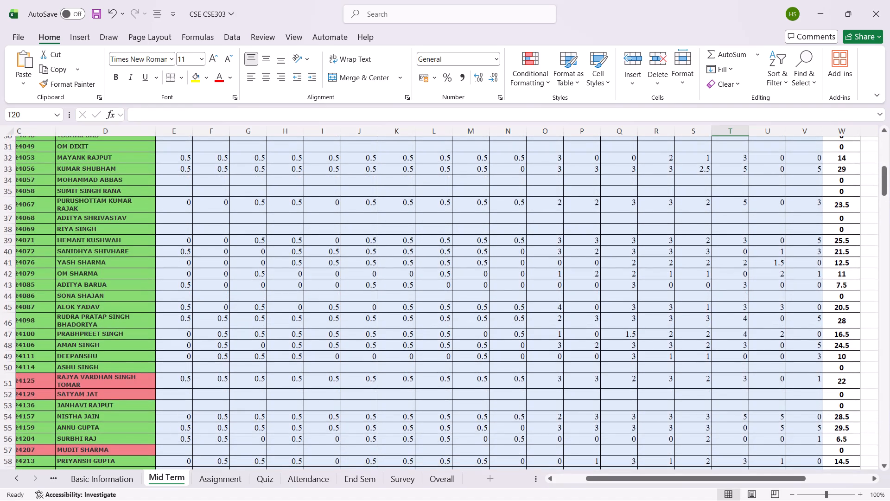
scroll(141, 320, "down", 2)
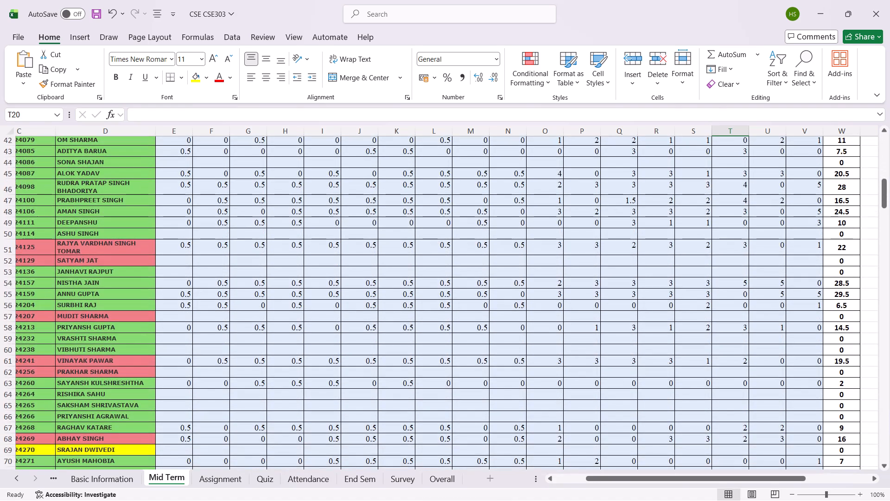
scroll(141, 321, "down", 1)
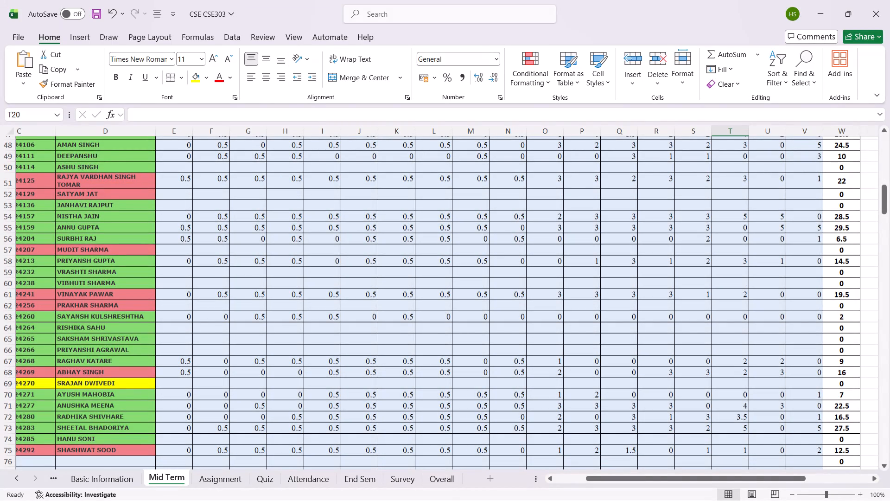
scroll(139, 343, "up", 2)
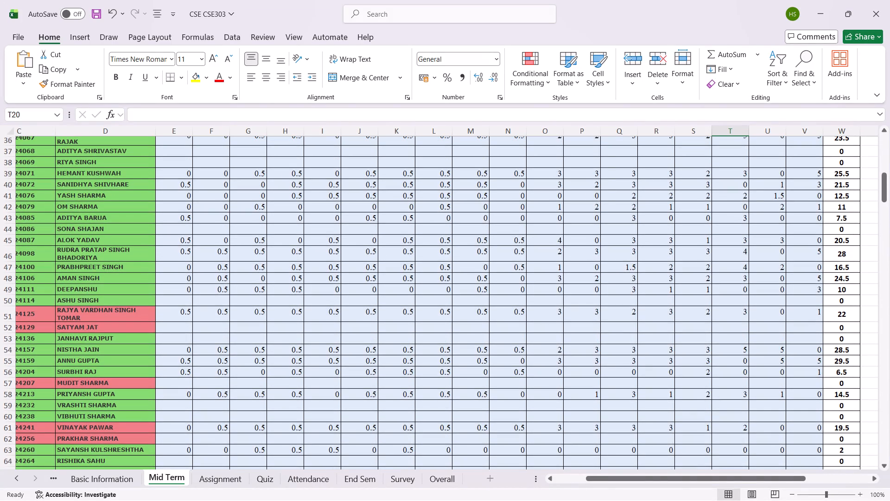
scroll(137, 340, "down", 1)
left_click(173, 375)
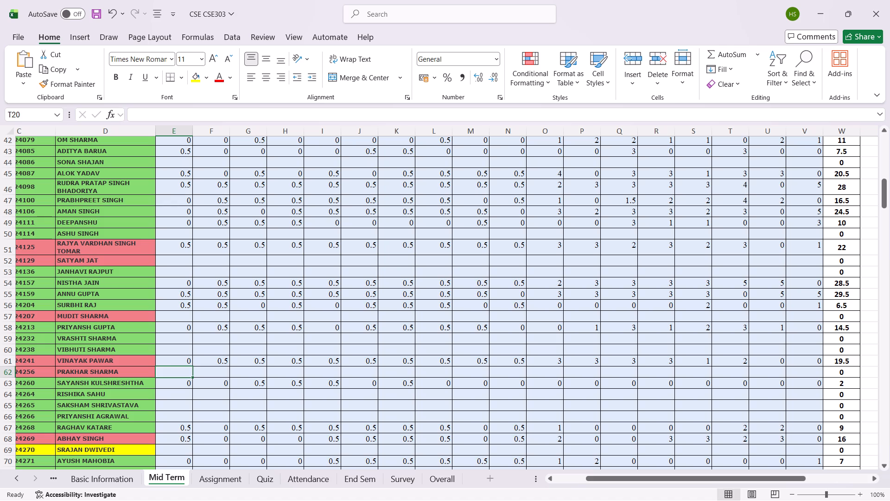
key("0")
left_click(208, 374)
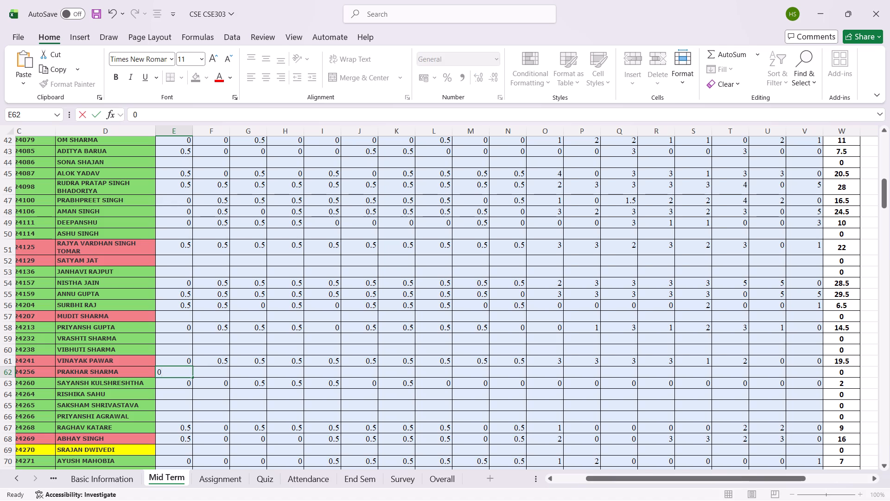
type("0.5")
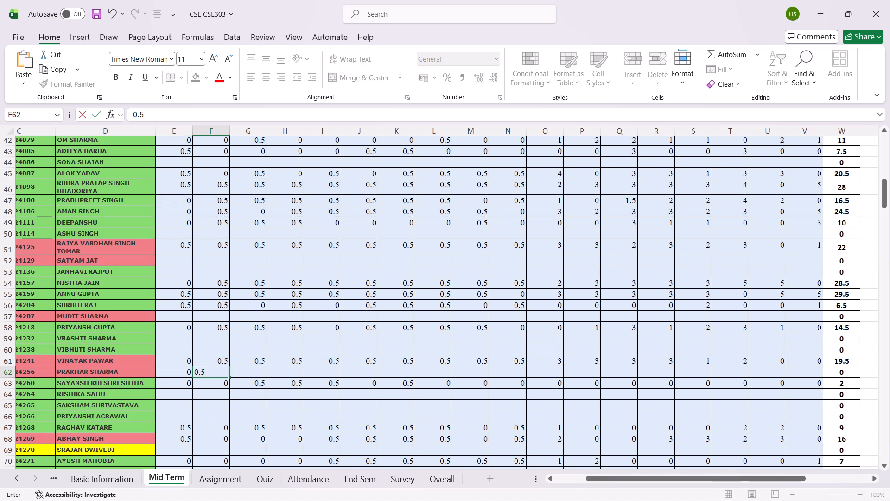
left_click(208, 374)
left_click_drag(230, 377, 389, 373)
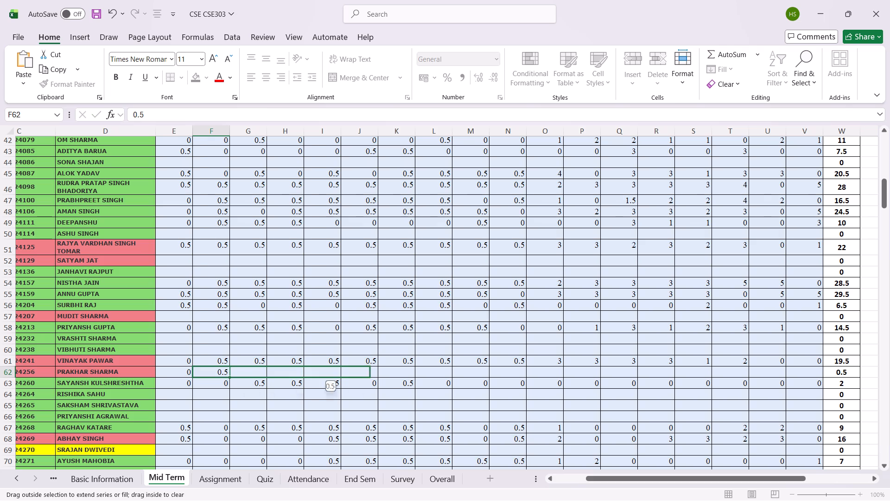
left_click_drag(389, 373, 519, 369)
Enter row 62 marks of 2 for Q11, 0 for Q12, 3 for Q13 and 3 for Q14.
left_click(549, 369)
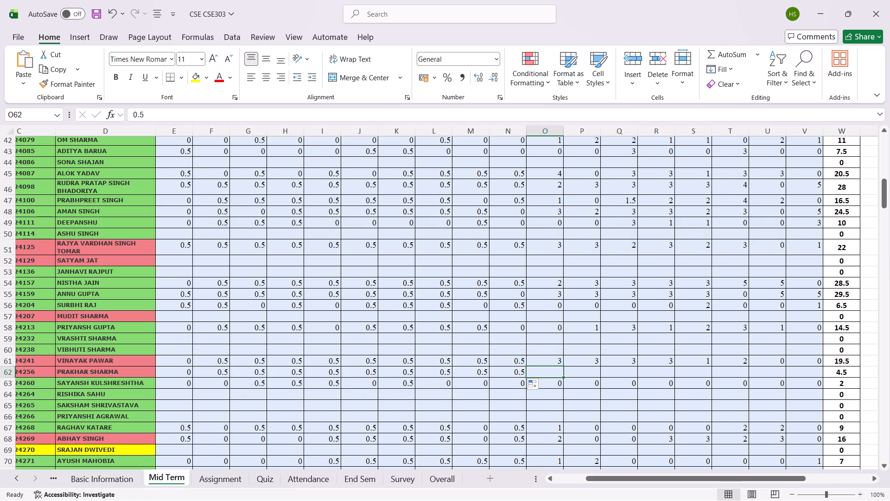
key("2")
left_click(586, 372)
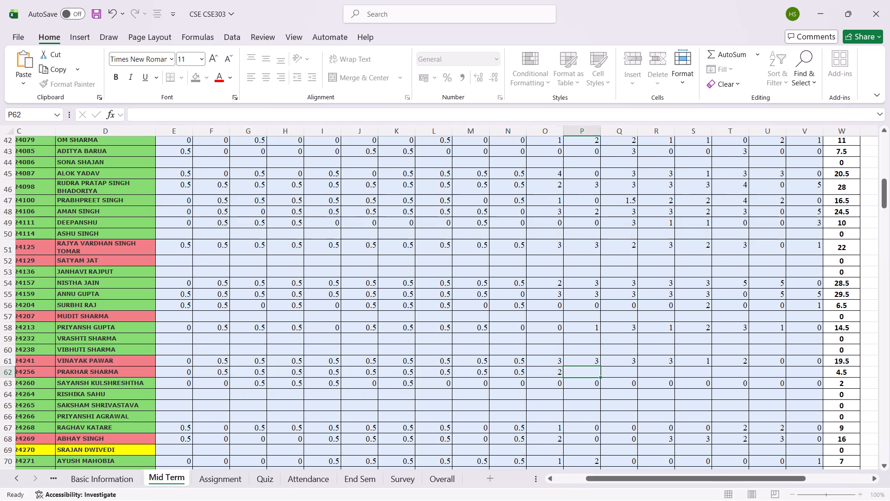
key("0")
left_click(606, 372)
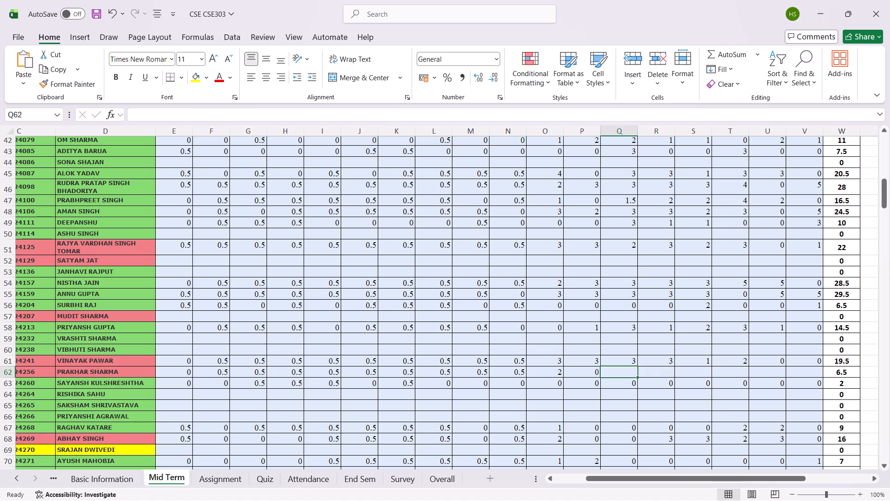
key("3")
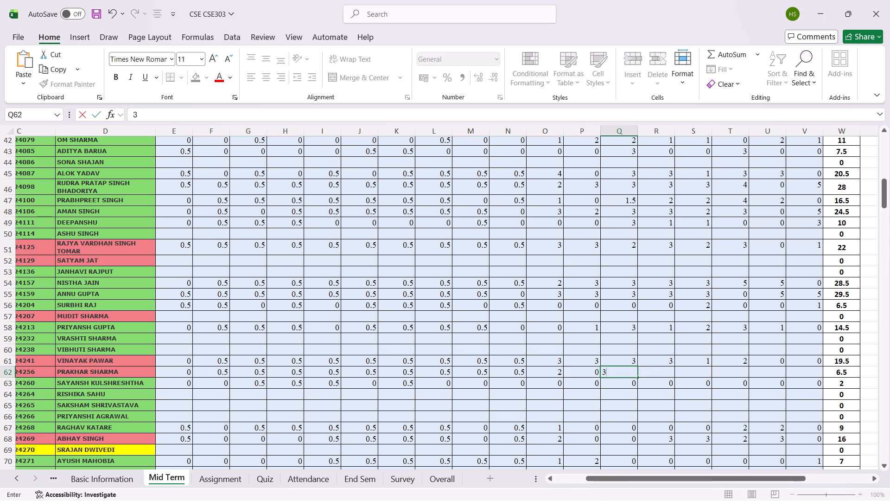
left_click(653, 375)
key("3")
Complete row 62 with 1 for Q15, 4 for Q16, 4 for Q17 and 0 for Q18.
left_click(689, 373)
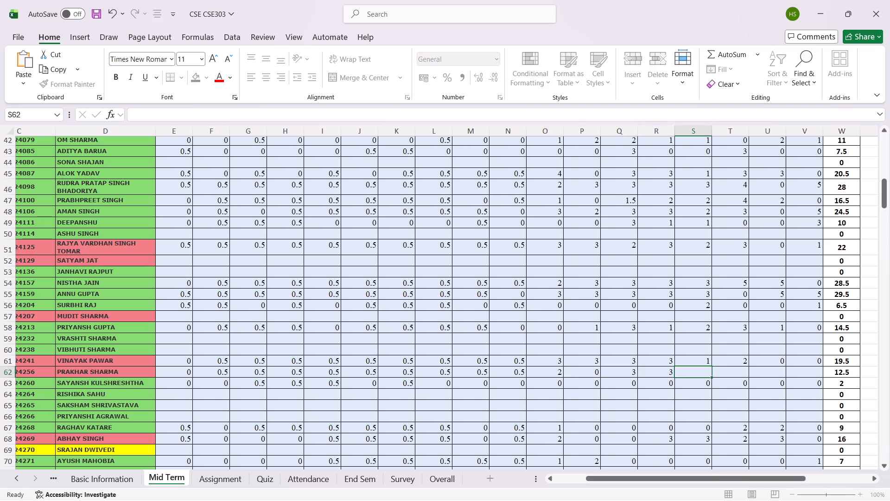
key("1")
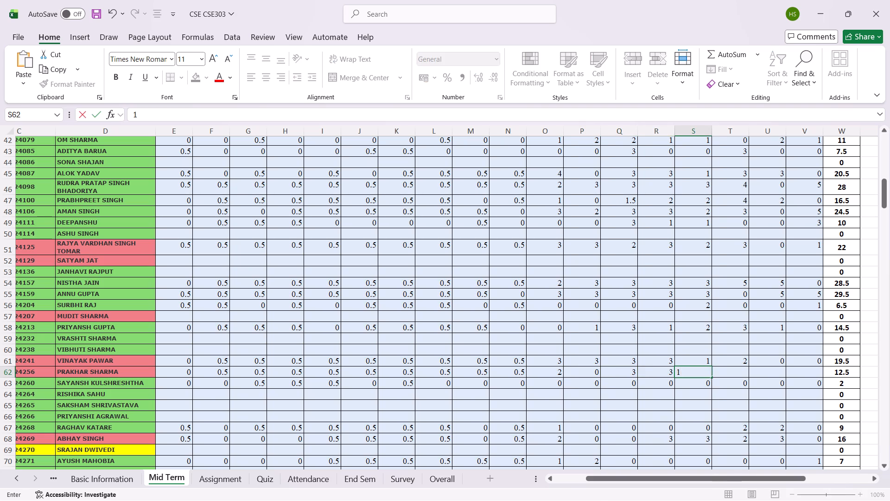
left_click(727, 373)
key("4")
left_click(755, 372)
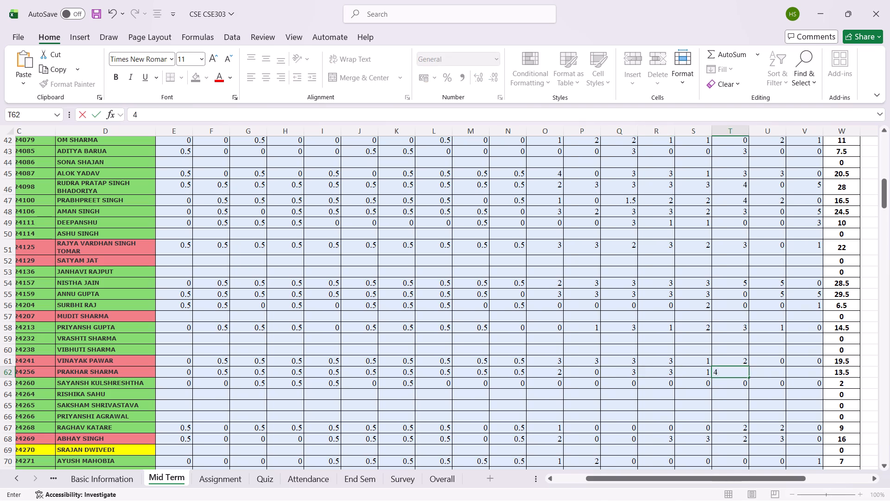
key("4")
left_click(795, 374)
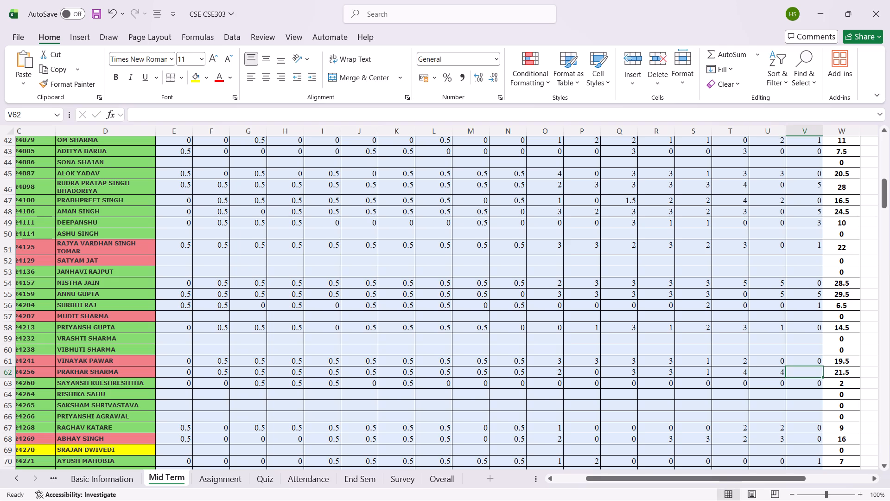
key("0")
left_click_drag(707, 406, 713, 406)
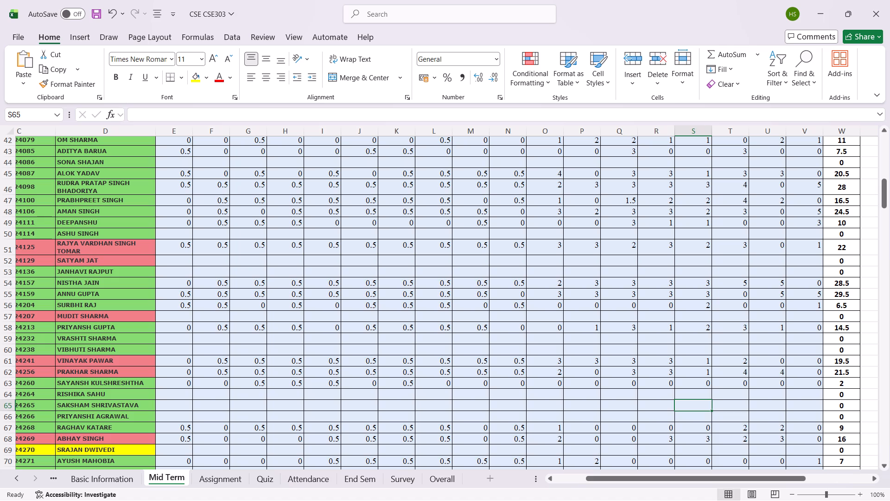
Fill Q1 through Q10 in row 69 with 0.5 each.
scroll(168, 405, "up", 1)
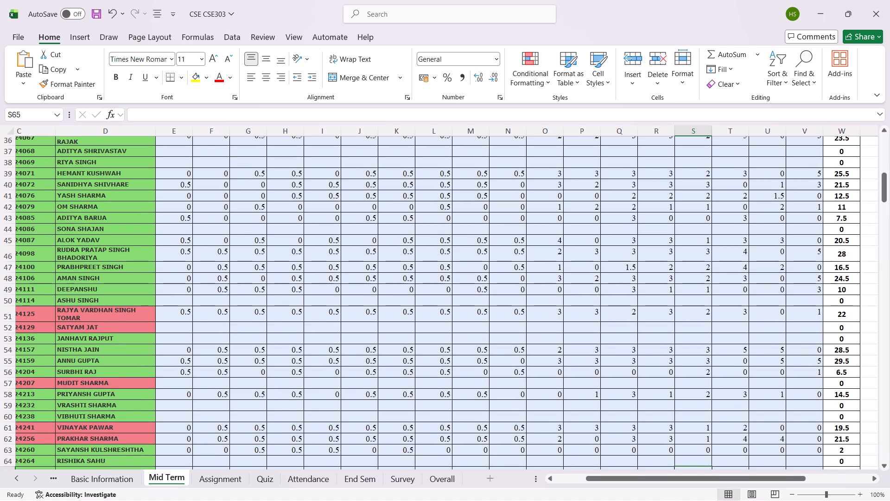
scroll(183, 391, "down", 1)
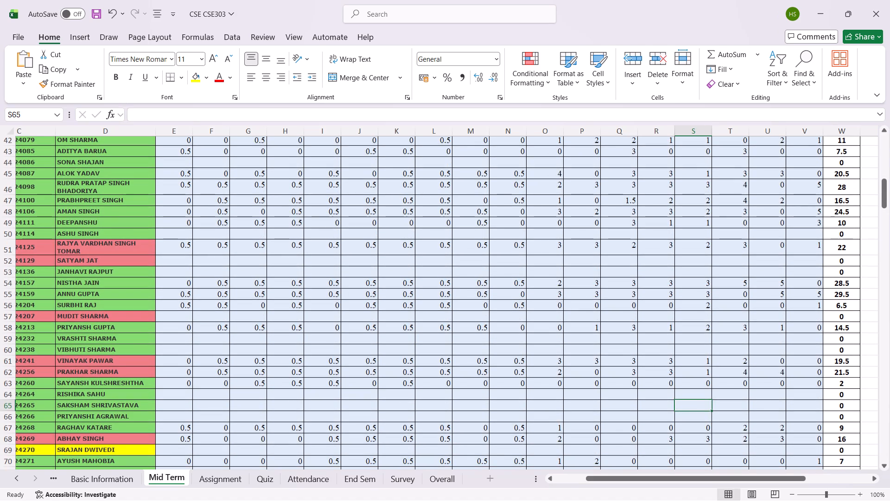
left_click(184, 452)
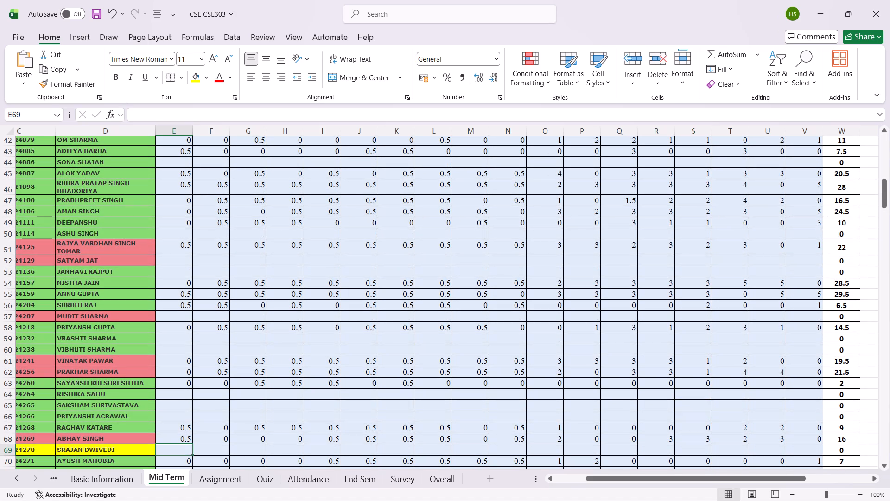
type("0.5")
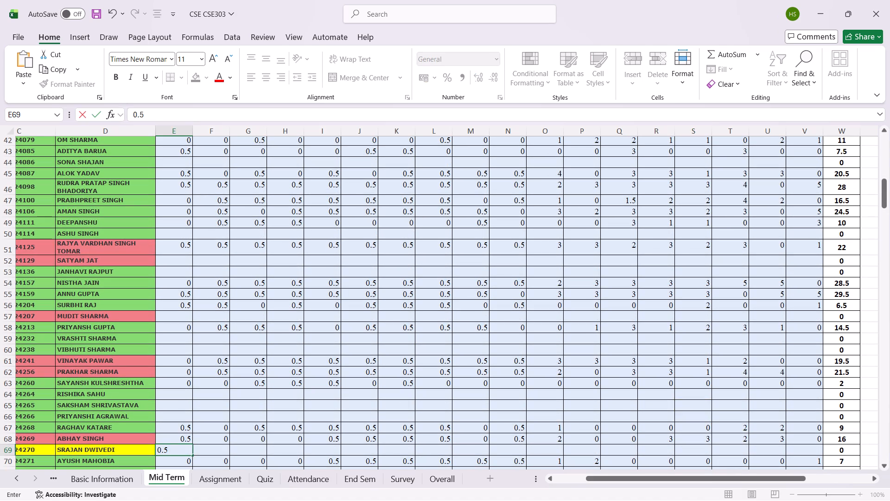
left_click_drag(194, 453, 513, 451)
Enter row 69 marks of 3 for each of Q11, Q12, Q13 and Q14.
left_click(540, 450)
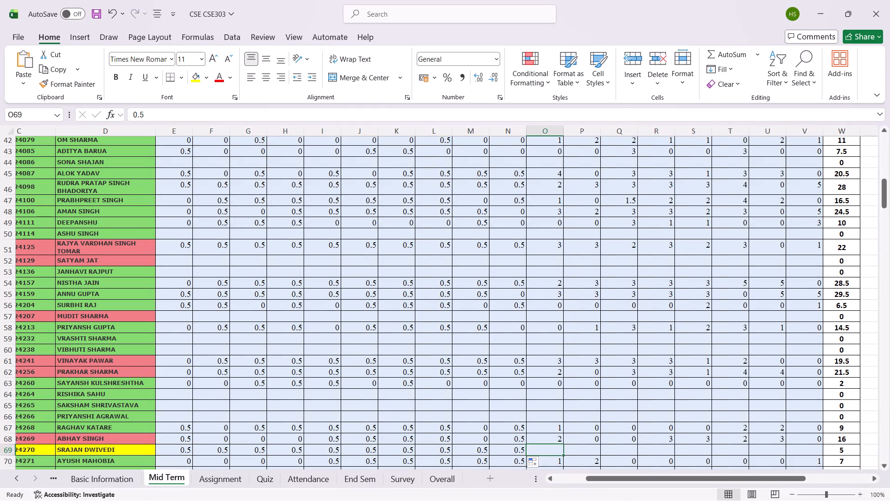
key("3")
left_click(566, 450)
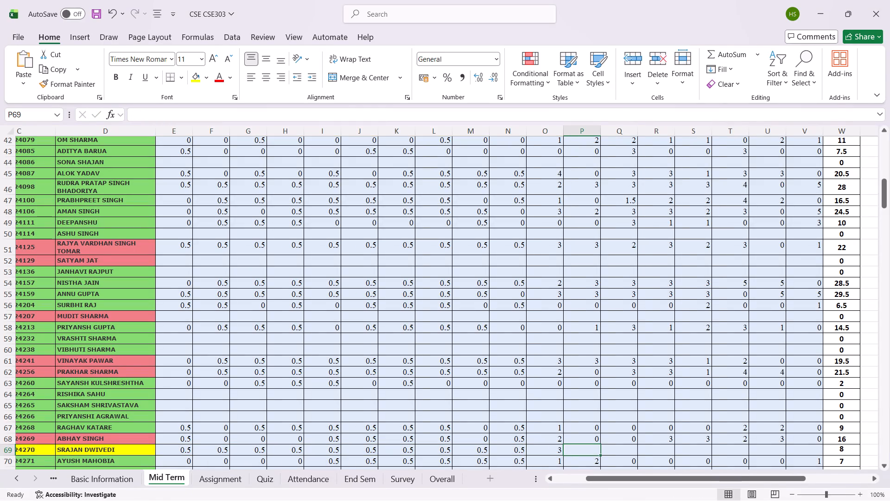
key("3")
left_click(612, 452)
key("3")
left_click(638, 451)
left_click(648, 451)
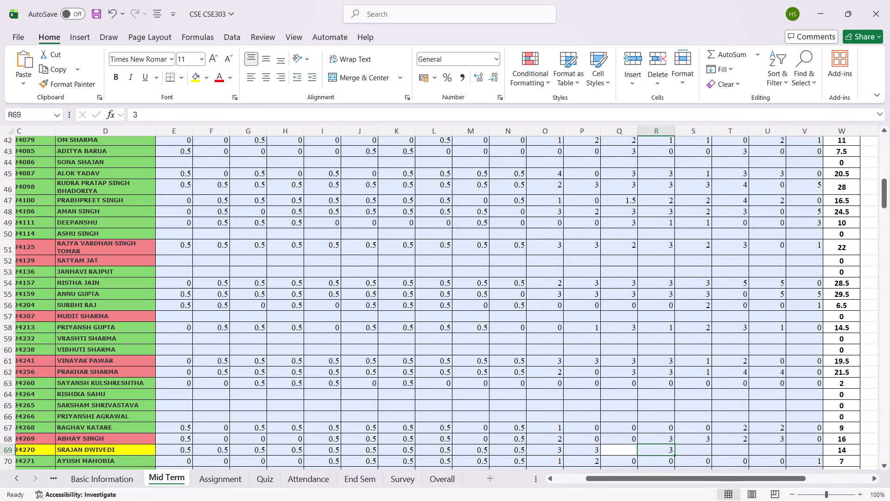
key("ctrl+z")
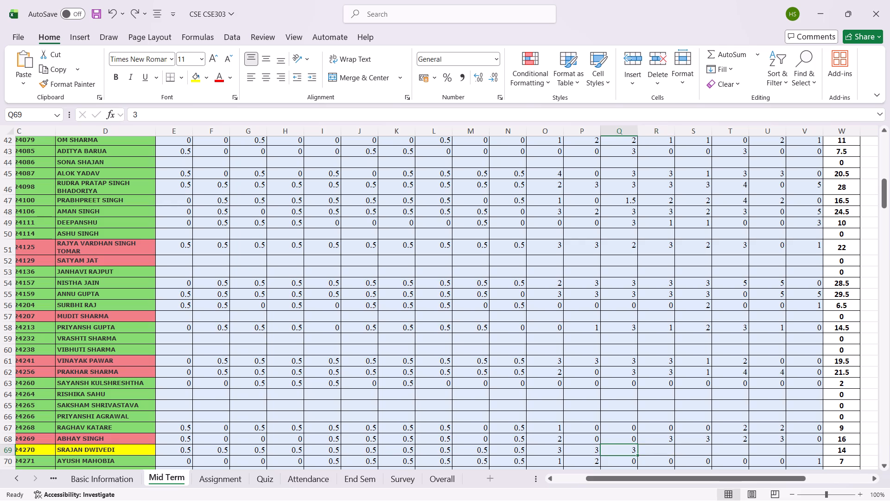
left_click(648, 448)
key("3")
Complete row 69 with 0 for Q15, 4 for Q16, 0 for Q17 and 3 for Q18.
left_click(683, 448)
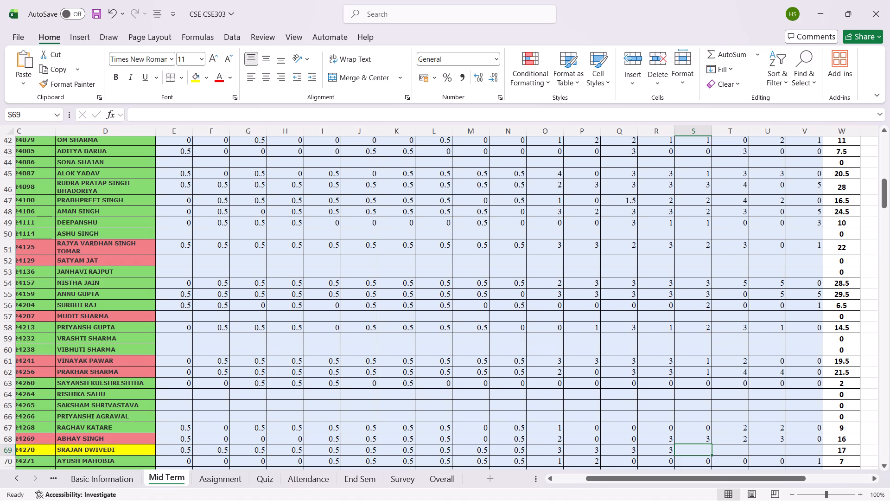
key("0")
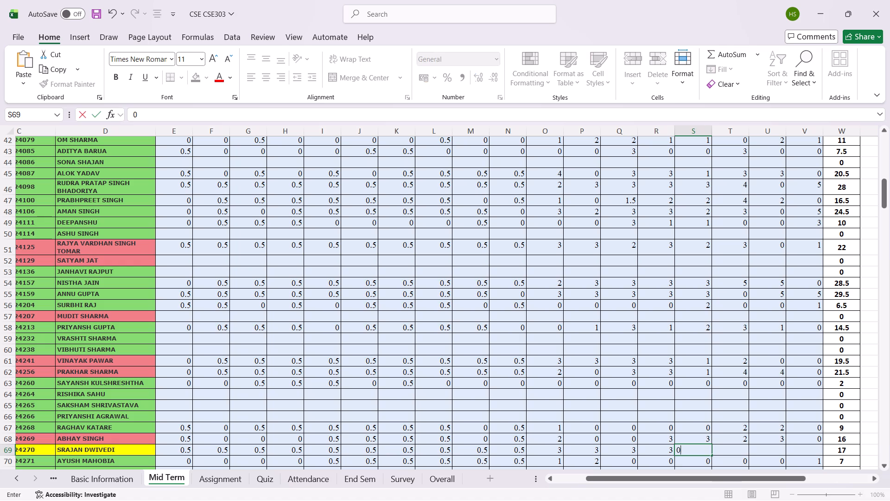
left_click(730, 451)
key("4")
left_click(771, 451)
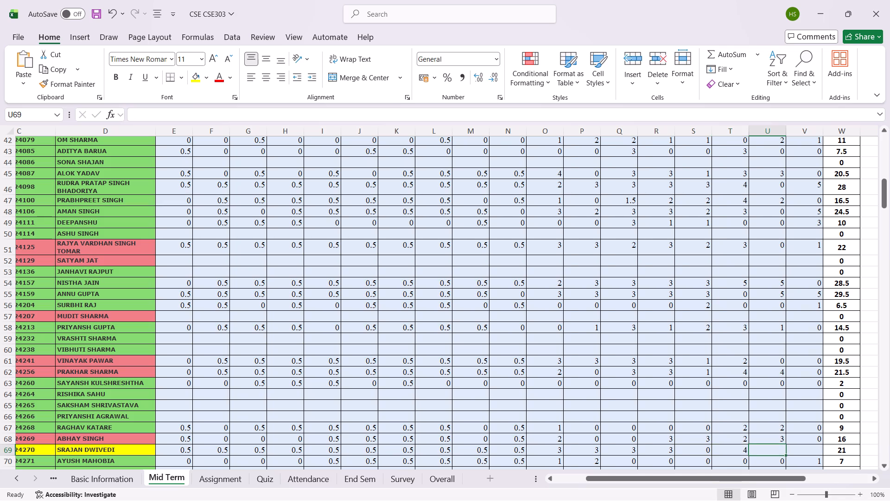
key("0")
left_click(816, 455)
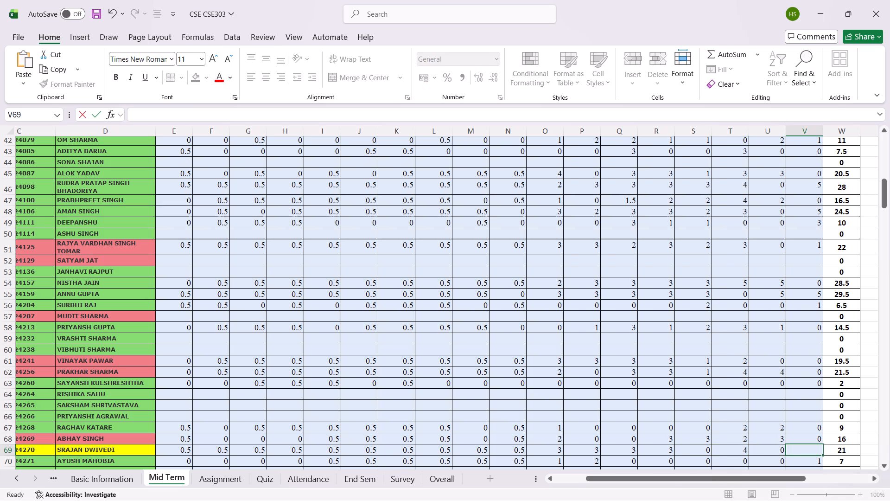
key("3")
left_click(595, 438)
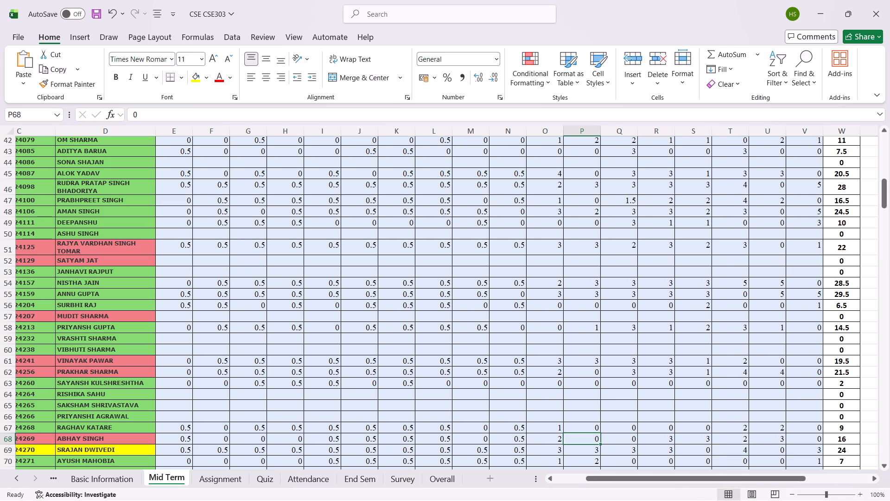
Enter row 65 marks of 0.5 for Q1 and Q2, 0 for Q3, and 0.5 for each of Q4, Q5 and Q6.
scroll(295, 432, "down", 1)
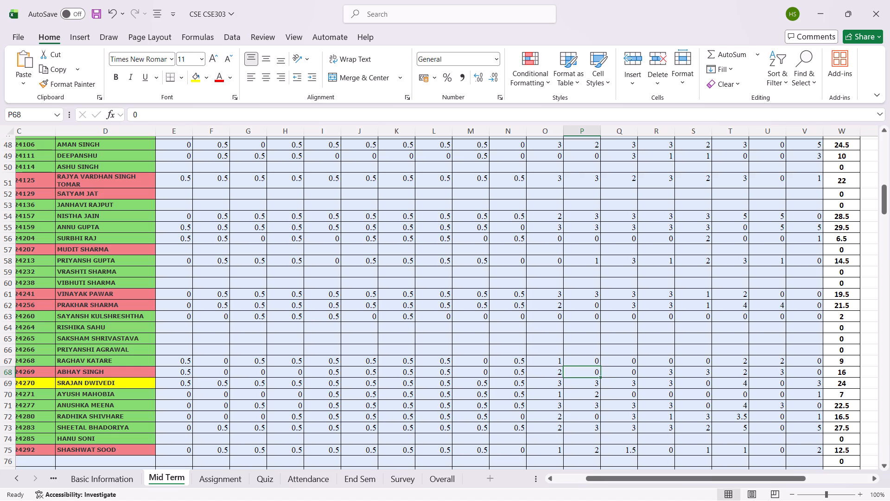
left_click(172, 335)
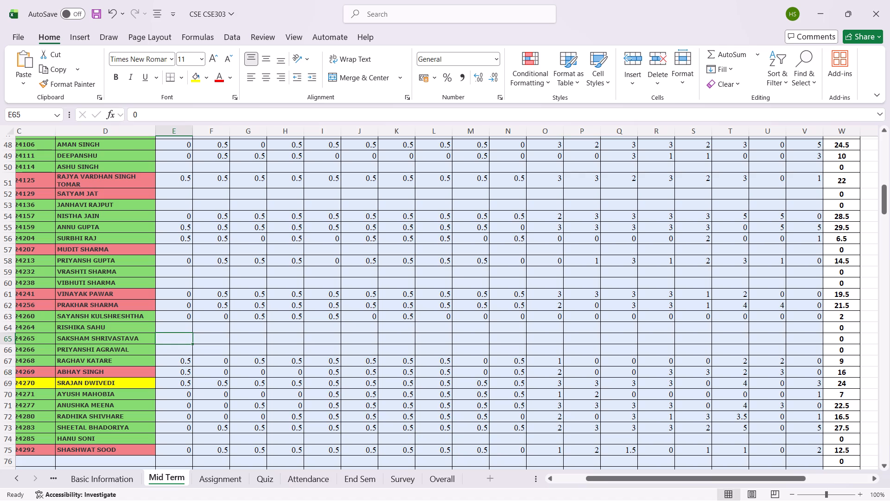
type("0.5")
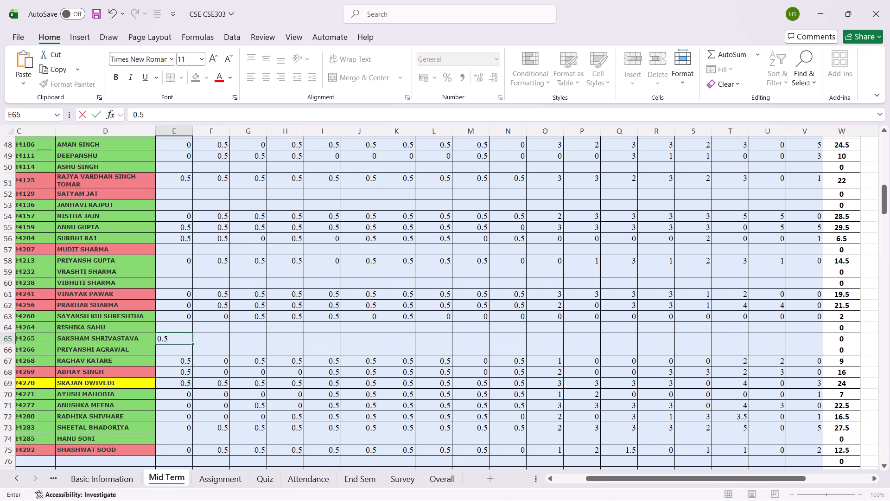
left_click(219, 339)
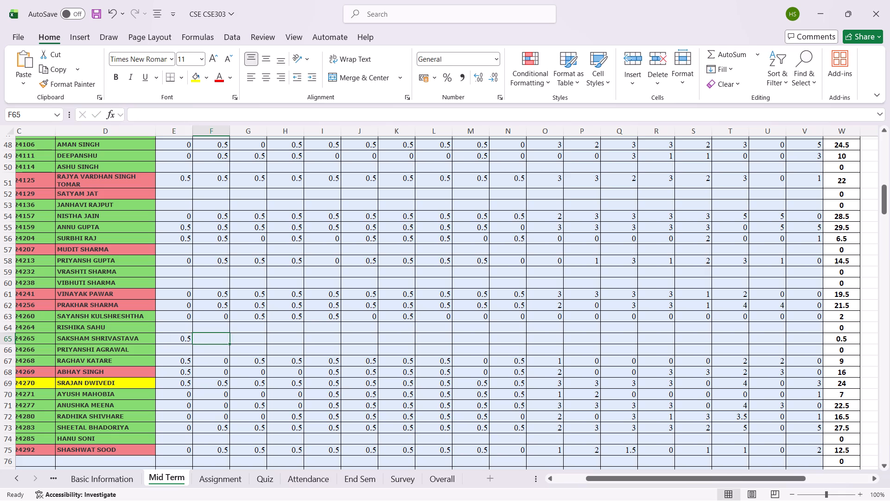
type("0.5")
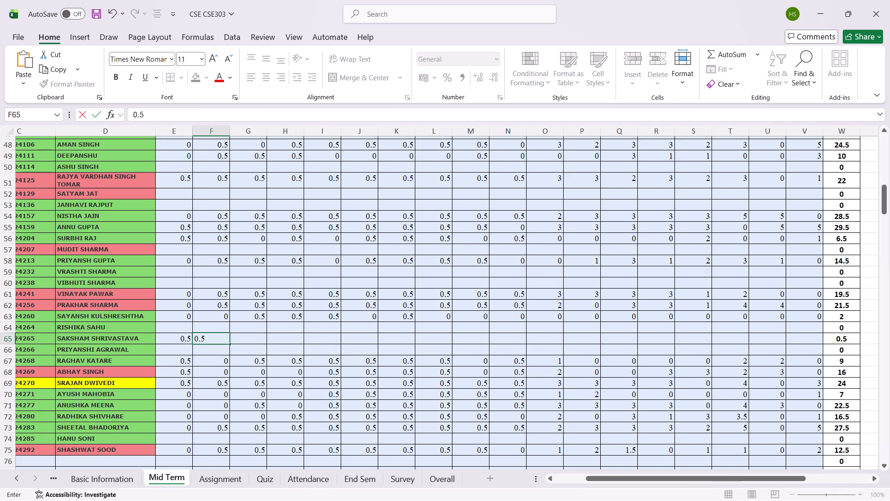
left_click(255, 339)
key("0")
left_click(279, 339)
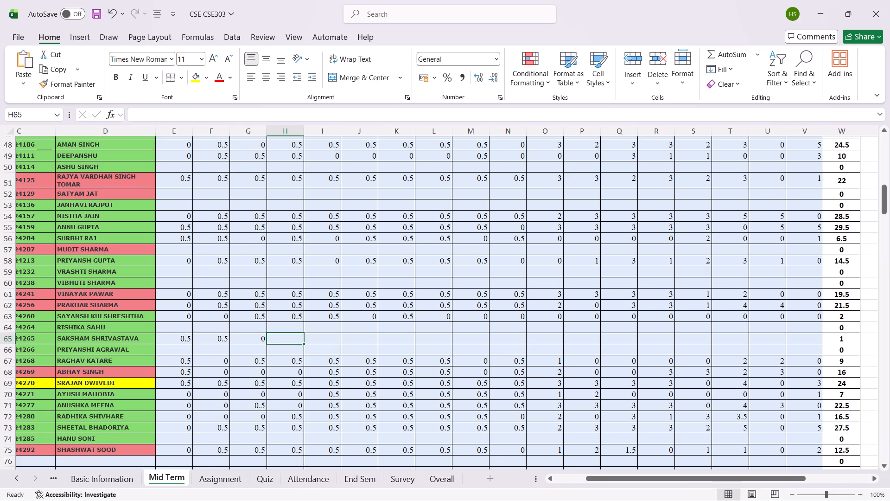
type("0.5")
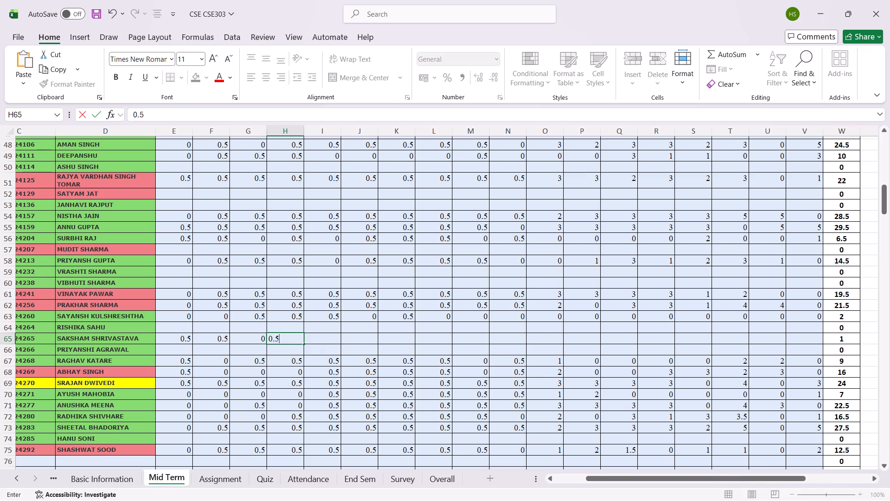
left_click_drag(304, 341, 362, 341)
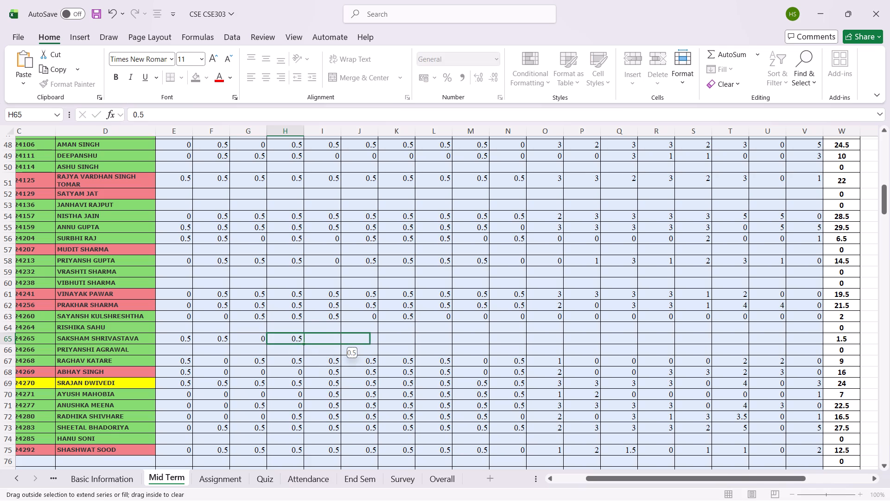
left_click_drag(362, 341, 377, 341)
Enter row 65 marks of 0 for Q7 and Q8, and 0.5 for Q9 and Q10.
left_click(400, 340)
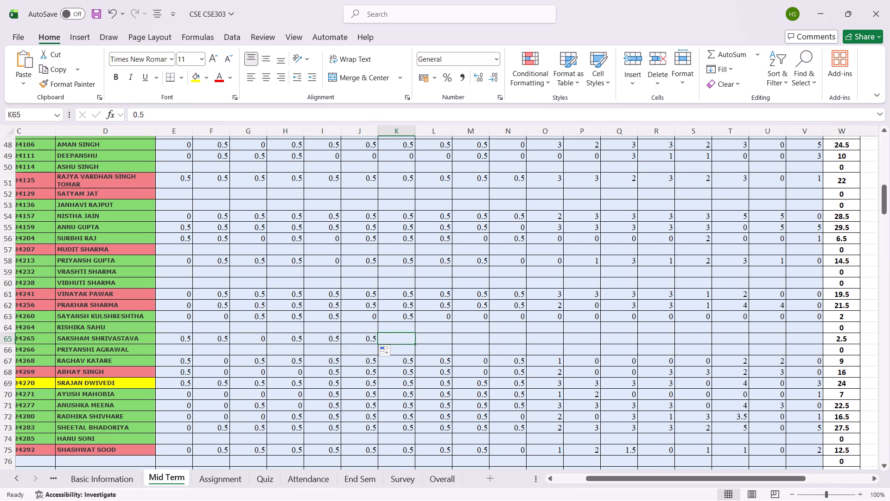
key("0")
left_click(434, 344)
left_click(435, 338)
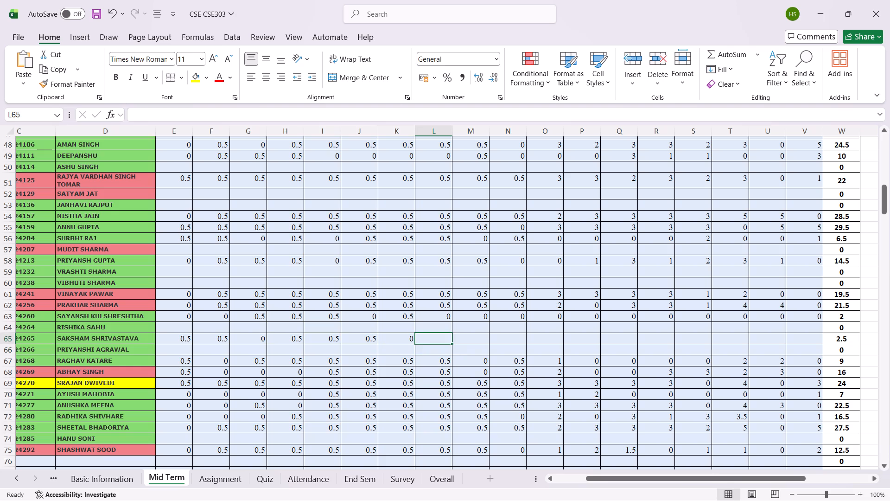
key("0")
left_click(464, 335)
key("0")
key("period")
key("5")
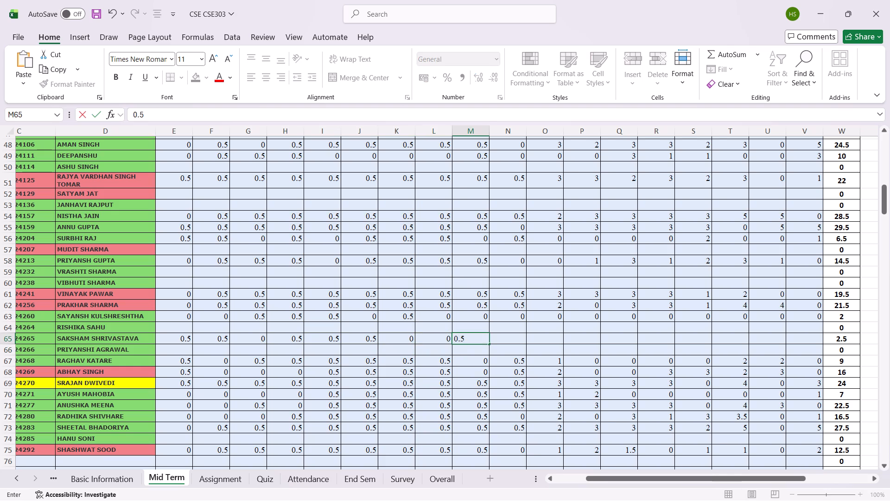
left_click(502, 338)
key("0")
key("period")
key("5")
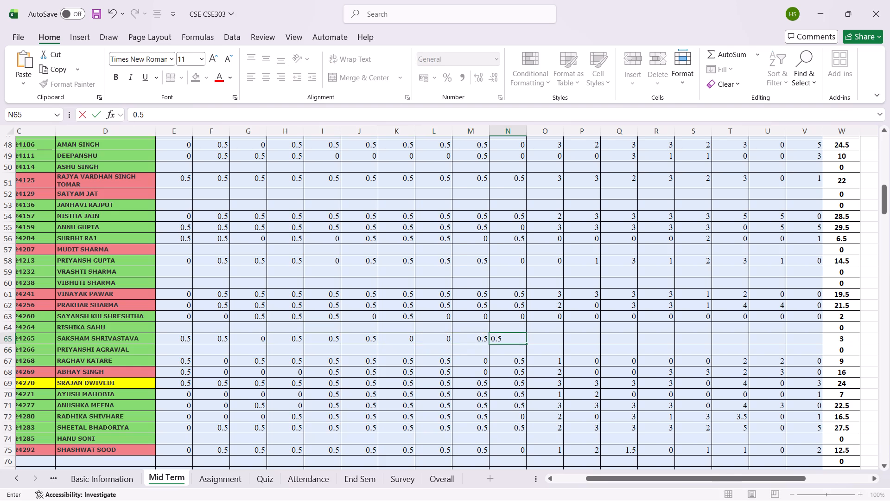
Enter row 65 marks of 1 for Q11 and Q12, and 2 for Q13 and Q14.
left_click(533, 340)
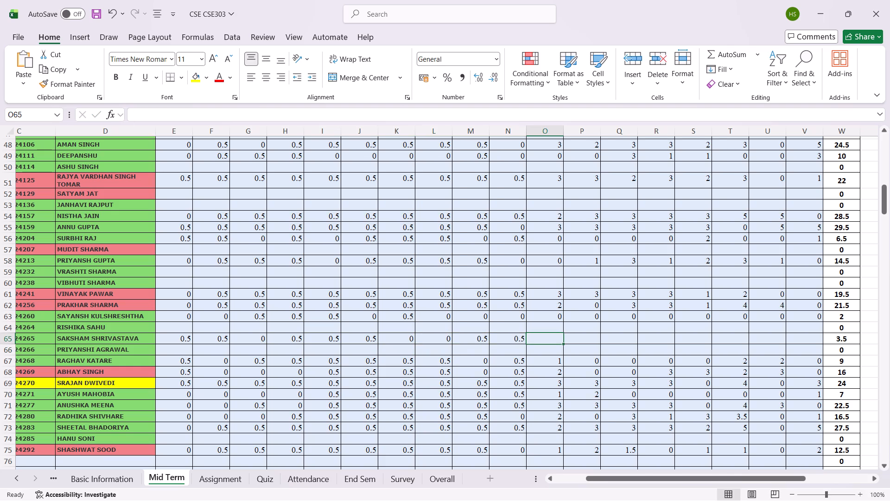
left_click(585, 339)
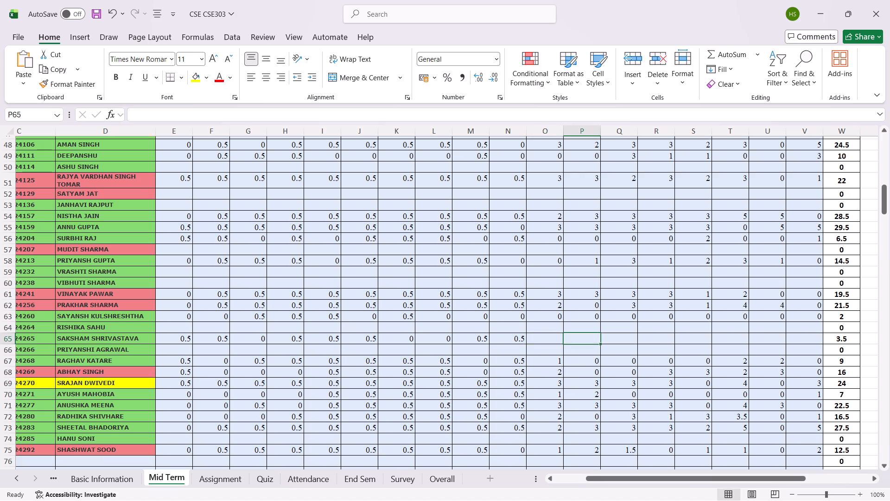
left_click(553, 339)
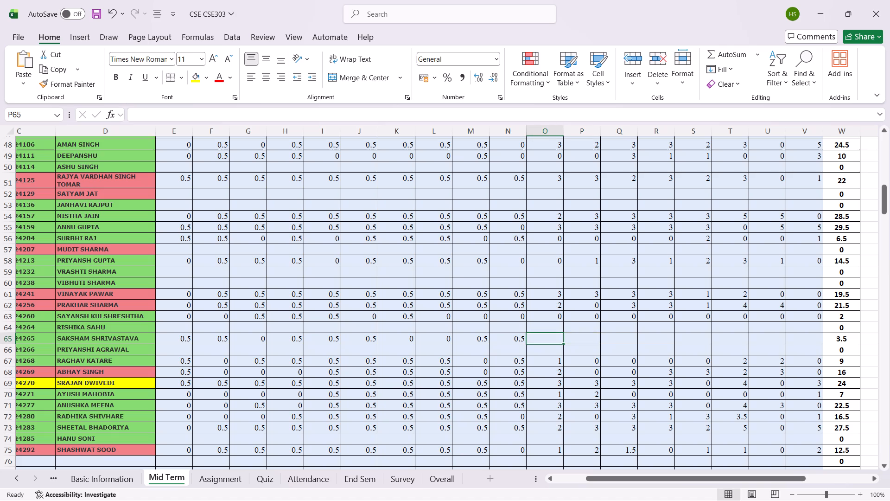
key("1")
left_click(600, 338)
key("1")
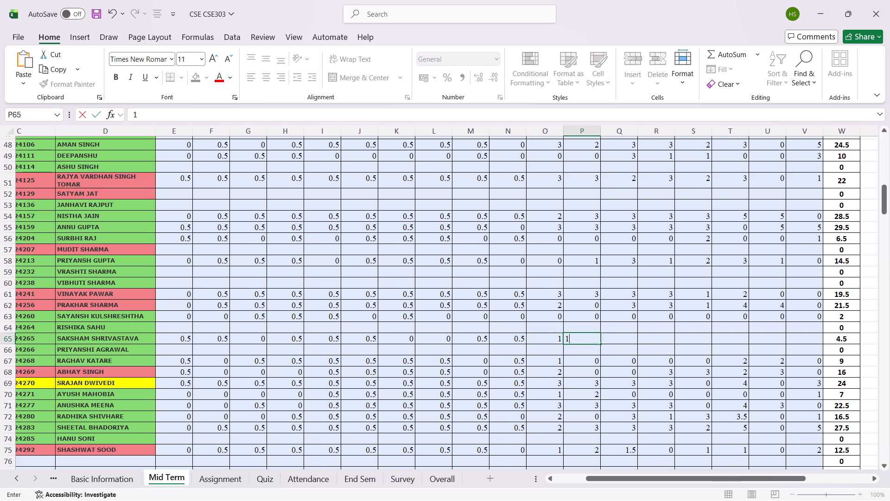
left_click(619, 337)
key("2")
left_click(655, 337)
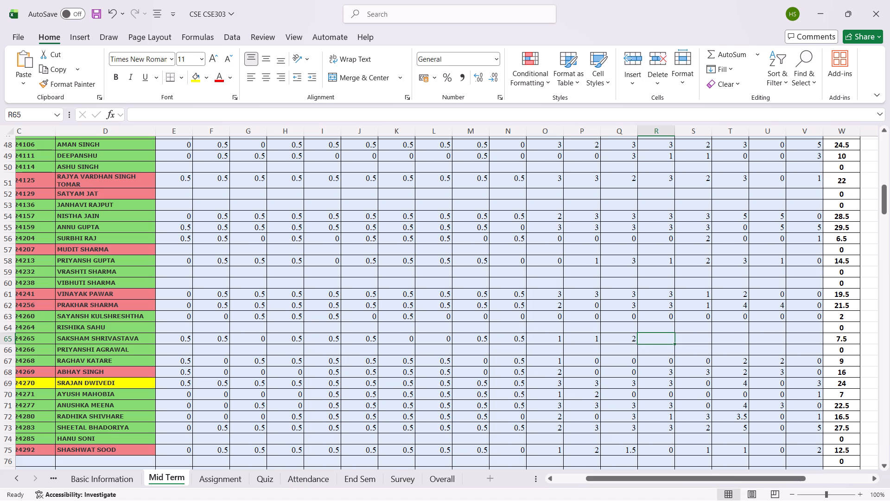
key("2")
Complete row 65 with 1 for Q15, 2 for Q16, 1 for Q17 and 0 for Q18.
left_click(688, 339)
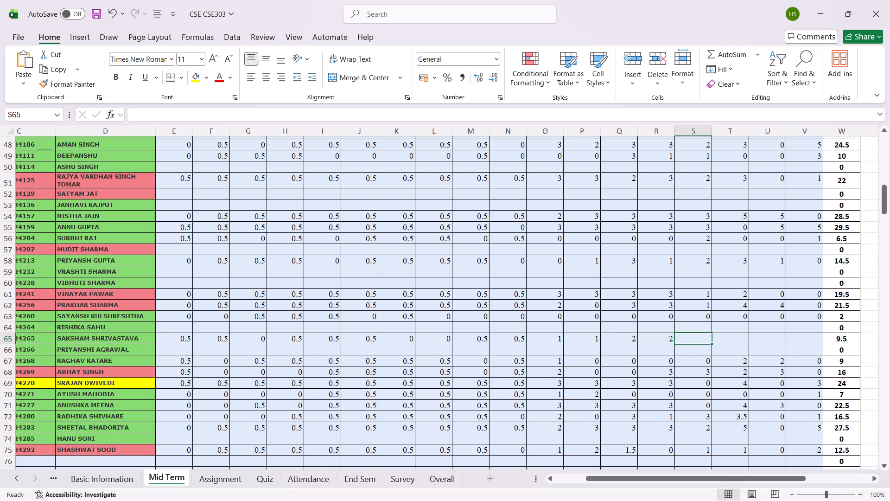
key("1")
left_click(732, 340)
key("2")
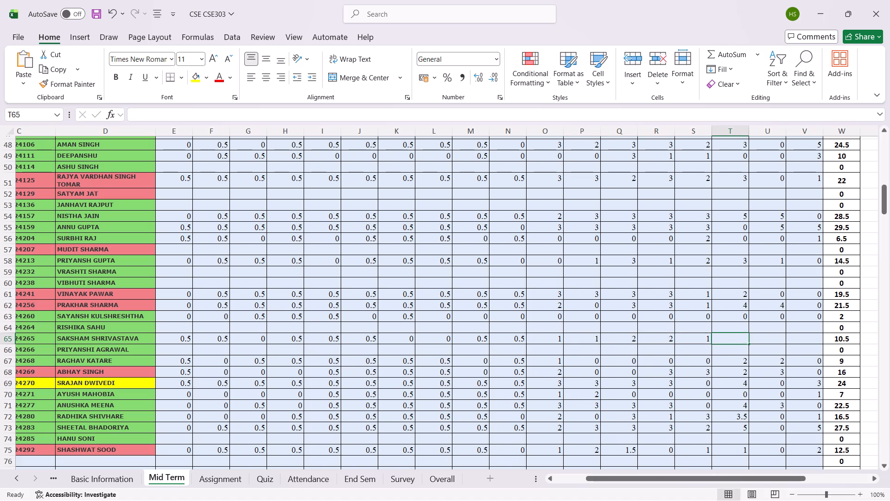
left_click(769, 338)
key("1")
left_click(792, 336)
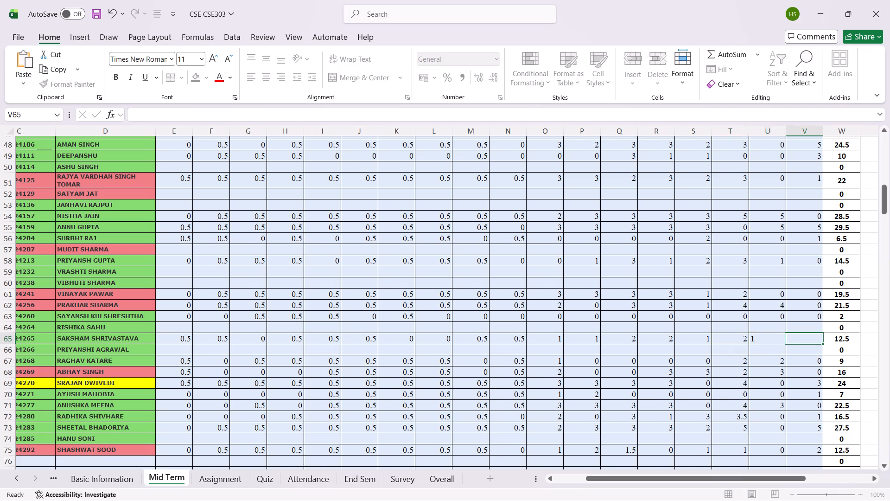
key("0")
left_click(669, 381)
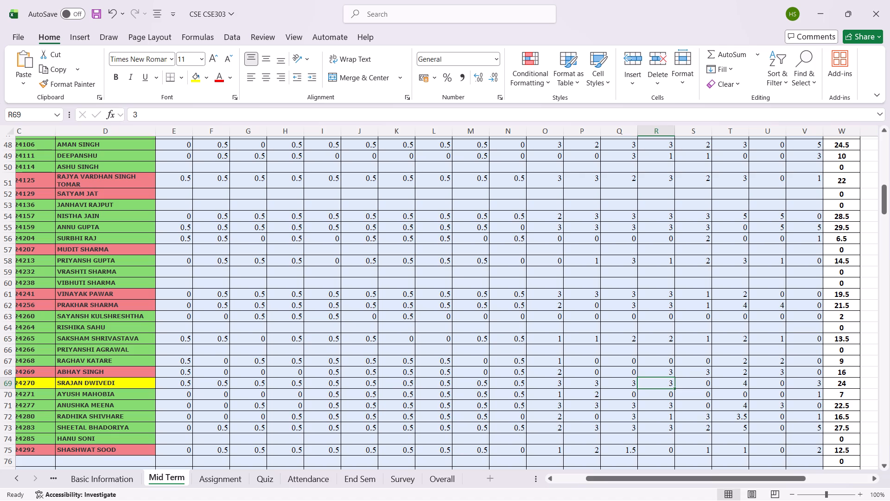
Review the Mid Term sheet from the question headers down to row 70, checking which student rows have no marks.
scroll(157, 366, "down", 1)
scroll(157, 366, "up", 1)
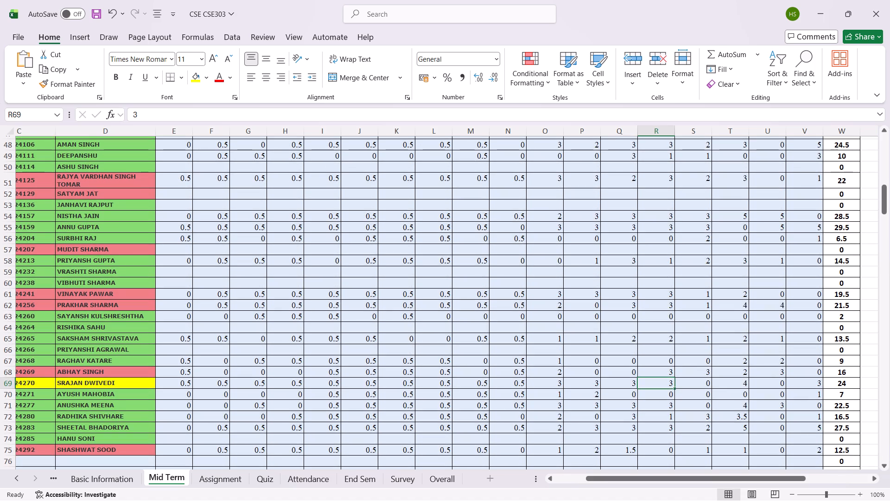
scroll(153, 326, "up", 2)
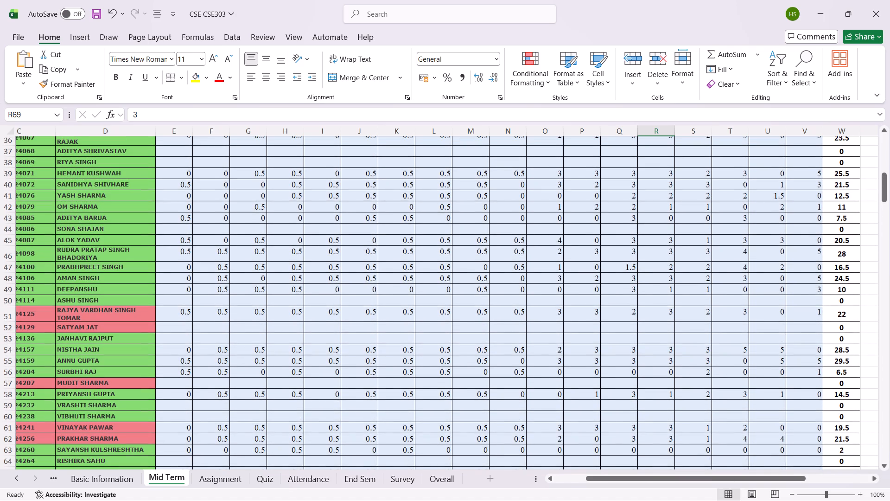
scroll(153, 326, "up", 1)
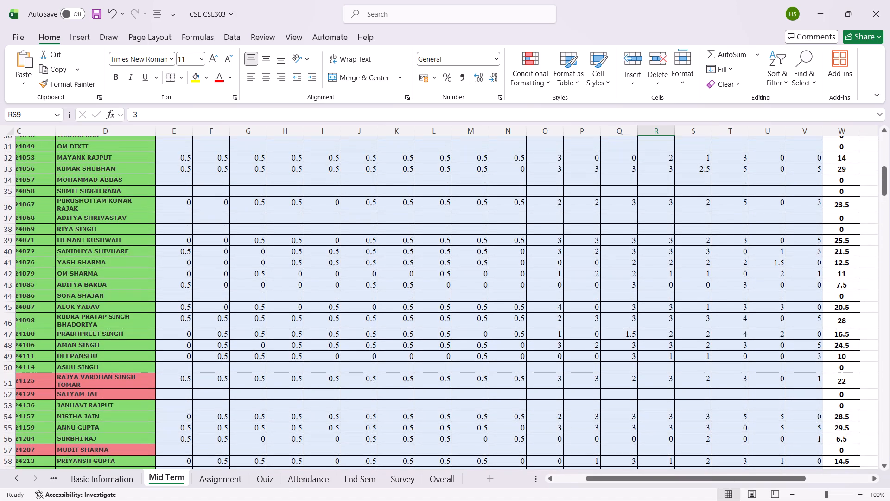
scroll(153, 326, "up", 2)
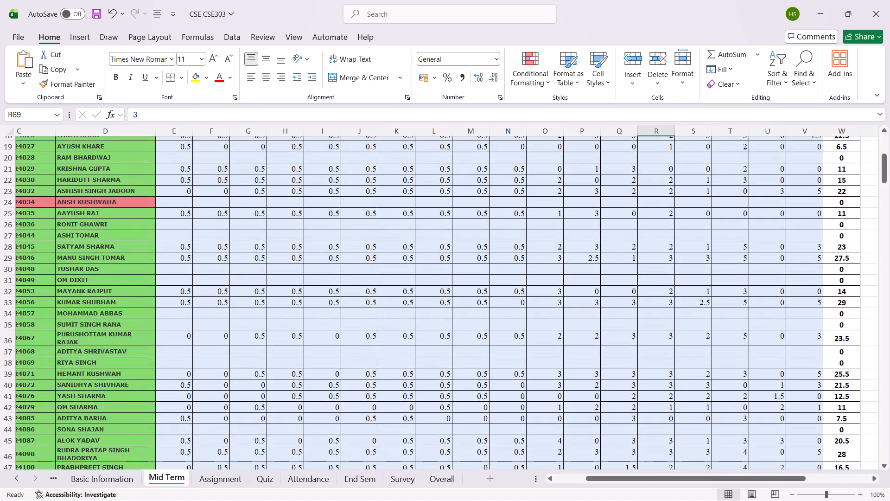
scroll(153, 326, "up", 2)
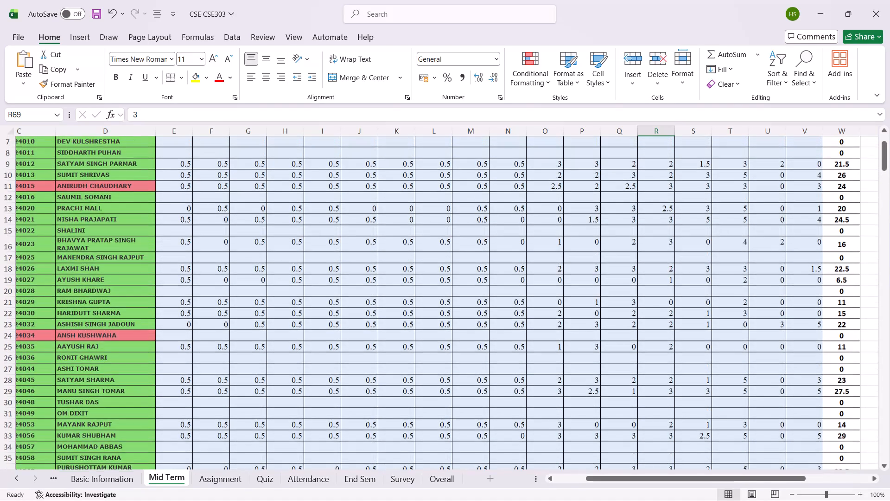
scroll(153, 326, "up", 1)
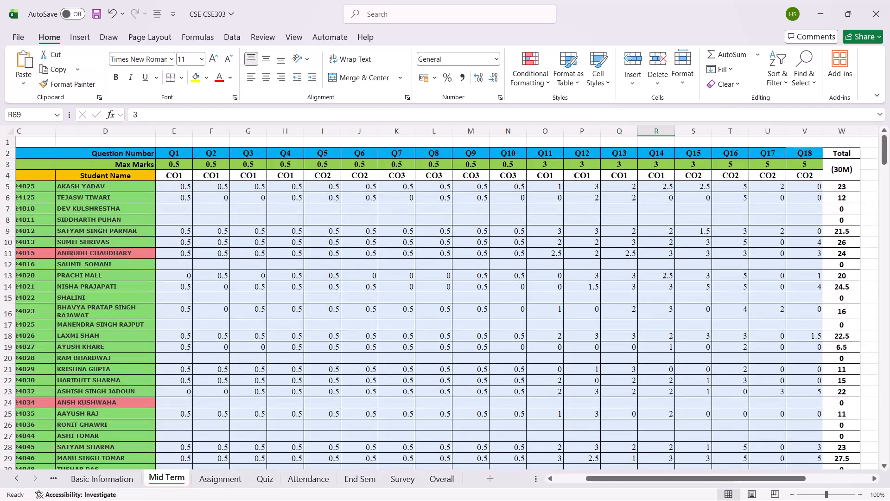
scroll(119, 348, "down", 1)
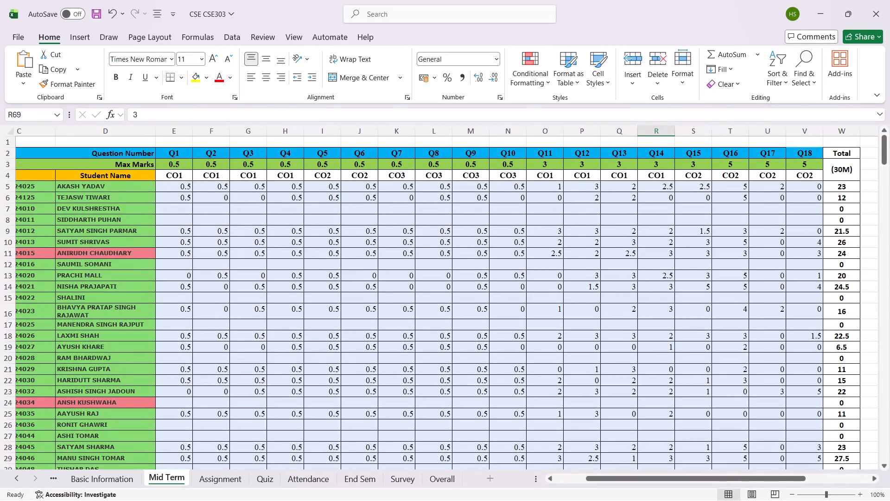
scroll(125, 346, "down", 1)
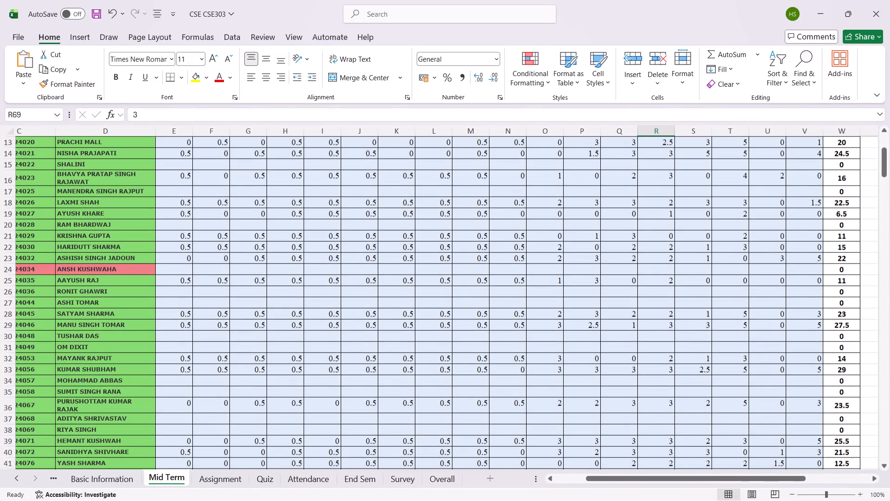
scroll(125, 346, "down", 1)
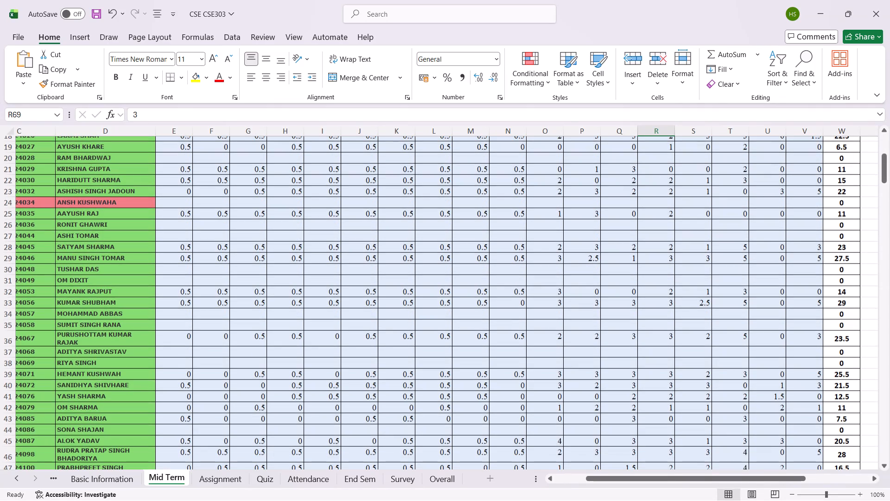
scroll(125, 346, "down", 1)
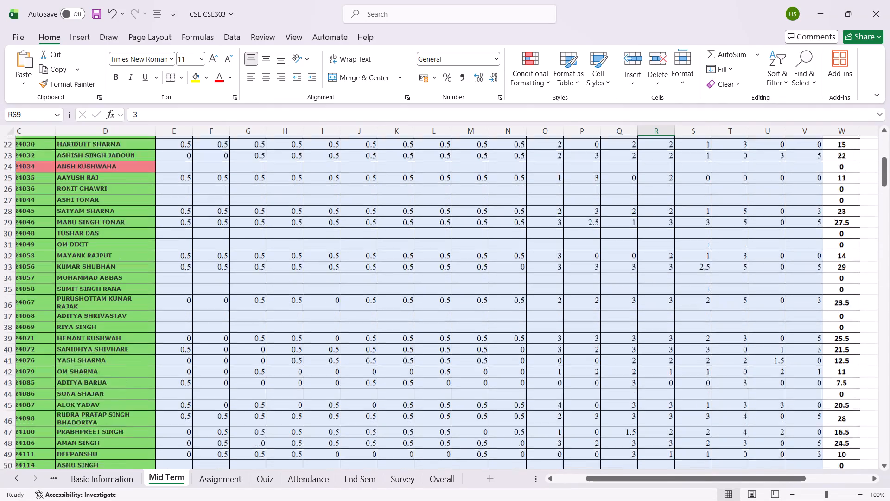
scroll(125, 346, "down", 1)
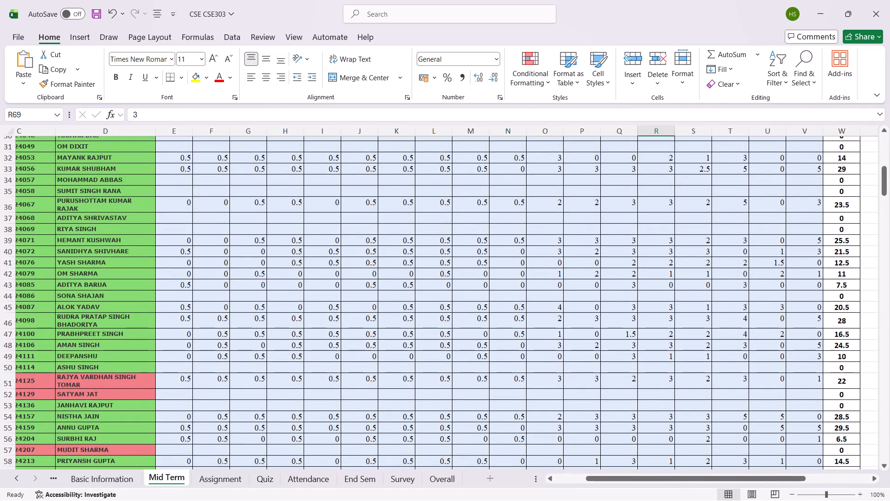
scroll(125, 430, "down", 1)
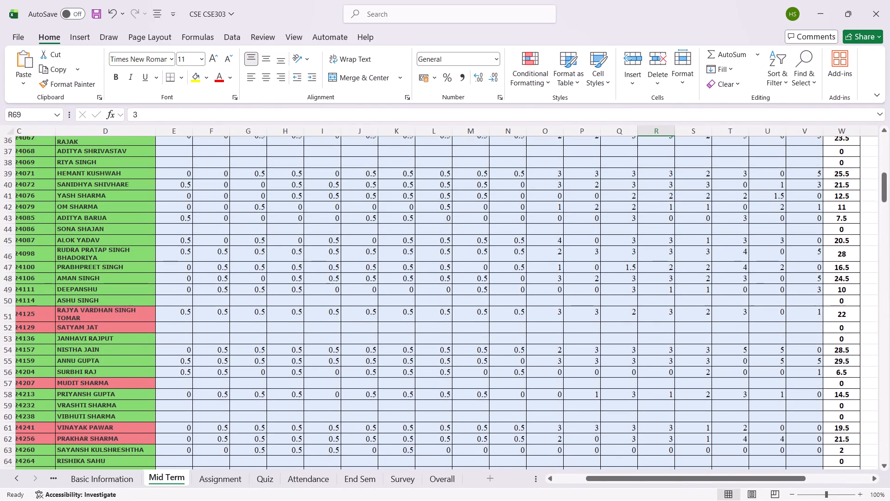
scroll(133, 392, "down", 1)
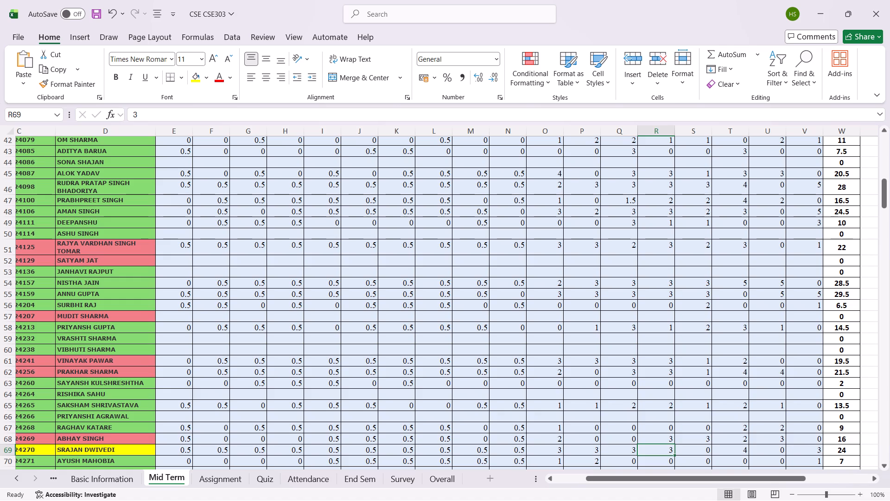
left_click(193, 418)
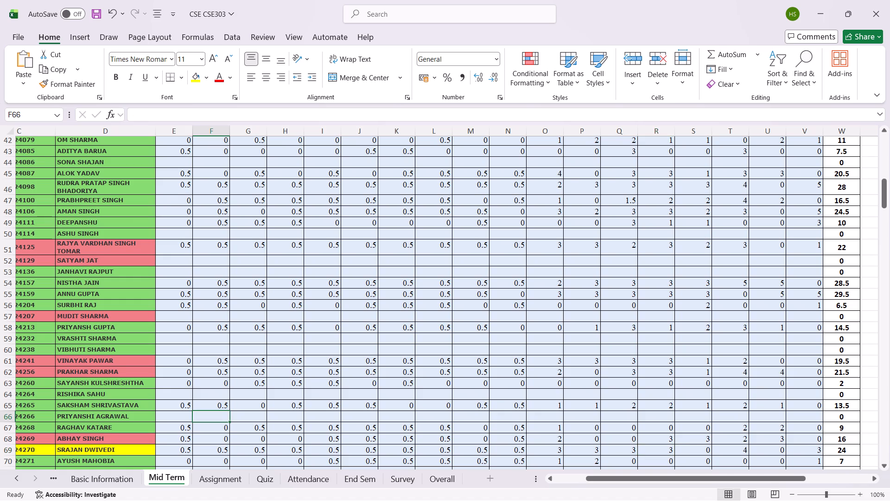
Enter row 66 marks of 0.5 for Q1, 0 for Q2, 0.5 for Q3 and Q4, and 0 for Q5.
left_click(177, 415)
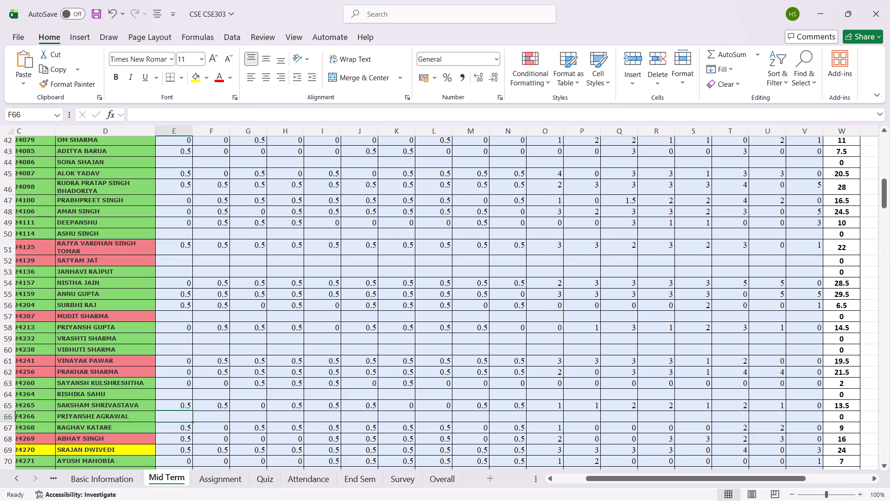
type("0.5")
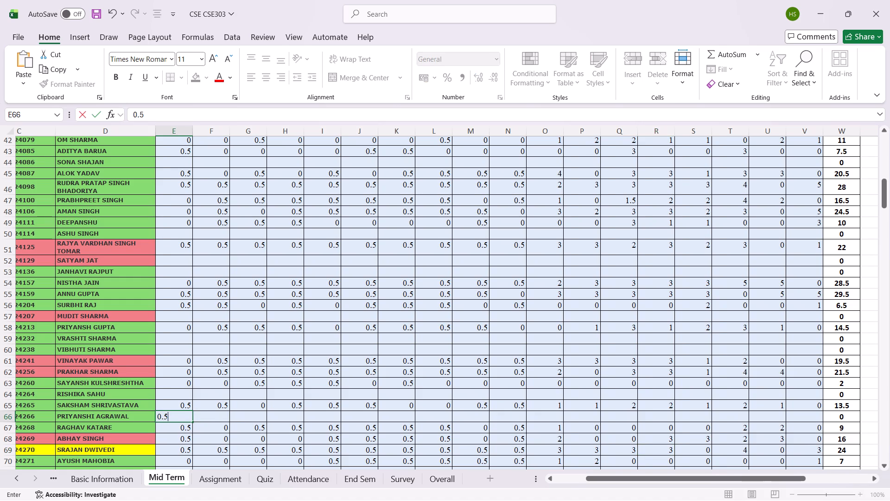
left_click(199, 417)
key("0")
left_click(240, 419)
type("0.5")
left_click(282, 414)
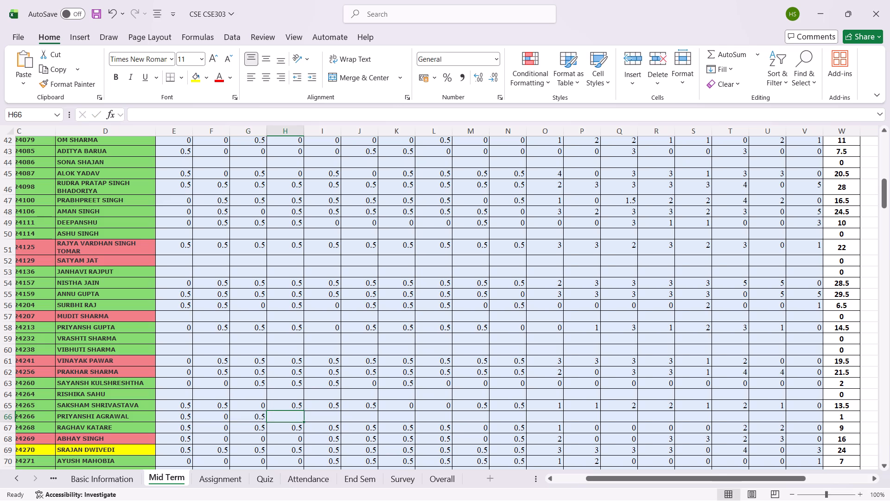
type("0.5")
left_click(317, 417)
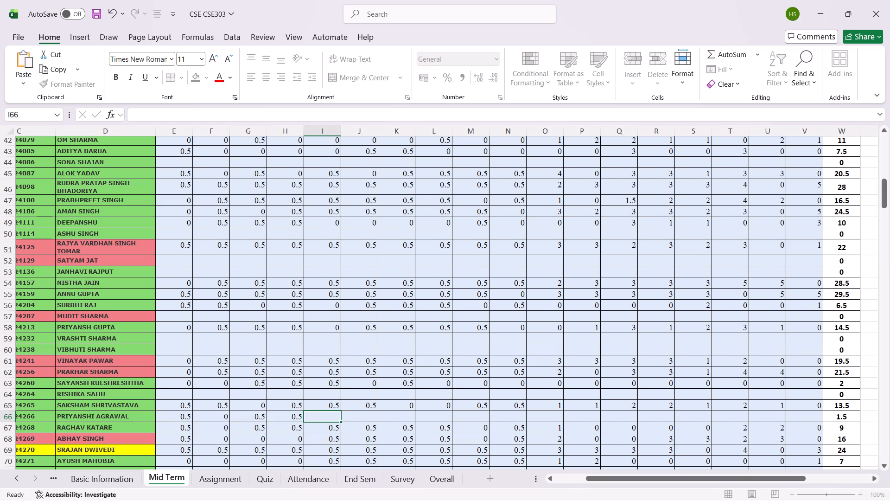
key("0")
Enter 0.5 for Q6 in row 66 and fill the same mark across through Q10.
left_click(353, 418)
key("0")
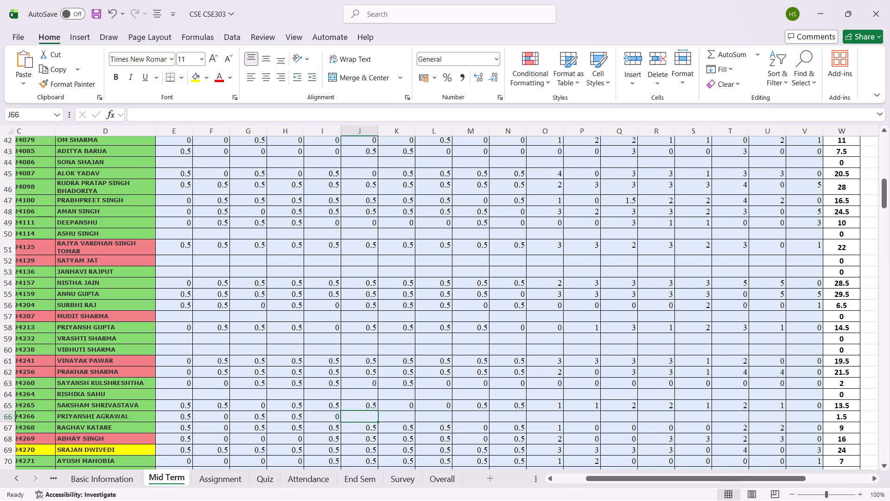
key("period")
key("5")
left_click(368, 418)
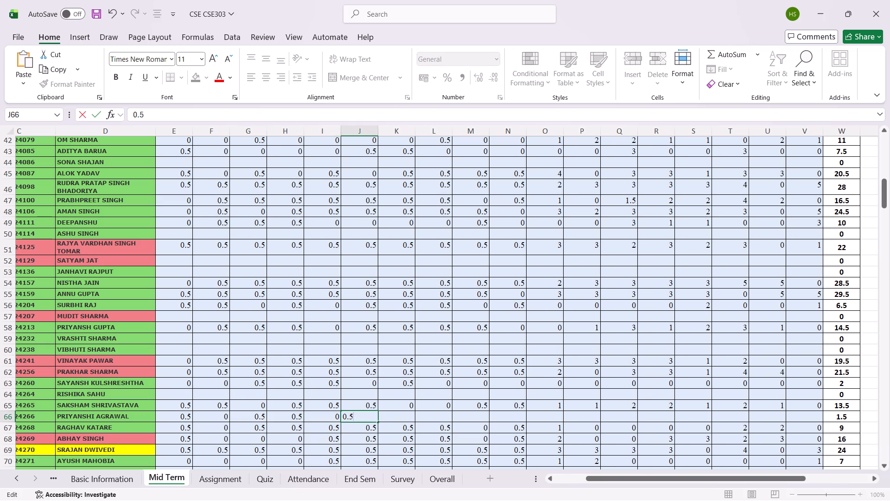
left_click_drag(378, 420, 508, 421)
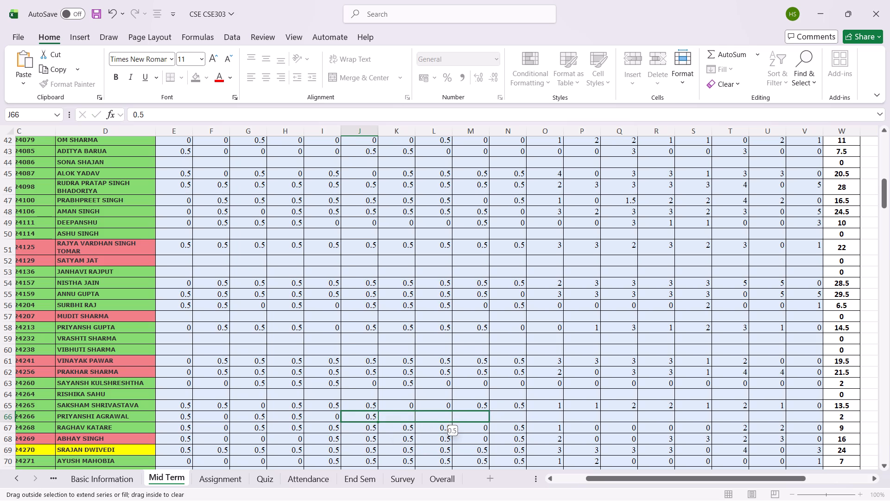
left_click_drag(508, 421, 509, 421)
Enter row 66 marks of 0 for Q11, 2 for Q12, 3 for Q13 and 1.5 for Q14.
left_click(545, 417)
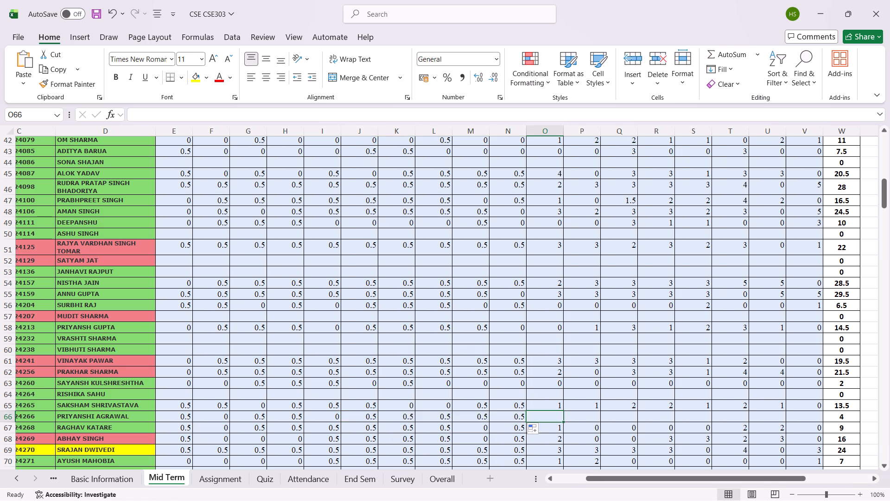
key("0")
left_click(584, 415)
key("2")
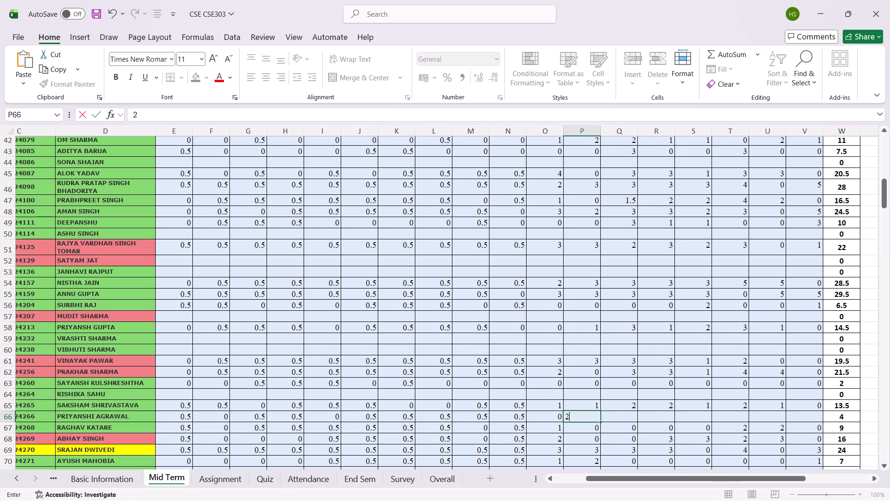
left_click(627, 410)
left_click(621, 414)
key("3")
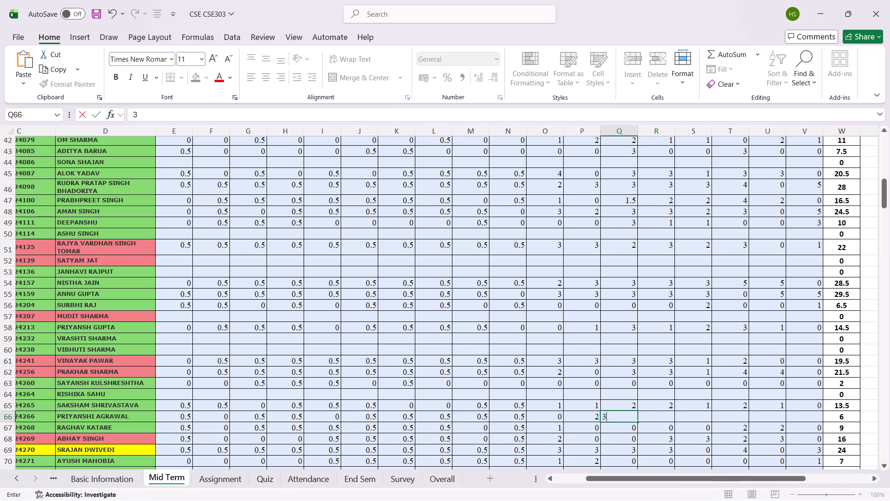
left_click(653, 415)
key("1")
key("period")
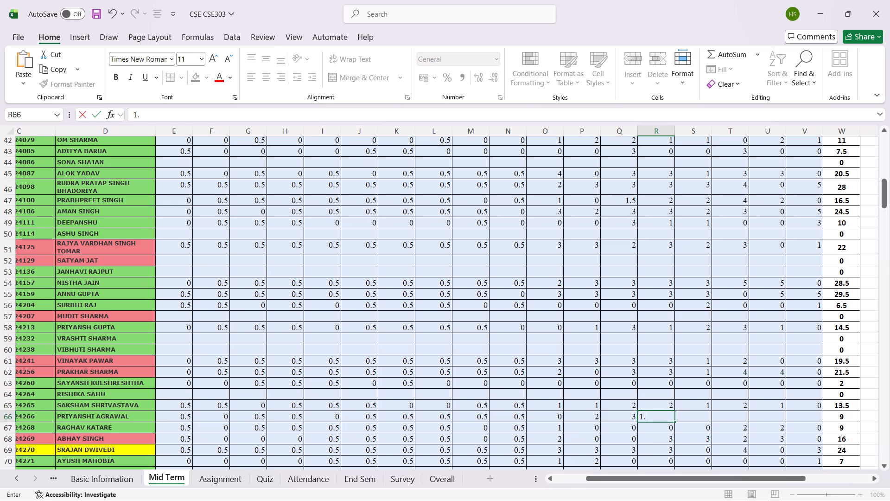
key("5")
Complete row 66 with 2 for Q15, 5 for Q16, 3 for Q17 and 0 for Q18.
left_click(690, 419)
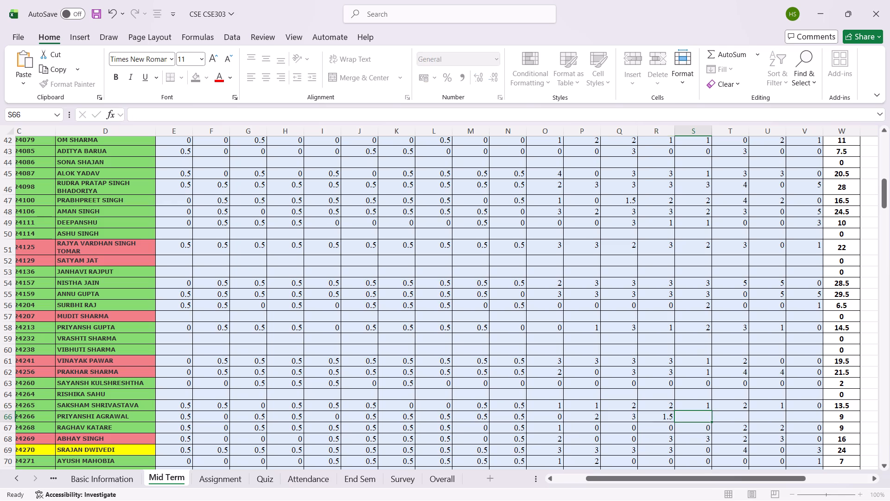
key("3")
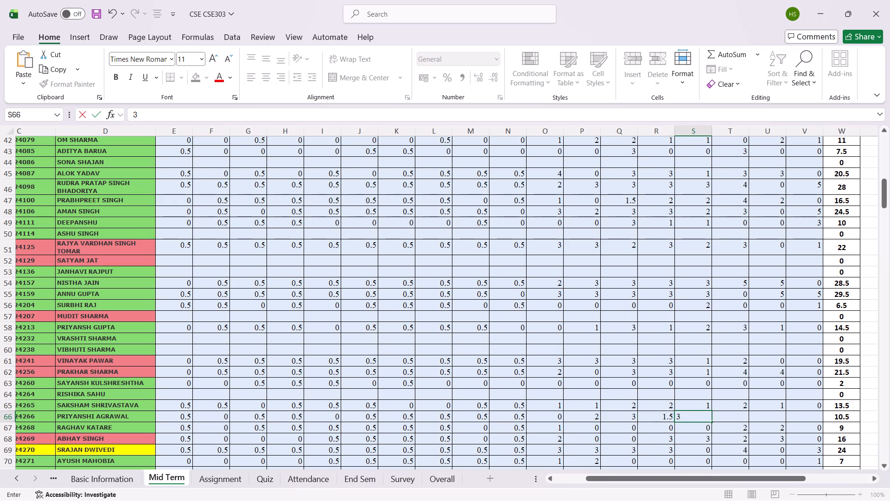
key("BackSpace")
key("2")
left_click(734, 414)
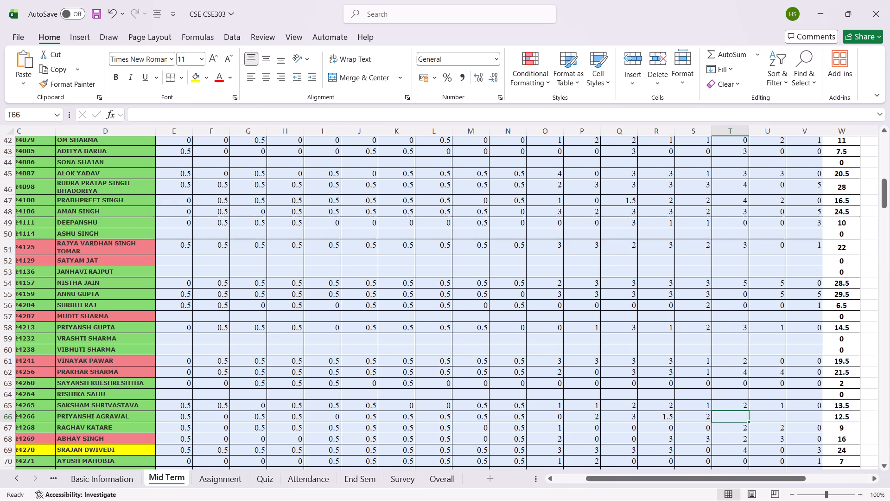
key("5")
left_click(760, 418)
key("4")
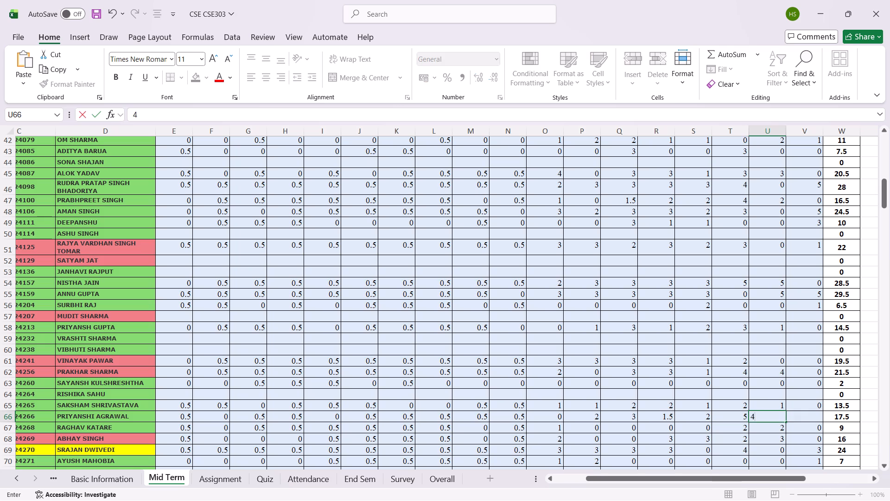
key("BackSpace")
key("3")
left_click(814, 413)
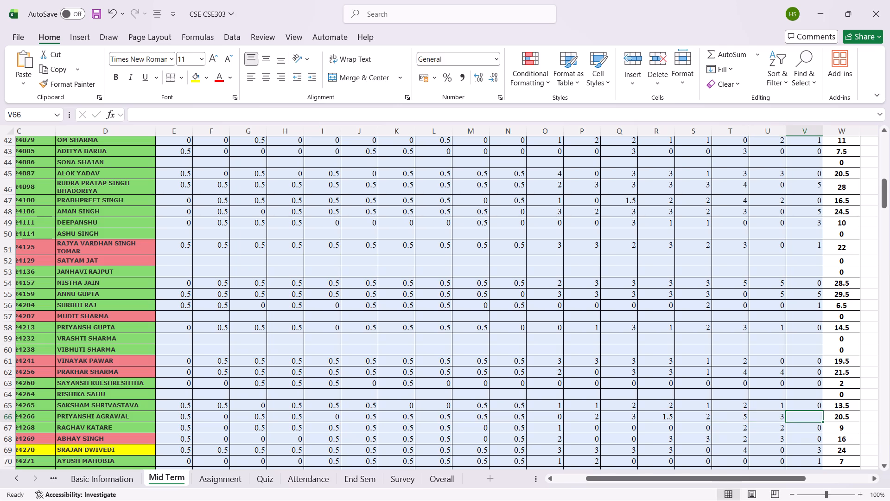
key("0")
left_click(775, 432)
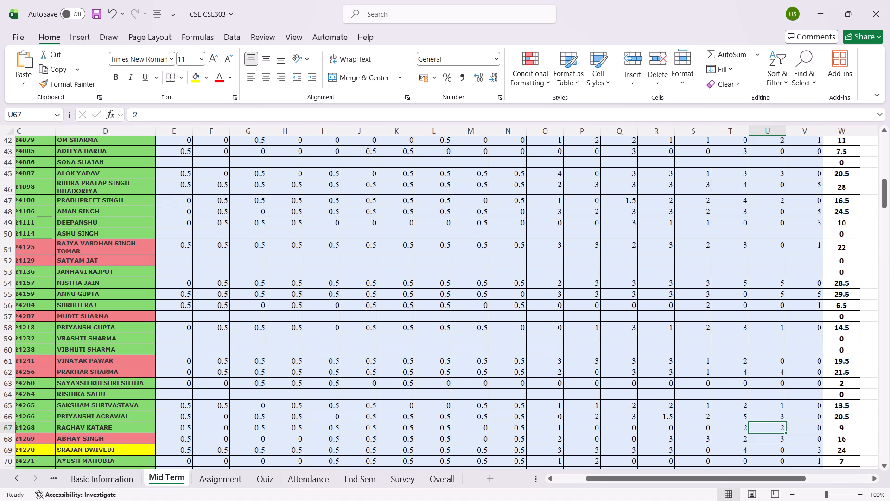
Enter 0.5 for Q1 in blank student row 30 and fill the same mark across through Q7.
scroll(243, 386, "down", 2)
scroll(240, 386, "up", 3)
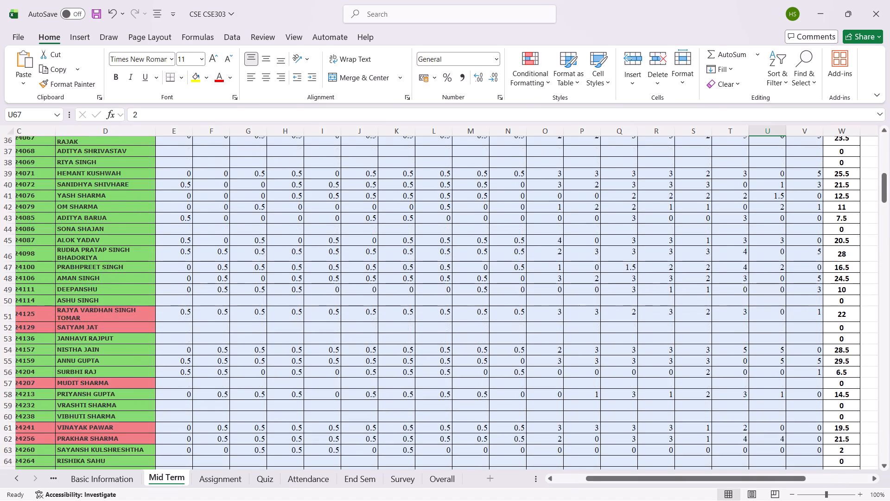
scroll(240, 386, "up", 6)
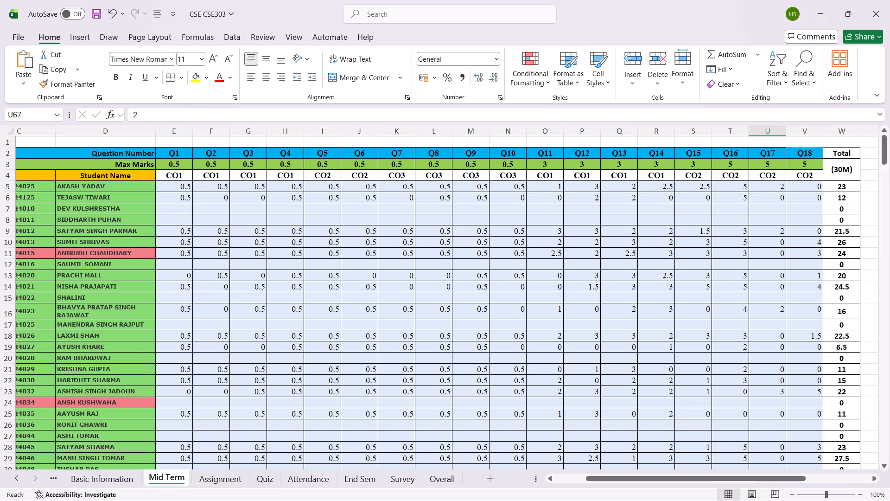
scroll(93, 389, "down", 2)
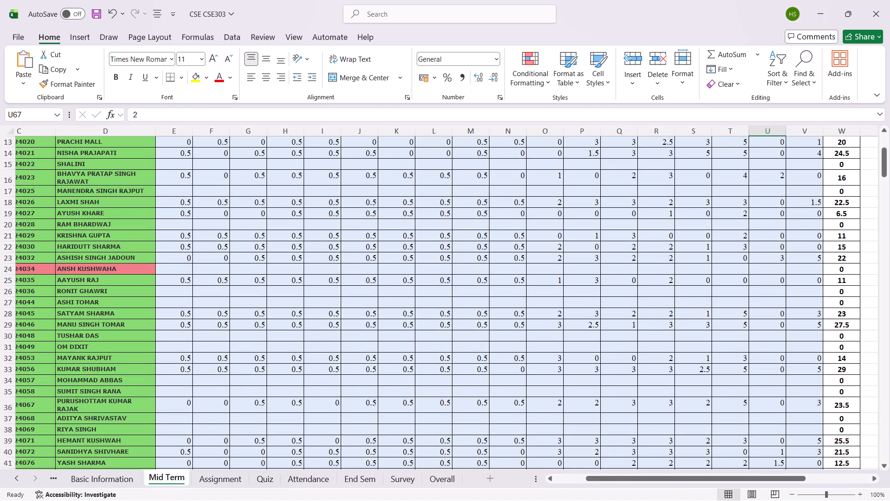
left_click(172, 336)
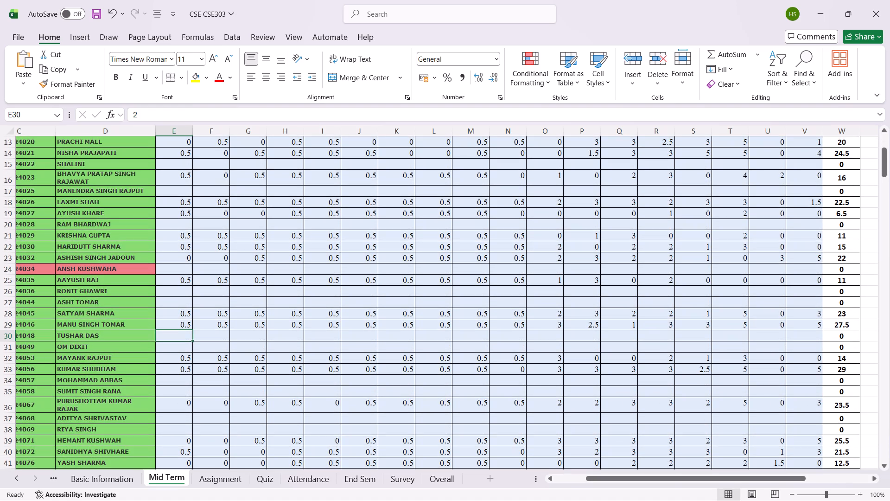
type("0.5")
left_click(183, 337)
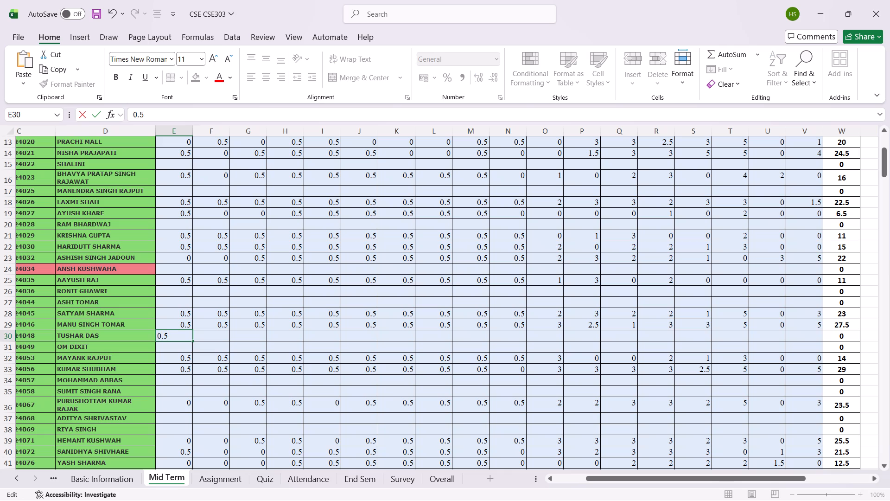
left_click(192, 339)
left_click_drag(193, 341, 436, 329)
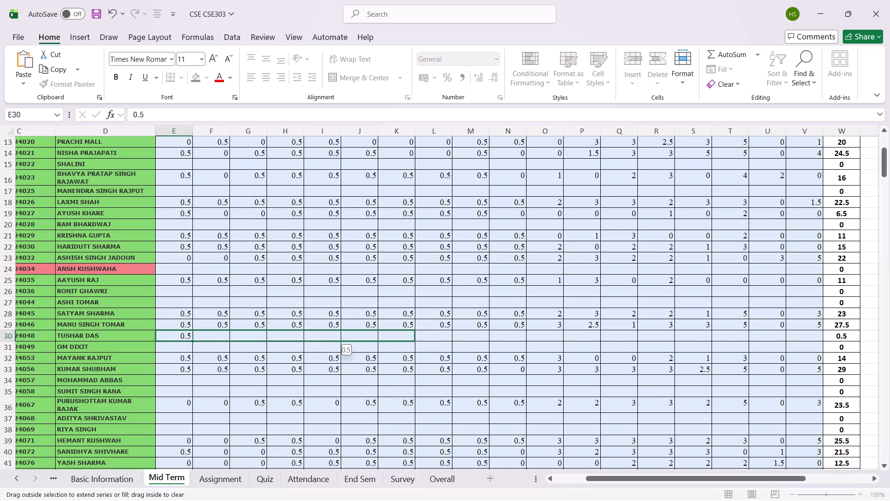
left_click_drag(436, 329, 410, 335)
Enter row 30 marks of 0 for Q8, Q9 and Q10.
left_click(439, 336)
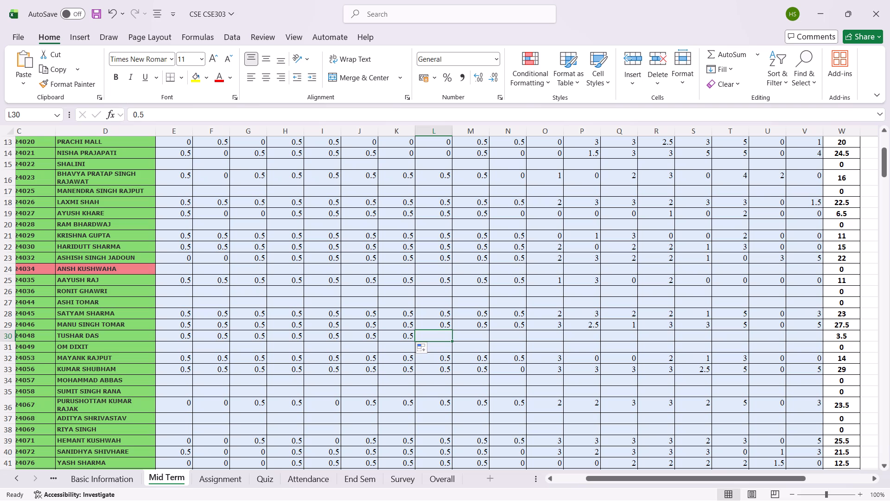
key("0")
left_click(465, 339)
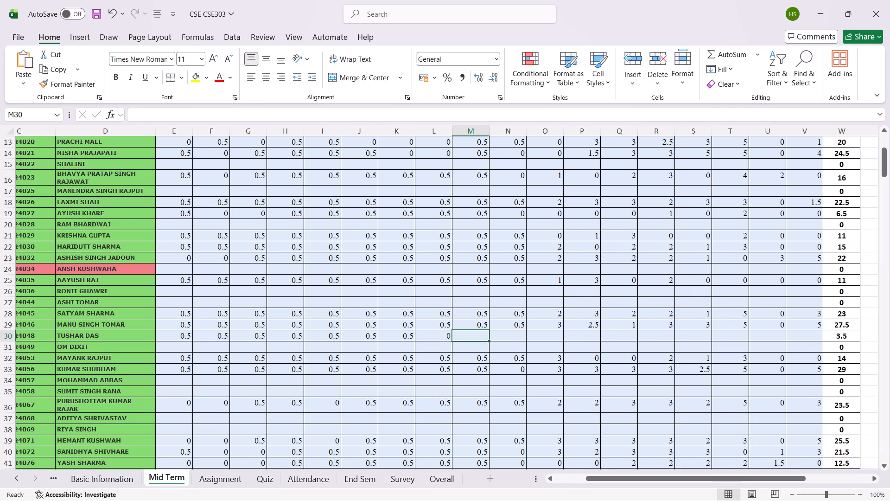
key("0")
left_click(510, 336)
key("0")
Enter row 30 marks of 1 for Q11, 0 for Q12, 2 for Q13 and 1 for Q14.
left_click(552, 337)
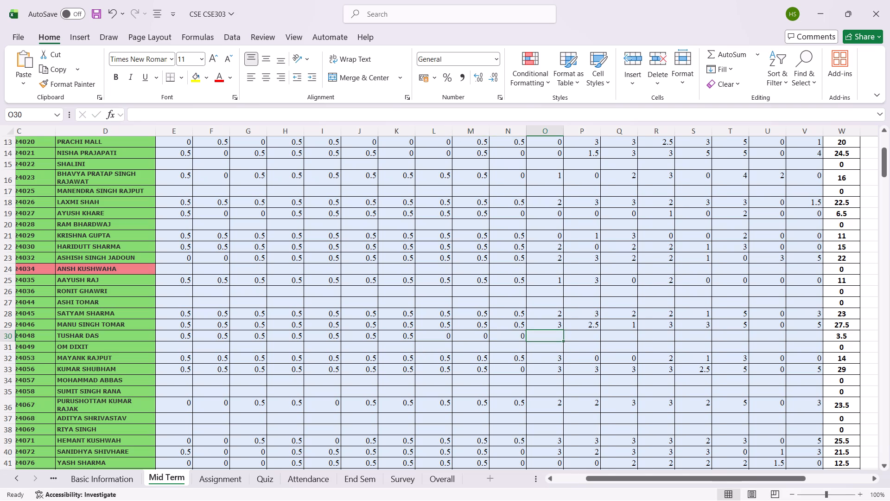
key("1")
left_click(577, 336)
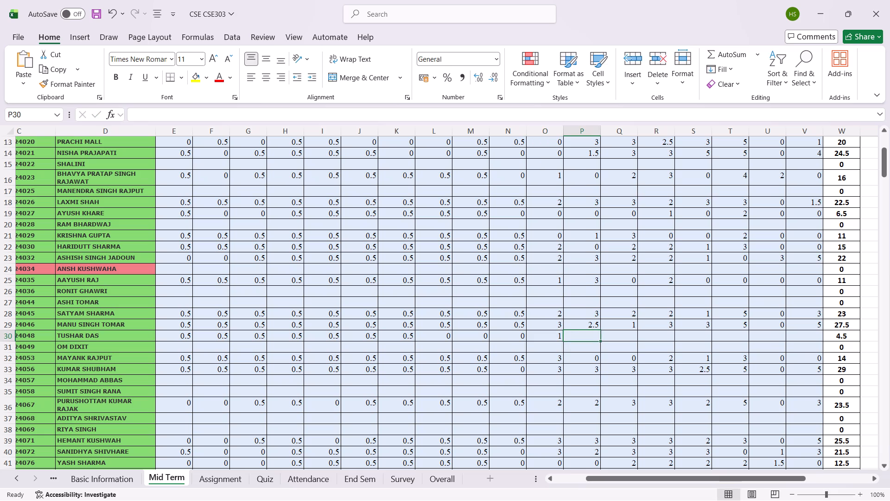
key("0")
left_click(617, 337)
key("2")
left_click(668, 335)
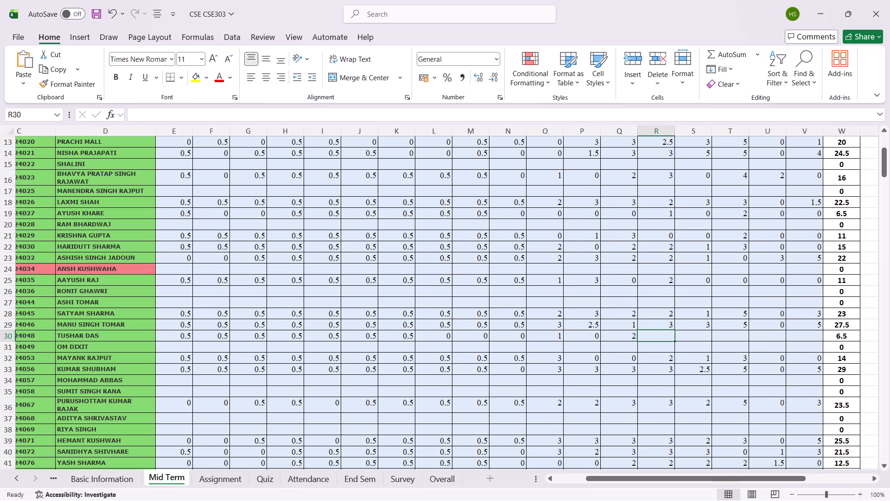
key("1")
Complete row 30 with 0 for Q15, 1.5 for Q16, 0 for Q17 and 0 for Q18.
left_click(687, 334)
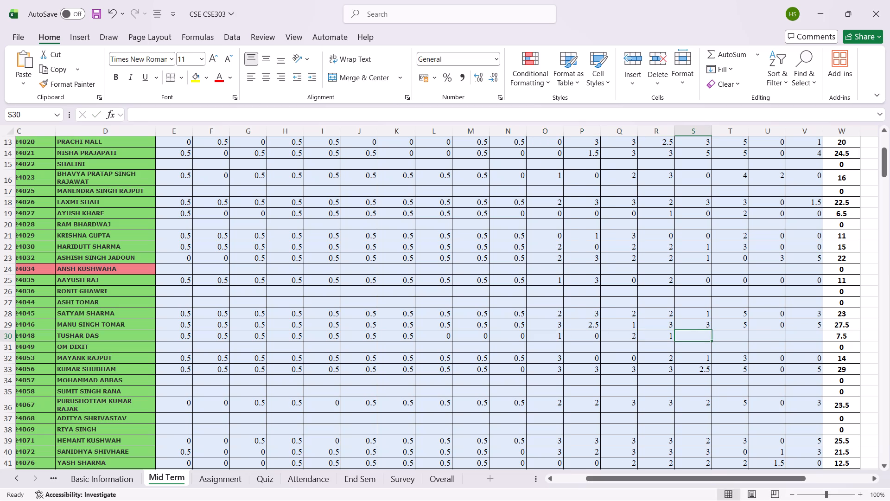
key("0")
left_click(724, 340)
type("2.5")
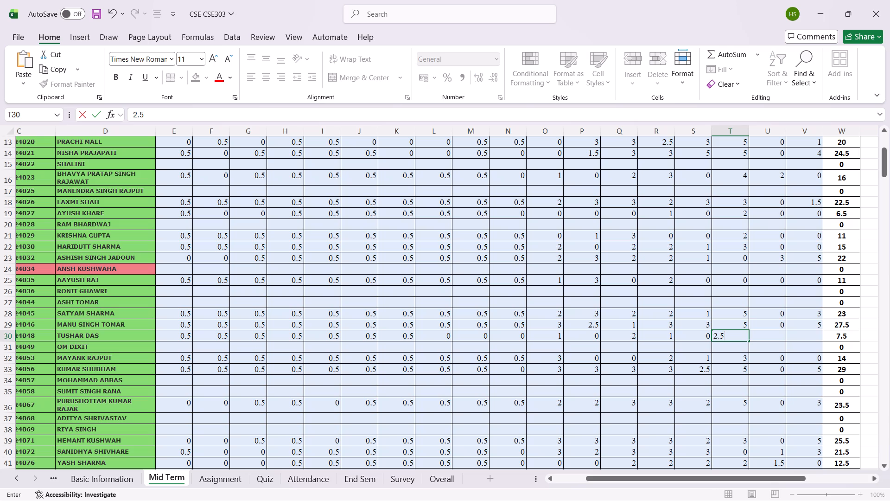
key("BackSpace")
key("BackSpace")
key("BackSpace")
key("1")
key("period")
key("5")
left_click(754, 338)
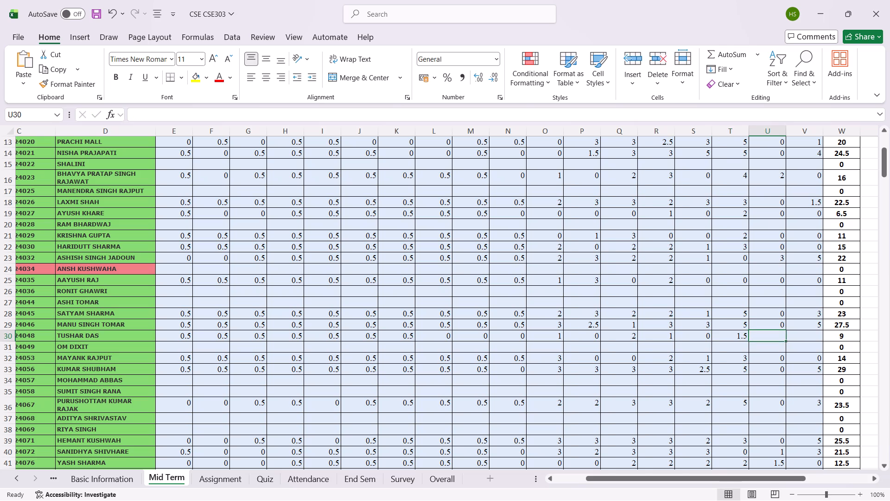
key("0")
left_click(813, 337)
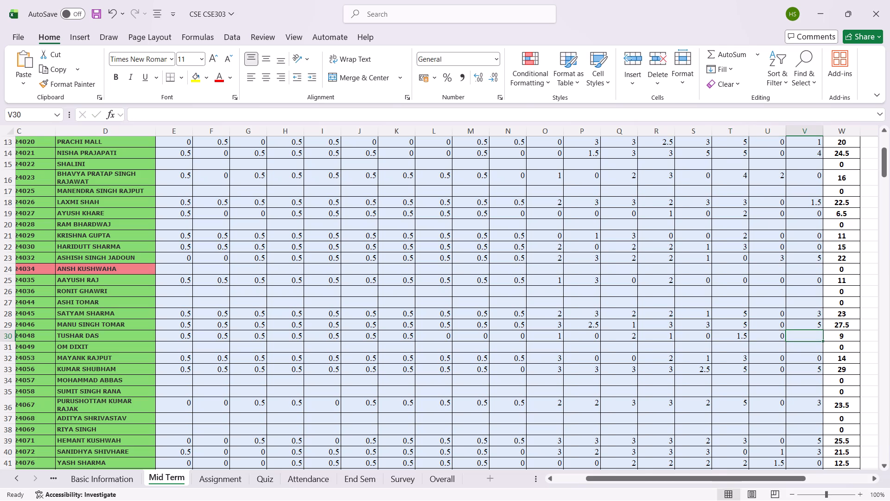
key("0")
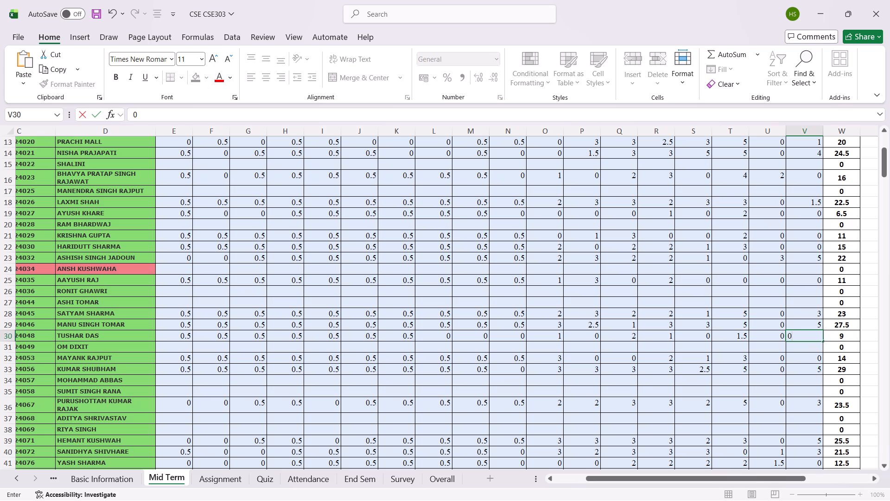
left_click(492, 390)
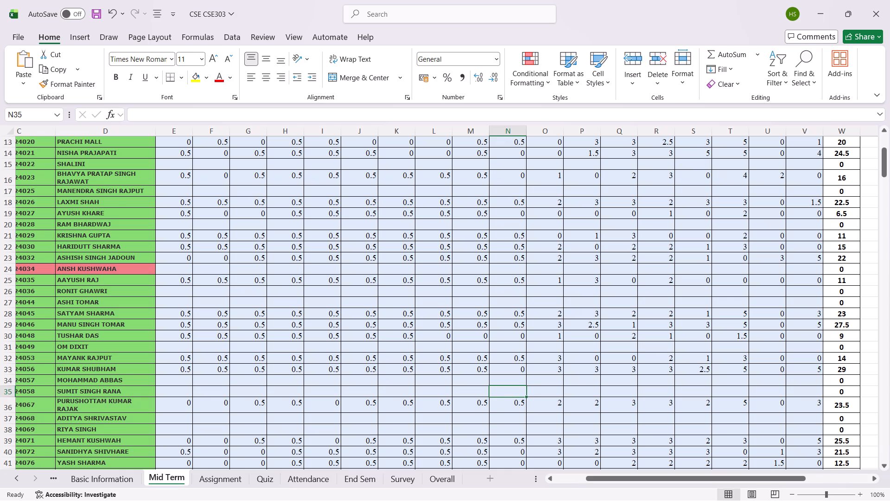
Enter 0.5 for Q1 in blank student row 64 and fill the same mark across through Q10.
scroll(92, 356, "up", 2)
scroll(91, 358, "down", 1)
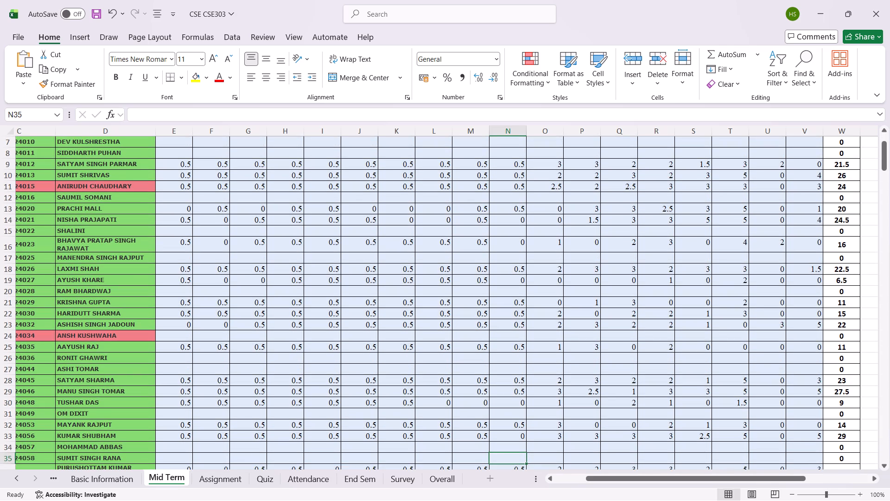
scroll(80, 389, "down", 1)
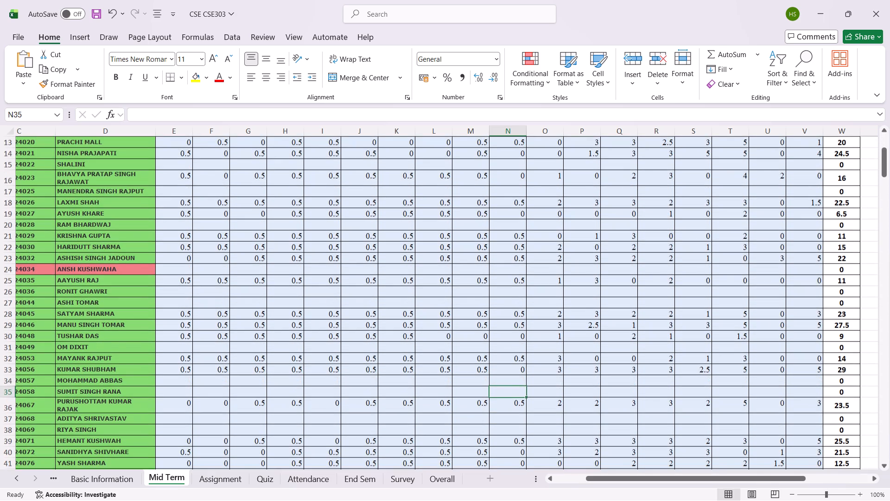
scroll(80, 389, "down", 2)
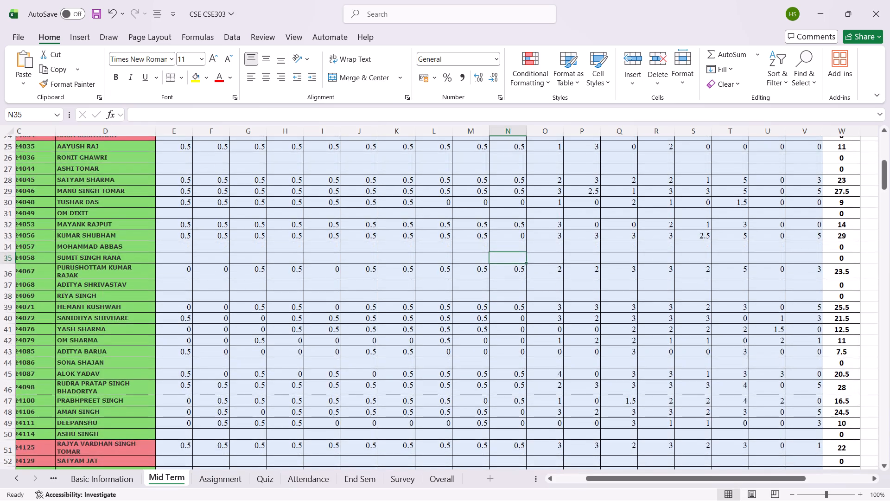
scroll(80, 389, "down", 1)
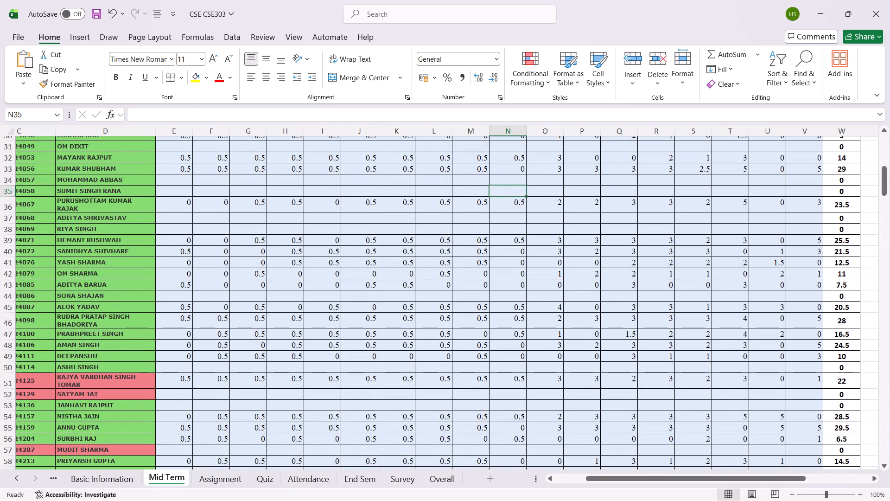
scroll(83, 409, "down", 2)
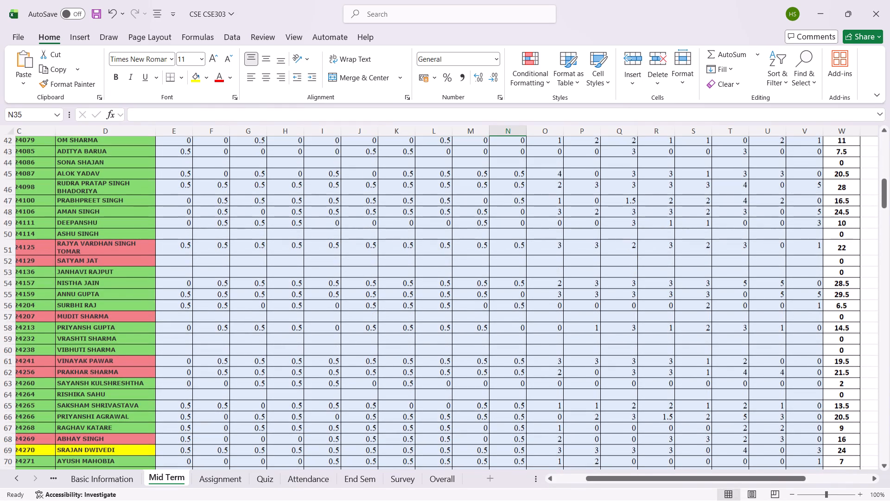
left_click(173, 389)
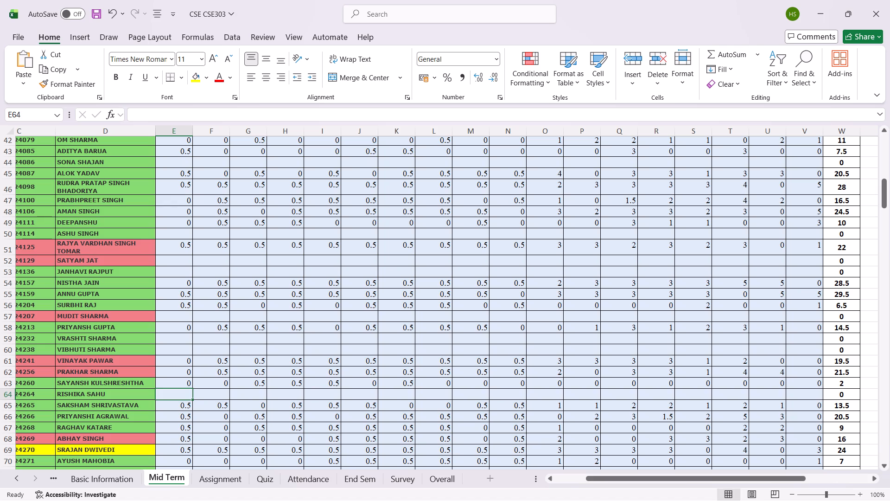
key("0")
type(".5")
left_click_drag(193, 400, 237, 400)
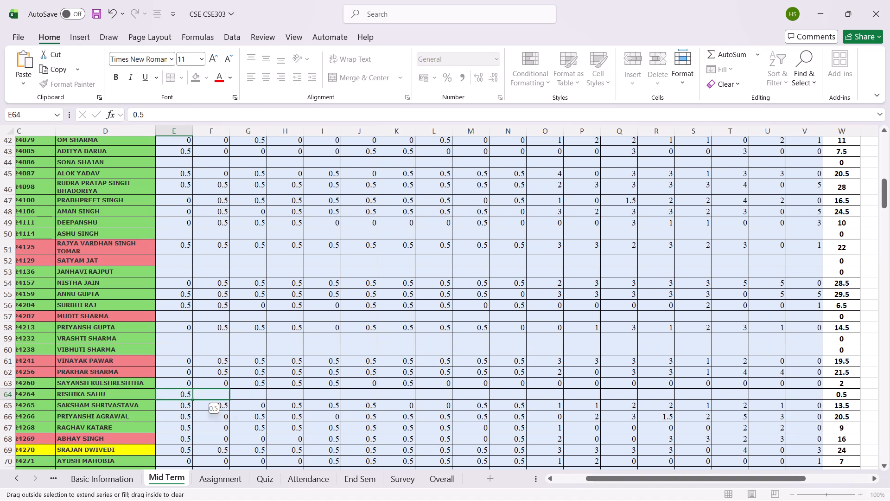
left_click_drag(237, 400, 517, 395)
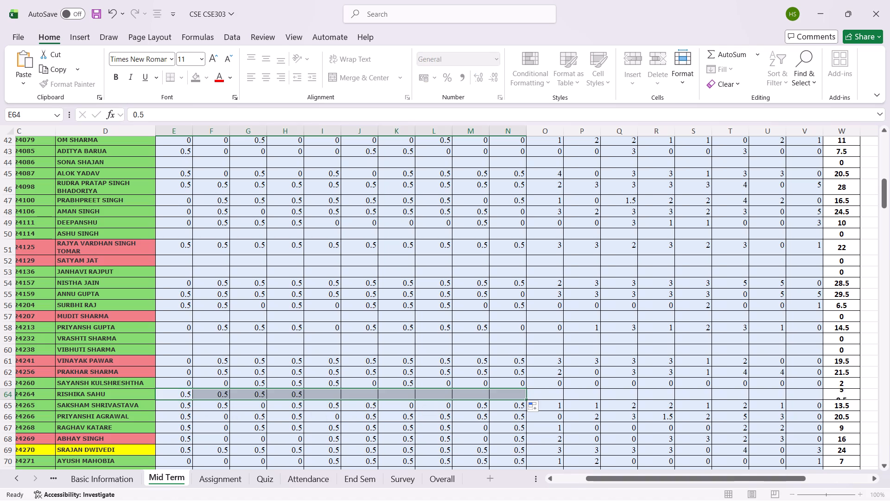
Enter row 64 marks of 1 for Q11, 0 for Q12, 3 for Q13 and 3 for Q14.
left_click(551, 398)
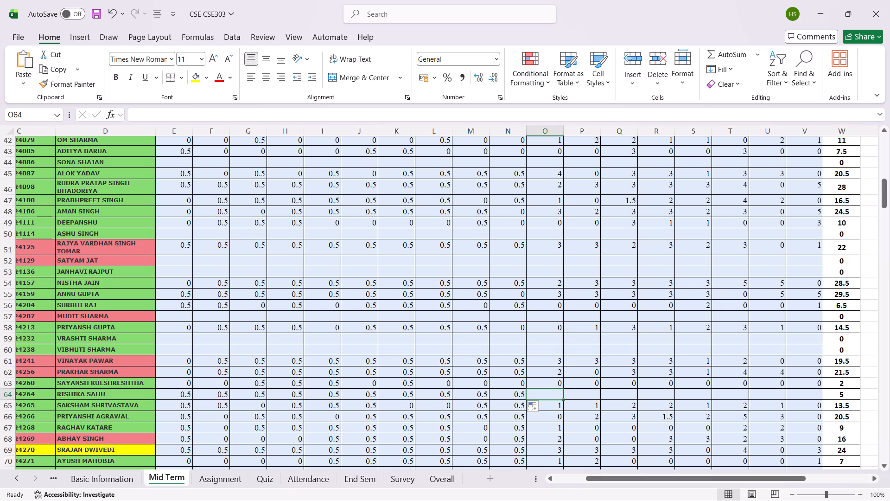
key("1")
left_click(584, 397)
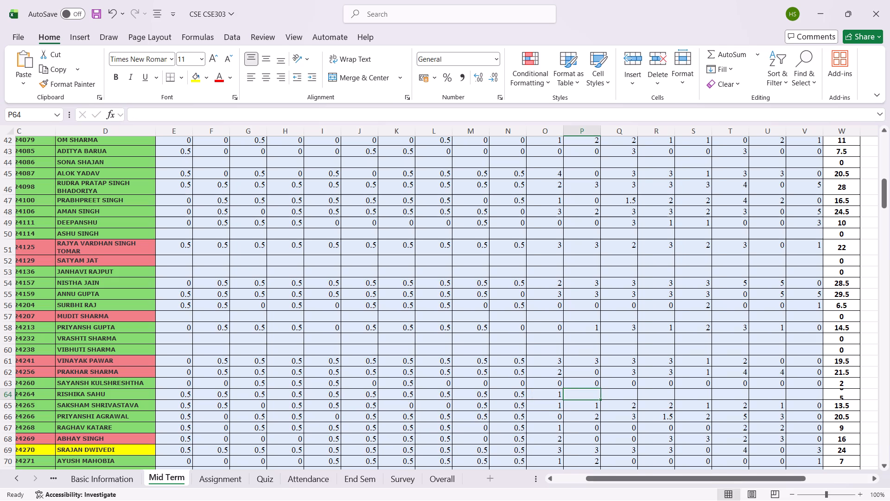
key("0")
left_click(618, 390)
key("3")
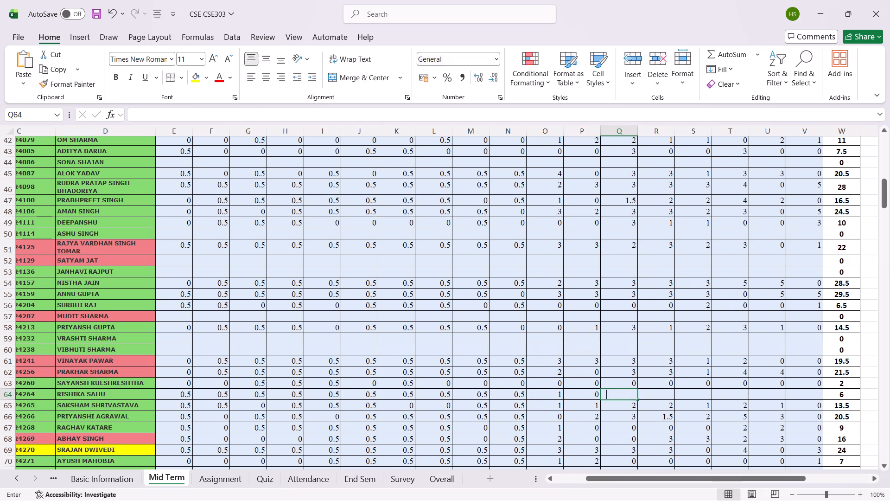
left_click(661, 395)
key("3")
Complete row 64 with 3 for Q15, 4 for Q16, 0 for Q17 and 1 for Q18.
left_click(683, 395)
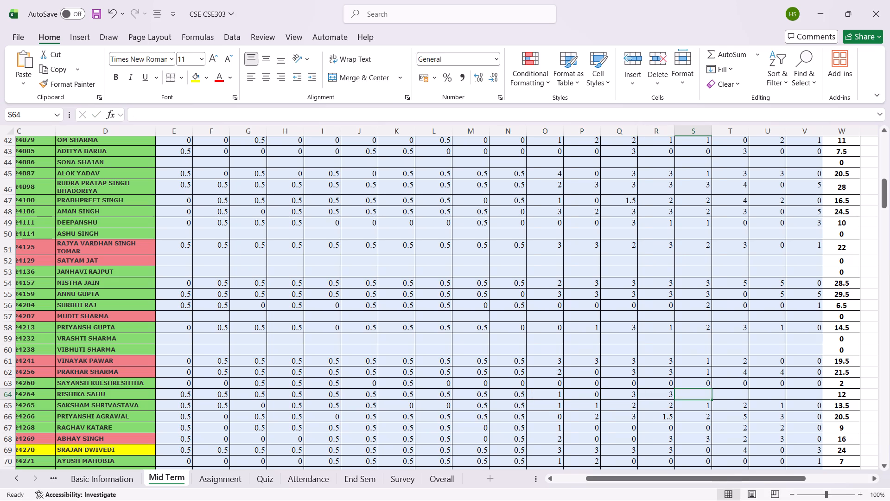
key("3")
left_click(725, 397)
key("4")
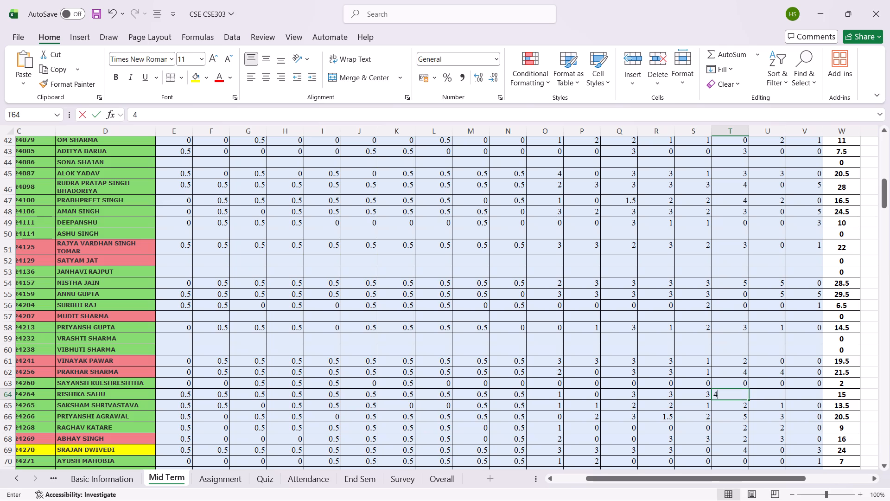
left_click(762, 397)
key("0")
left_click(804, 396)
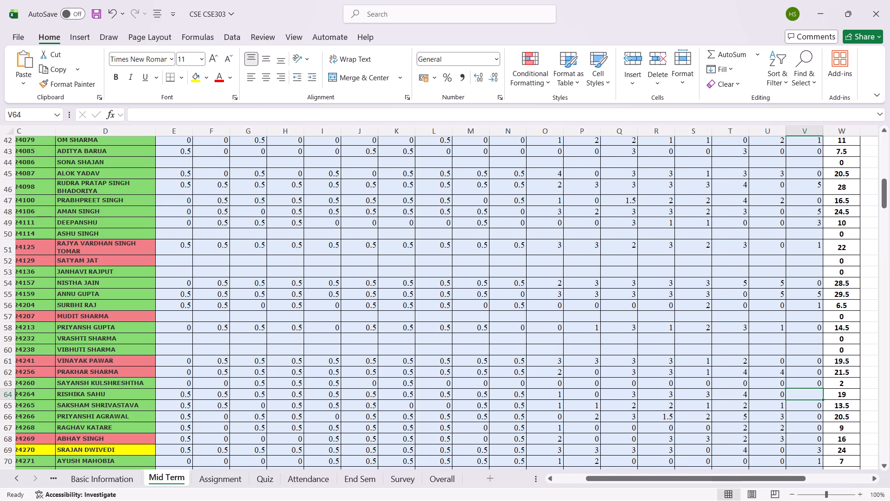
key("1")
left_click(628, 419)
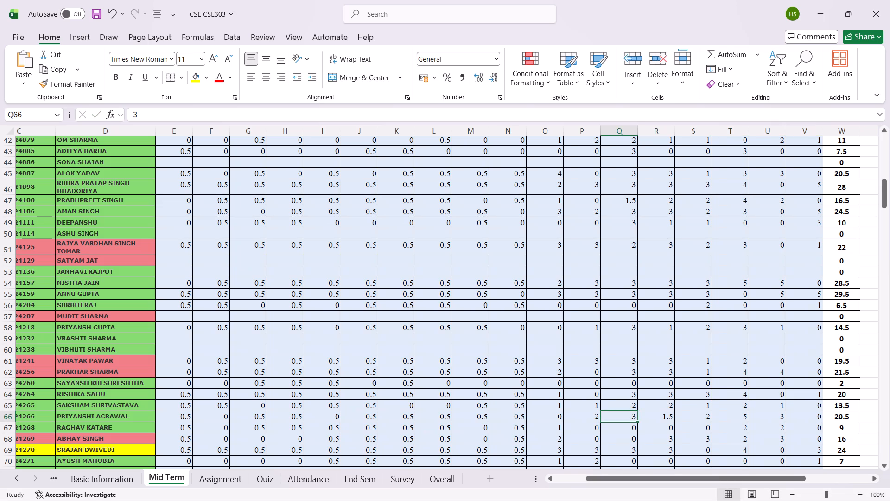
Enter marks in blank student row 37: 0.5 for Q1 and Q2, 0 for Q3, 0.5 for Q4 and 0 for Q5.
scroll(156, 363, "up", 2)
left_click(172, 216)
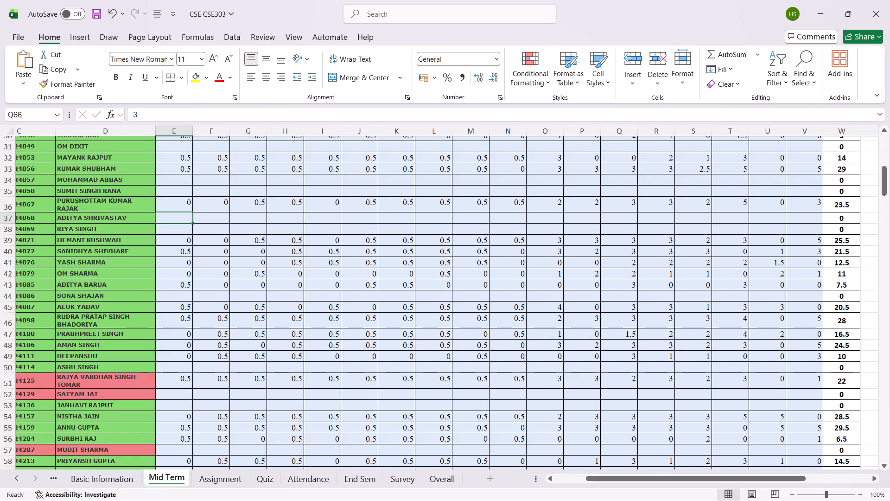
type("0.5")
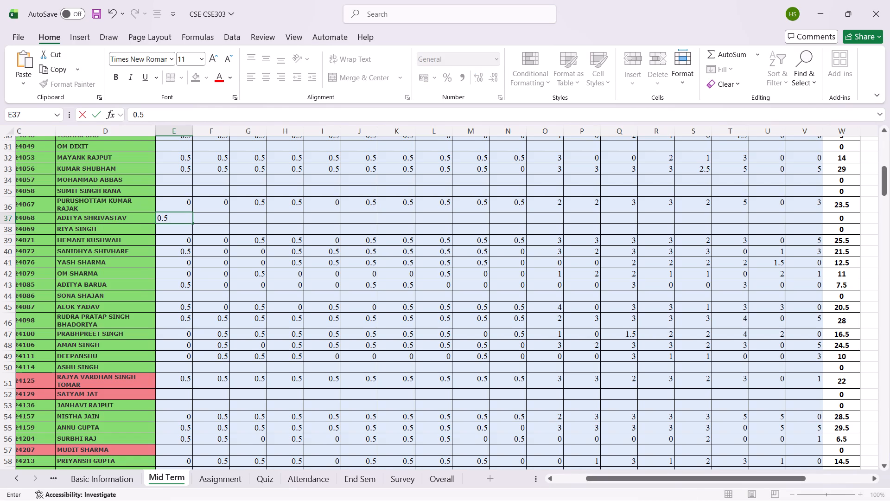
left_click(198, 217)
type("0.5")
left_click(248, 218)
key("0")
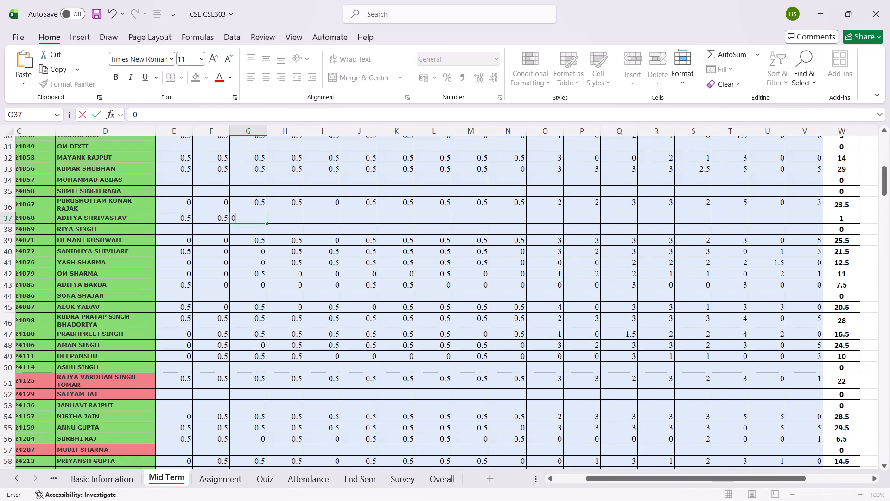
left_click(286, 218)
type("0.5")
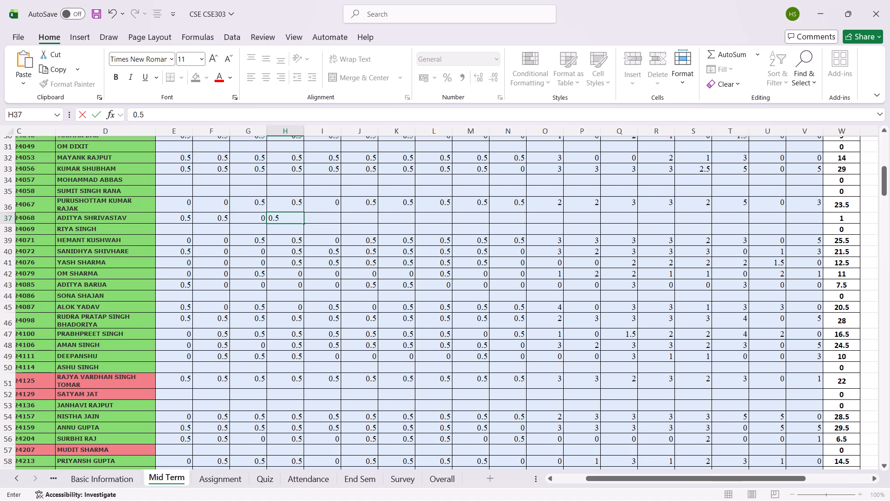
left_click(329, 223)
key("0")
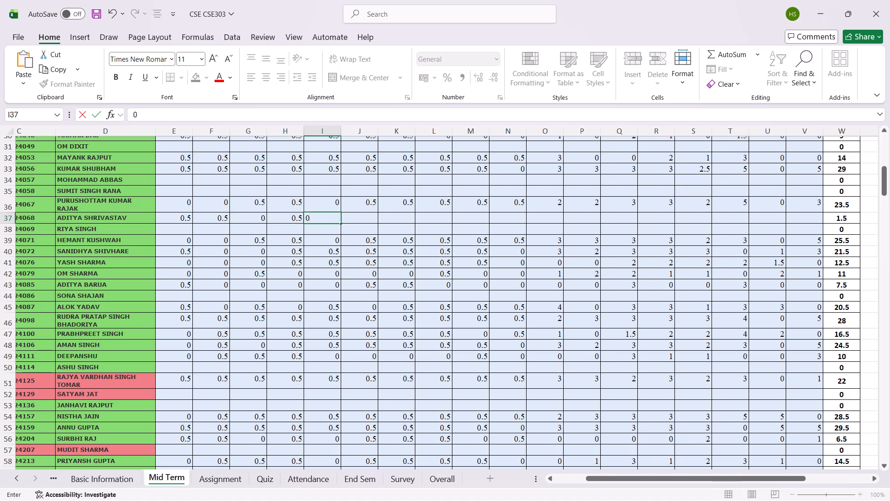
Enter 0.5 for Q6 in row 37, fill it across through Q9, and enter 0 for Q10.
left_click(357, 217)
key("0")
key("period")
key("5")
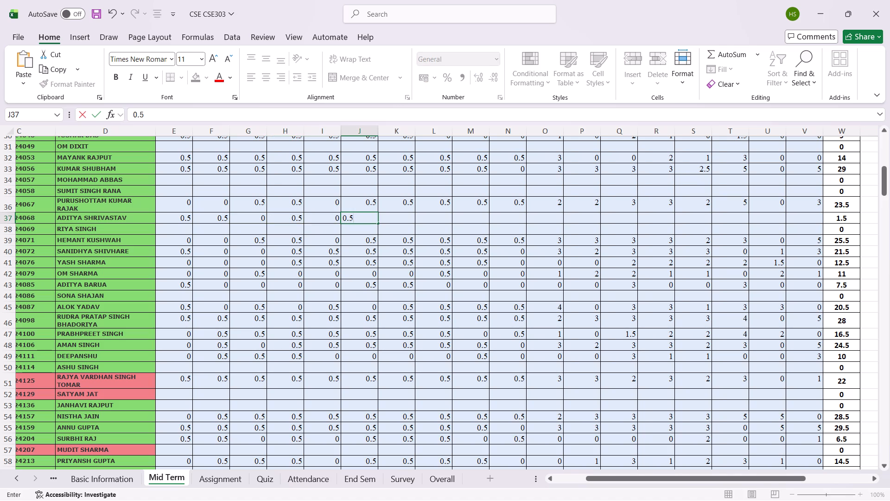
left_click_drag(380, 222, 481, 220)
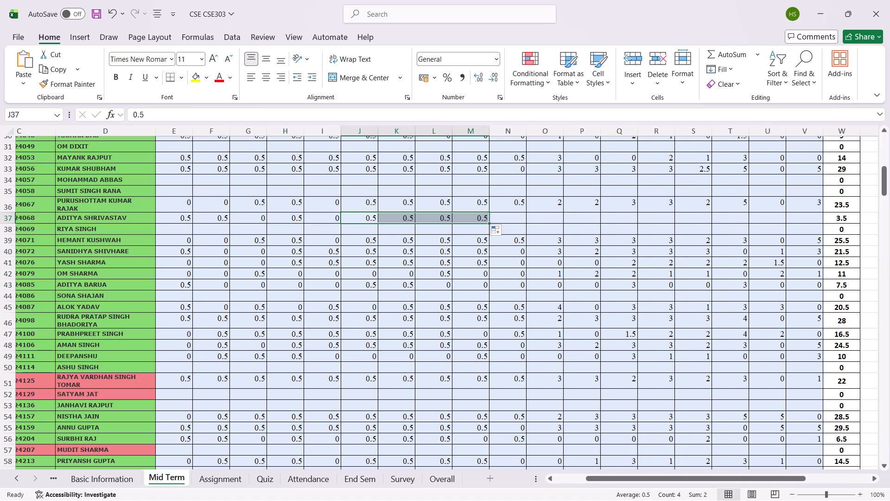
left_click(506, 218)
key("0")
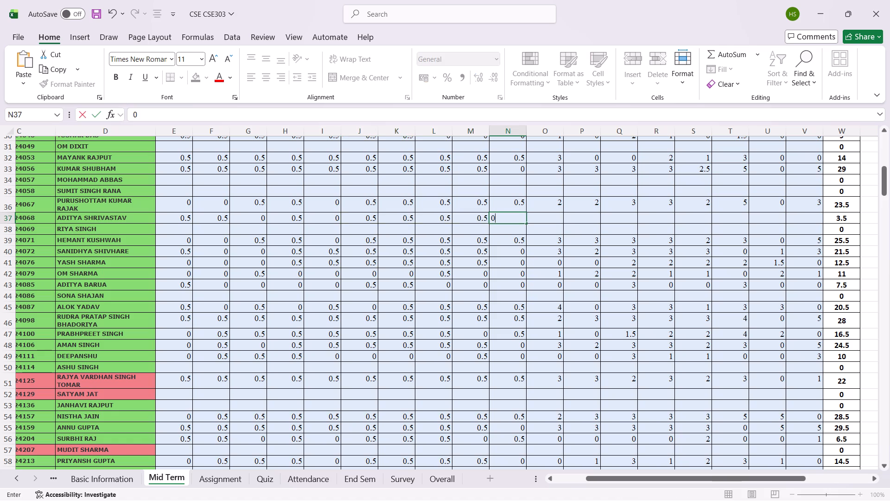
Enter row 37 marks of 3 for Q11, 1 for Q12, 3 for Q13 and 3 for Q14.
left_click(543, 219)
key("3")
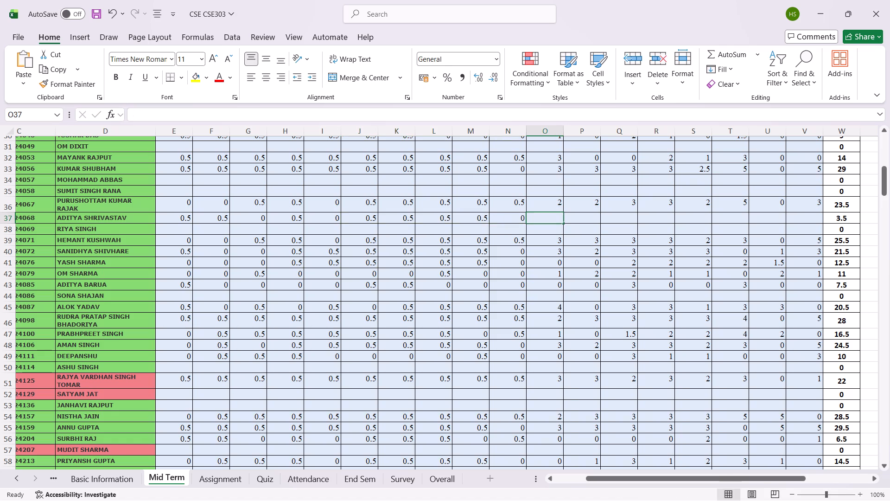
left_click(592, 222)
key("1")
left_click(607, 220)
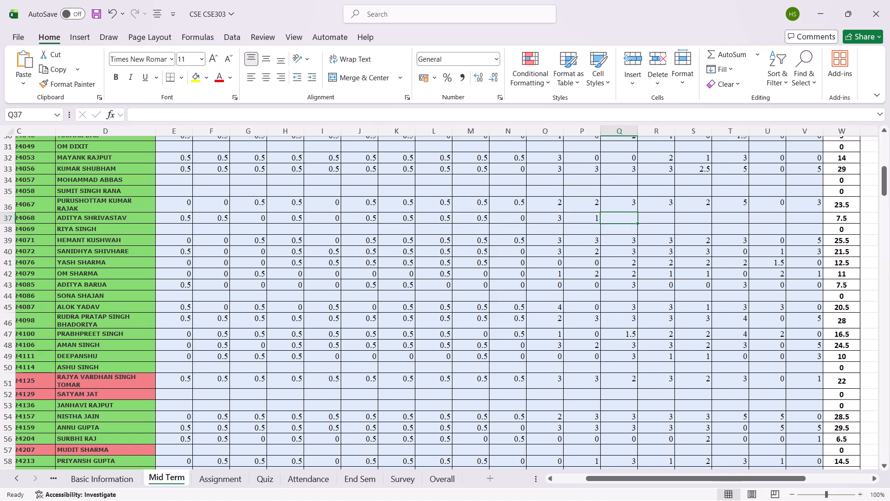
key("3")
left_click(647, 220)
key("3")
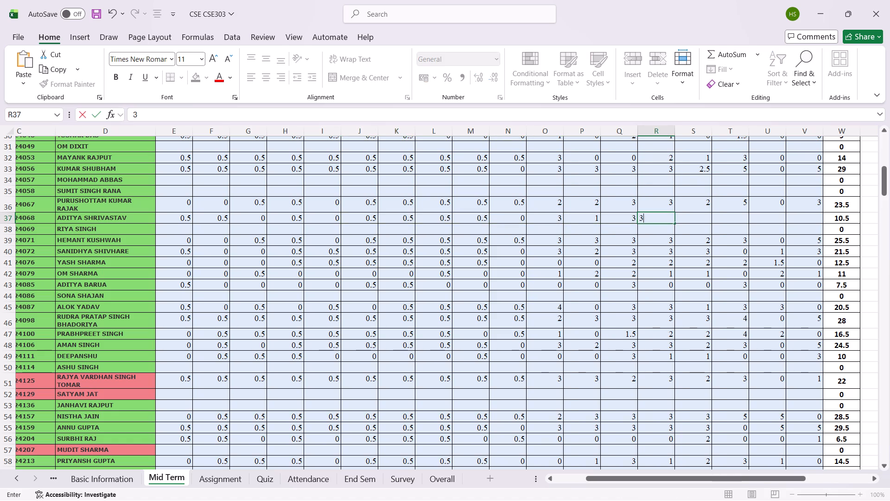
Complete row 37 with 2 for Q15, 3 for Q16, 2 for Q17 and 0 for Q18.
left_click(684, 220)
key("2")
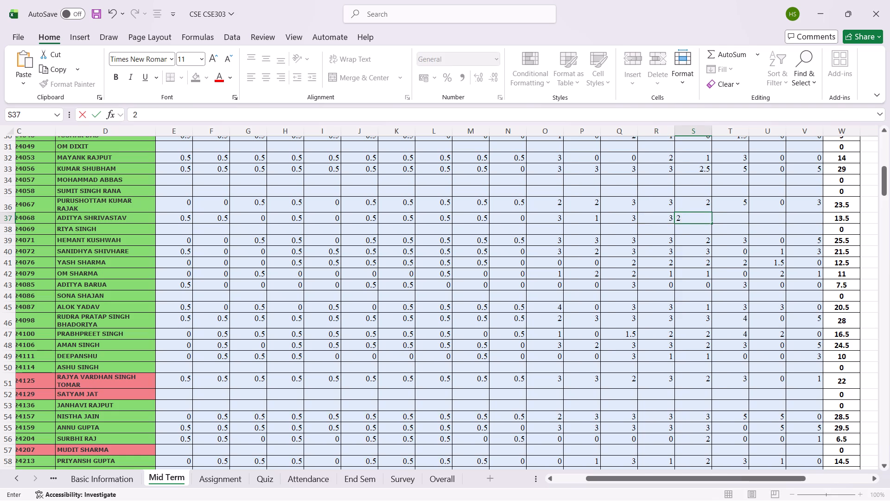
left_click(732, 220)
key("3")
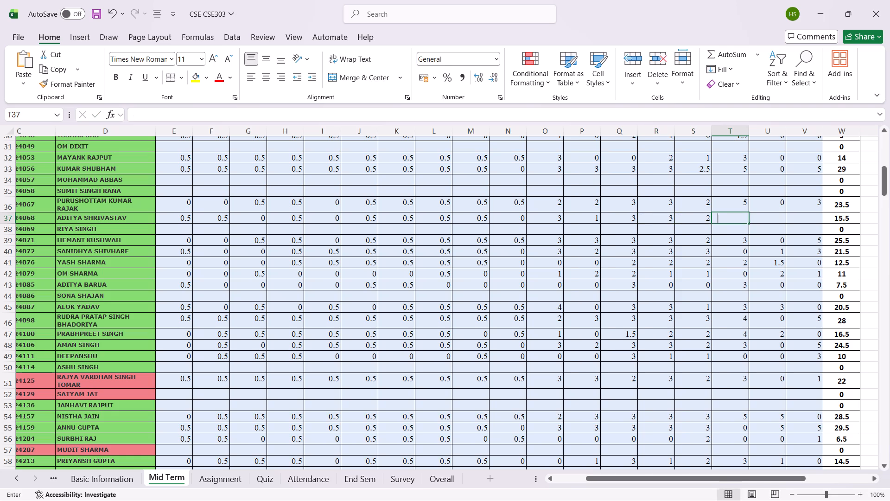
left_click(766, 221)
key("2")
left_click(805, 219)
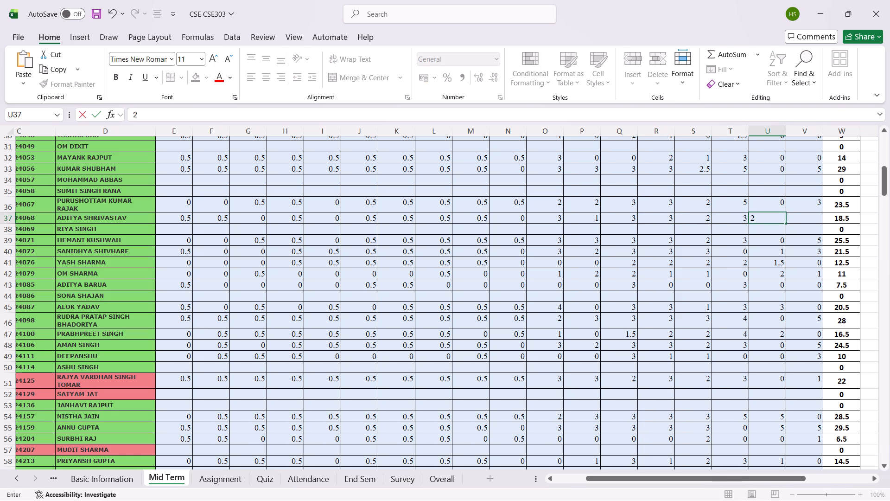
key("0")
left_click(674, 250)
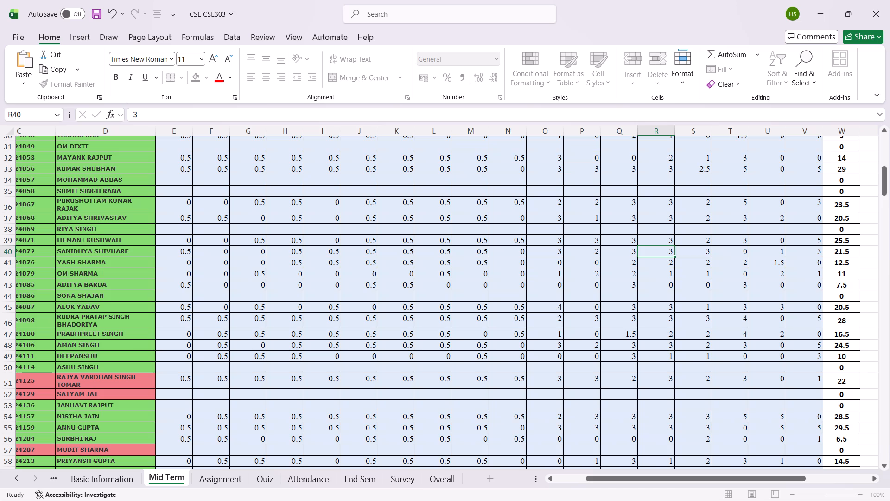
Enter 0.5 for Q1 in blank student row 31 and fill it across through Q10.
scroll(133, 366, "up", 2)
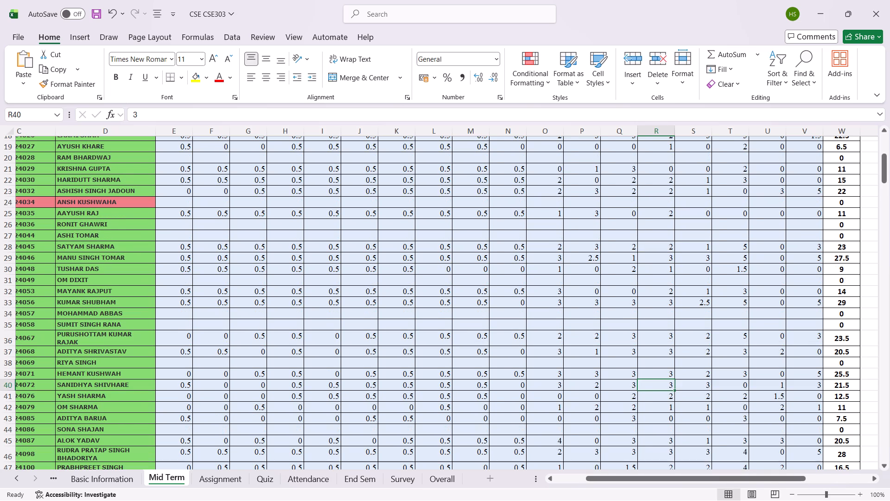
left_click(184, 278)
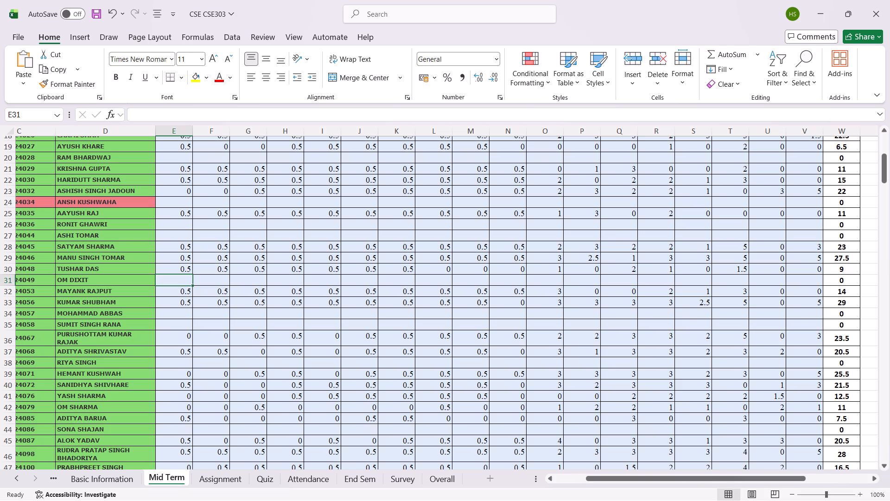
type("0.5")
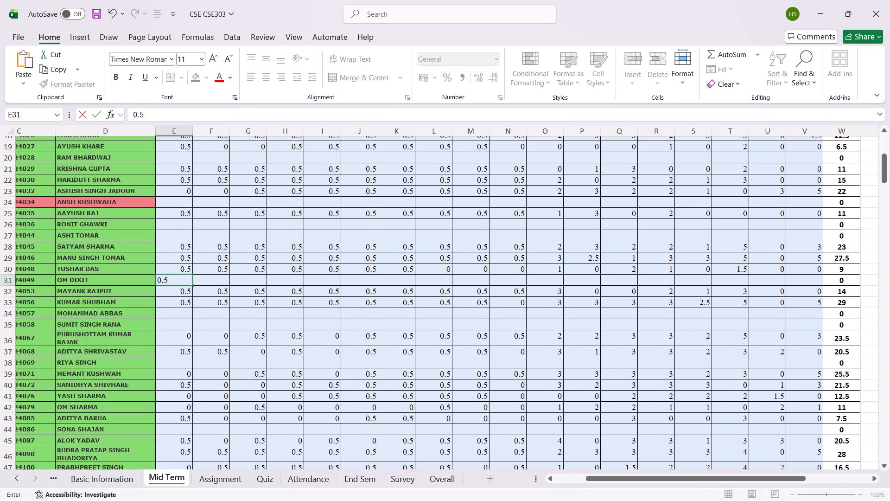
left_click_drag(193, 284, 508, 278)
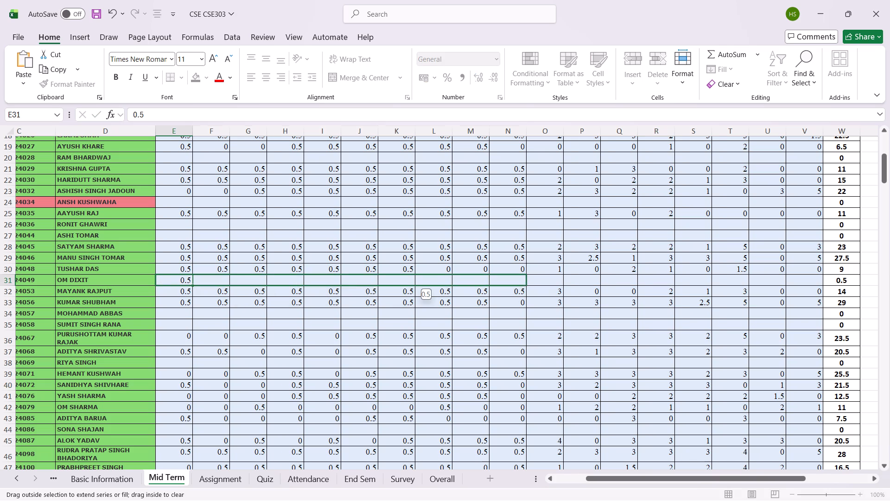
left_click_drag(508, 278, 509, 278)
Enter row 31 marks of 3 for Q11, 0 for Q12, 3 for Q13 and 2 for Q14.
left_click(547, 286)
left_click(555, 278)
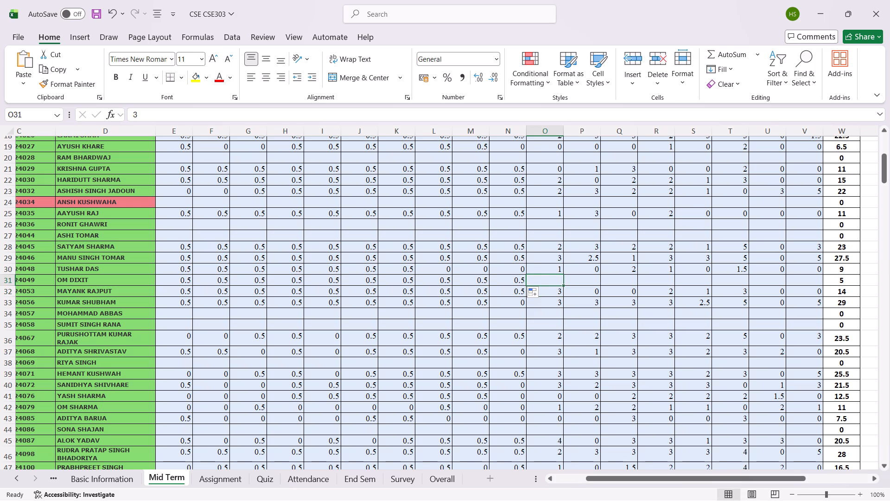
key("3")
left_click(580, 281)
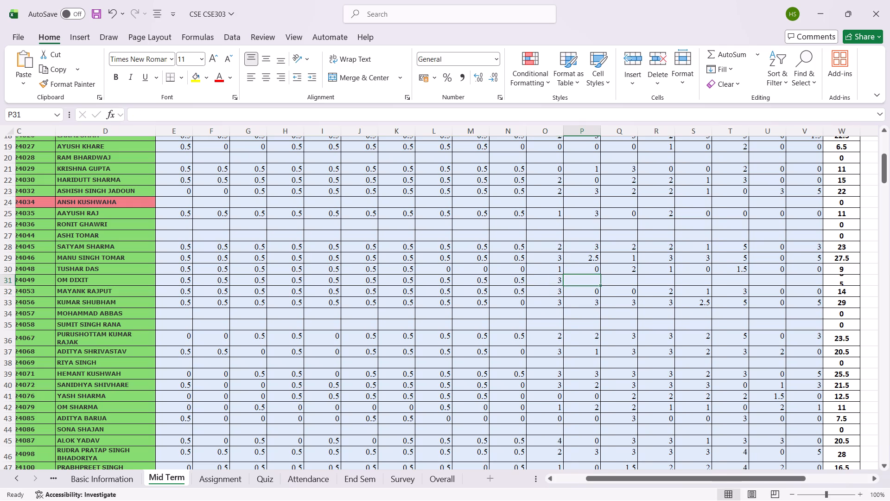
key("0")
left_click(625, 283)
key("3")
left_click(661, 277)
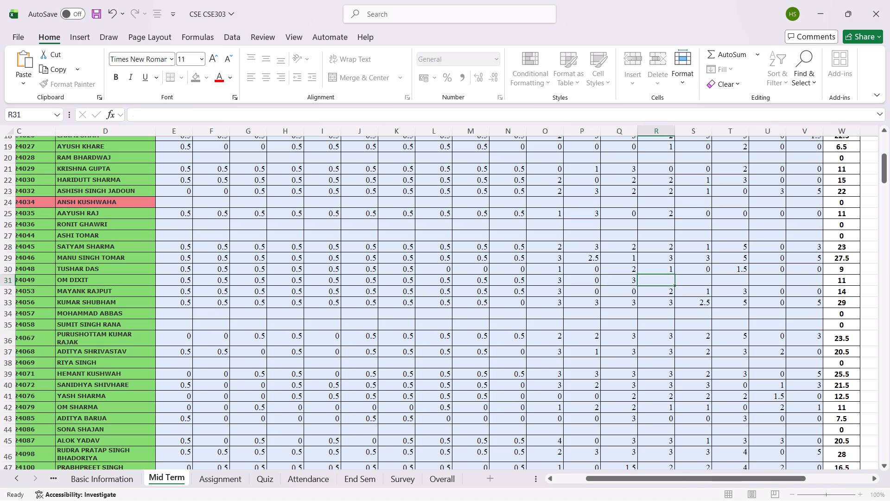
key("2")
Complete row 31 with 1 for Q15, 2 for Q16, 0 for Q17 and 3 for Q18.
left_click(692, 277)
key("1")
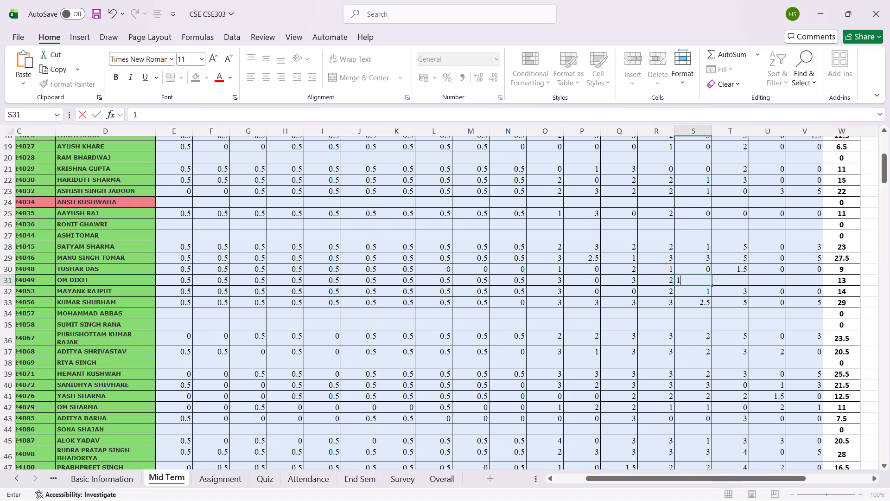
left_click(723, 276)
key("2")
left_click(756, 281)
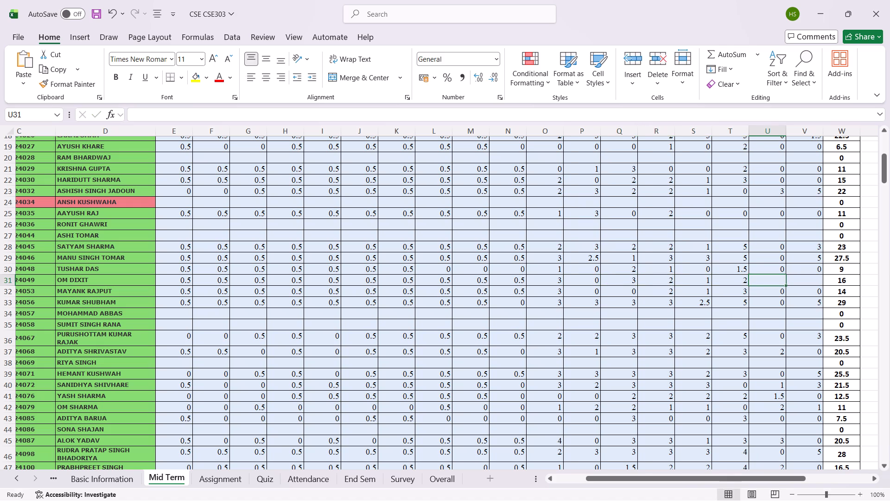
key("0")
left_click(799, 280)
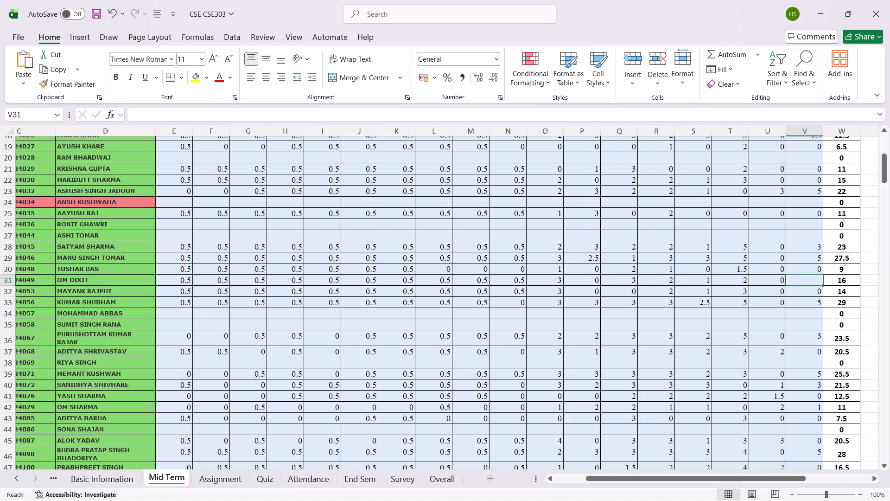
key("3")
left_click(669, 337)
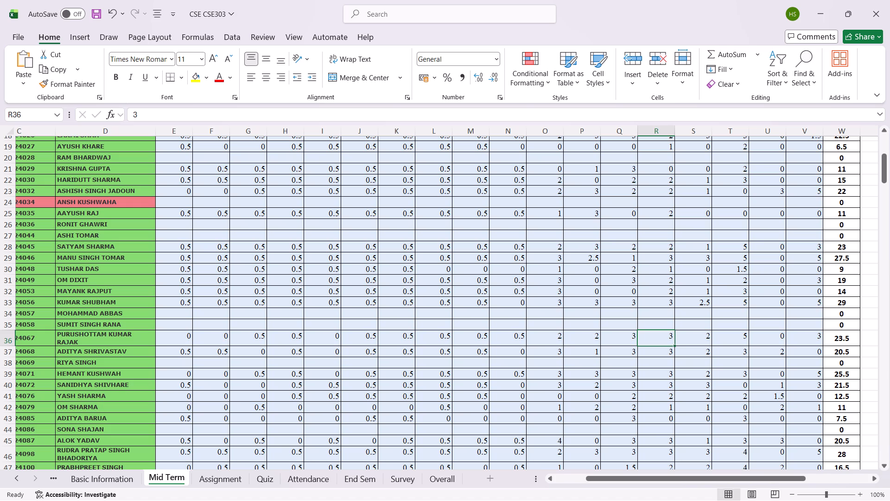
Enter 0.5 for Q1 in blank student row 7 and fill it across through Q10.
scroll(110, 385, "up", 2)
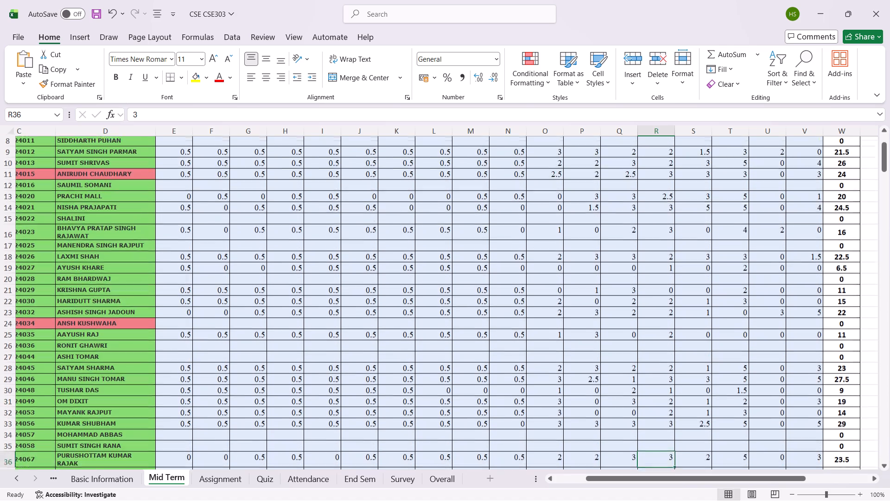
scroll(110, 385, "up", 2)
left_click(181, 208)
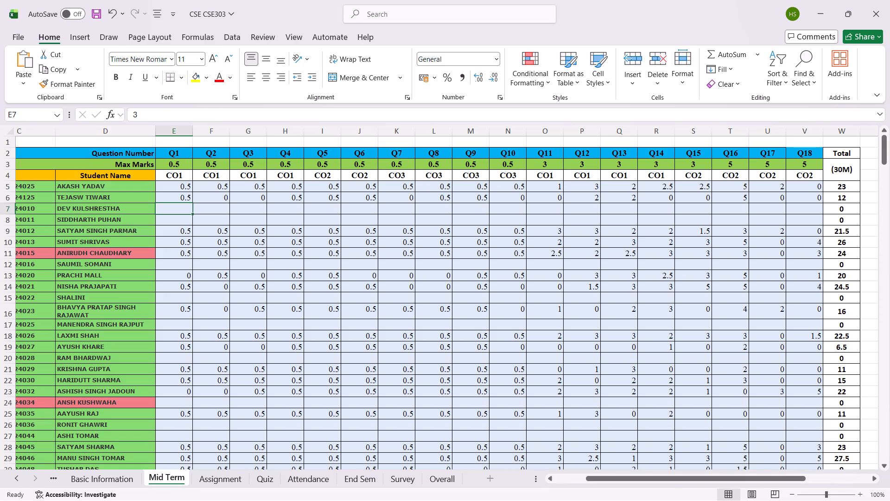
type("0.5")
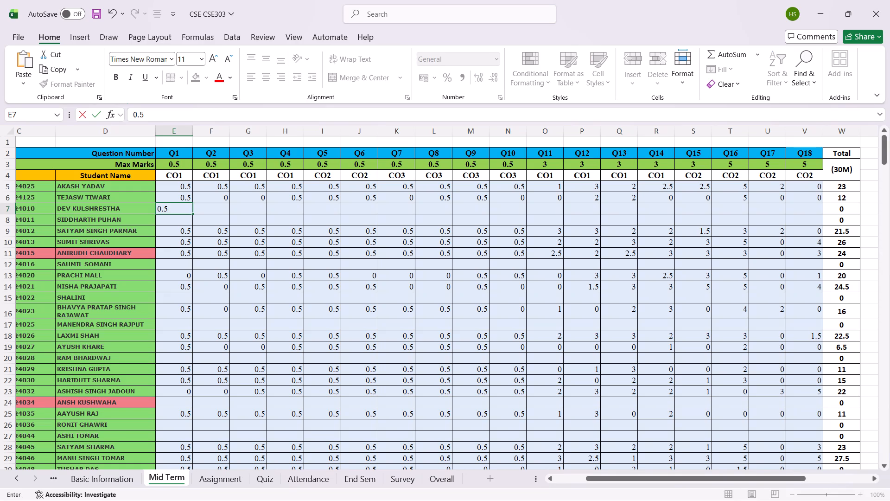
left_click_drag(193, 213, 283, 210)
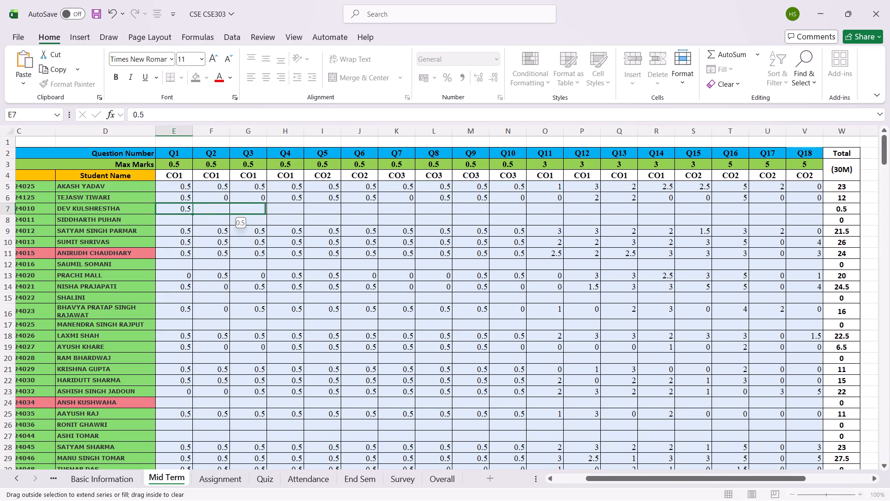
left_click_drag(283, 210, 512, 209)
Enter row 7 marks of 2 for Q11, 0 for Q12, 2.5 for Q13 and 0 for Q14.
left_click(549, 210)
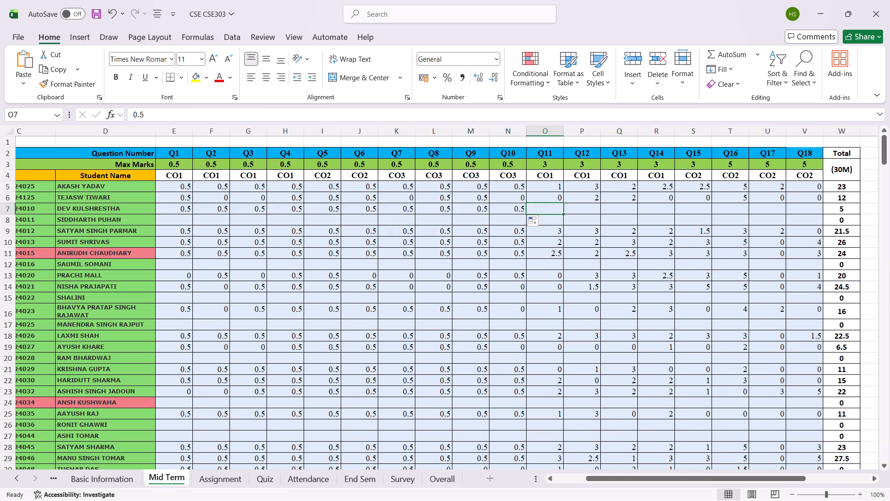
key("0")
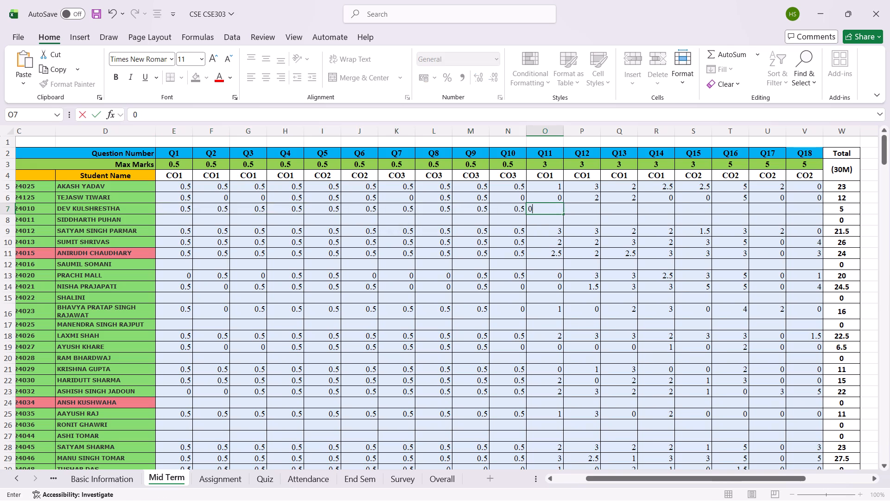
key("BackSpace")
key("2")
left_click(570, 210)
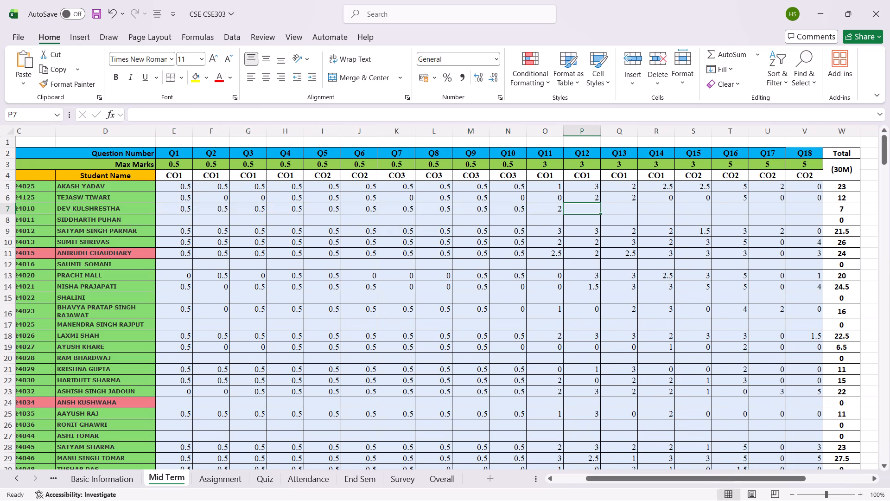
key("0")
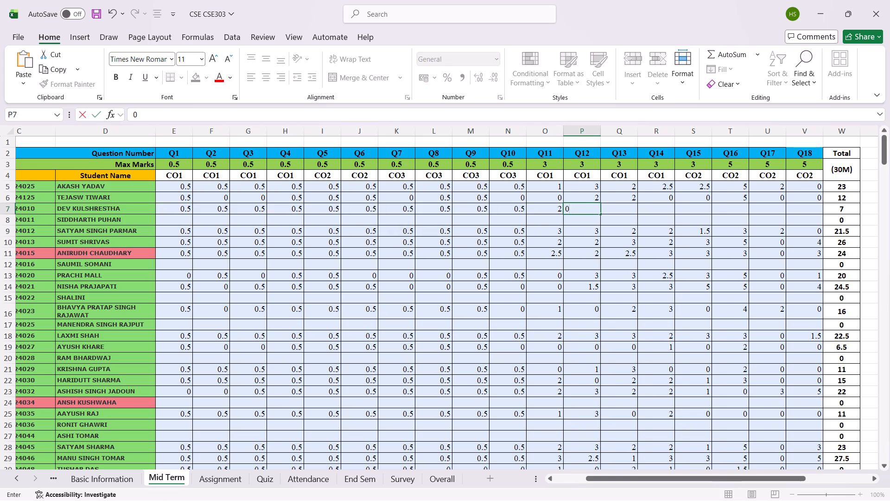
left_click(623, 211)
key("2")
key("period")
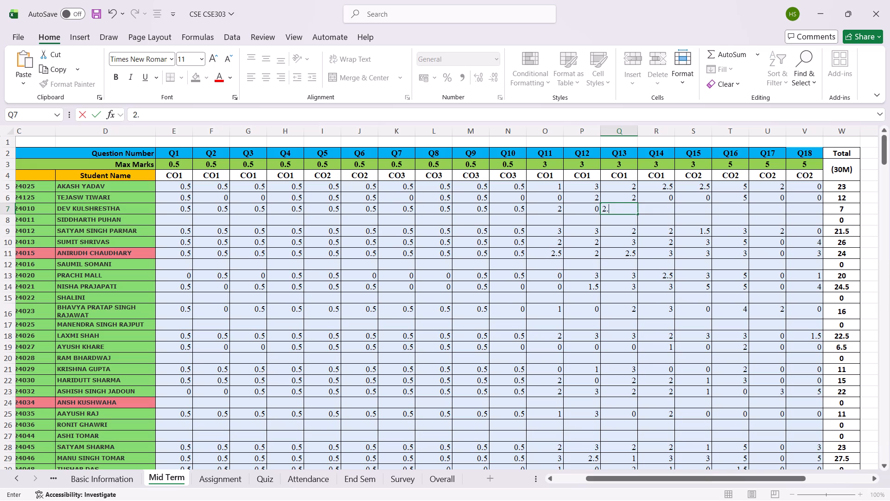
type("51")
key("BackSpace")
left_click(659, 209)
key("0")
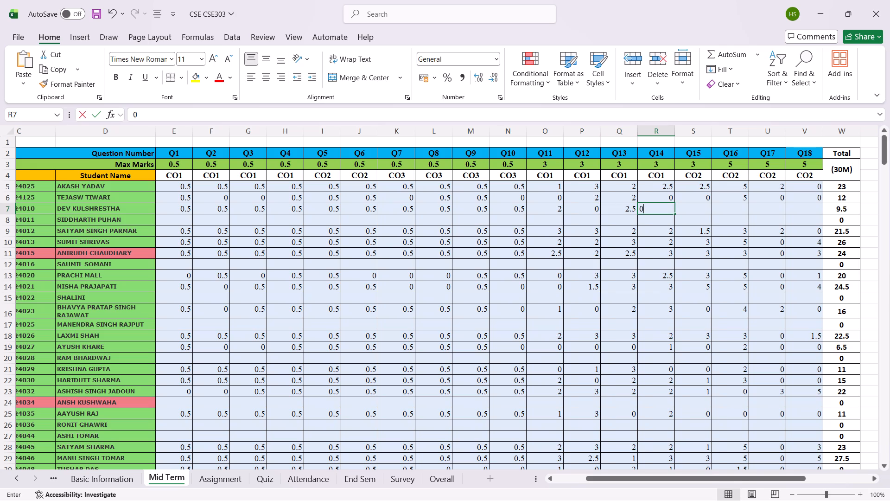
Complete row 7 with 3 for Q15, 5 for Q16, 0 for Q17 and 2 for Q18.
left_click(683, 208)
key("3")
left_click(729, 209)
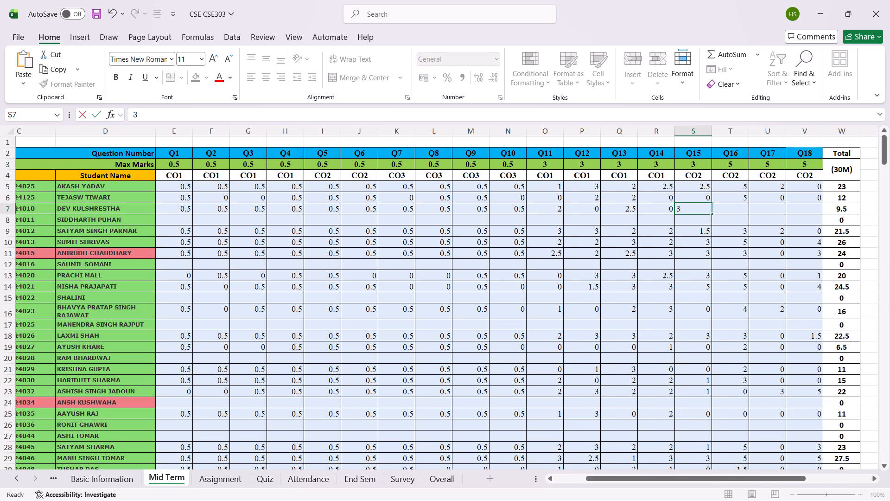
key("4")
key("BackSpace")
key("5")
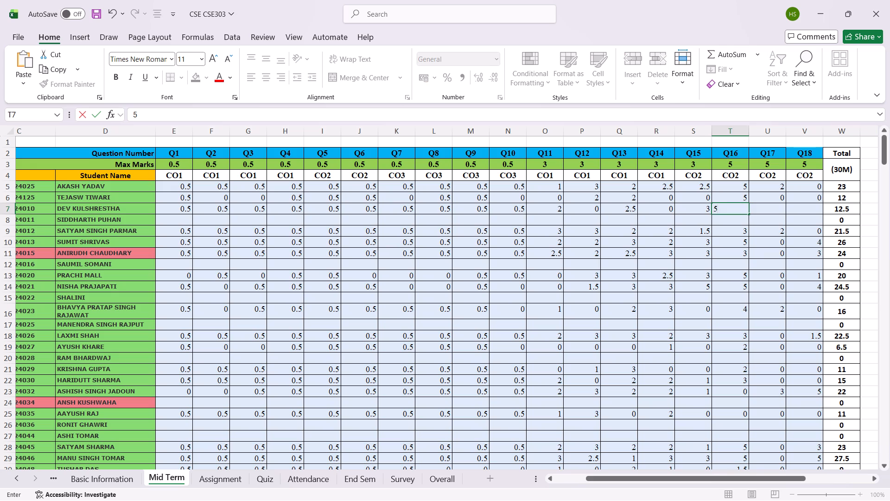
left_click(754, 208)
key("0")
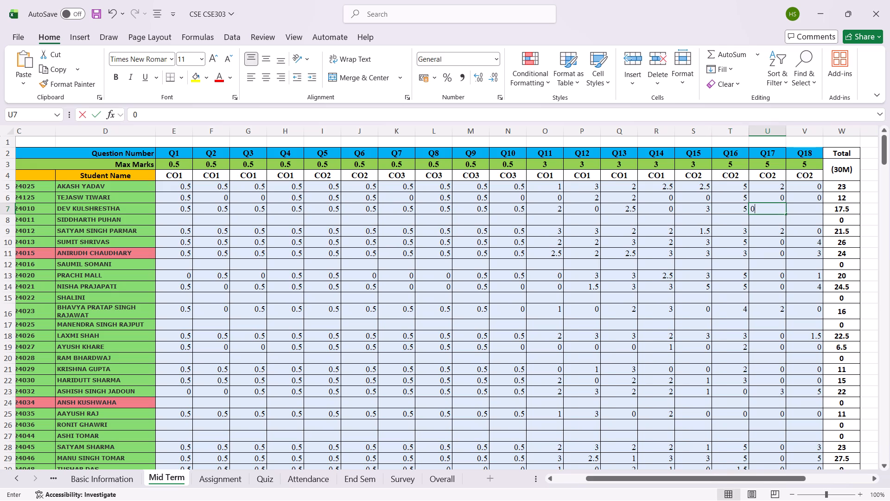
left_click(799, 211)
key("2")
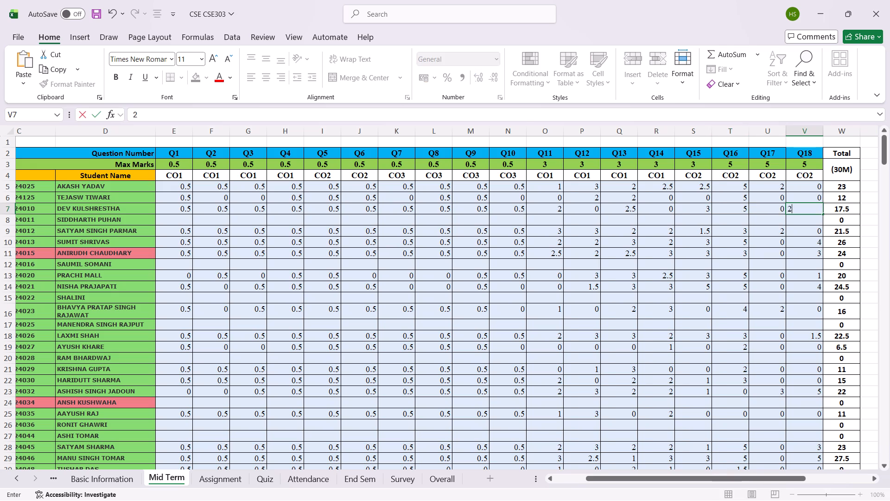
left_click(504, 267)
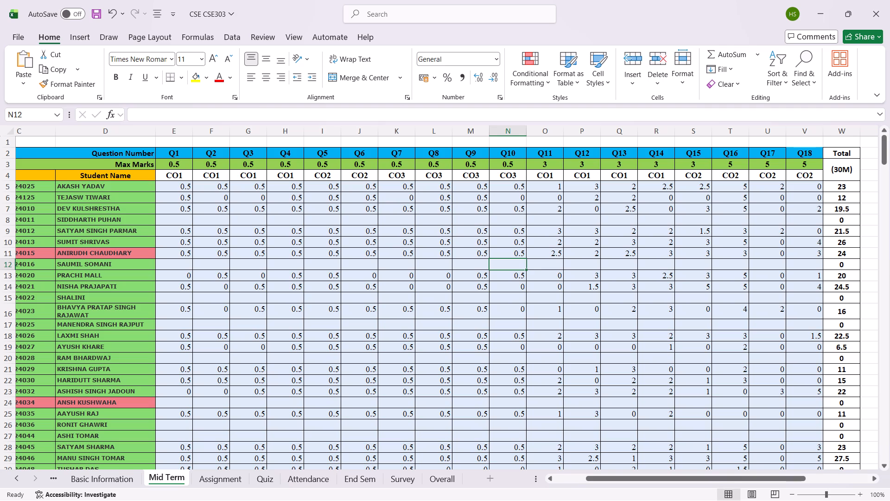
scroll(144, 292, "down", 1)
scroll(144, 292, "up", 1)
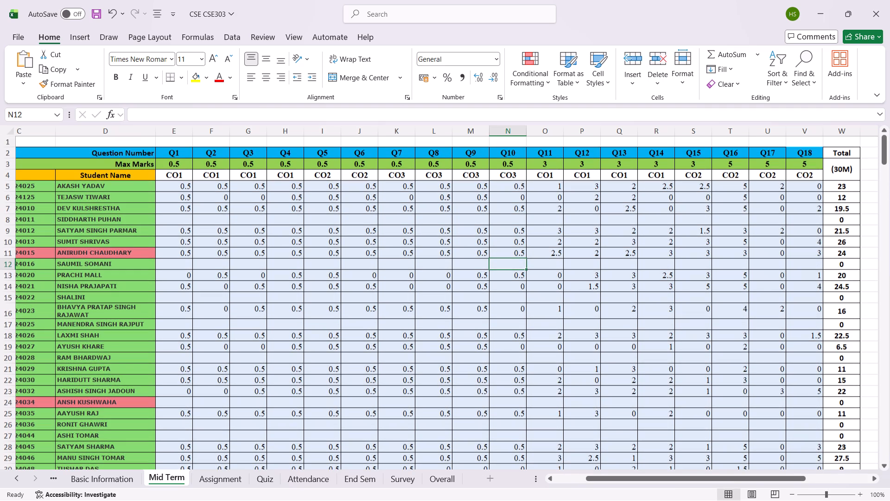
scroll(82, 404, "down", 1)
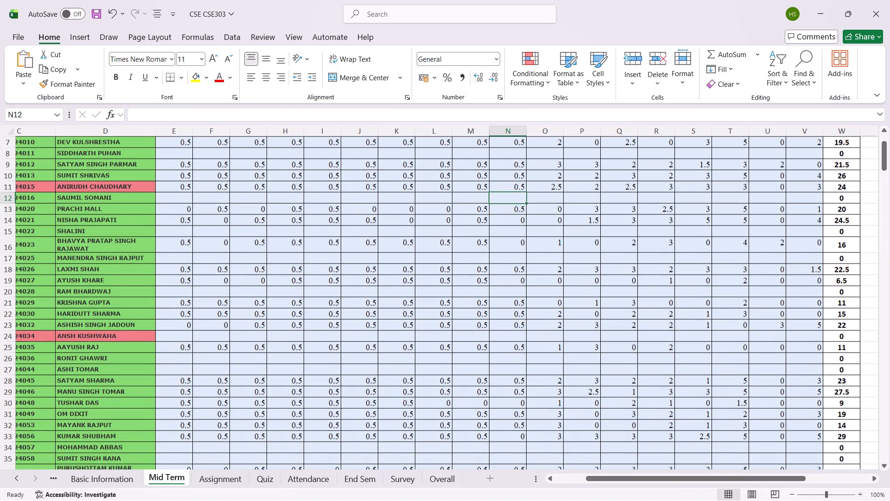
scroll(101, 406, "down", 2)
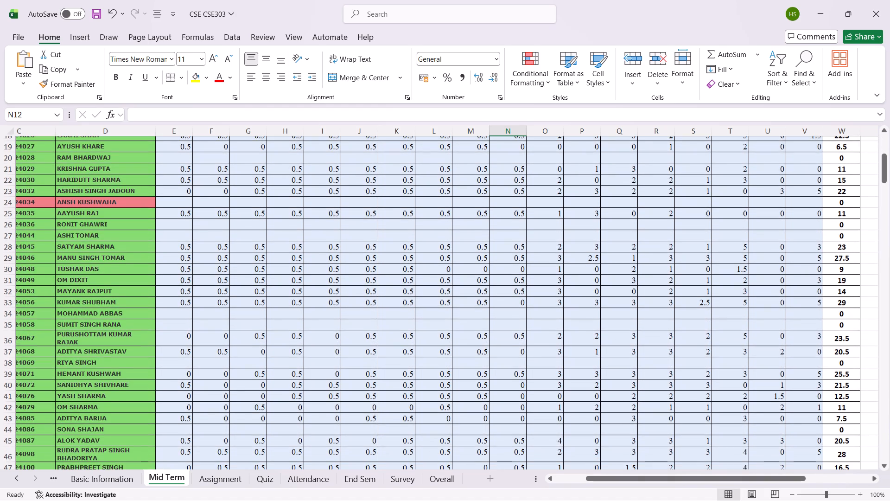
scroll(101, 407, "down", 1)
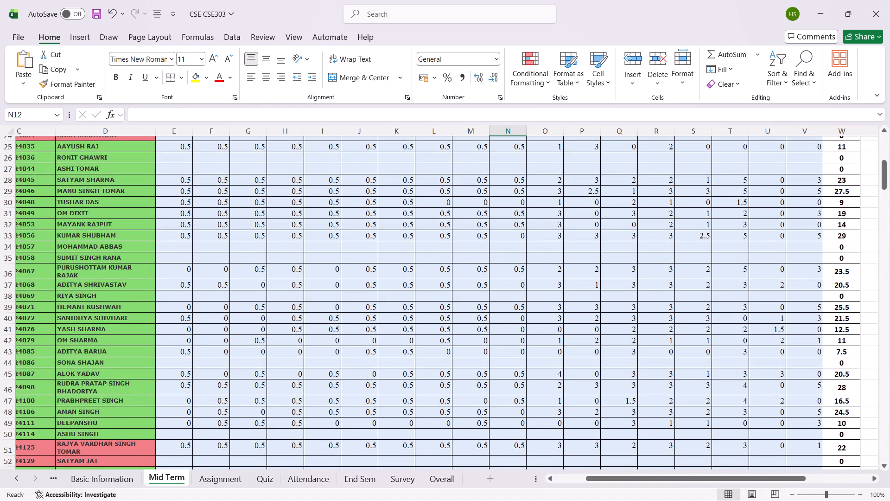
Enter 0.5 for Q1 in blank student row 44 and fill it across through Q10.
left_click(184, 364)
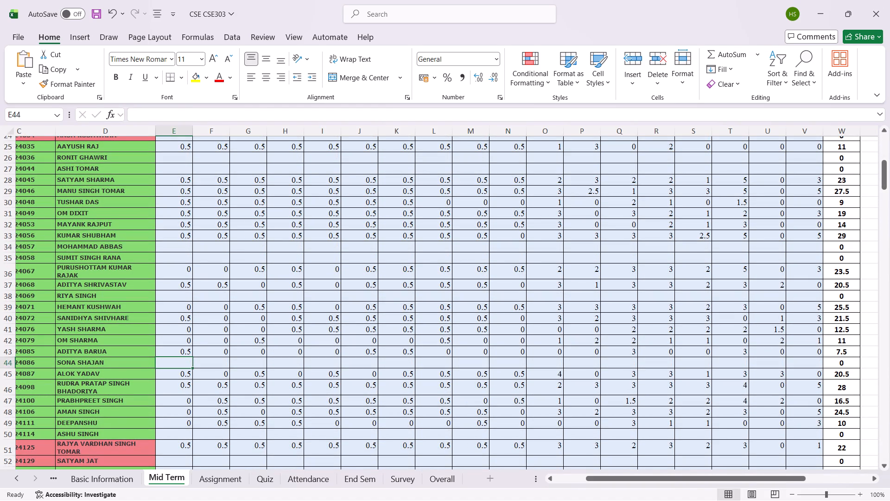
type("0.5")
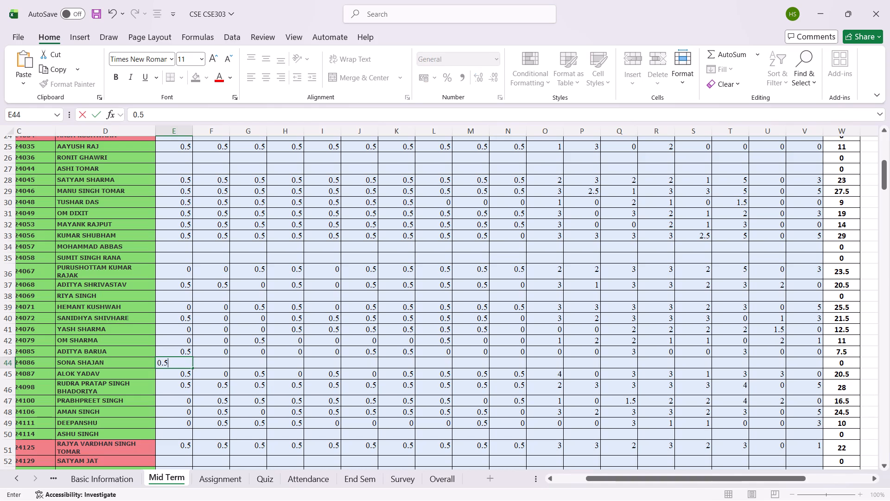
left_click_drag(194, 366, 345, 363)
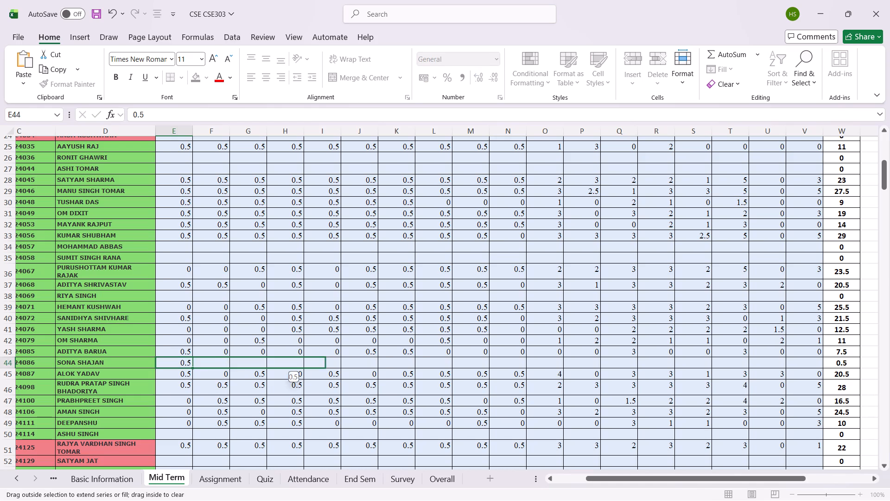
left_click_drag(345, 363, 519, 363)
Enter row 44 marks of 3 for Q11, 2 for Q12, 2 for Q13 and 1 for Q14.
left_click(559, 362)
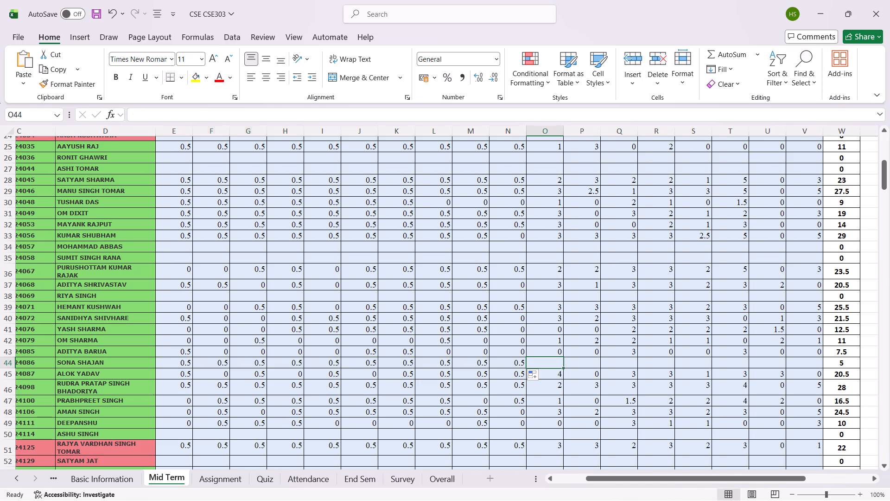
key("3")
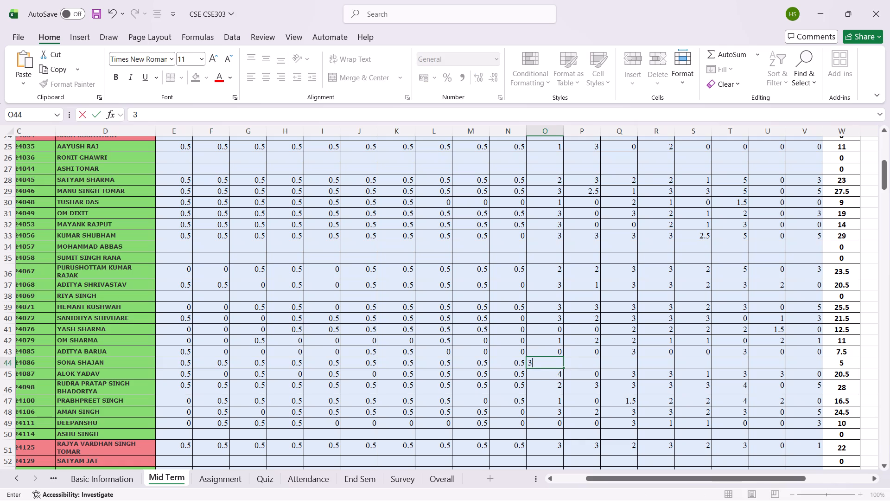
left_click(581, 362)
key("2")
left_click(613, 362)
key("3")
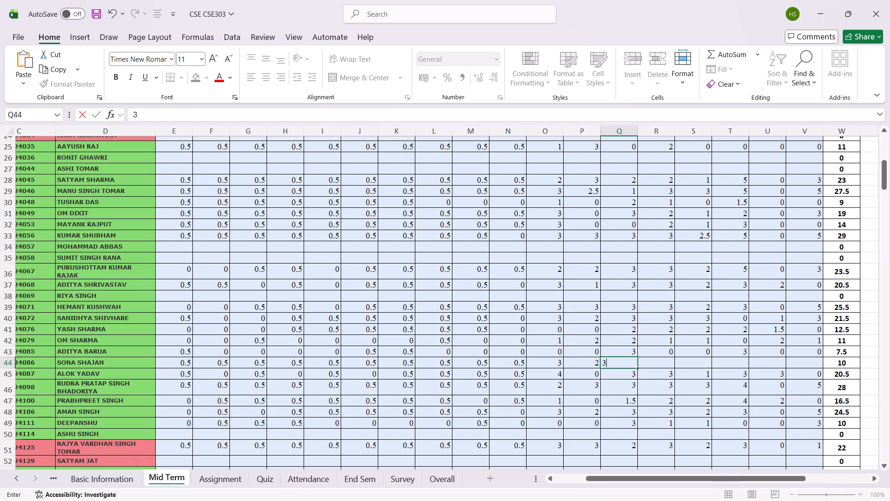
key("BackSpace")
key("2")
left_click(653, 364)
key("1")
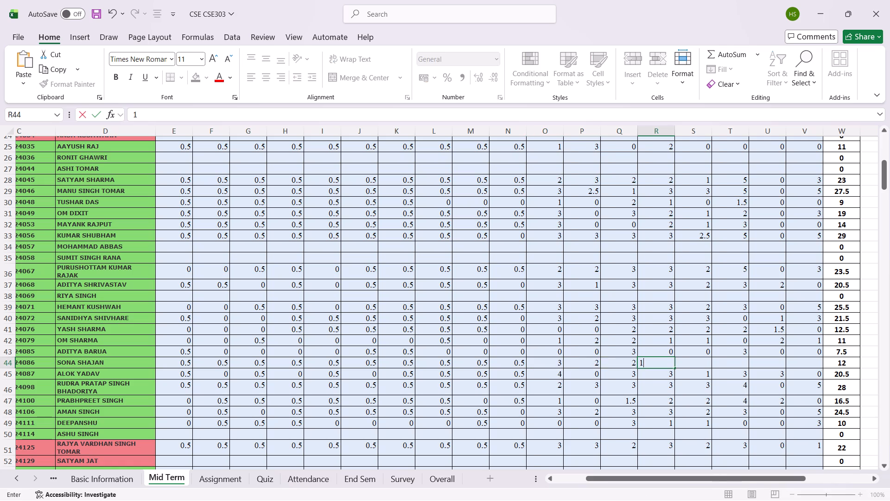
Complete row 44 with 3 for Q15, 4 for Q16, 0 for Q17 and 2 for Q18.
left_click(691, 364)
key("1")
left_click(724, 363)
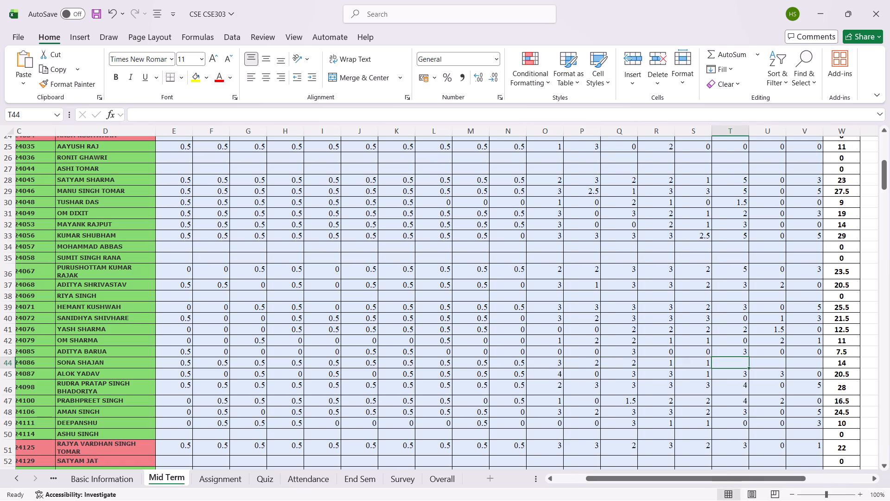
left_click(706, 366)
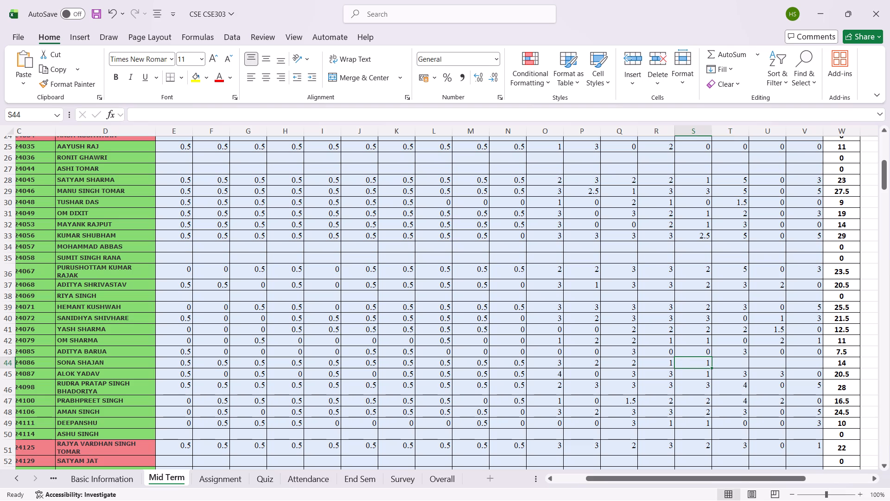
key("3")
left_click(731, 364)
key("4")
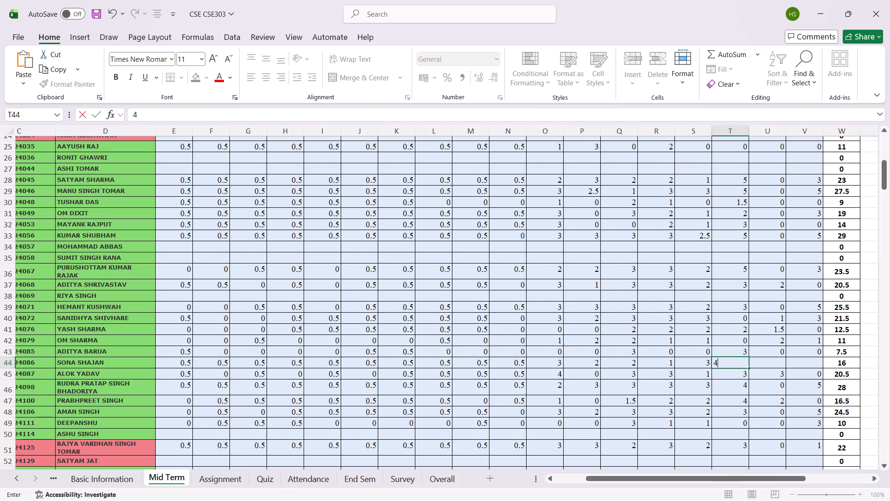
left_click(769, 361)
key("0")
left_click(799, 366)
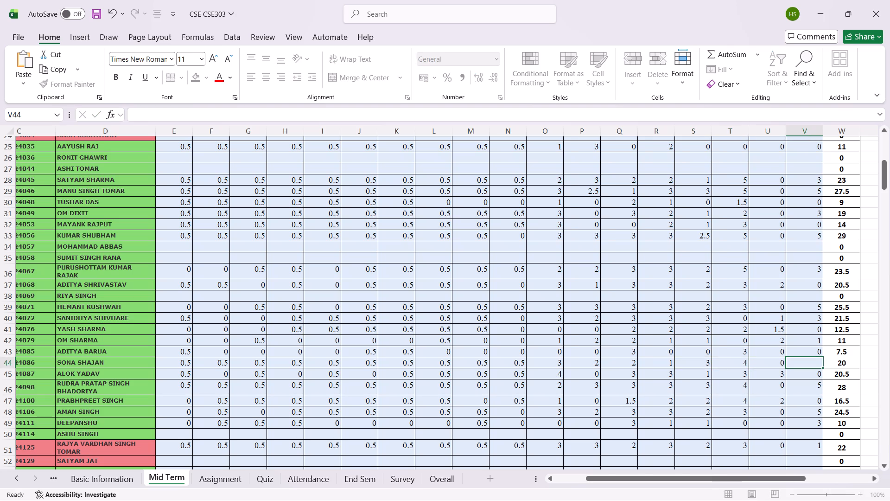
key("2")
left_click(700, 388)
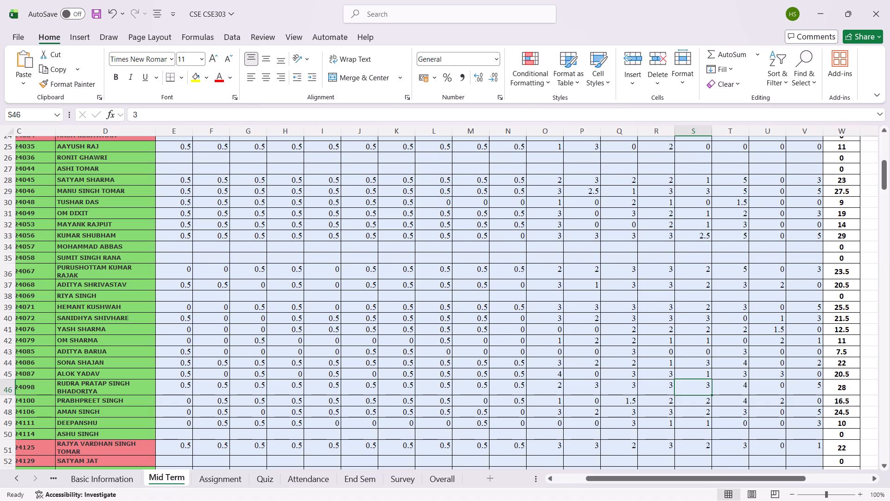
In blank student row 26, enter 0.5 for Q1, 0 for Q2 and 0.5 for Q3, filling the Q3 mark across through Q10.
scroll(164, 365, "down", 2)
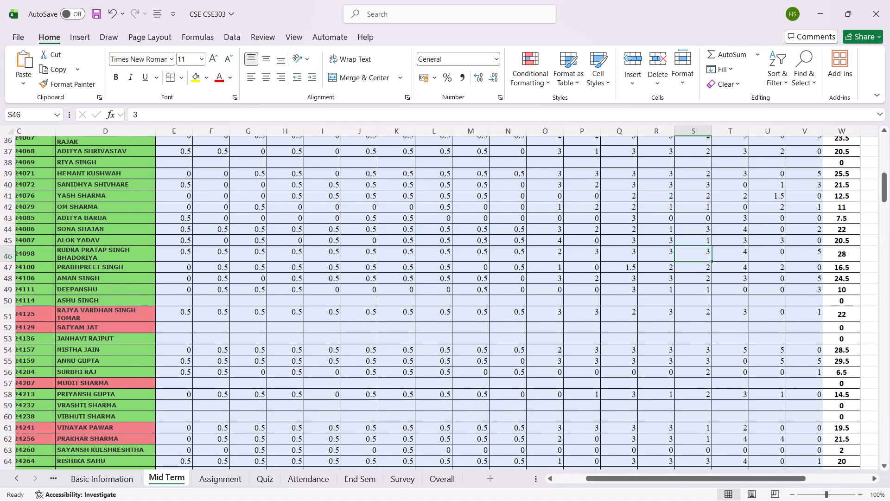
scroll(134, 397, "down", 1)
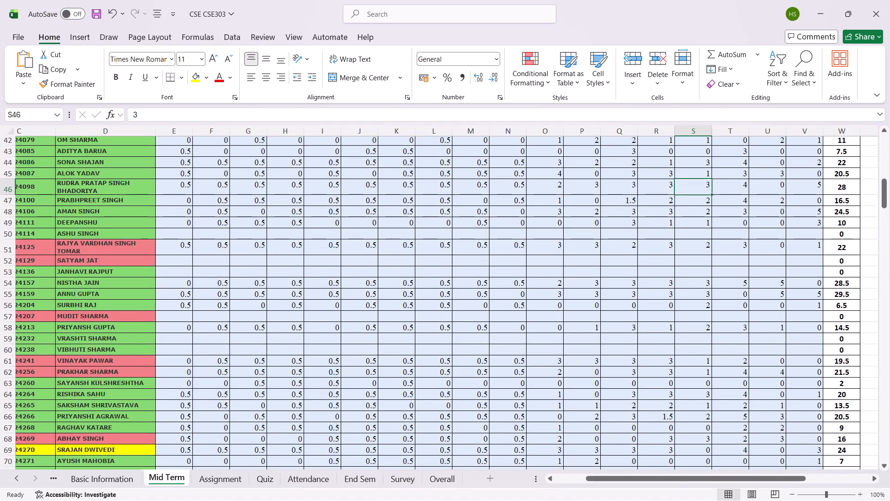
scroll(132, 400, "down", 1)
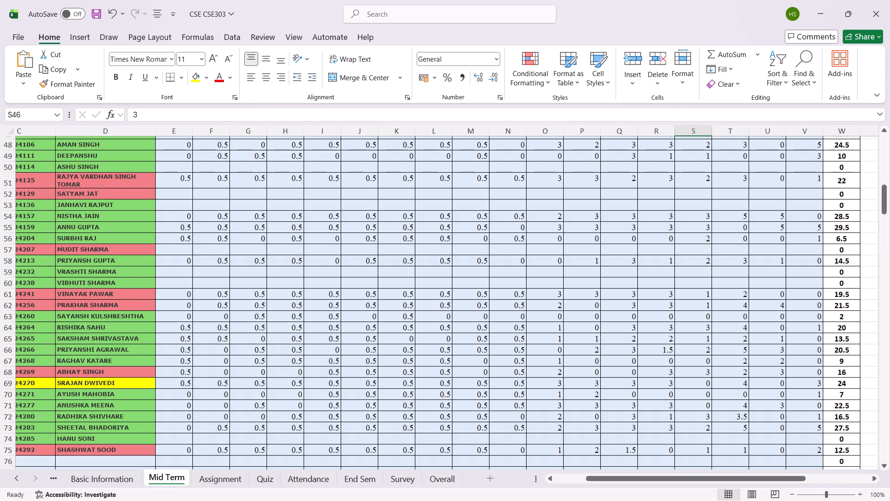
scroll(132, 400, "up", 3)
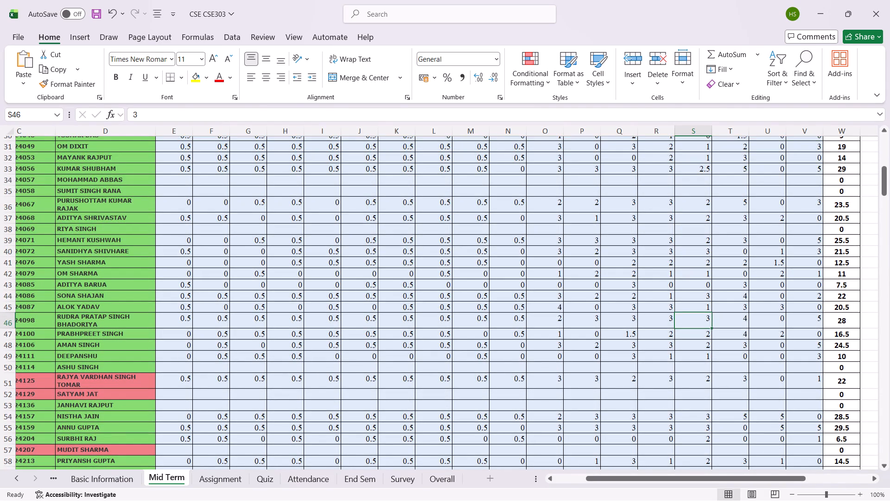
scroll(92, 249, "up", 1)
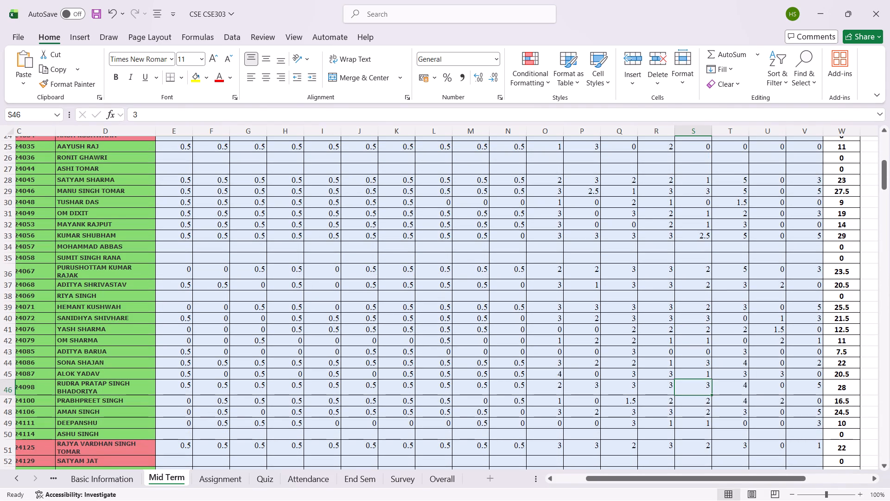
left_click(159, 159)
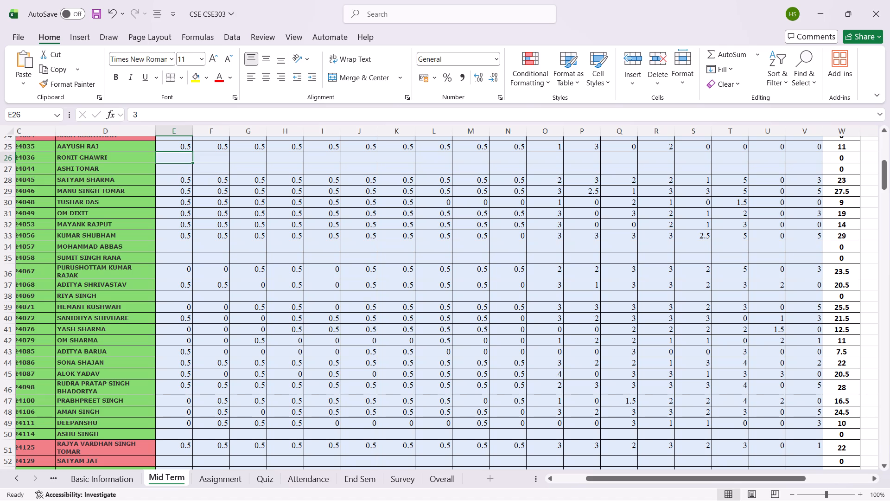
key("0")
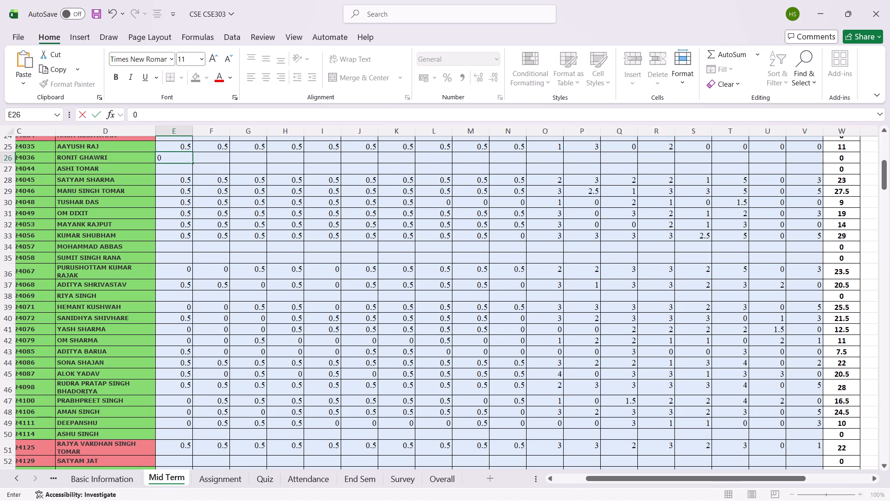
type(".5")
left_click(205, 158)
key("0")
left_click(247, 157)
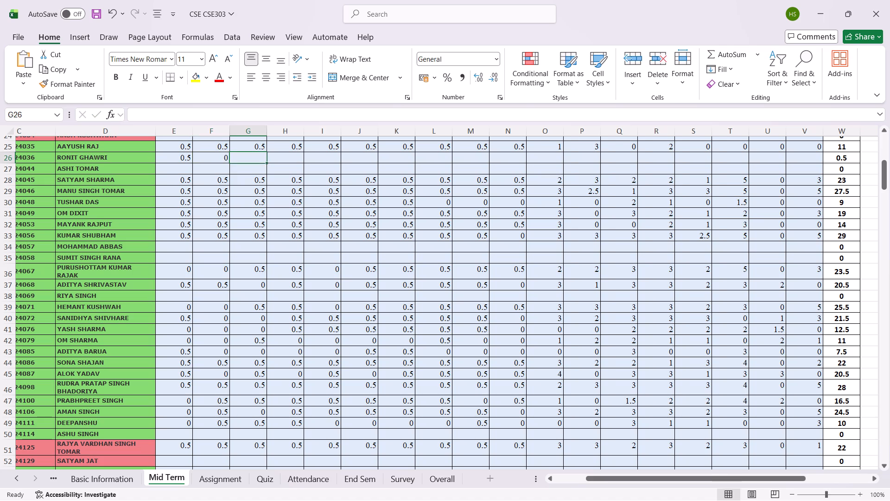
type("0,")
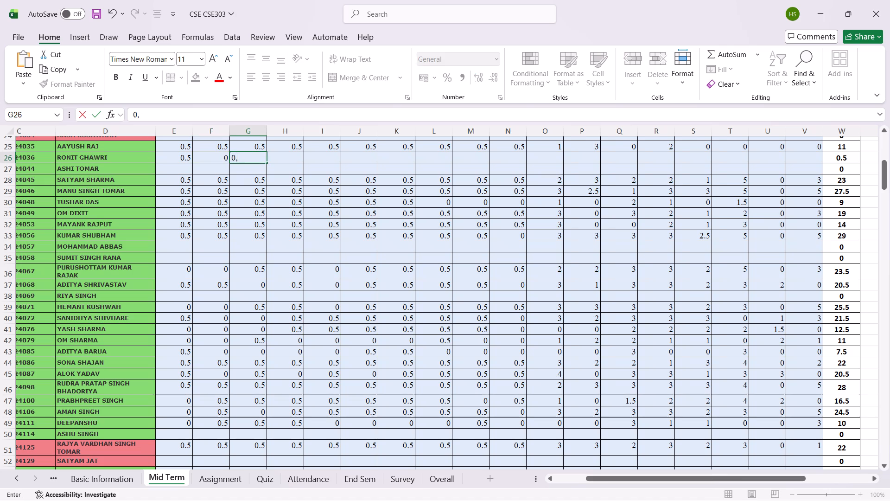
key("BackSpace")
type(".5")
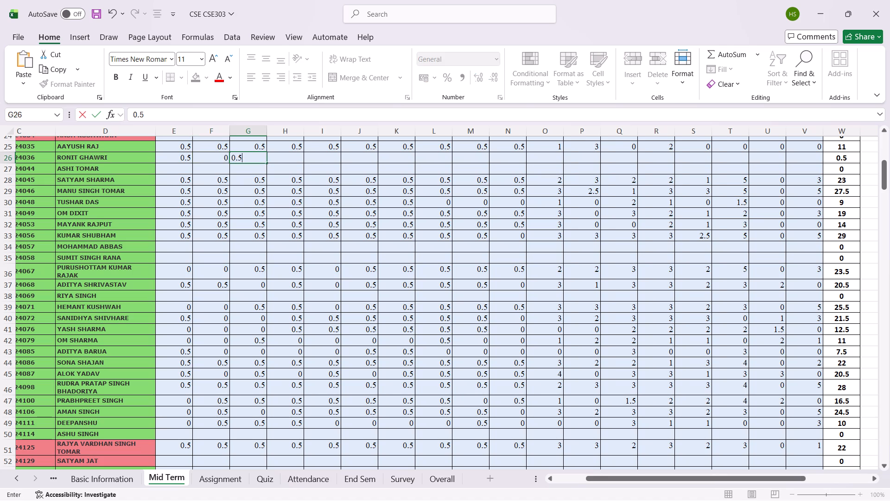
left_click_drag(267, 162, 494, 159)
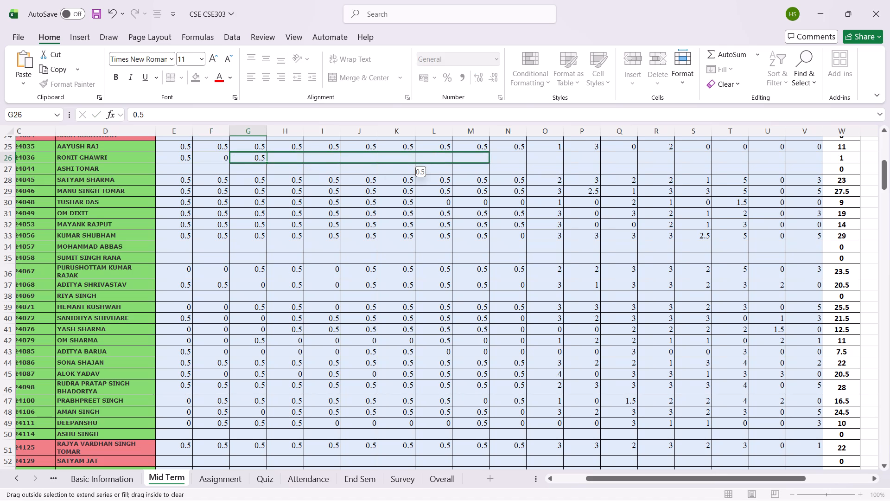
left_click_drag(494, 159, 510, 159)
Enter 0 for each of Q11 through Q17 in row 26.
left_click(550, 161)
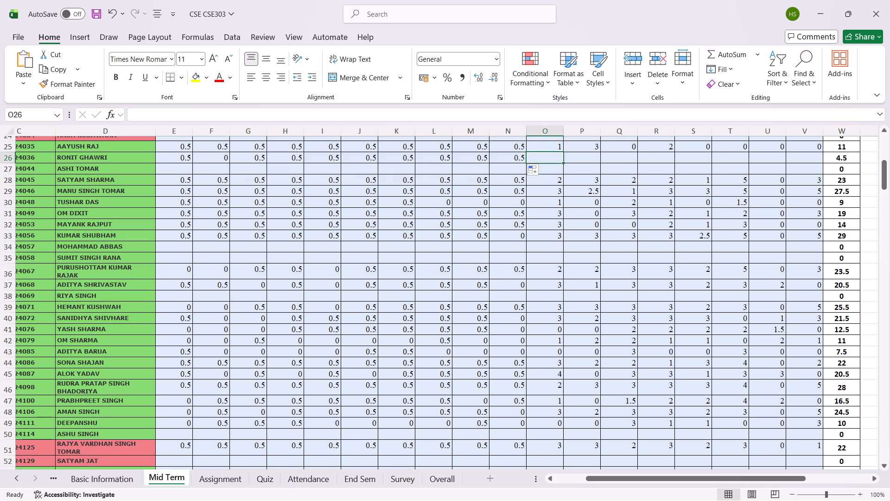
key("0")
left_click(577, 159)
key("0")
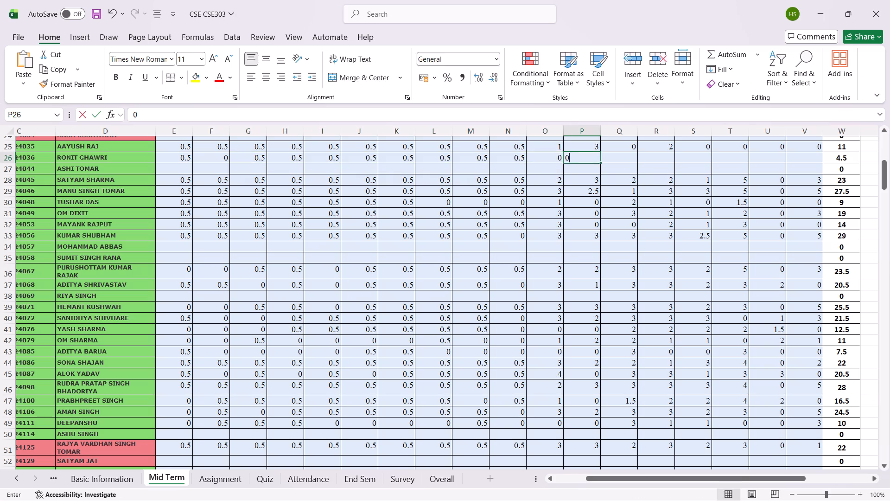
left_click(620, 159)
key("0")
left_click(653, 161)
key("0")
left_click(685, 158)
key("0")
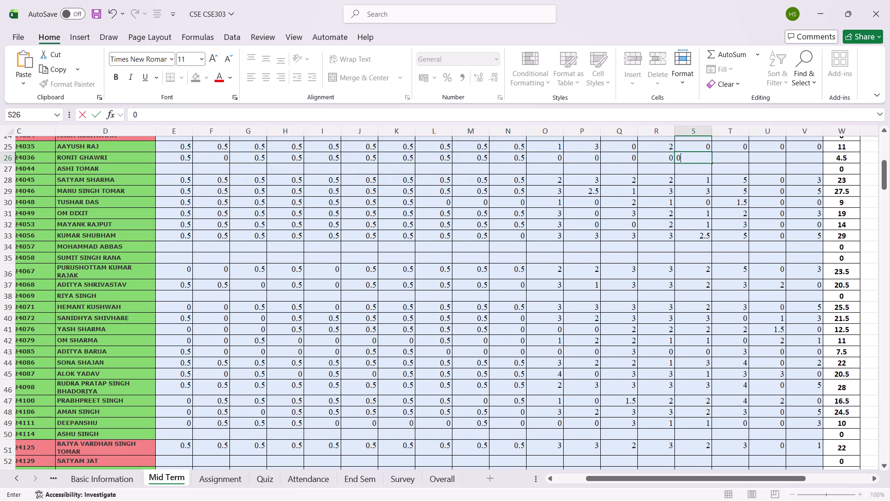
left_click(716, 158)
key("0")
left_click(756, 158)
key("0")
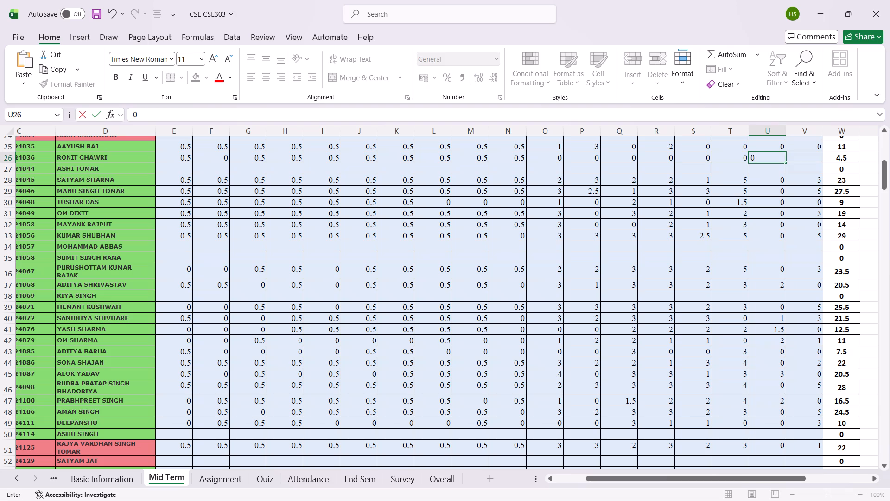
Change row 26's Q14 mark to 1 and enter 0 for Q18.
left_click(651, 158)
key("1")
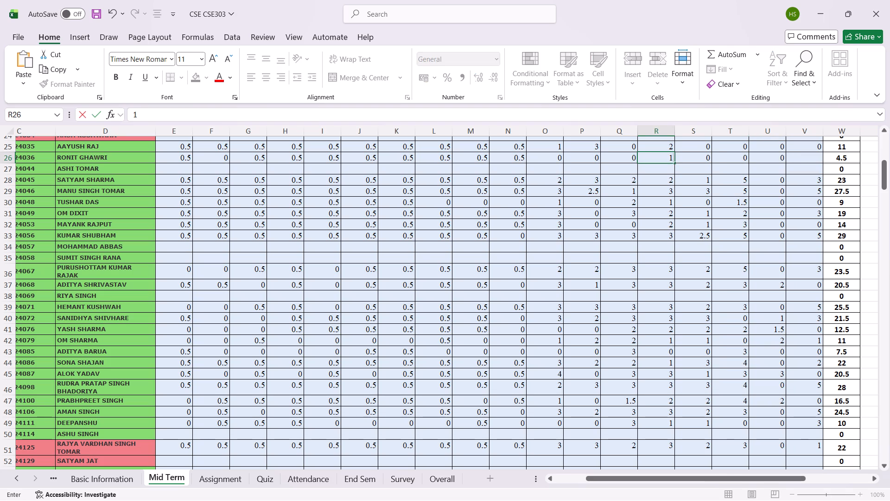
left_click(798, 159)
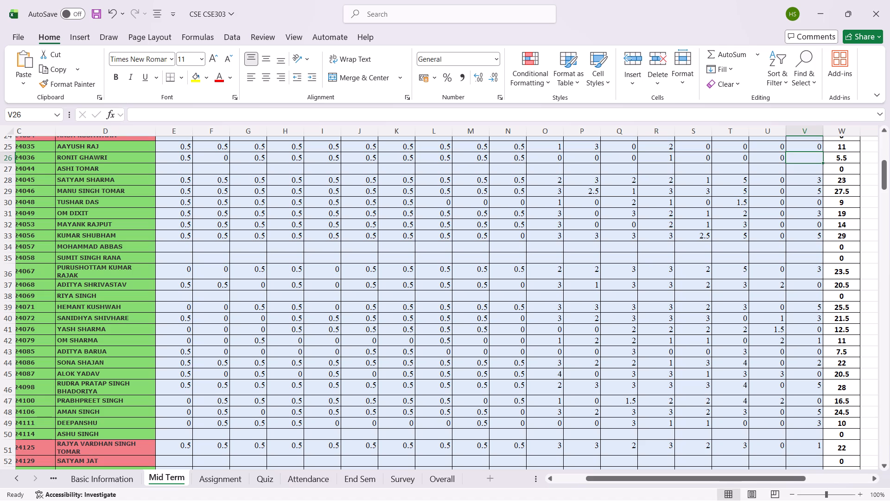
key("0")
left_click(476, 222)
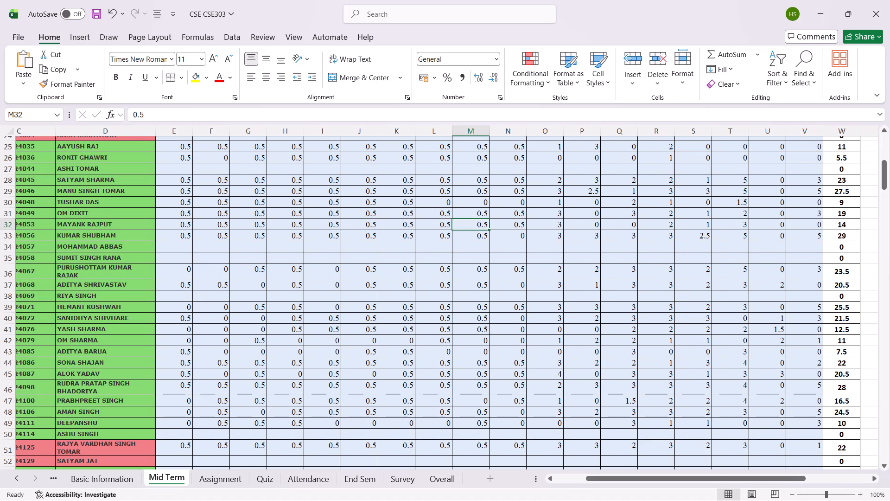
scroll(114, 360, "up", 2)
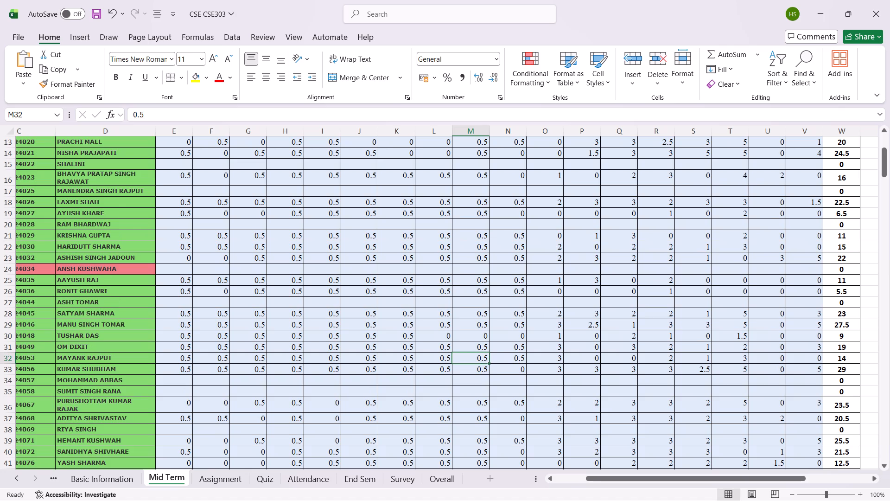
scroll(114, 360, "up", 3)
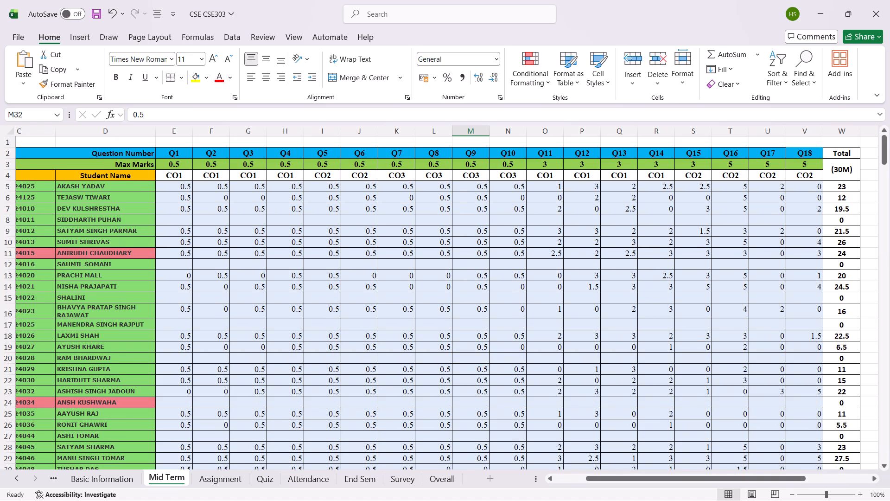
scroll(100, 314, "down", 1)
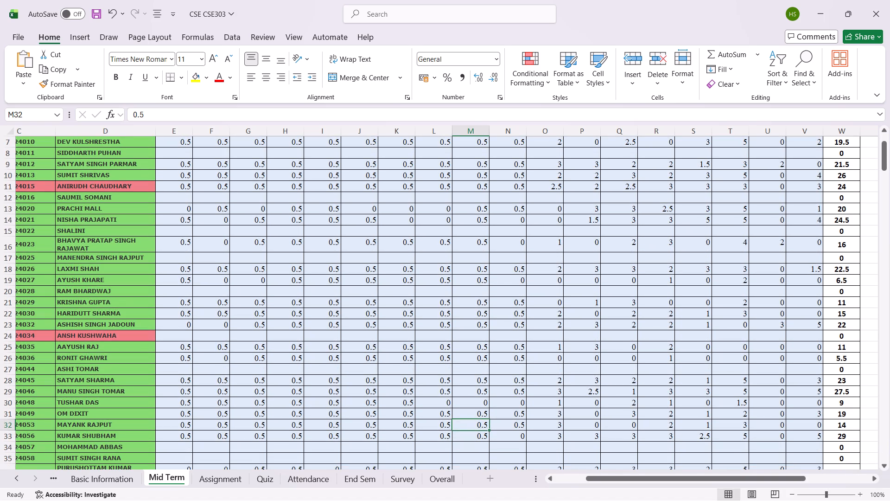
In blank student row 27, enter 0.5 for Q1, 0 for Q2 and 0.5 for Q3, filling the Q3 mark across through Q10.
left_click(172, 371)
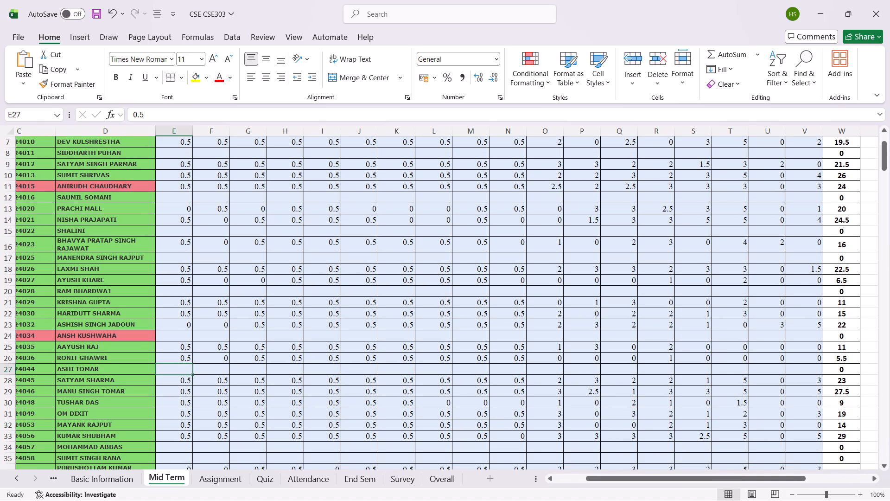
type("0.5")
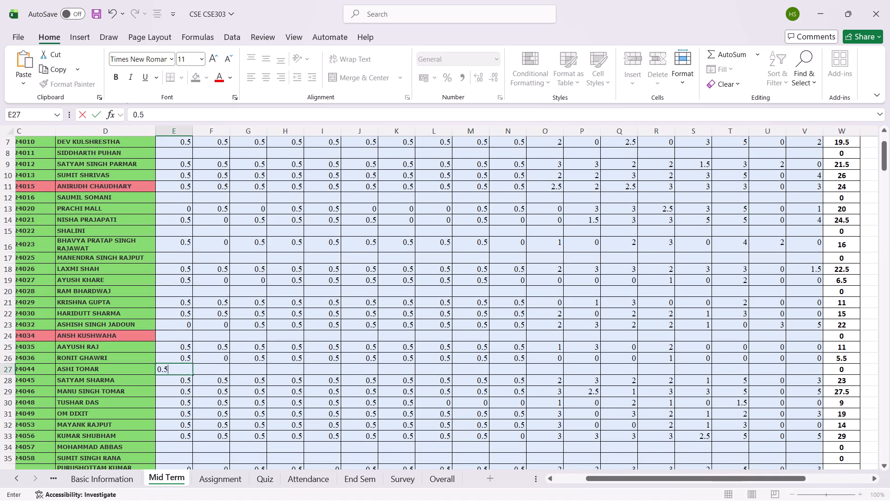
left_click(208, 368)
key("0")
left_click(253, 368)
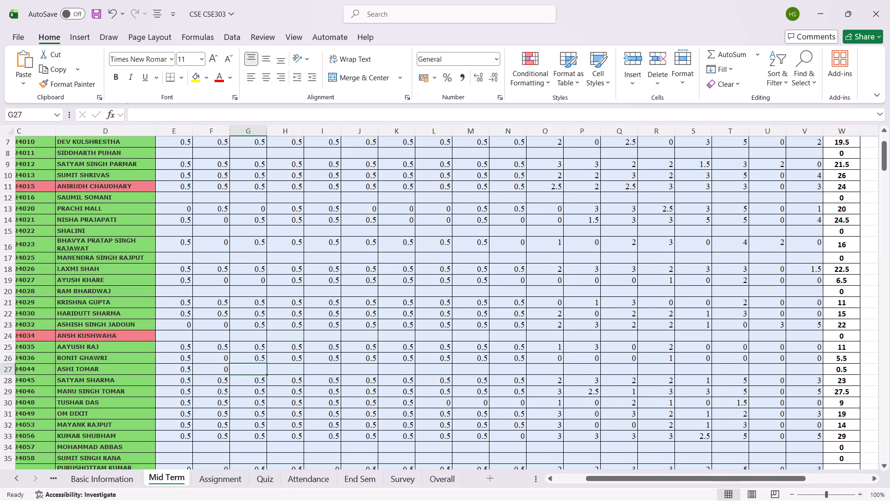
type("0.")
key("5")
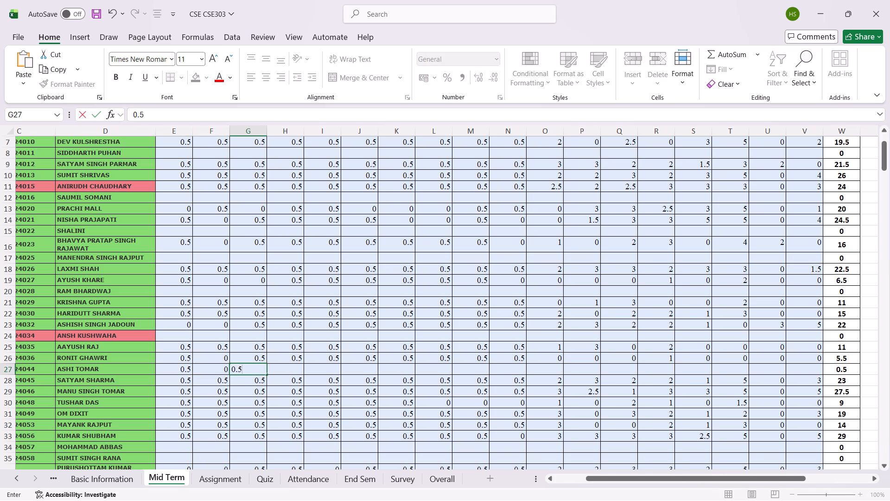
left_click_drag(267, 372, 304, 371)
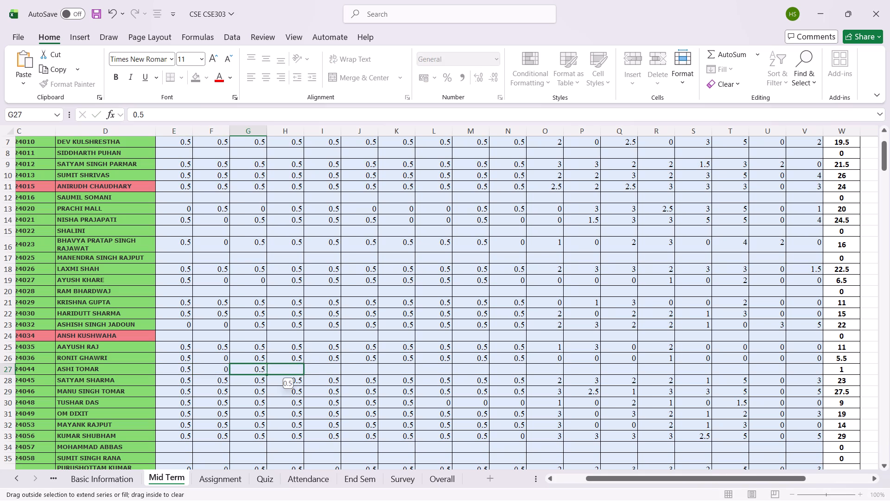
left_click_drag(304, 371, 512, 370)
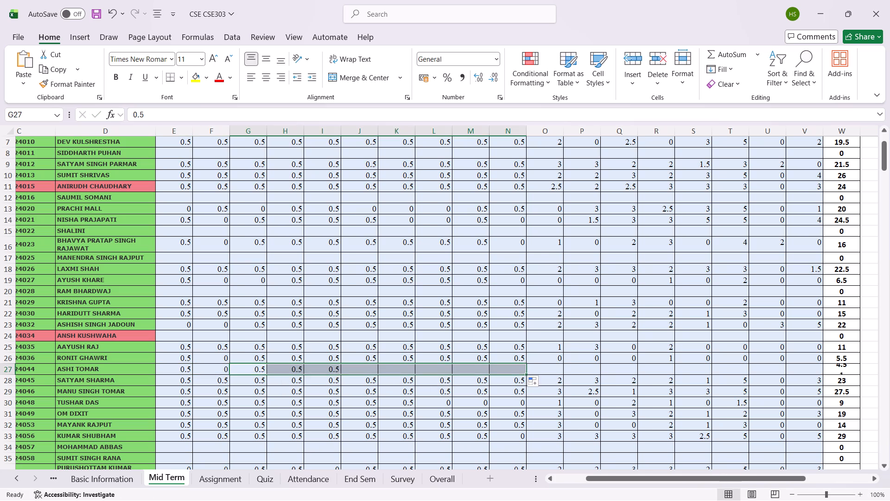
Enter 0 for Q11, 1 for Q12, 0 for Q13 and 1 for Q14 in row 27.
left_click(544, 368)
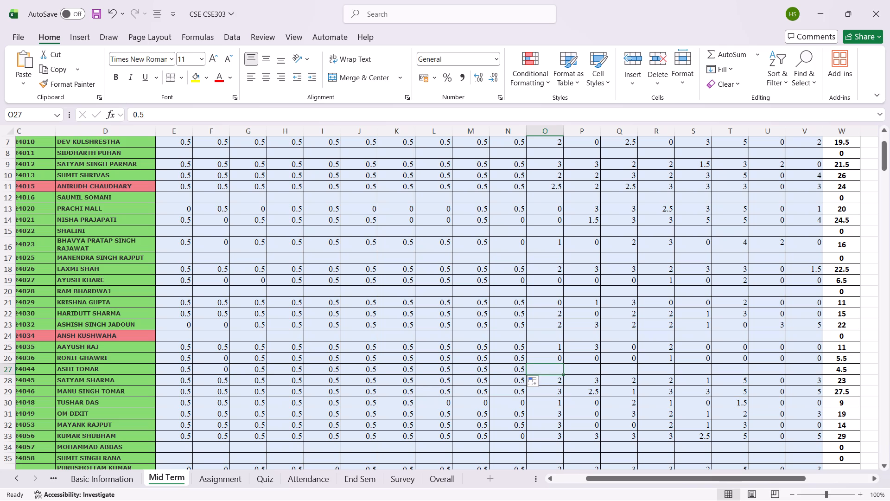
key("0")
left_click(576, 366)
key("1")
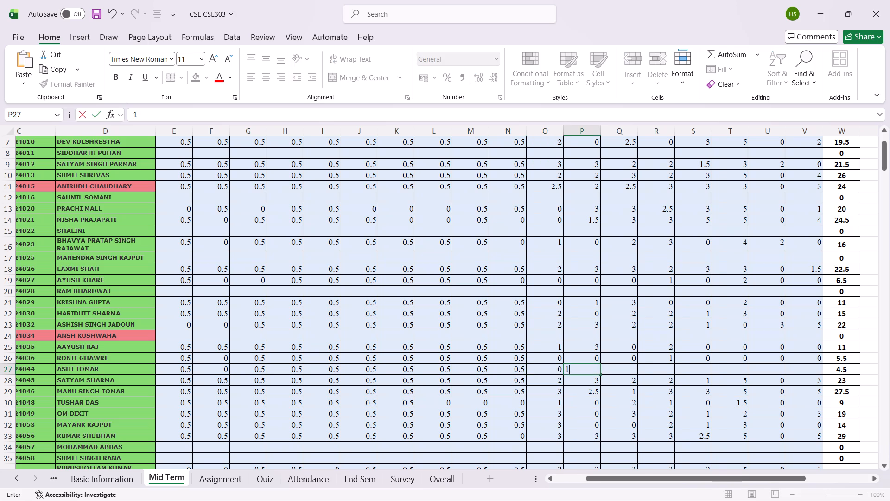
left_click(623, 372)
key("0")
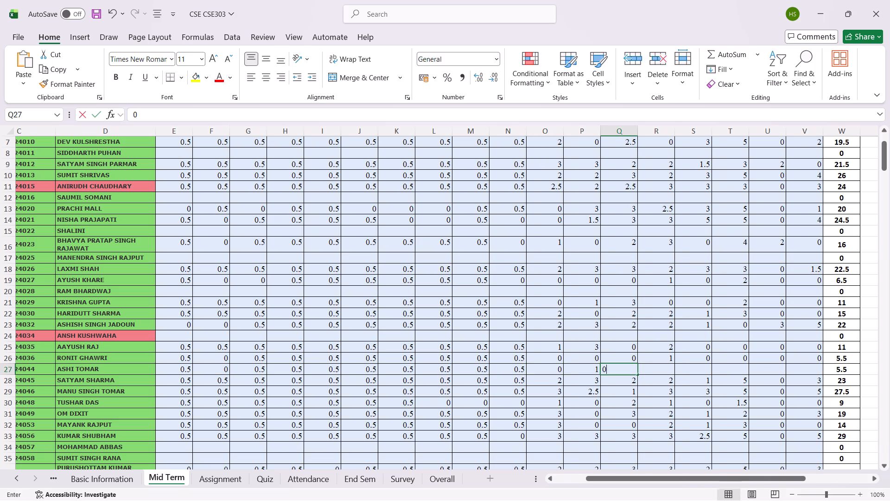
left_click(647, 372)
key("1")
Complete row 27 with 1 for Q15, 3 for Q16, 1 for Q17 and 0 for Q18.
left_click(688, 375)
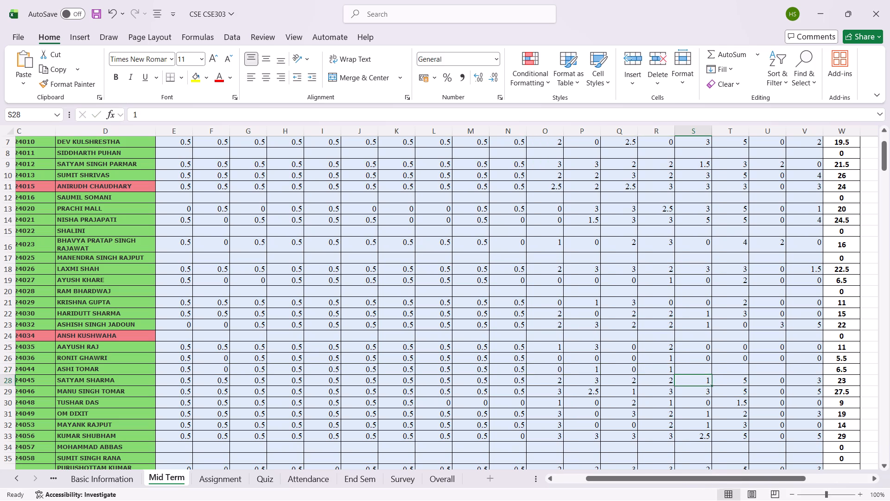
left_click(690, 369)
key("1")
left_click(714, 369)
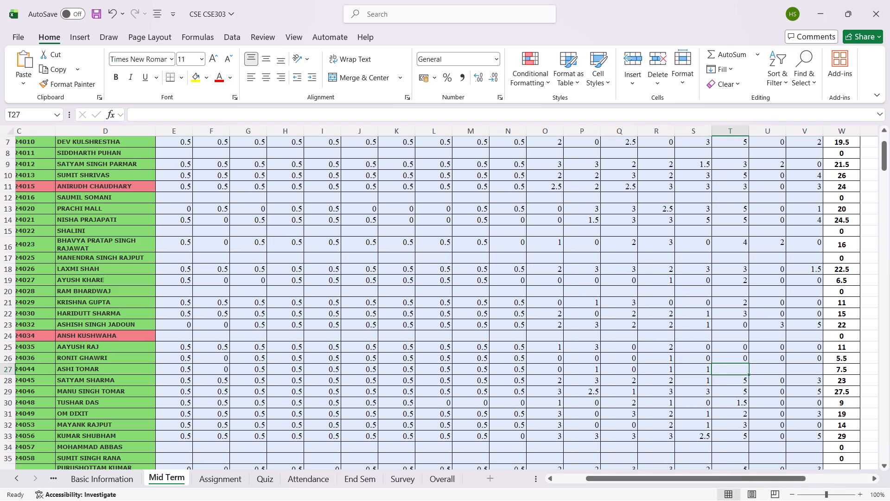
key("3")
left_click(756, 369)
key("1")
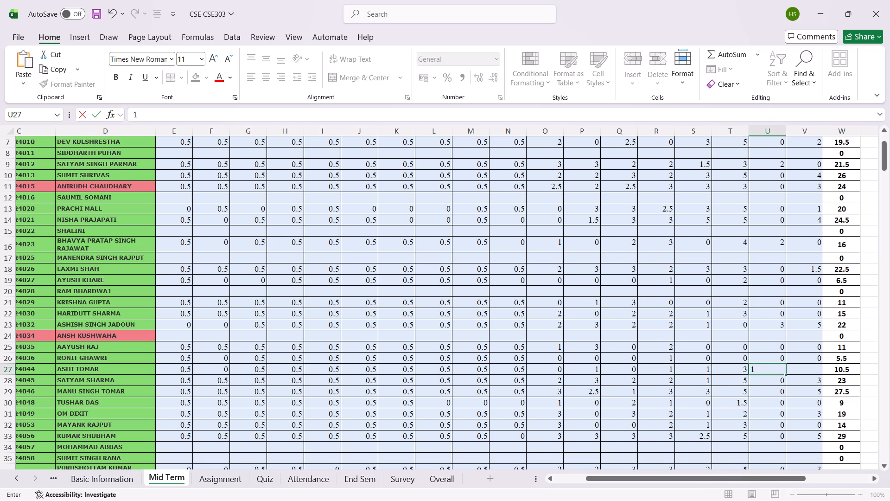
left_click(802, 369)
key("0")
left_click(603, 418)
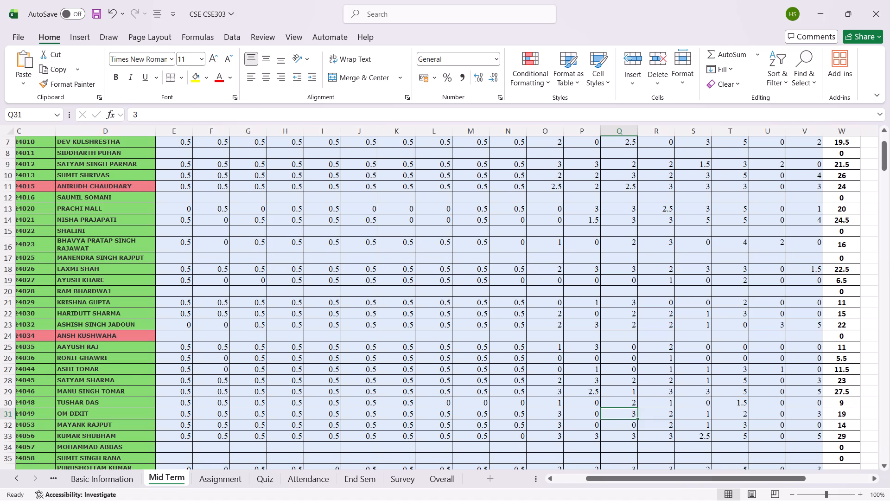
In blank student row 17, enter 0 for Q1 and 0.5 for Q2, filling the Q2 mark across through Q10.
scroll(79, 412, "up", 1)
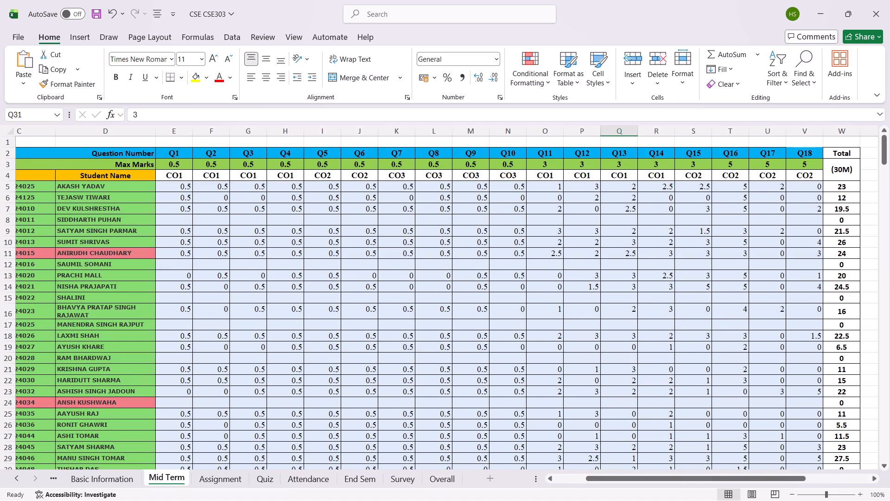
left_click(171, 322)
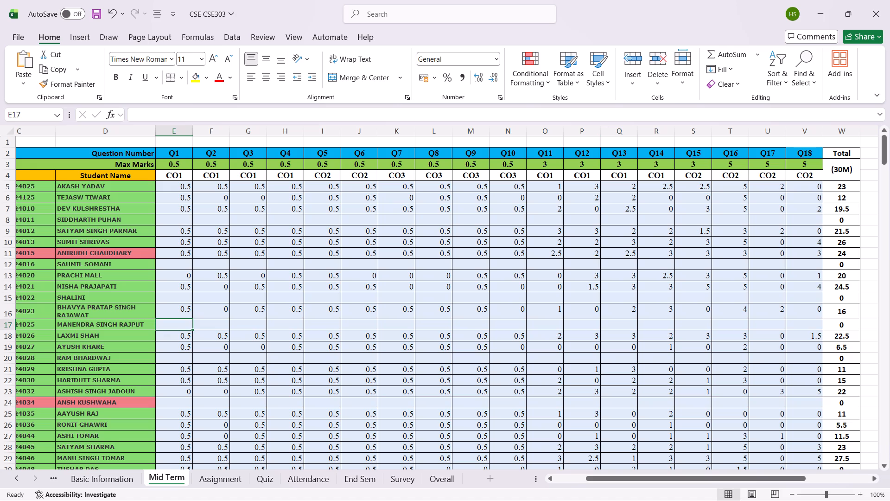
key("0")
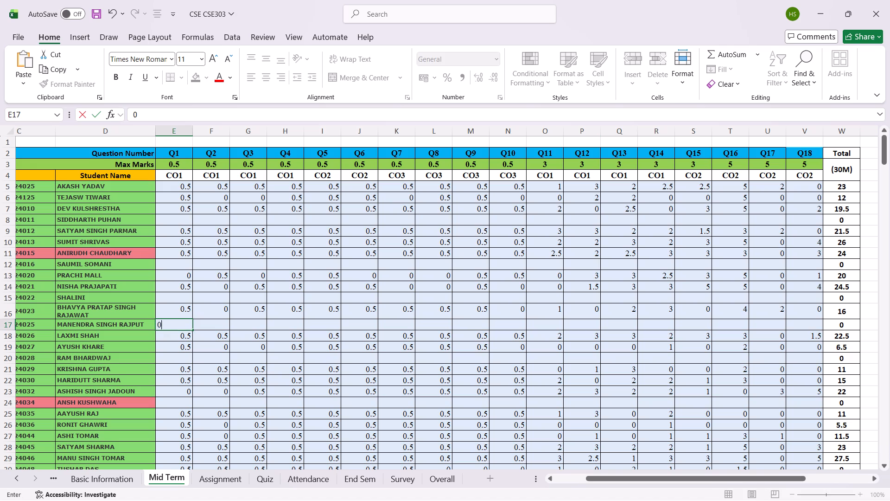
left_click(210, 323)
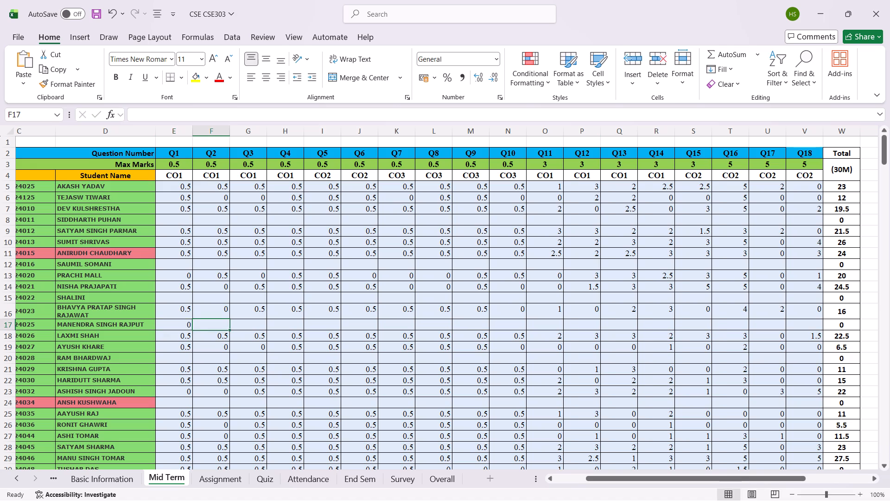
type("0.5")
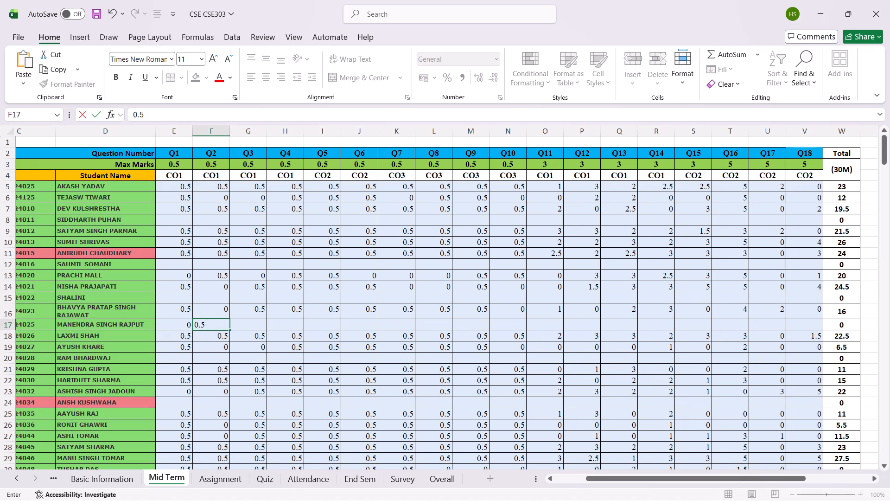
left_click_drag(229, 329, 396, 324)
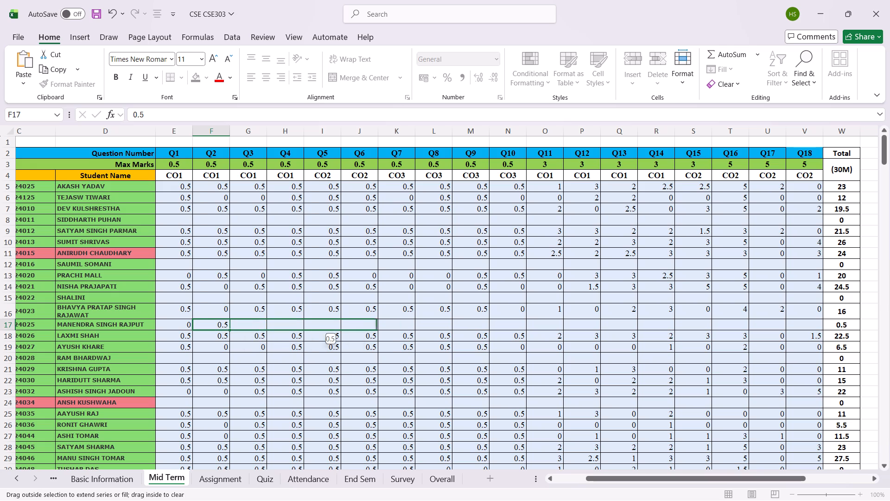
left_click_drag(396, 324, 528, 322)
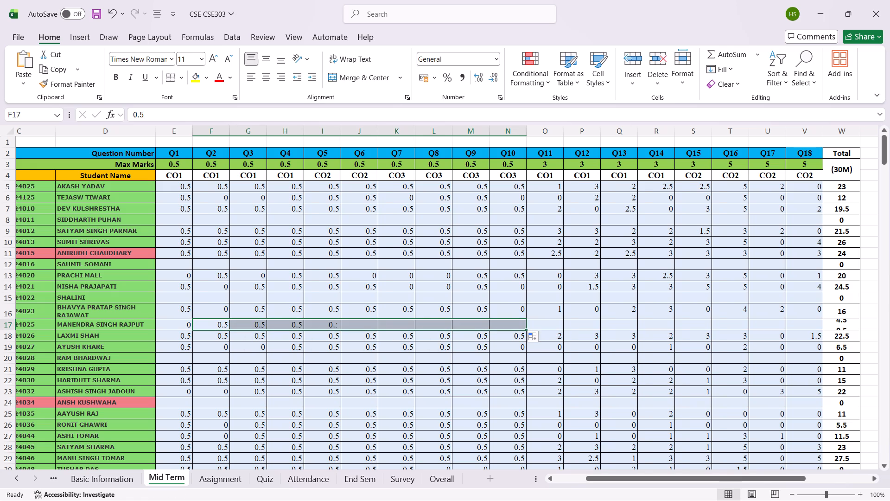
Enter 3 for Q11, 1 for Q12, 3 for Q13 and 2 for Q14 in row 17.
left_click(538, 324)
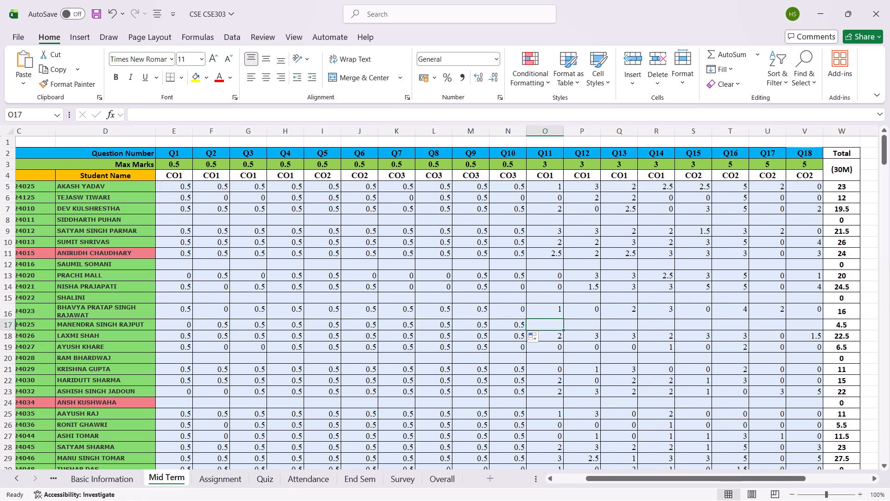
key("3")
left_click(591, 327)
key("1")
left_click(630, 324)
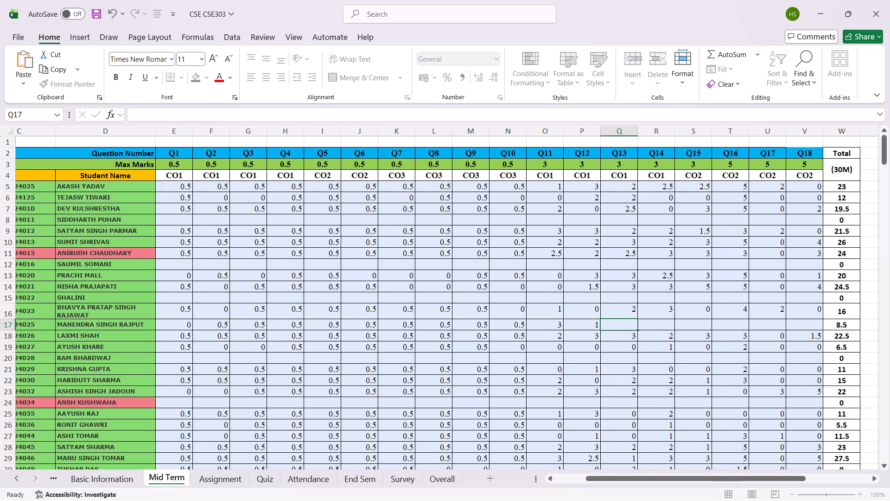
key("3")
left_click(644, 324)
key("2")
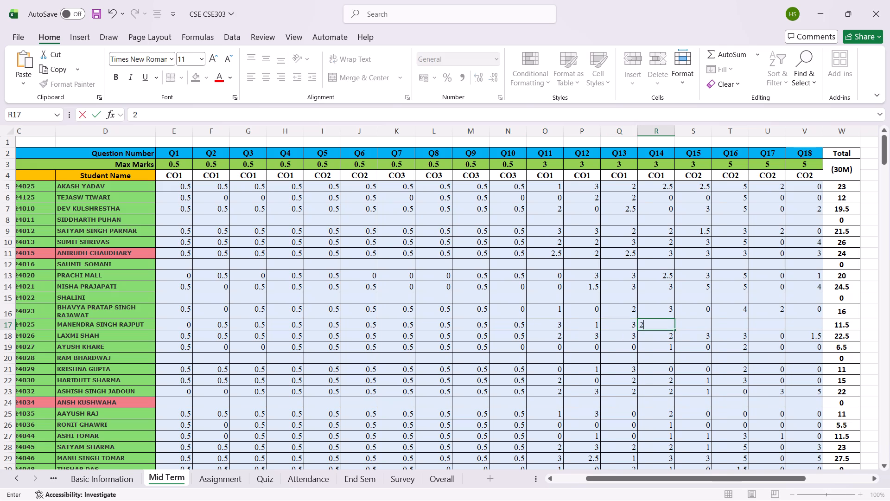
Complete row 17 with 1 for Q15, 2 for Q16, and 0 for both Q17 and Q18, undoing the accidental move of the Q16 mark.
left_click(686, 323)
key("1")
left_click(719, 326)
key("2")
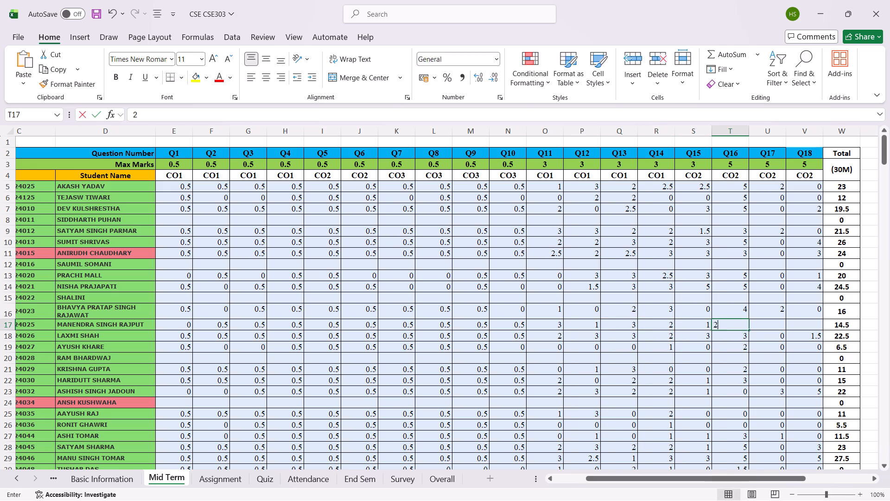
left_click(750, 327)
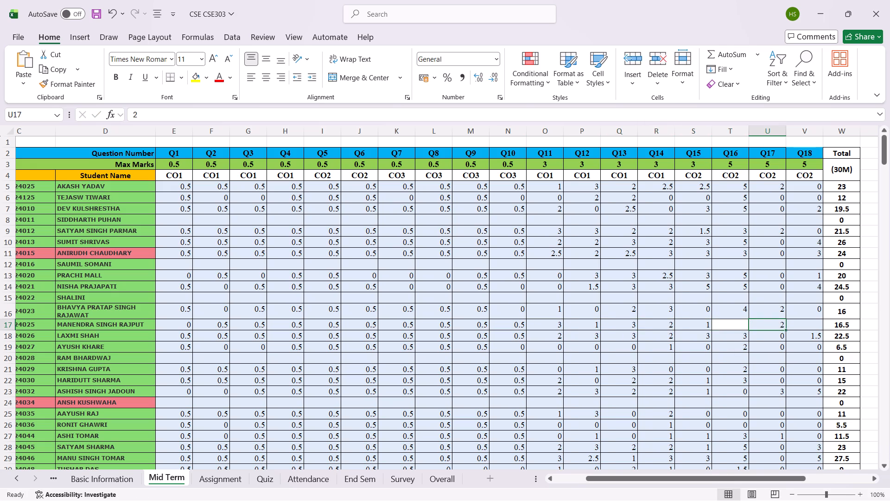
key("ctrl+z")
left_click(759, 325)
key("0")
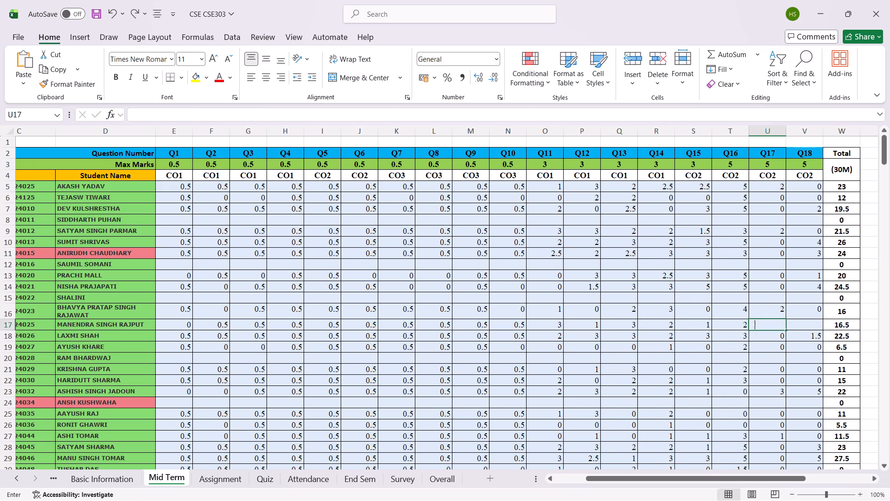
left_click(801, 322)
key("0")
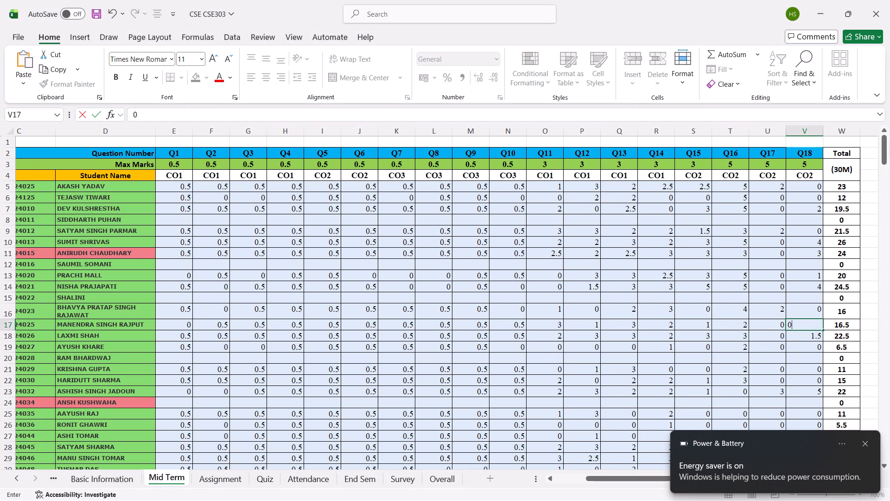
Look through the student rows of the Mid Term sheet for blank rows that still need marks.
scroll(91, 341, "down", 1)
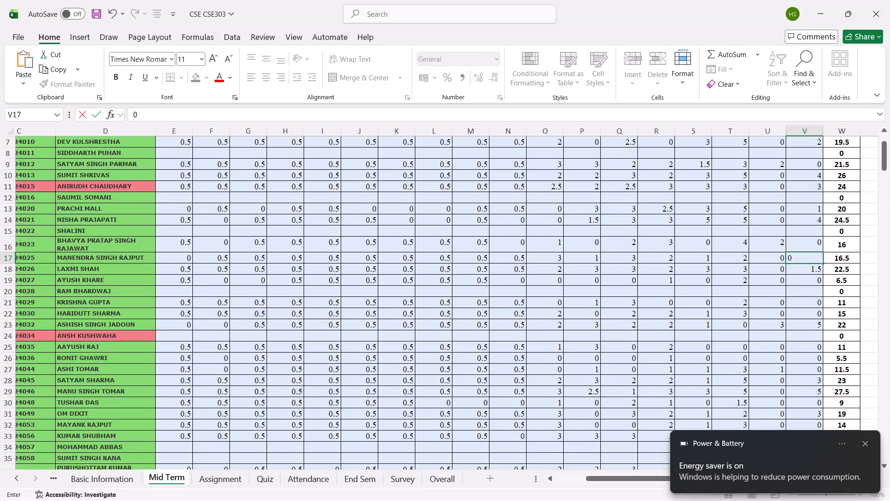
scroll(96, 348, "down", 2)
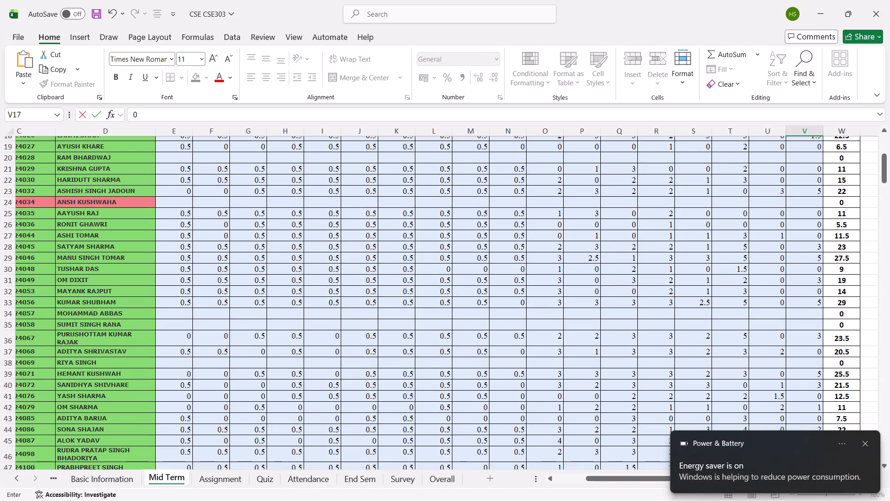
scroll(116, 360, "down", 2)
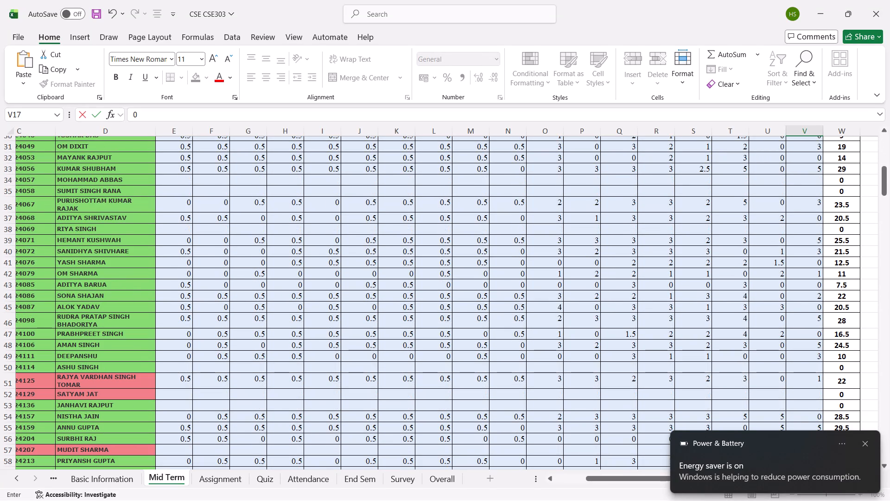
scroll(116, 360, "down", 1)
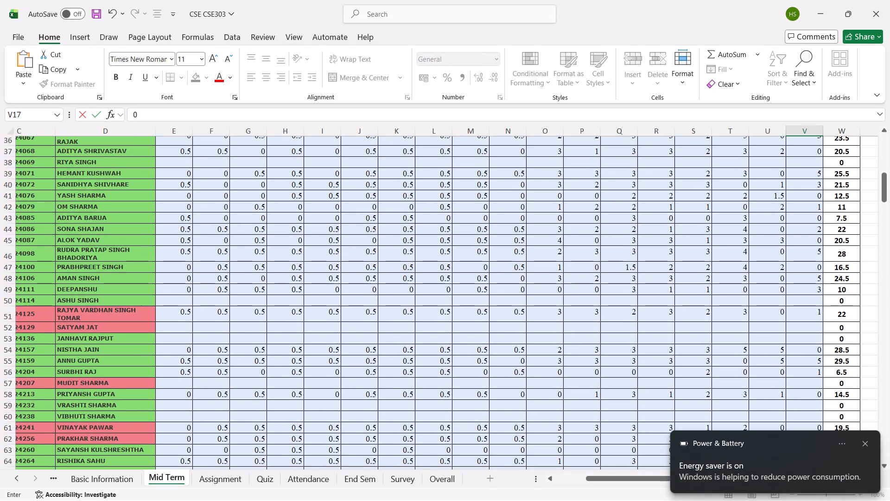
scroll(116, 360, "down", 2)
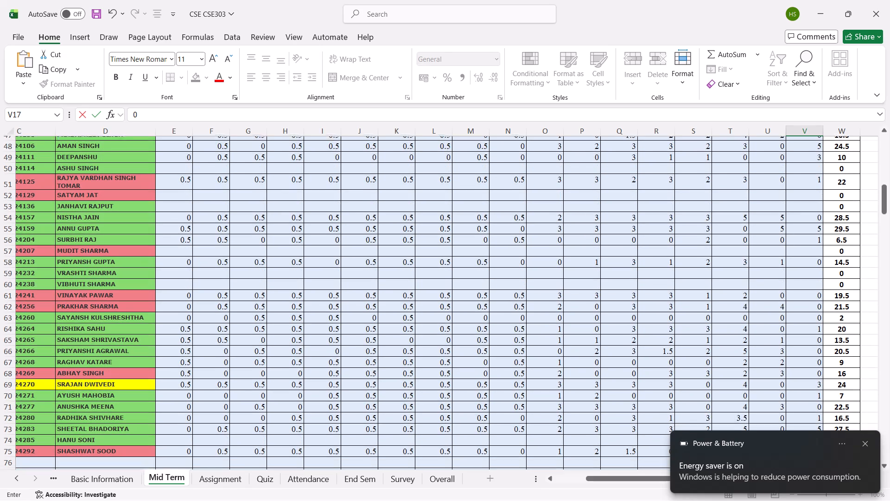
scroll(116, 360, "down", 1)
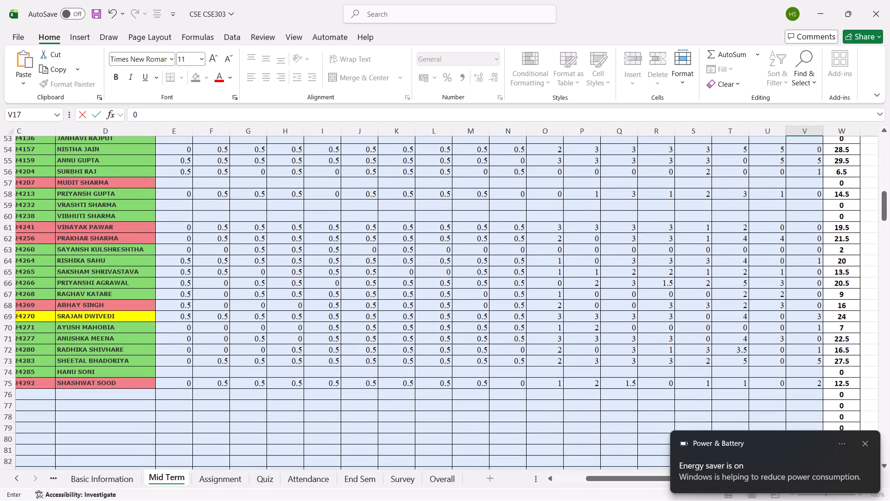
scroll(109, 396, "up", 3)
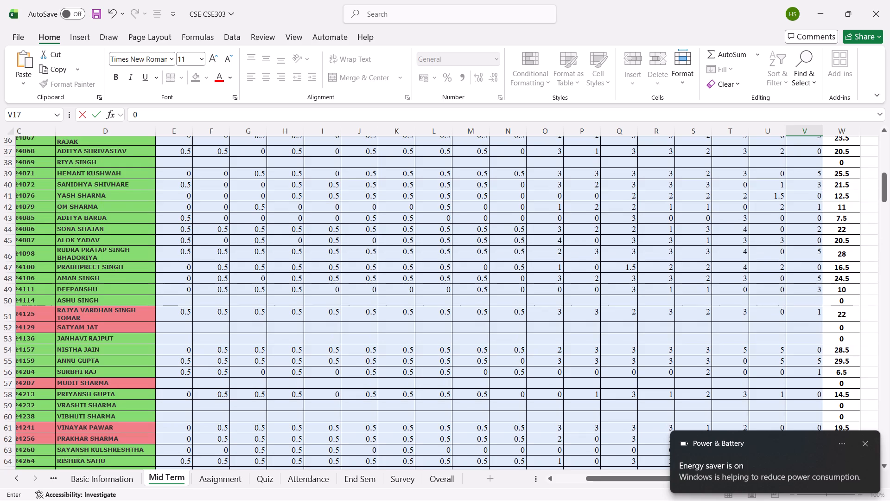
scroll(109, 396, "up", 1)
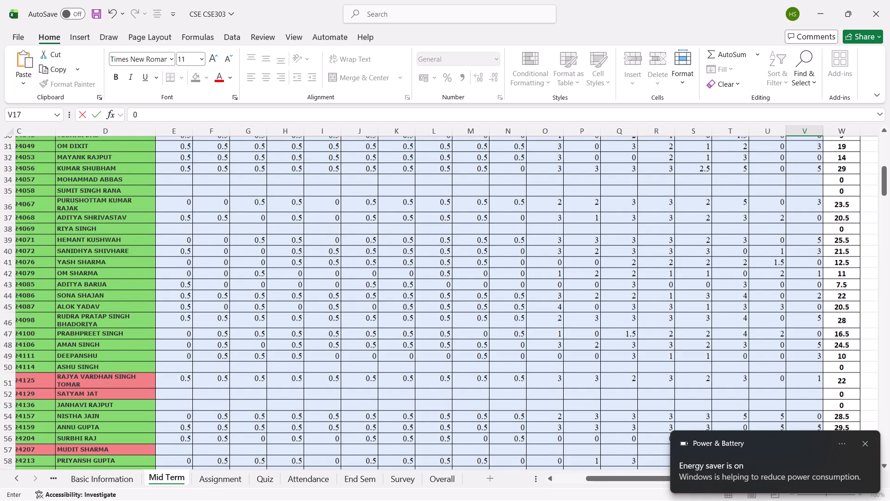
scroll(109, 396, "up", 1)
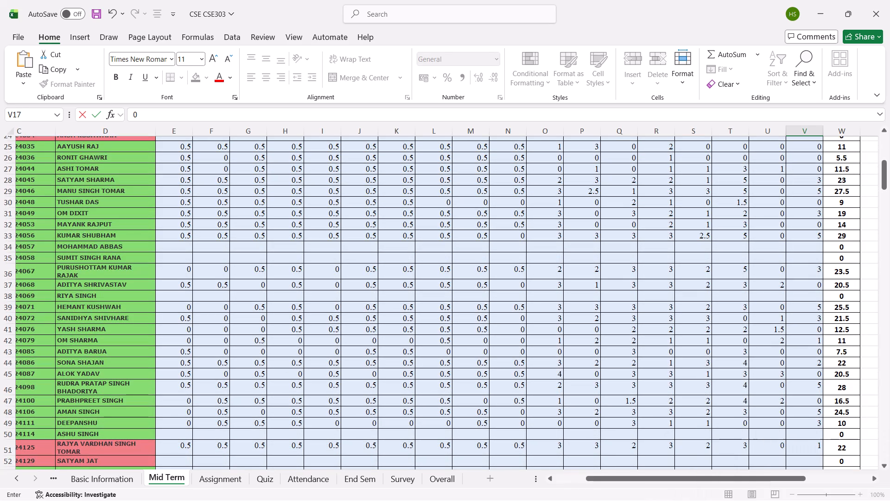
scroll(109, 396, "up", 1)
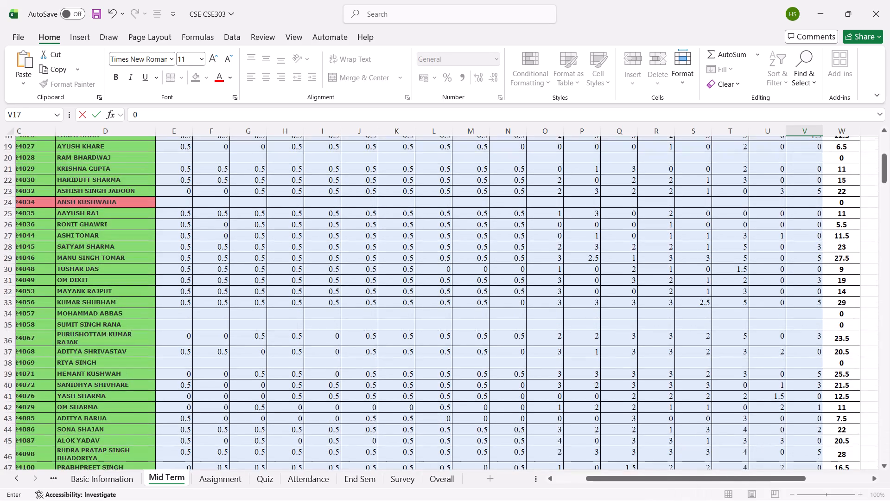
scroll(109, 396, "up", 1)
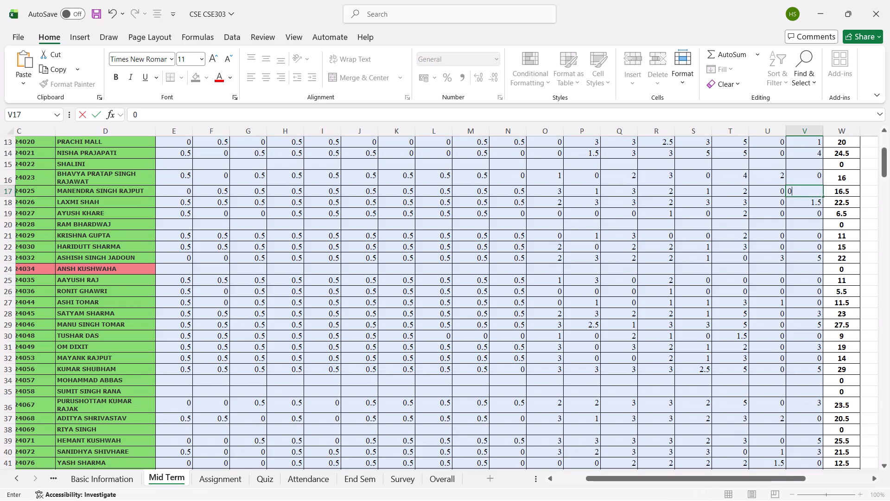
scroll(109, 396, "up", 1)
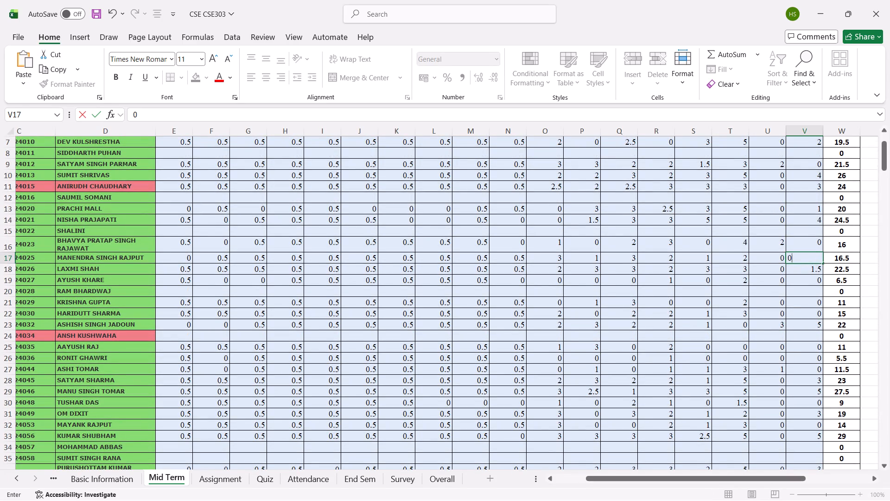
In blank student row 15, enter 0 for Q1 and Q2, 0.5 for Q3, and 0 for Q4 and Q5.
left_click(174, 231)
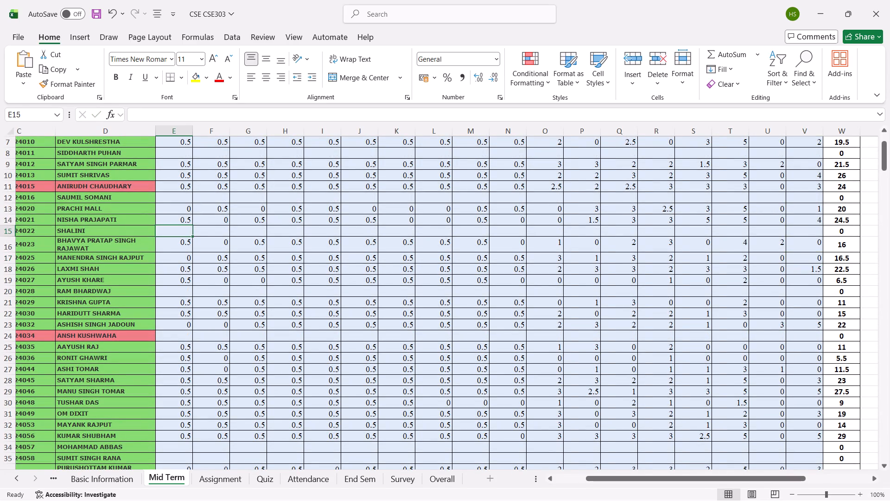
key("0")
left_click(210, 231)
key("0")
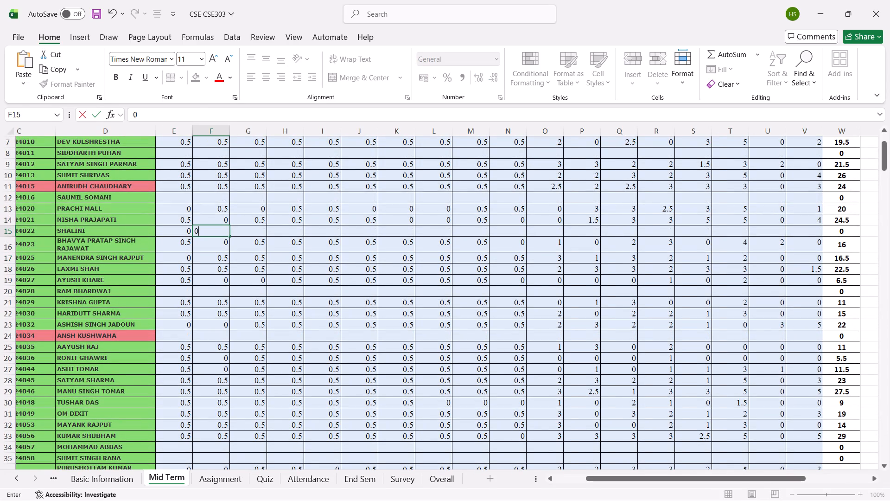
left_click(246, 234)
key("0")
key("period")
key("5")
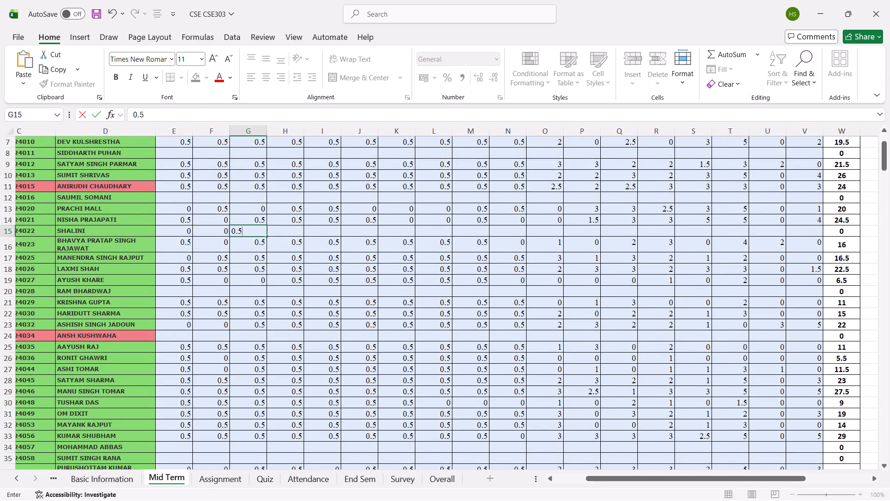
left_click(288, 229)
key("0")
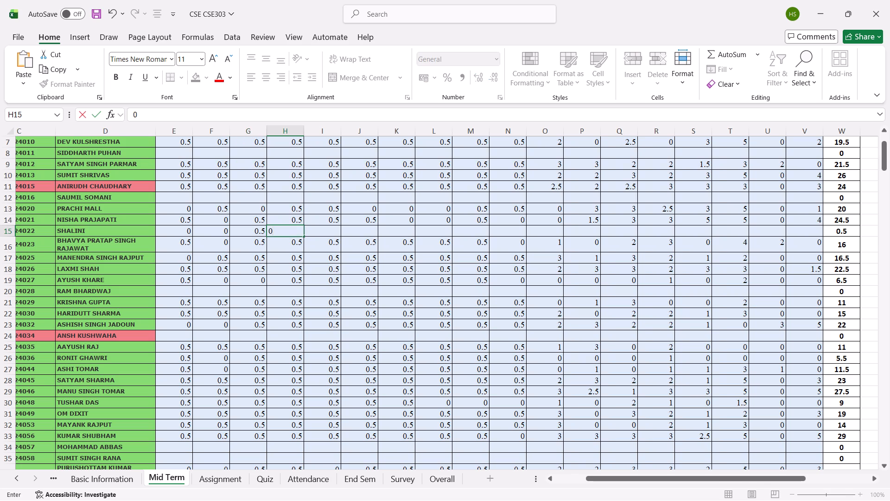
left_click(314, 231)
key("0")
Enter 0 for Q6, 0.5 for Q7, and 0 for Q8, Q9 and Q10 in row 15.
left_click(358, 231)
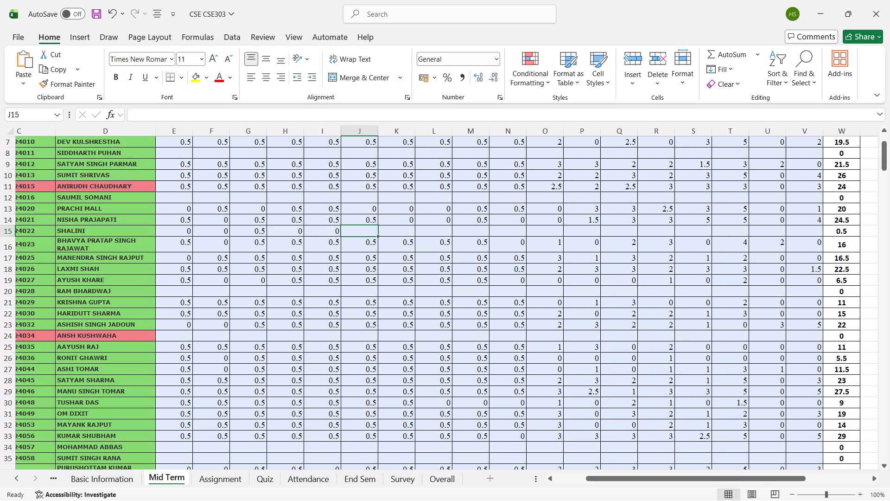
key("0")
left_click(394, 233)
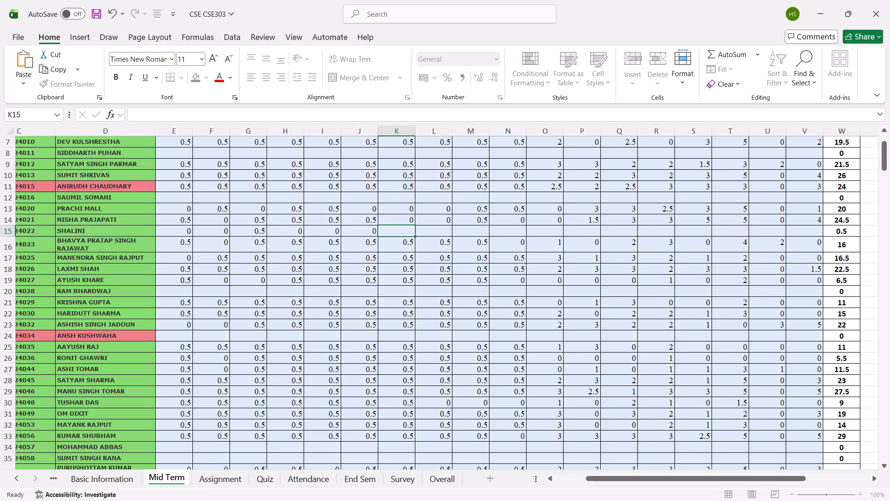
key("0")
key("period")
key("5")
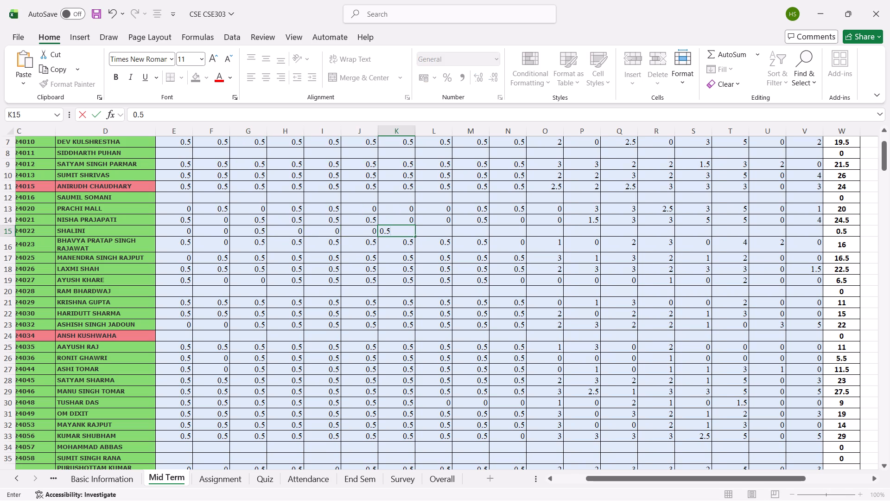
left_click(428, 225)
left_click(437, 233)
key("0")
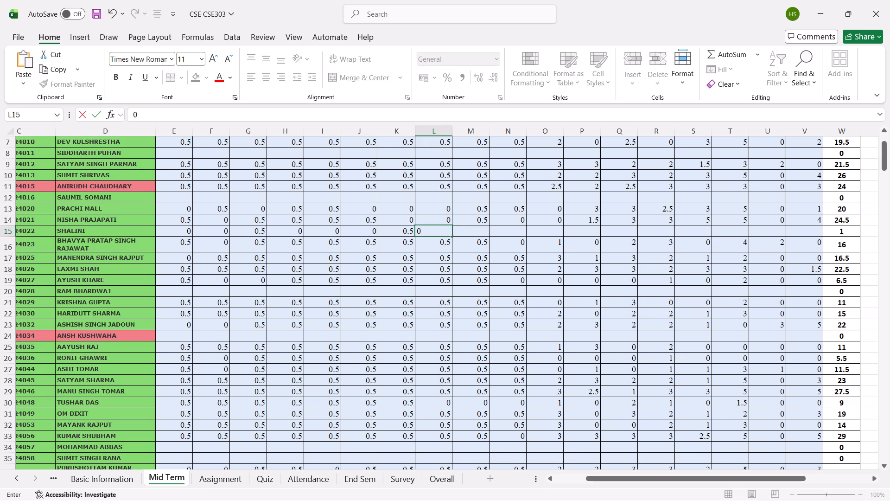
left_click(468, 236)
key("0")
left_click(500, 233)
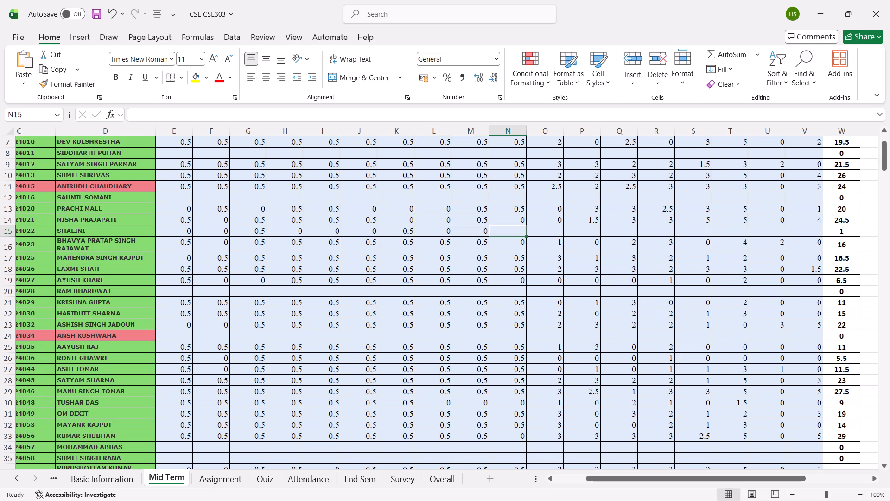
key("0")
Enter 1 for Q11, 2 for Q12, 1 for Q13 and 0.5 for Q14 in row 15.
left_click(538, 230)
key("1")
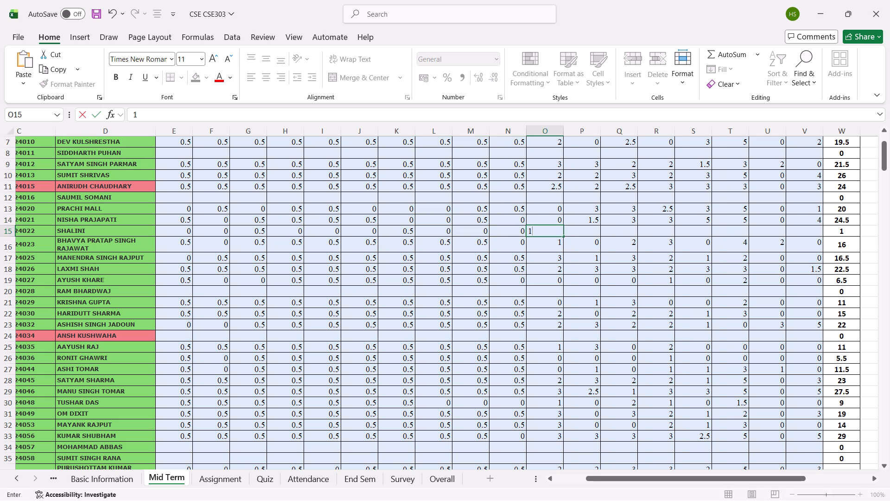
left_click(575, 231)
key("2")
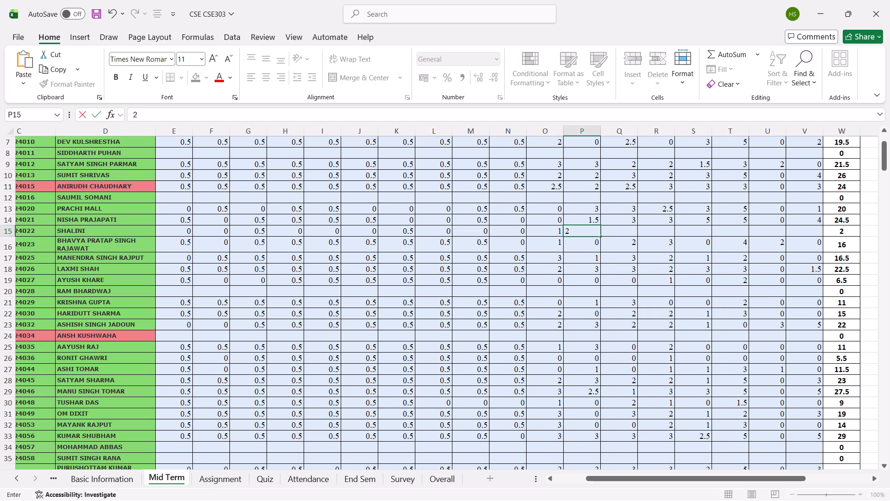
left_click(610, 232)
key("1")
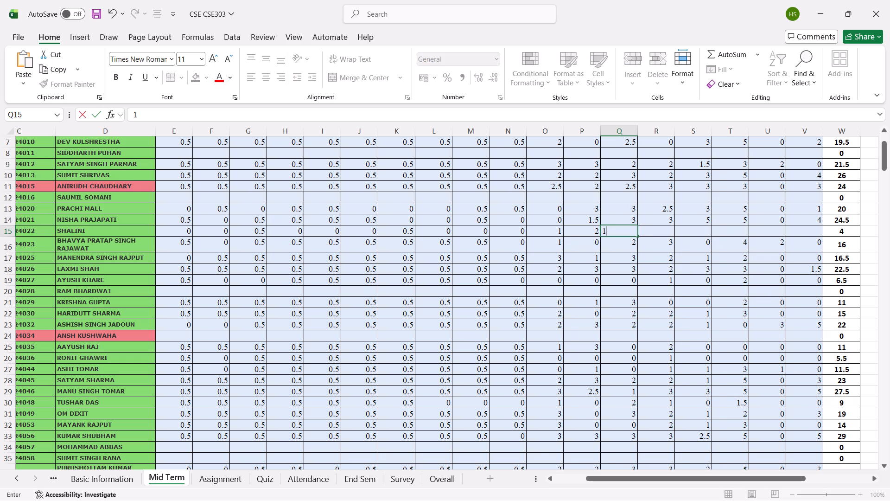
left_click(650, 234)
key("0")
key("period")
key("5")
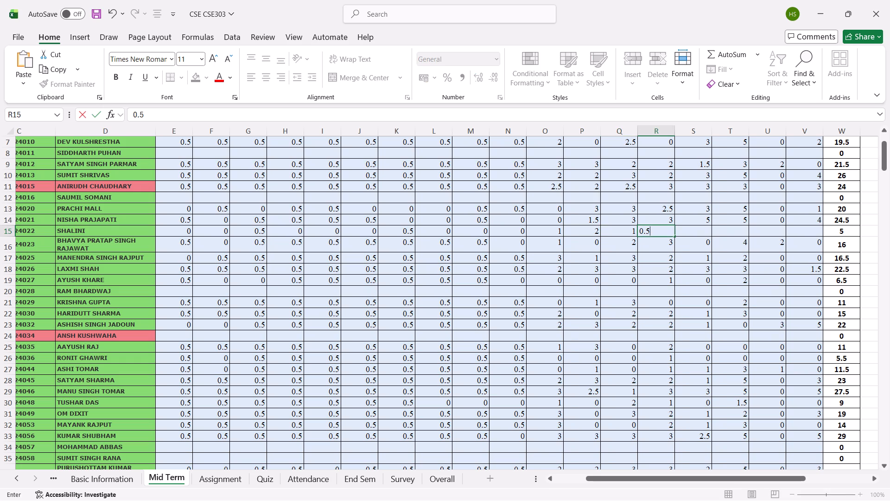
Enter 1 for Q15 in row 15 and correct its Q14 mark to 1.5.
left_click(684, 232)
key("1")
left_click(683, 234)
left_click(695, 232)
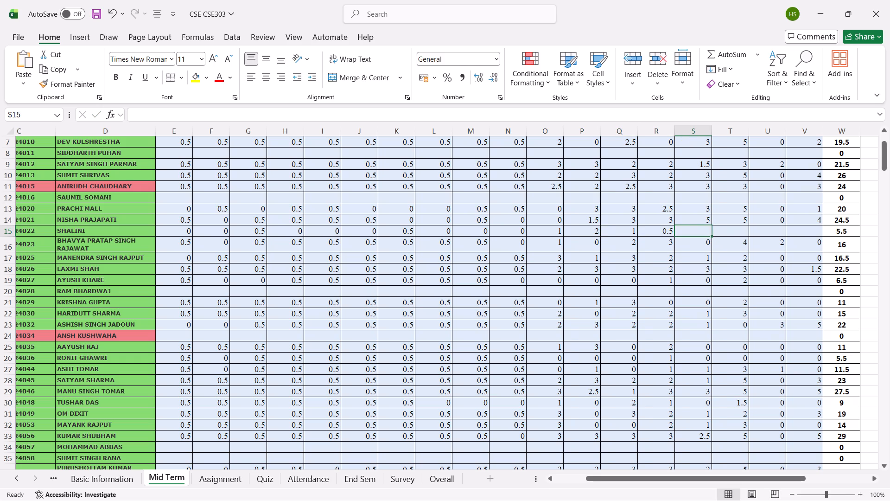
key("1")
left_click(715, 231)
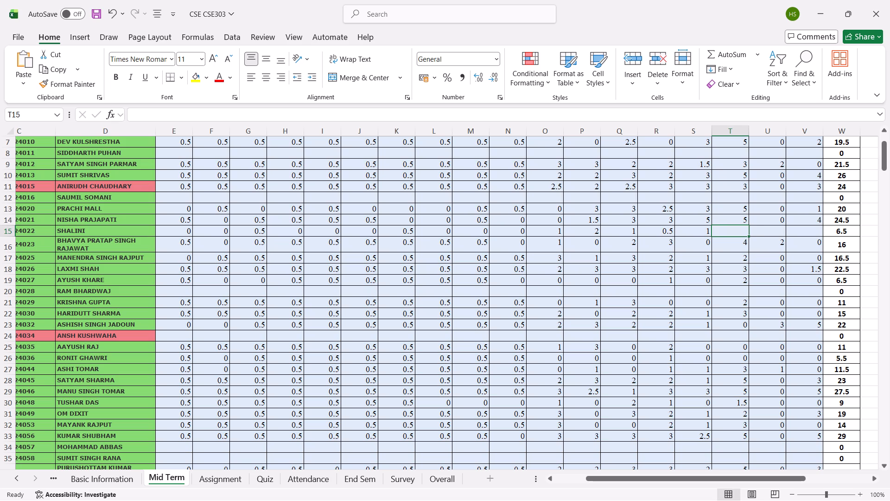
left_click(651, 232)
type("1.")
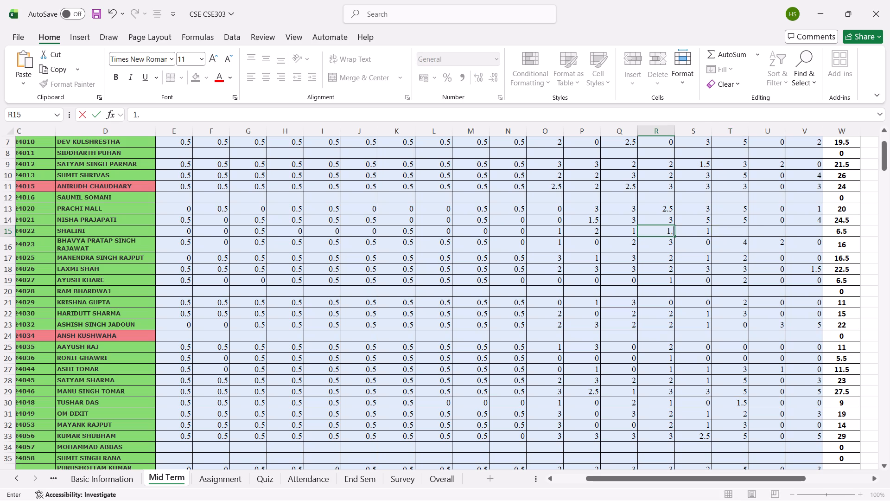
key("5")
Complete row 15 with 3 for Q16, 0 for Q17 and 1 for Q18.
left_click(730, 232)
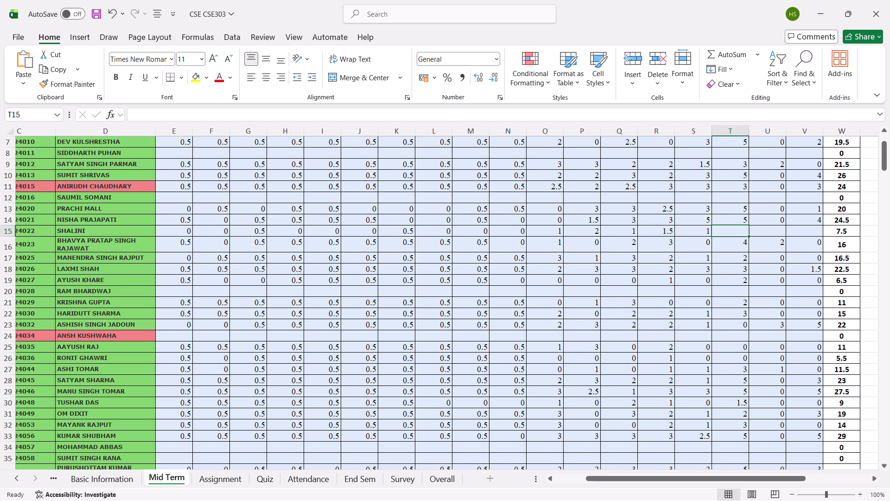
key("3")
left_click(760, 230)
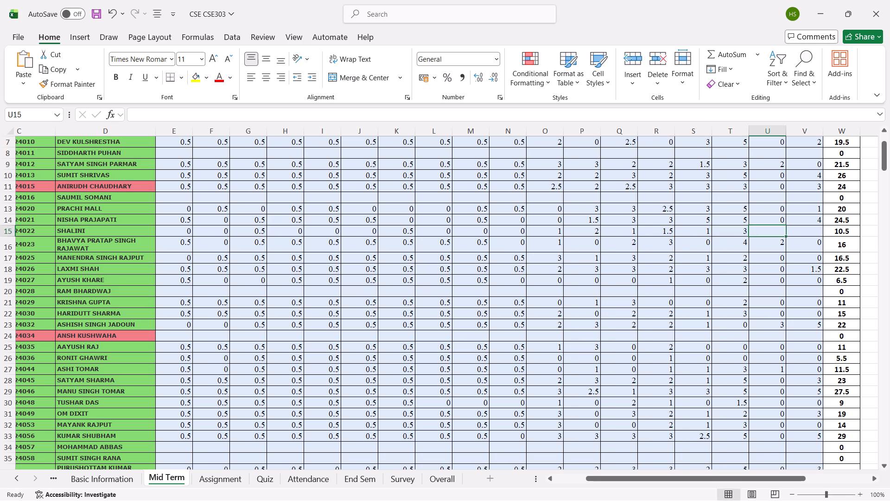
key("0")
left_click(798, 232)
key("1")
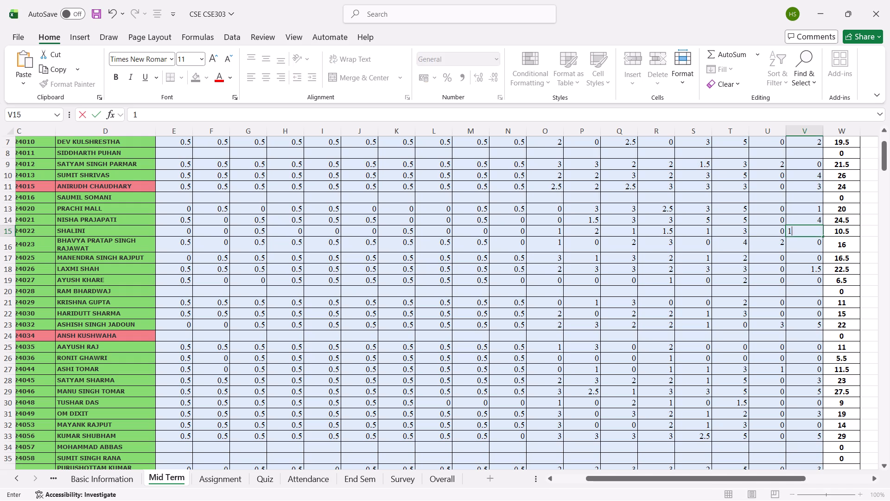
left_click(510, 328)
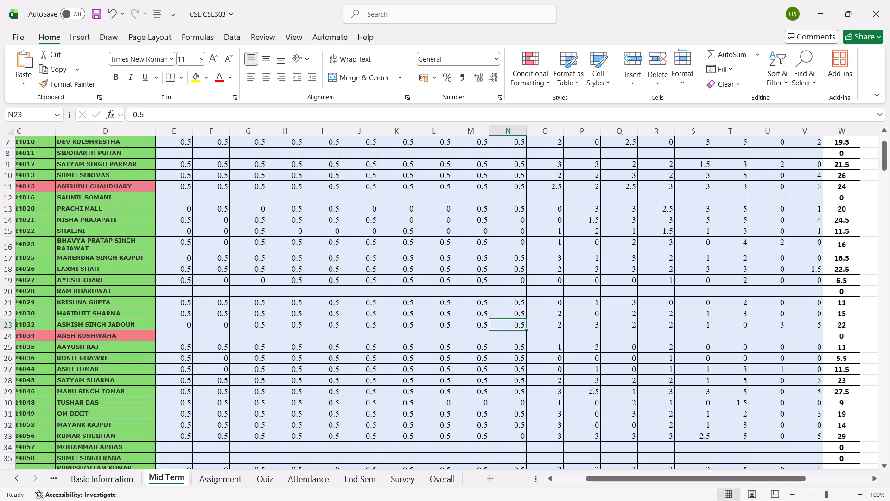
Fill Q1 through Q10 in row 53 with 0.5 each.
scroll(143, 352, "down", 3)
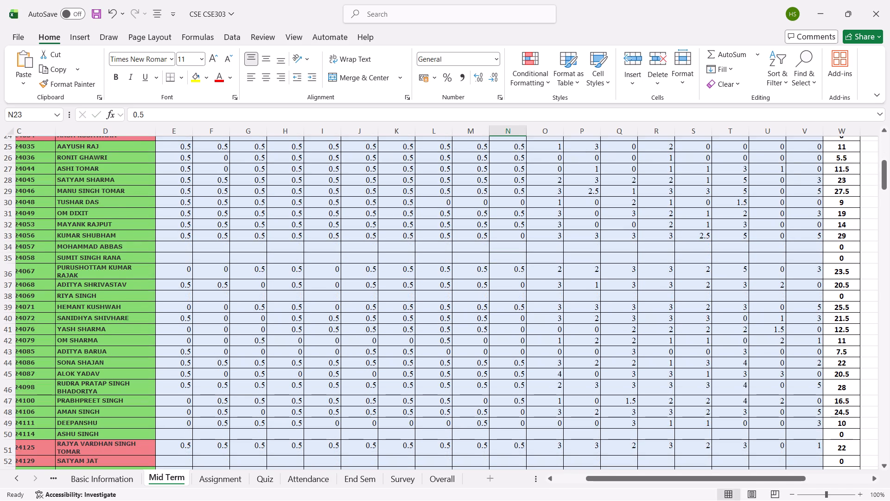
scroll(133, 384, "down", 2)
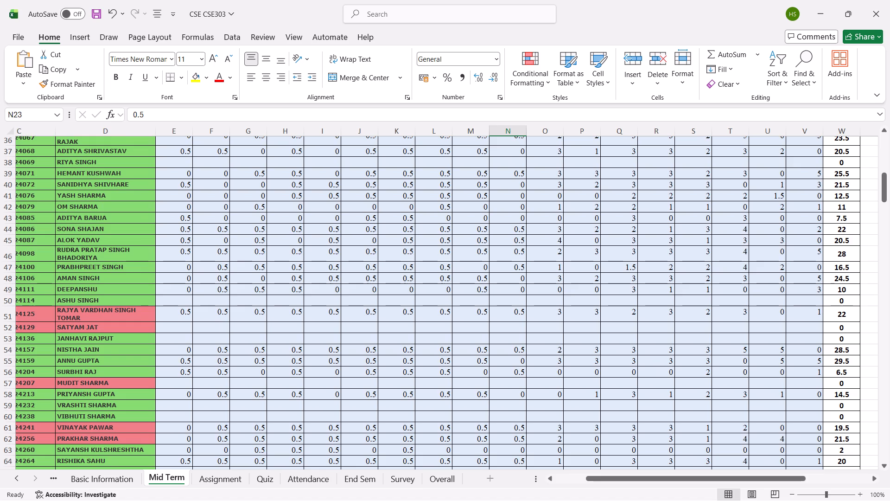
scroll(133, 386, "down", 2)
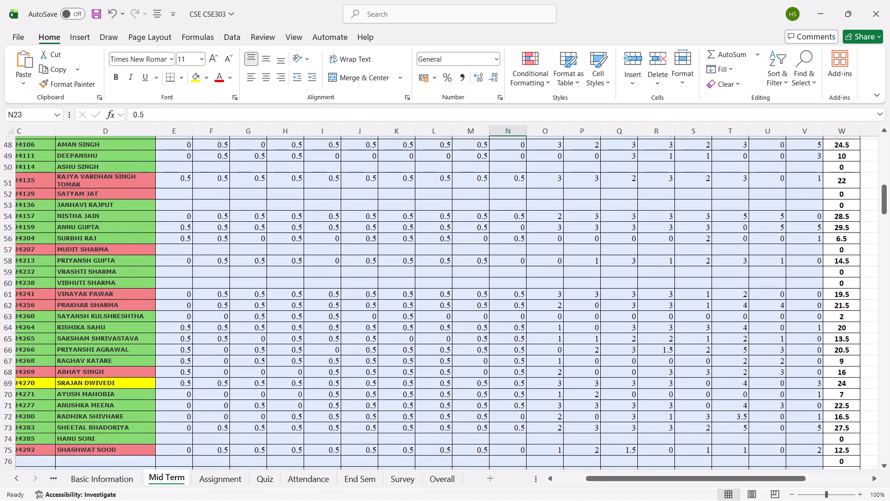
left_click(181, 210)
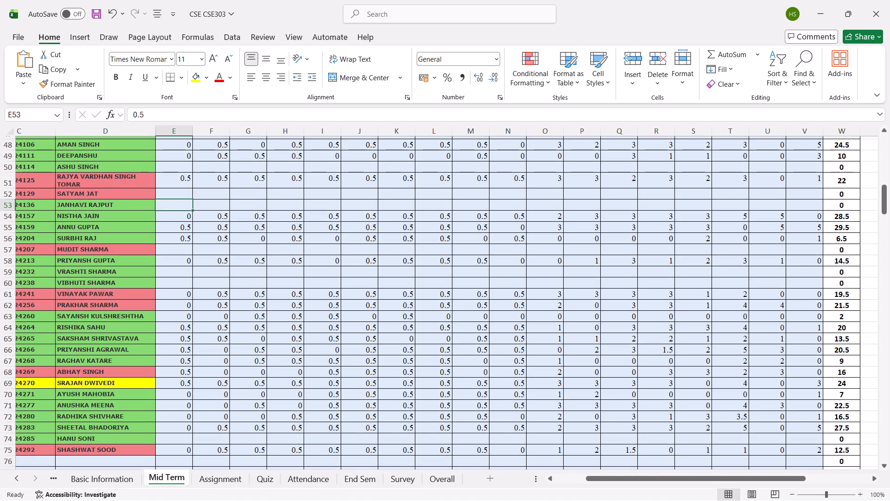
left_click(181, 207)
key("0")
key("period")
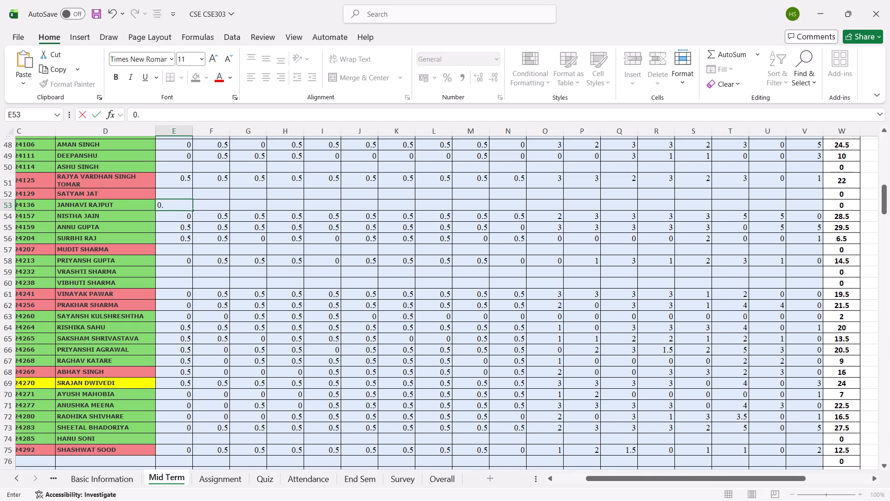
key("5")
left_click_drag(193, 208, 515, 198)
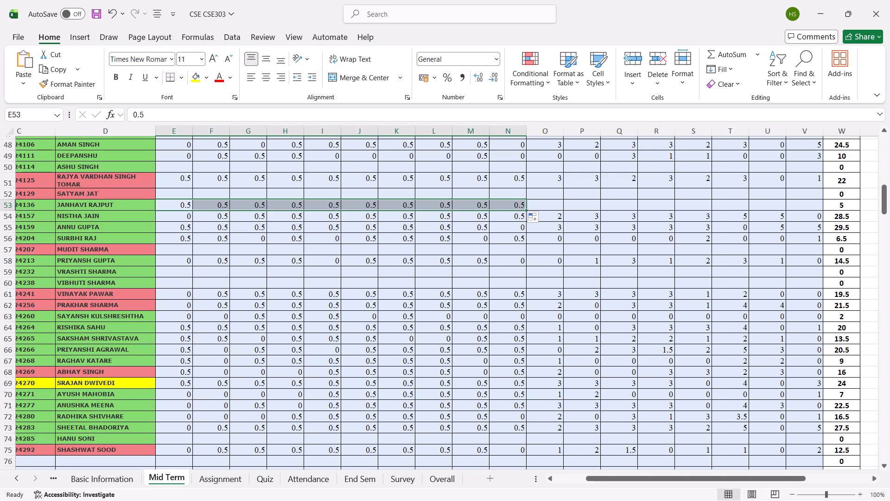
Enter 2 for Q11, 3 for Q12, 3 for Q13 and 2 for Q14 in row 53.
left_click(546, 206)
key("2")
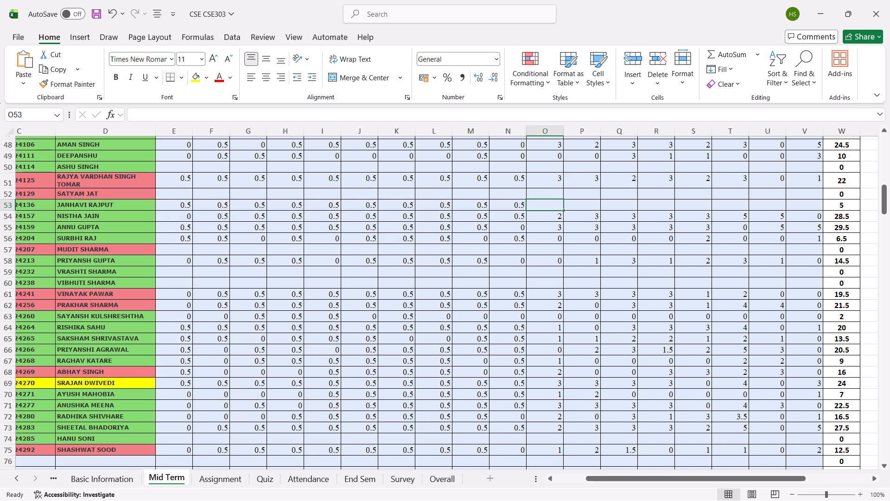
left_click(578, 203)
key("3")
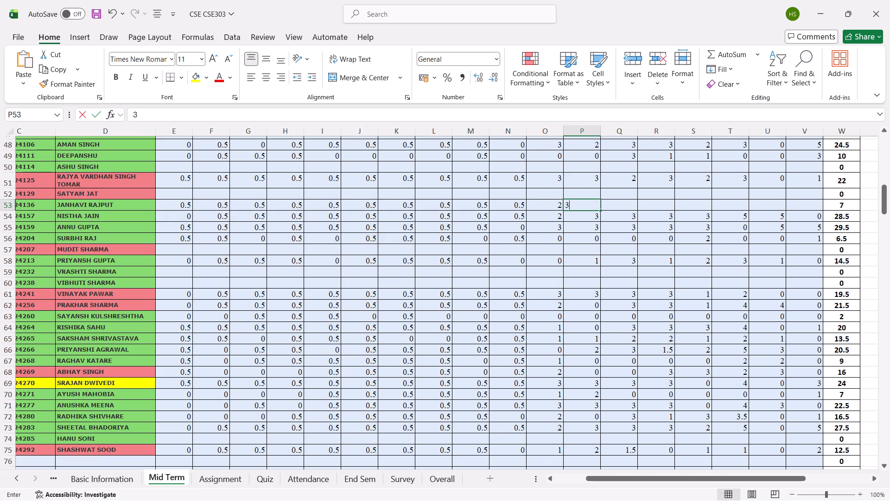
left_click(623, 201)
key("3")
left_click(661, 204)
key("2")
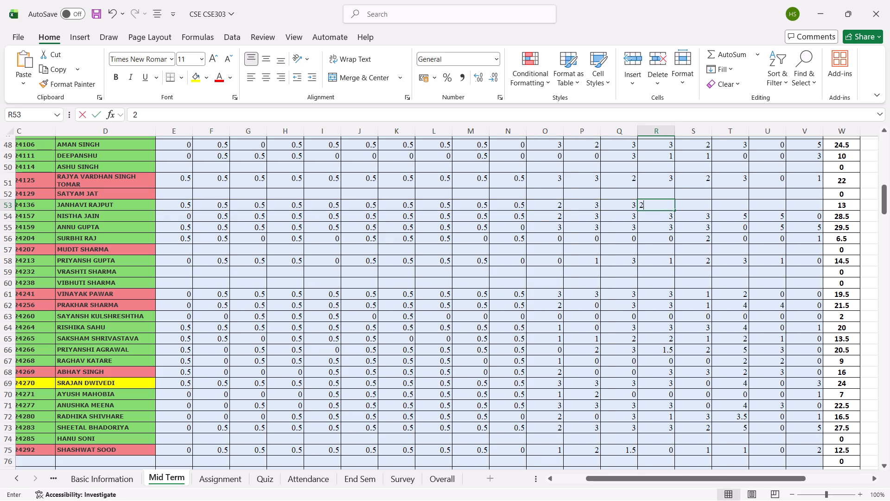
Complete row 53 with 2 for Q15, 3 for Q16, 0 for Q17 and 0 for Q18.
left_click(693, 203)
key("2")
left_click(721, 203)
key("2")
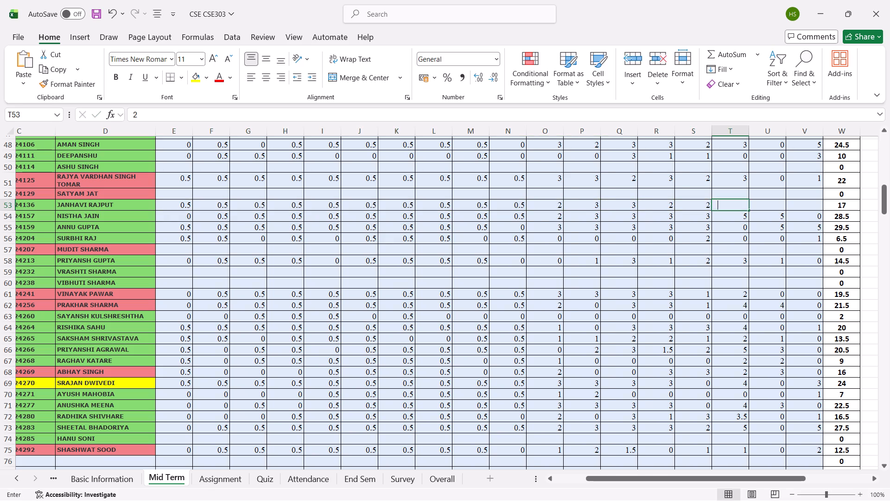
key("BackSpace")
key("3")
left_click(753, 206)
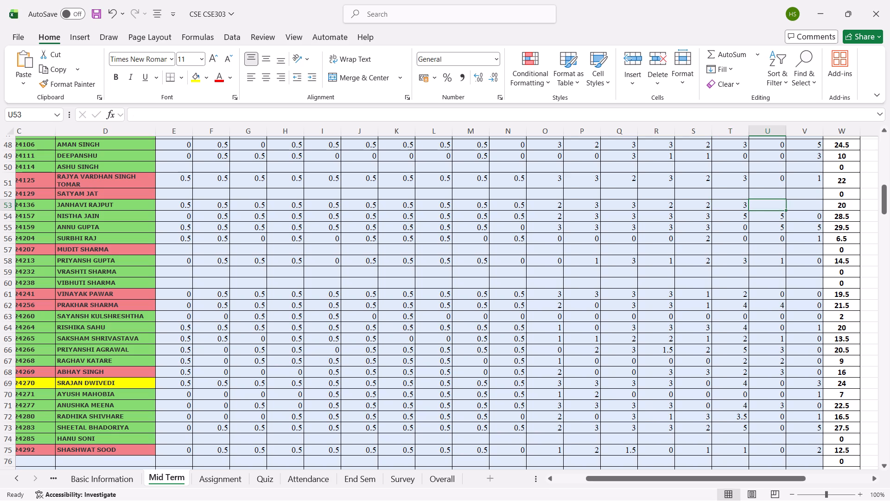
key("0")
left_click(798, 204)
key("0")
left_click(712, 255)
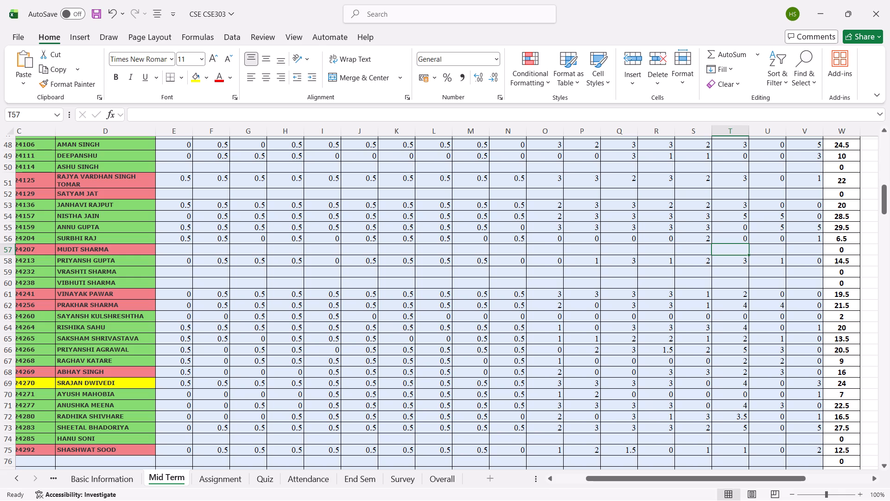
Fill Q1 through Q10 in row 12 with 0.5 each.
scroll(195, 344, "up", 3)
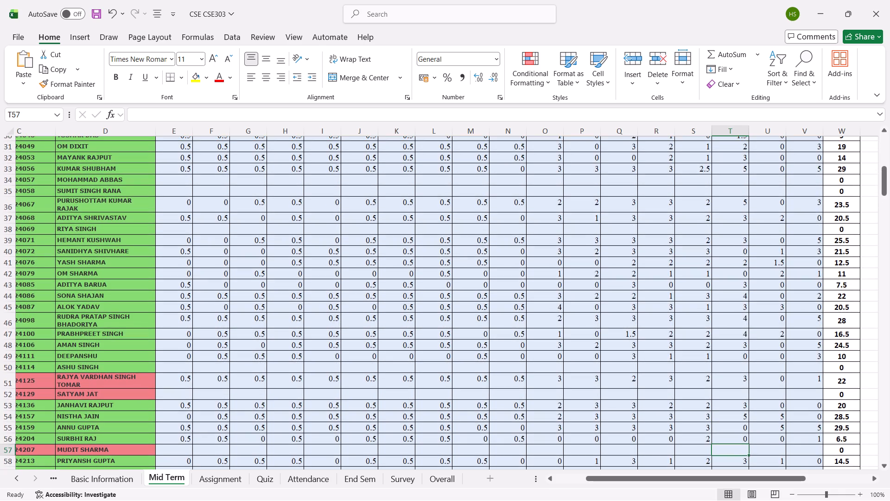
scroll(195, 344, "up", 1)
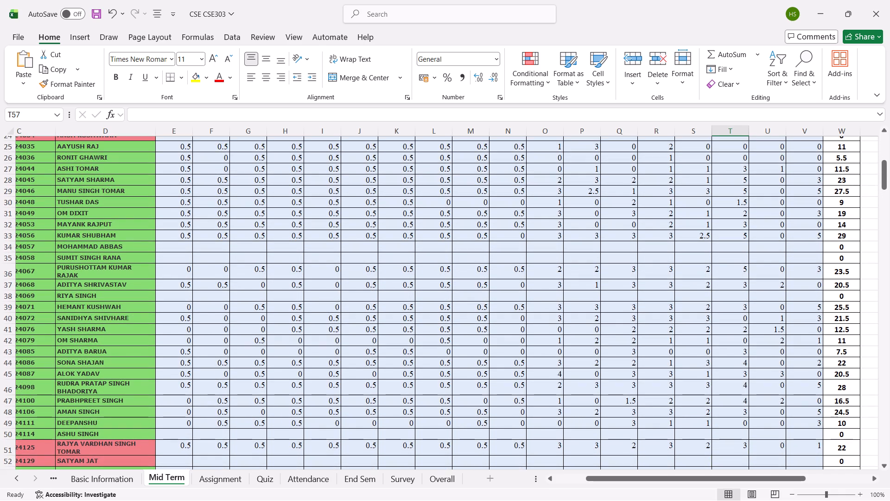
scroll(193, 335, "up", 3)
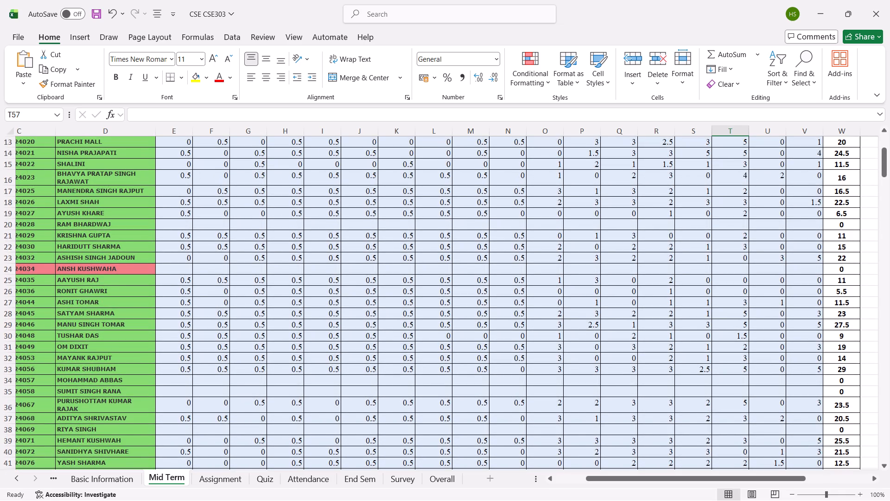
scroll(193, 334, "up", 1)
left_click(176, 267)
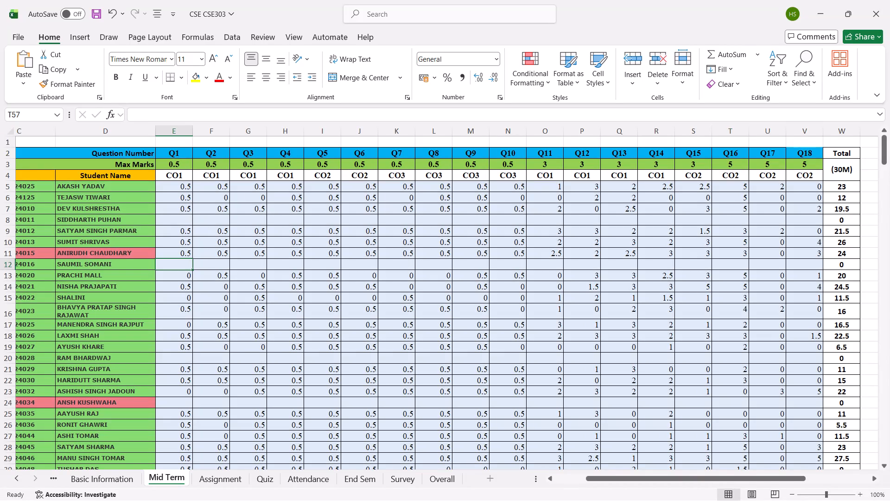
type("0.5")
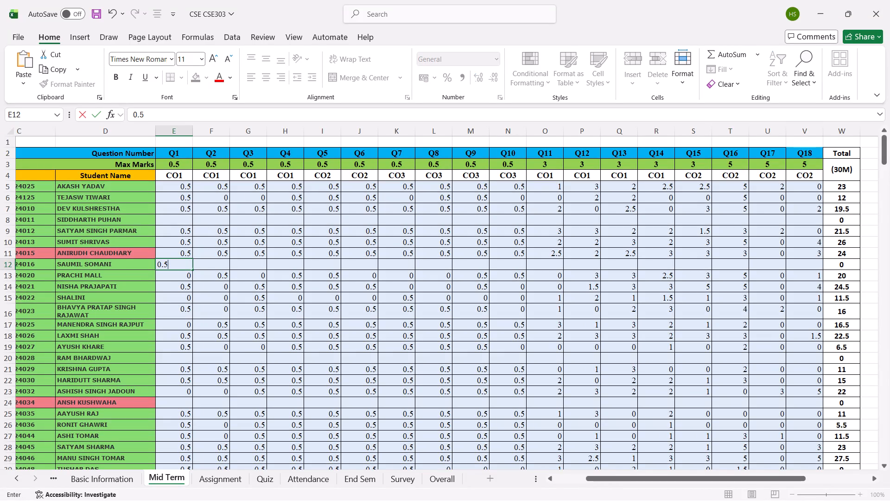
left_click_drag(192, 270, 391, 267)
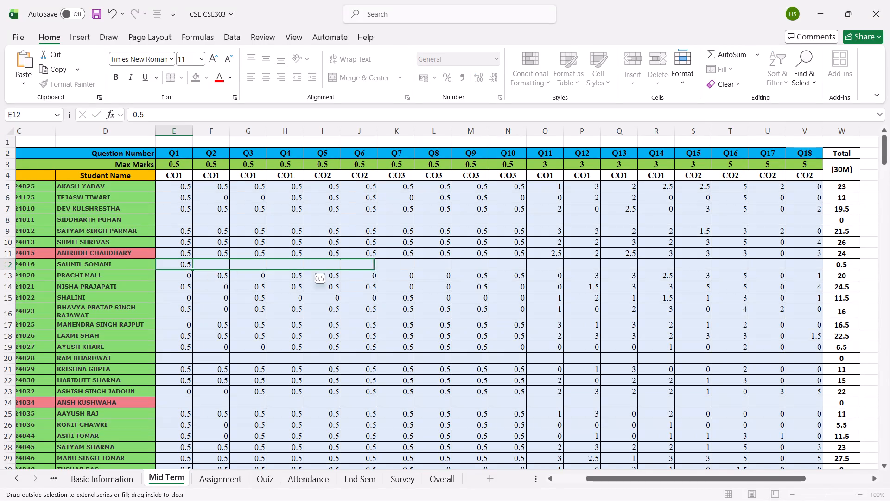
left_click_drag(391, 267, 512, 267)
Enter 3 for Q11, 0 for Q12, 3 for Q13 and 3 for Q14 in row 12.
left_click(547, 267)
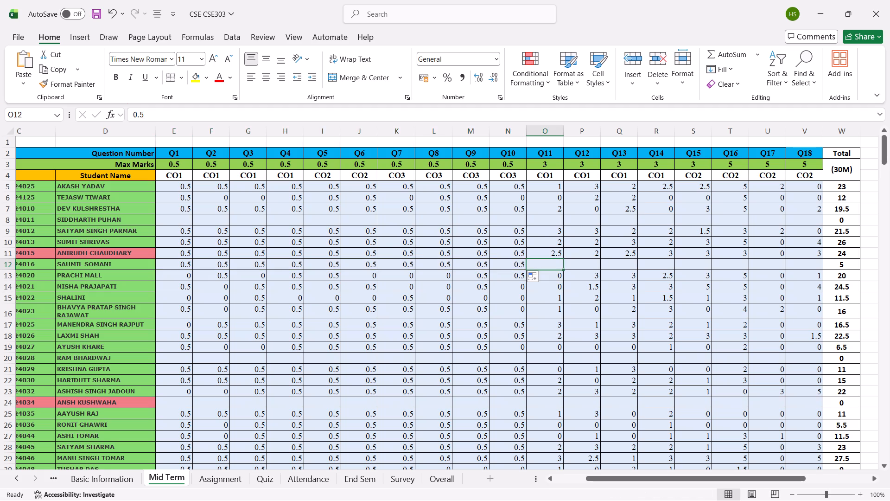
key("3")
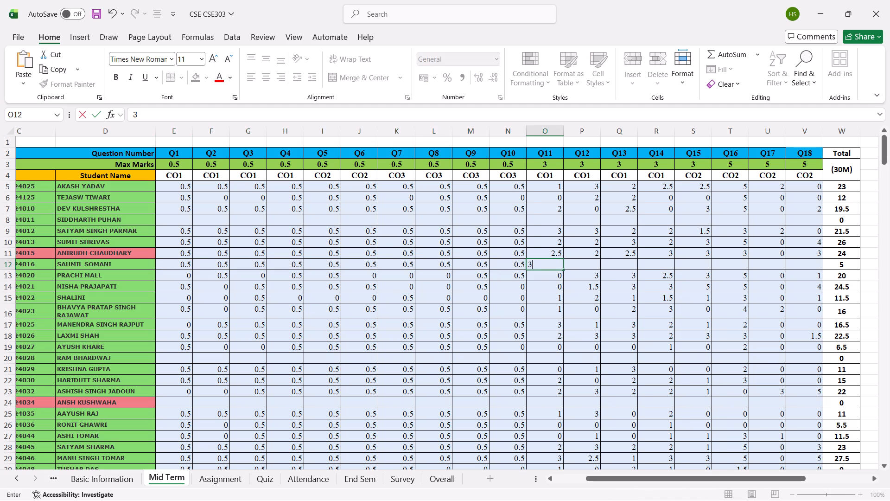
left_click(580, 261)
key("0")
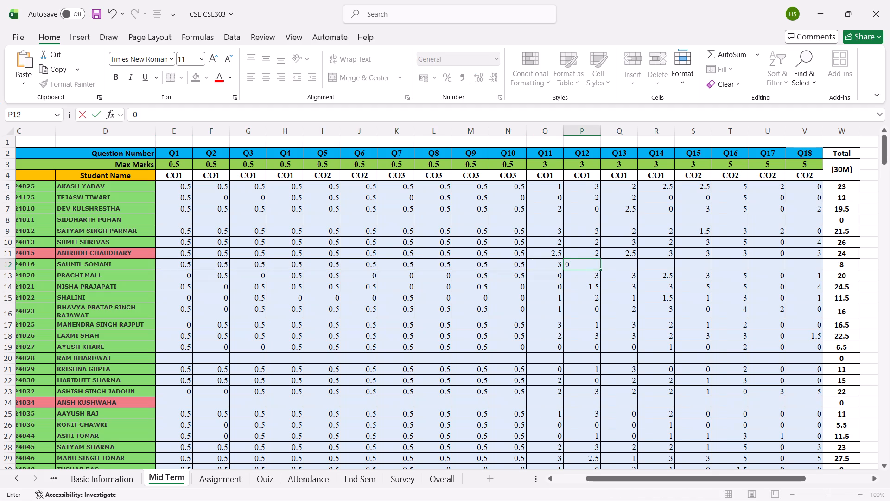
left_click(617, 262)
key("3")
left_click(661, 268)
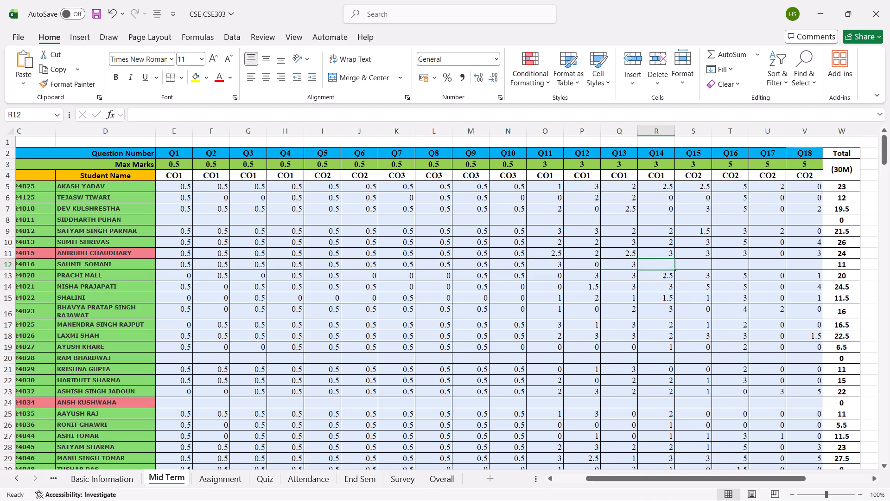
key("3")
Complete row 12 with 3 for Q15, 5 for Q16, 0 for Q17 and 2 for Q18.
left_click(686, 261)
key("3")
left_click(723, 263)
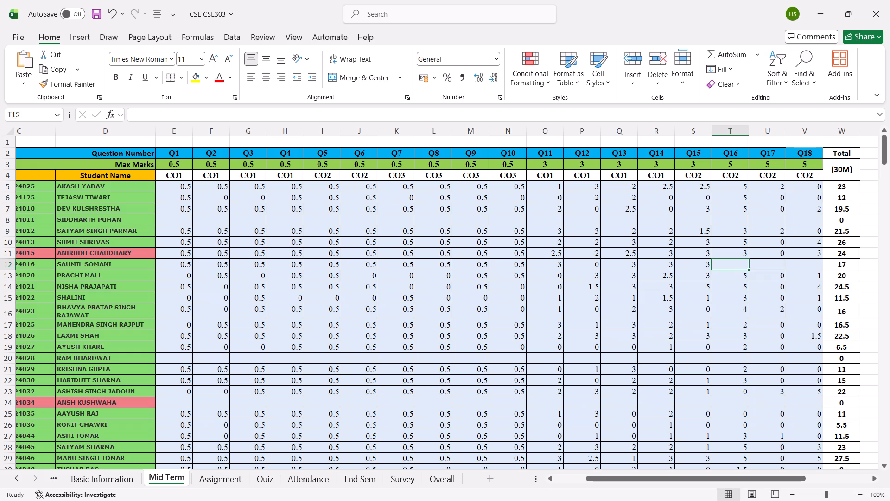
key("4")
key("BackSpace")
key("5")
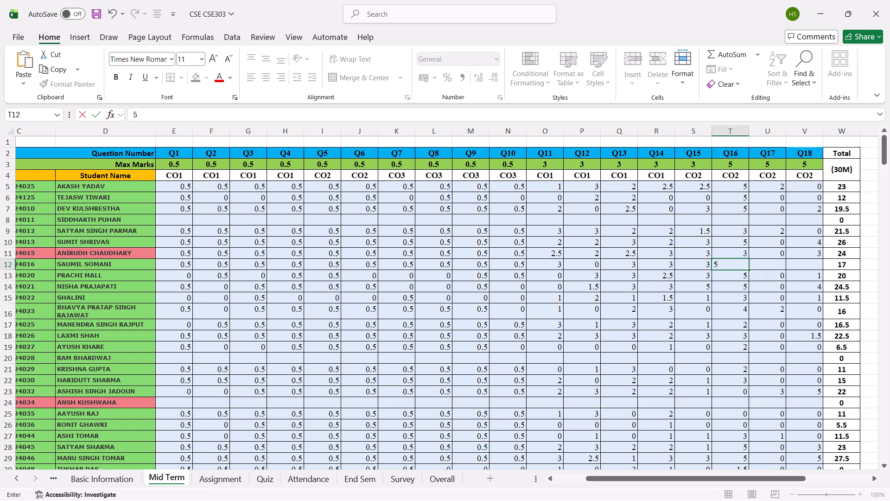
left_click(767, 263)
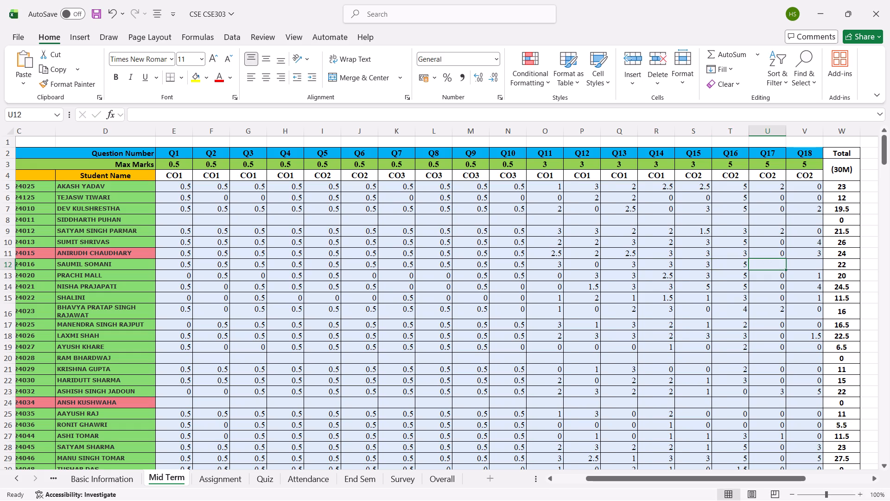
key("0")
left_click(806, 266)
key("1")
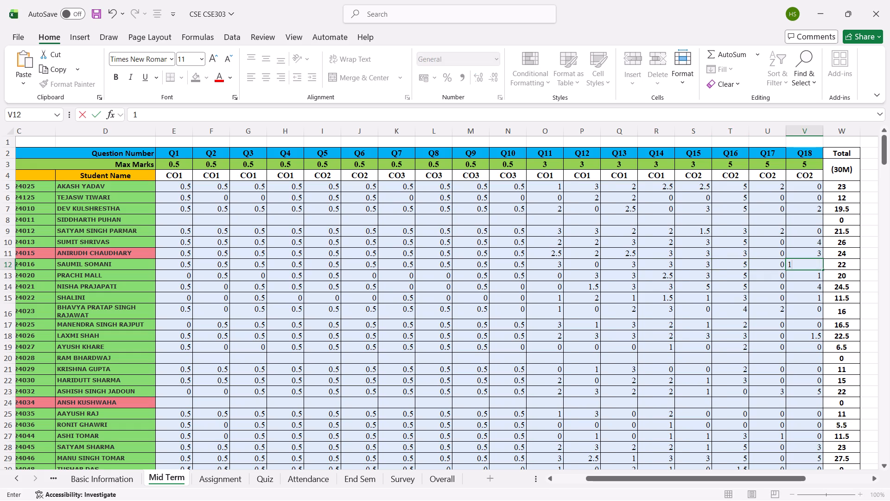
key("BackSpace")
key("2")
left_click(683, 316)
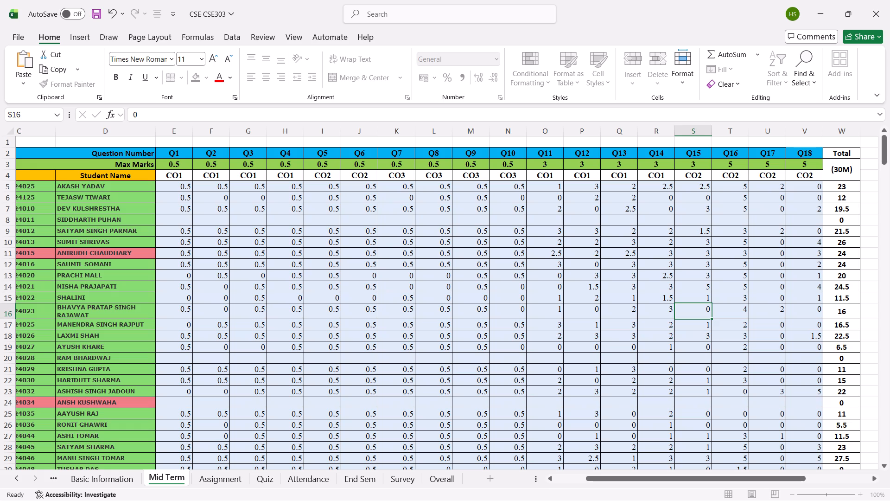
Enter 0 for Q1 and fill Q2 through Q10 with 0.5 each in row 60.
scroll(176, 345, "down", 1)
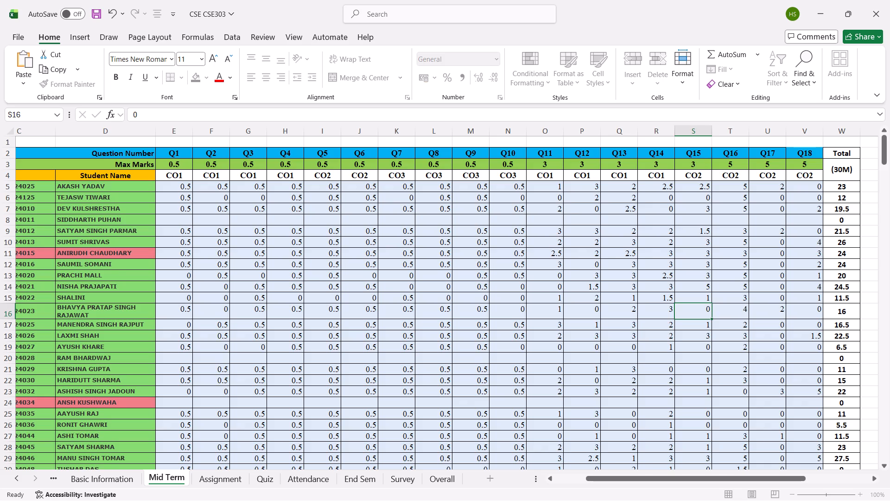
scroll(176, 345, "down", 1)
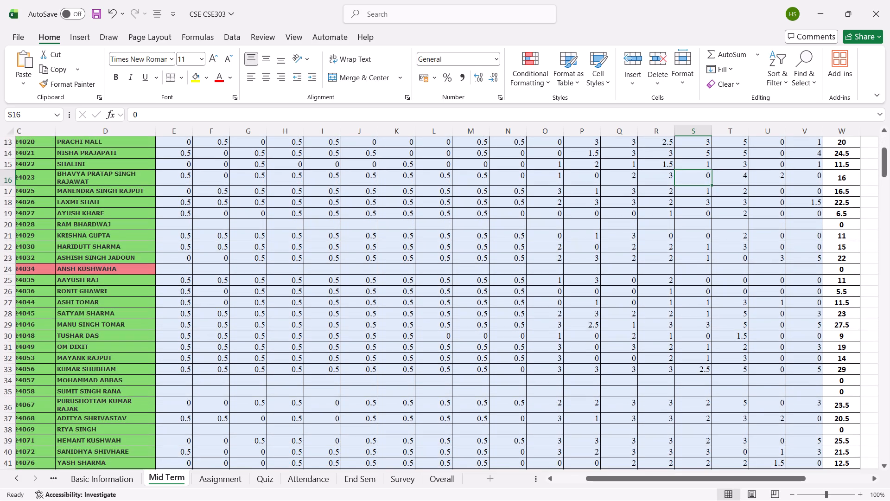
scroll(175, 347, "down", 2)
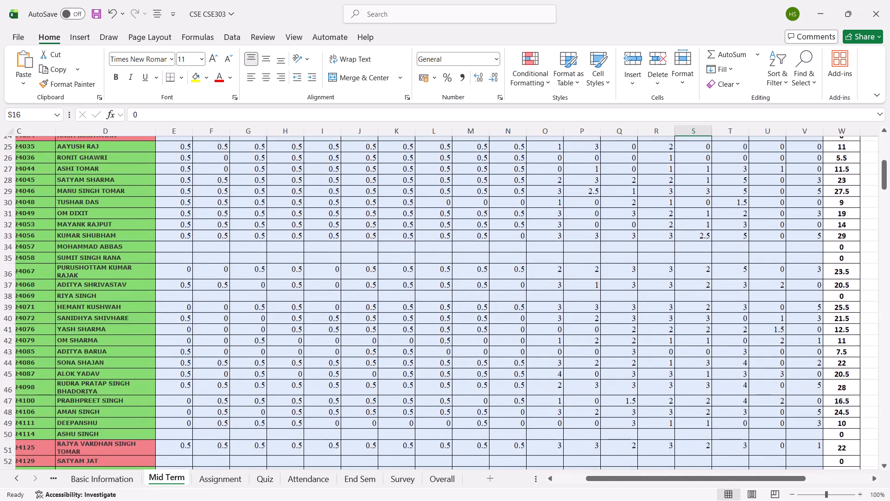
scroll(175, 347, "down", 2)
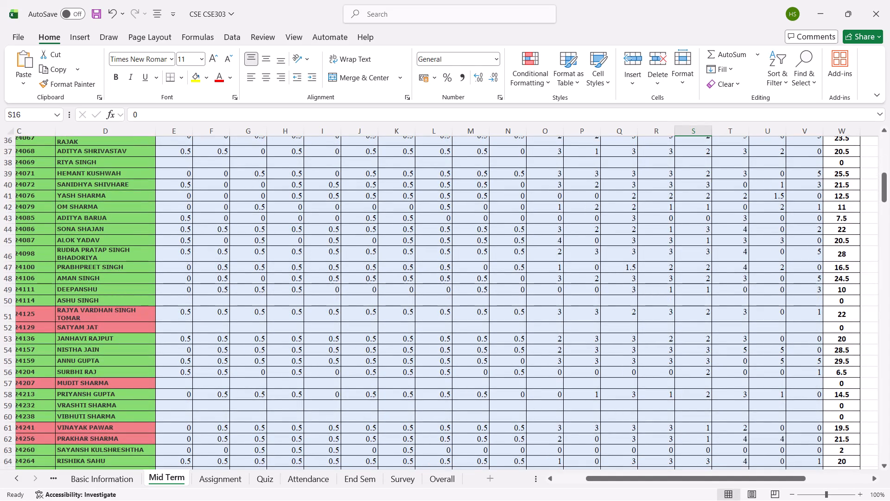
left_click(184, 415)
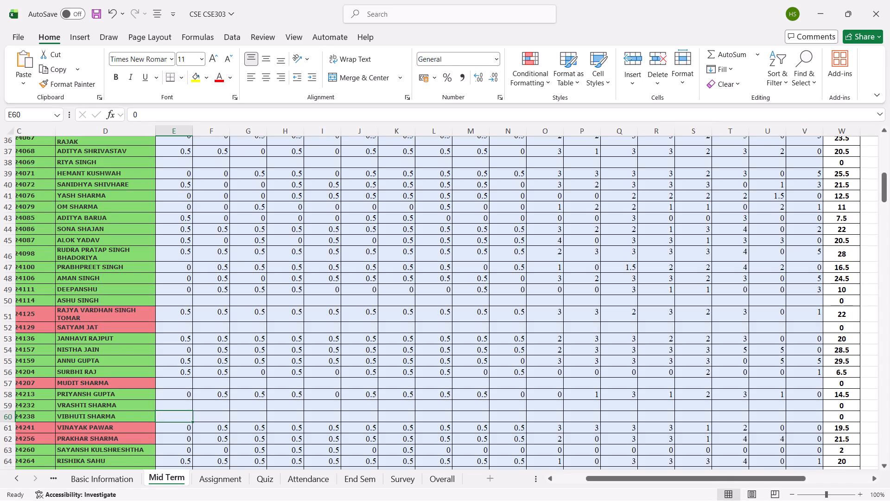
key("0")
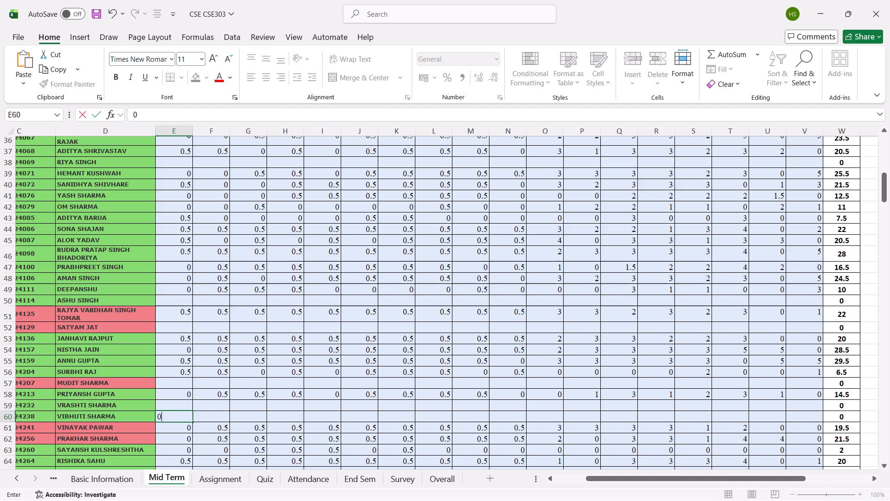
left_click(213, 418)
type("0.5")
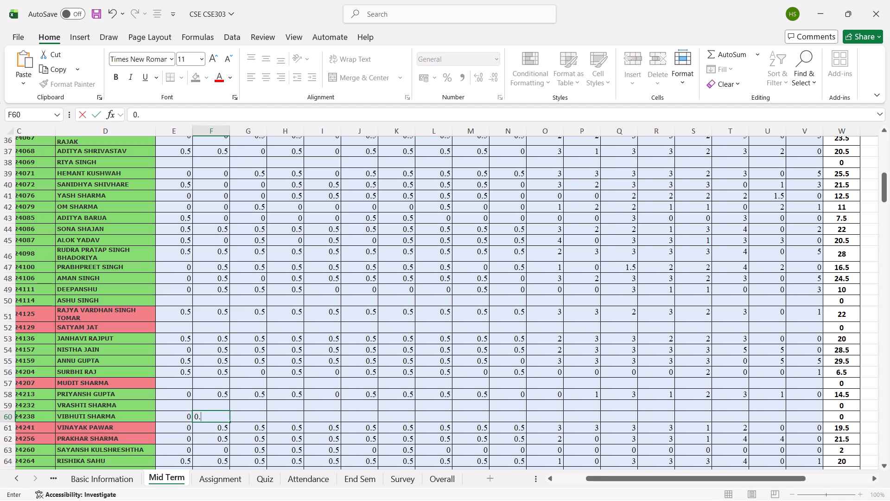
left_click_drag(230, 422, 296, 419)
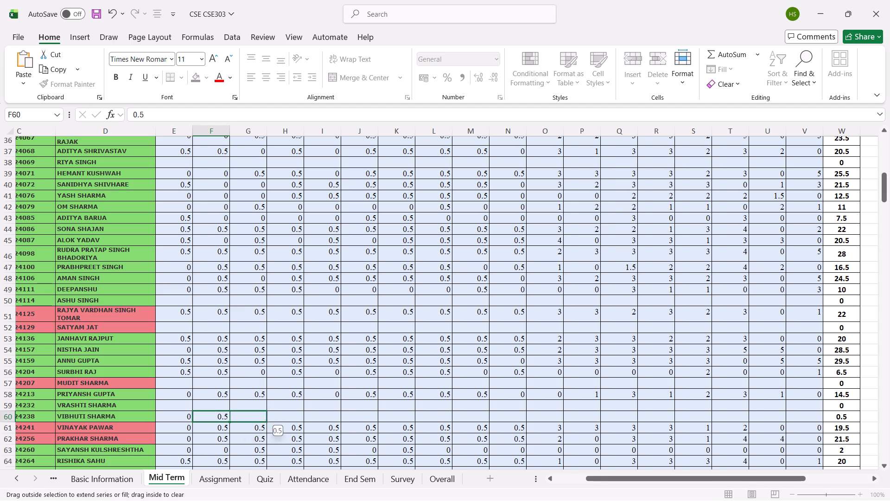
left_click_drag(296, 419, 517, 422)
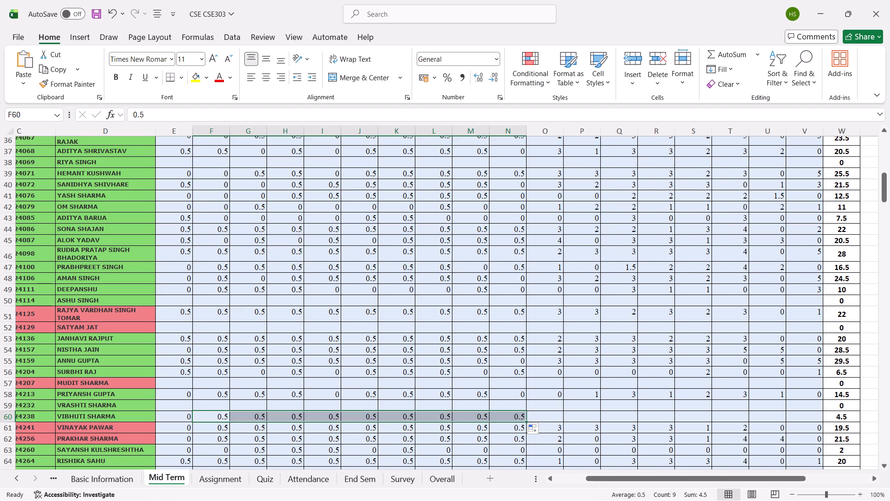
Enter 3 for Q11, 3 for Q12, 3 for Q13 and 0 for Q14 in row 60.
left_click(563, 418)
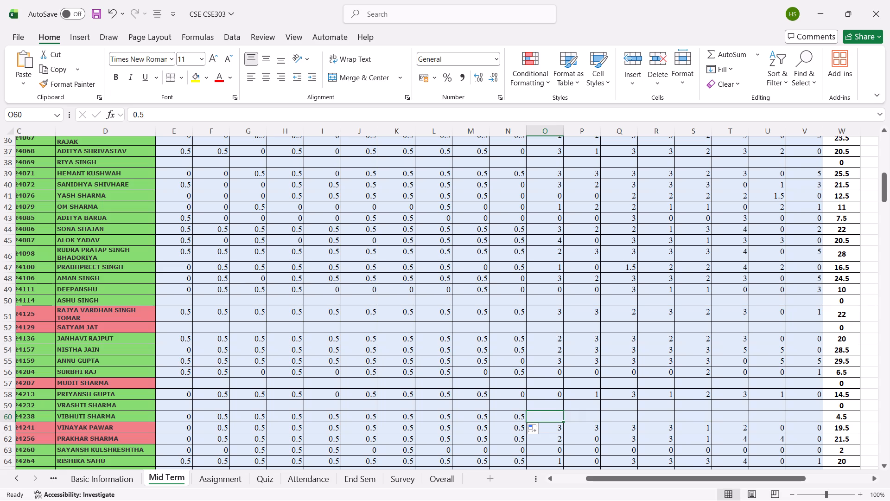
key("3")
left_click(591, 417)
key("3")
left_click(617, 419)
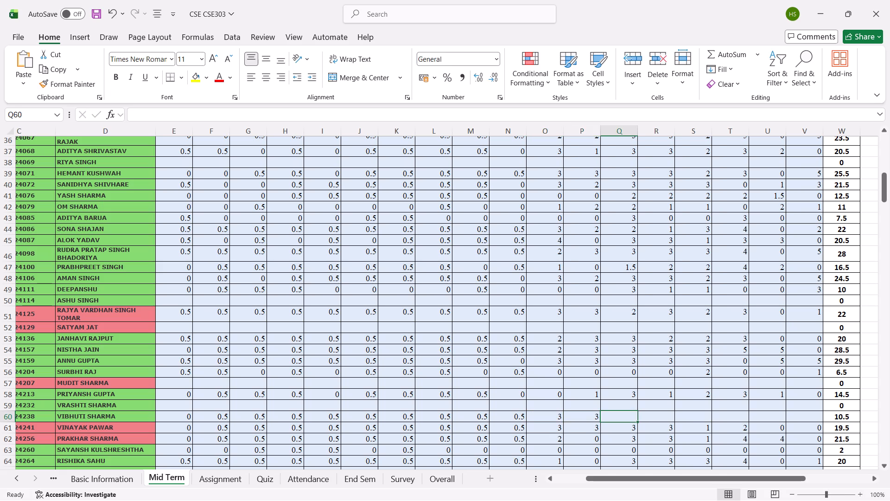
key("3")
left_click(656, 417)
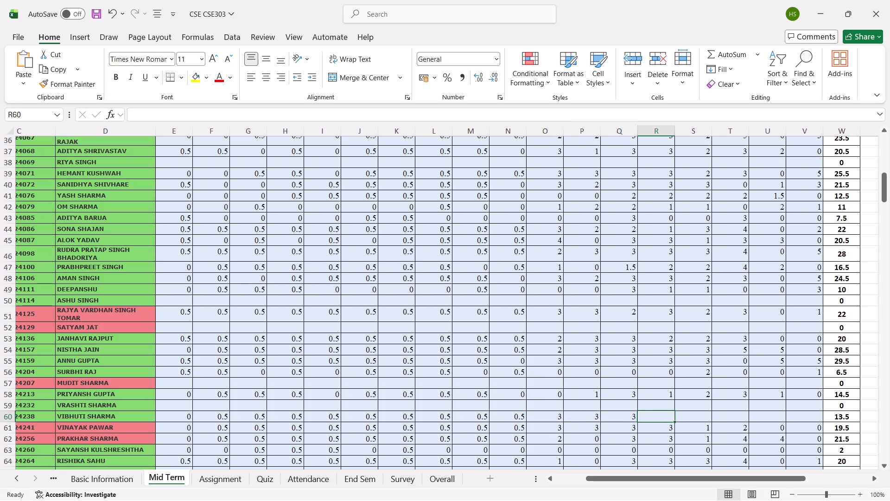
key("0")
Complete row 60 with 3 for Q15, 4 for Q16, 5 for Q17 and 2 for Q18.
left_click(698, 423)
left_click(697, 420)
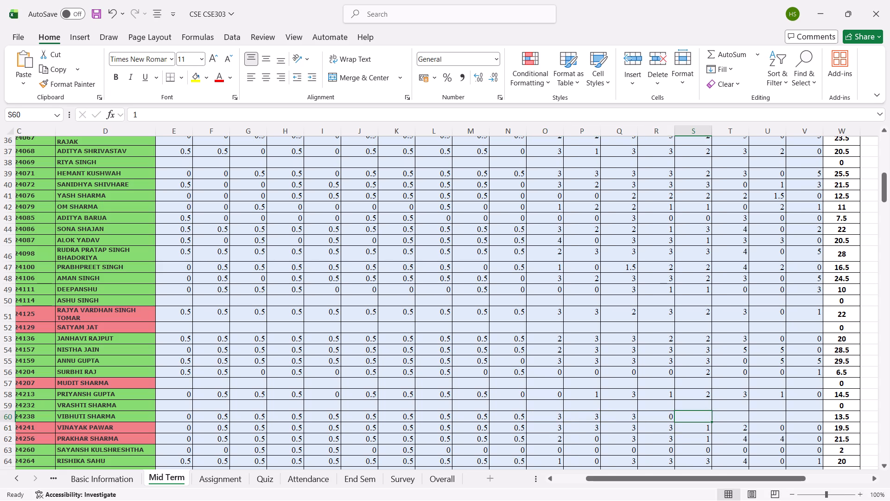
key("3")
left_click(723, 419)
key("4")
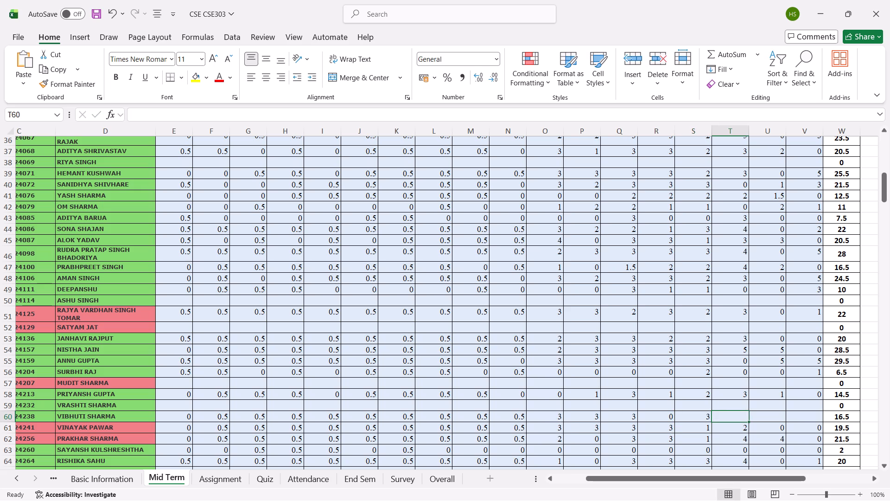
left_click(762, 419)
key("5")
left_click(795, 419)
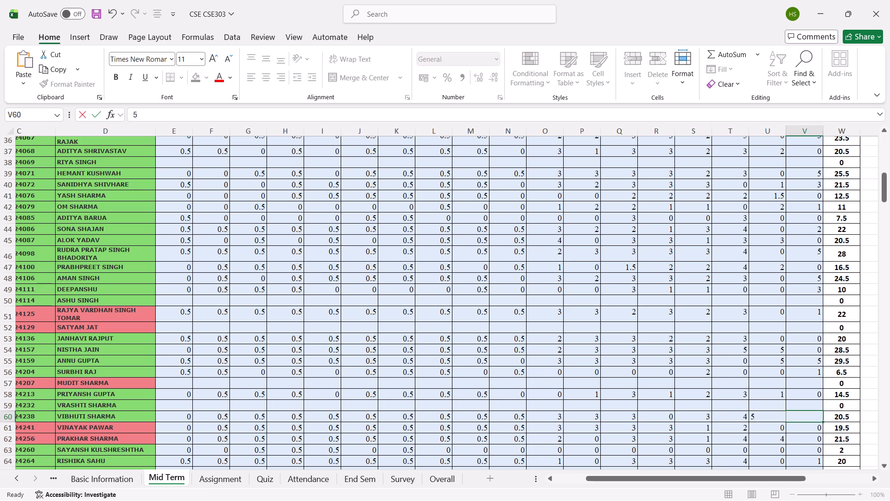
key("3")
key("BackSpace")
key("2")
left_click(717, 450)
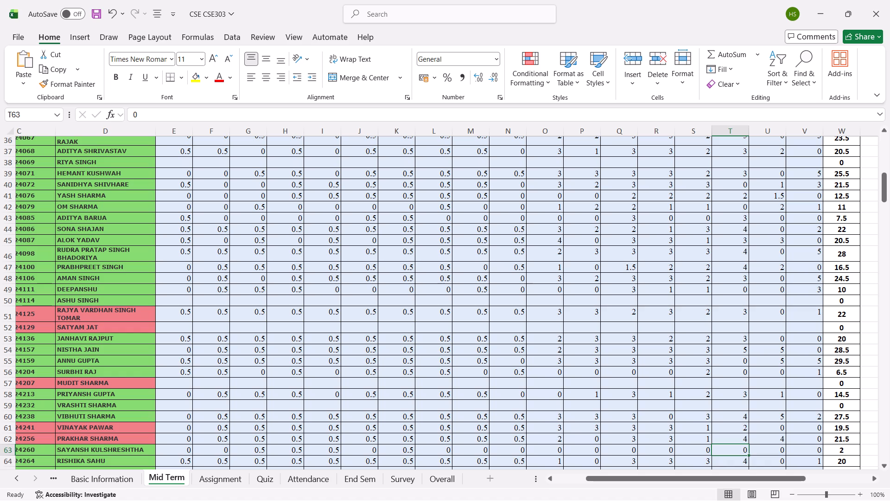
Enter 0.5 for Q1 and 0 for Q2 in row 35, and fill Q3 through Q10 with 0.5 each.
scroll(227, 425, "down", 3)
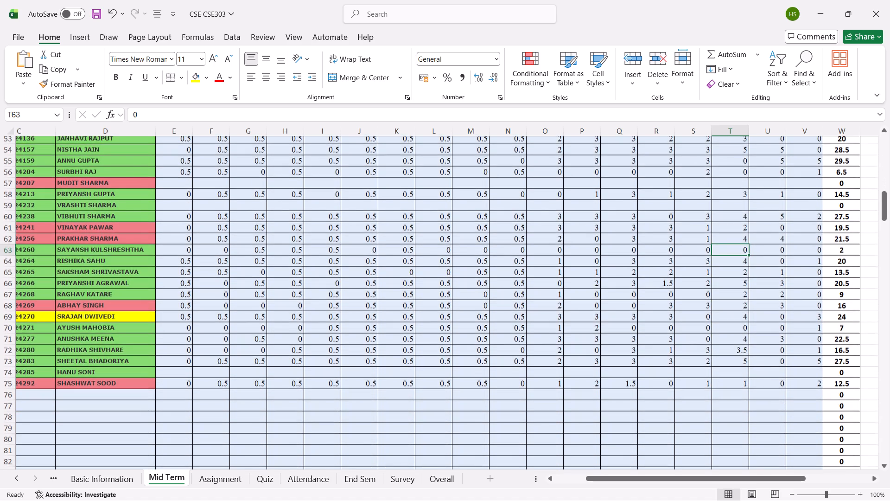
scroll(227, 425, "up", 3)
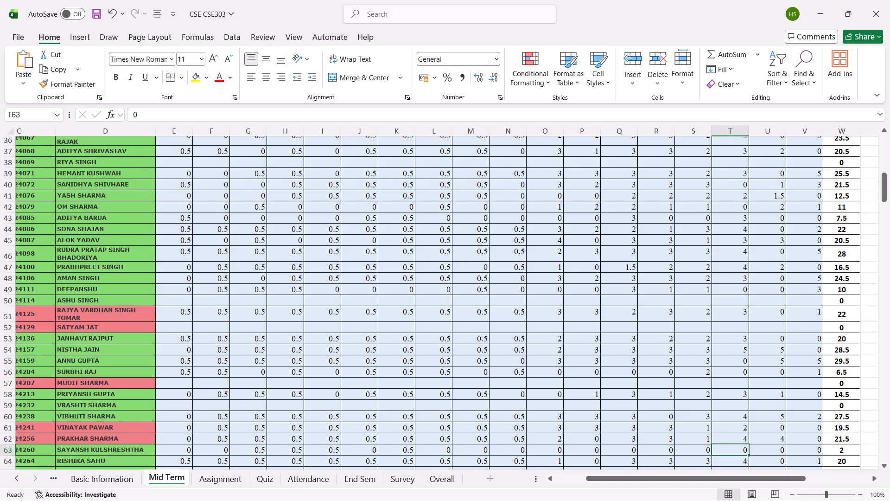
scroll(191, 409, "up", 1)
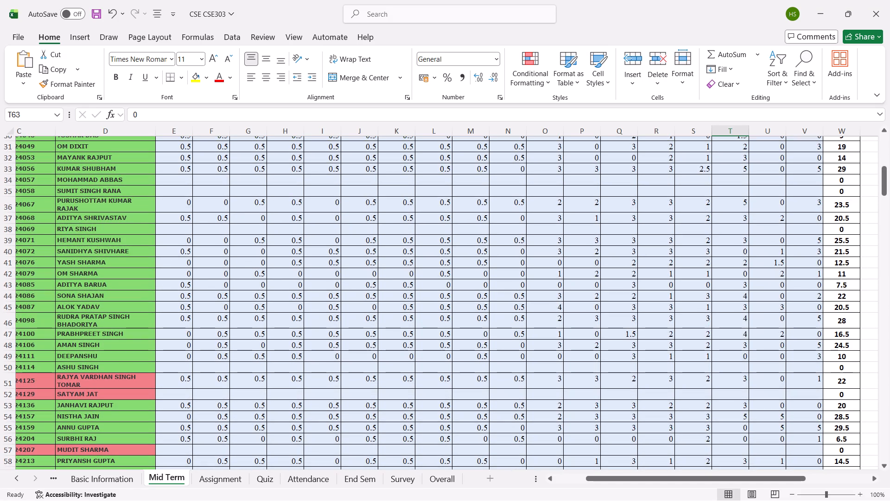
left_click(176, 192)
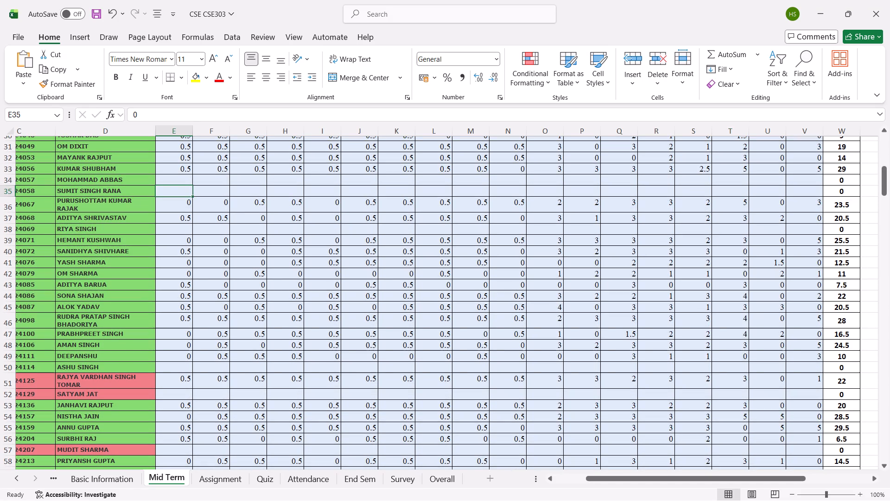
type("0.5")
left_click(217, 194)
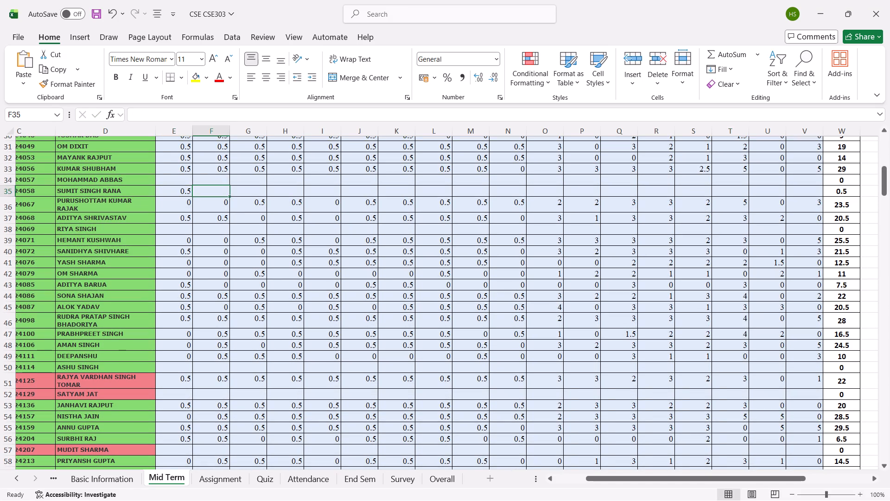
key("0")
left_click(245, 193)
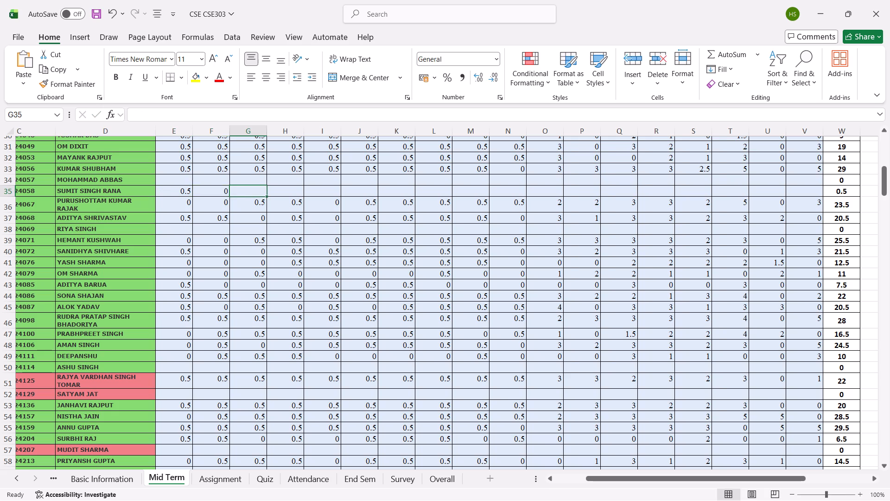
type(".5")
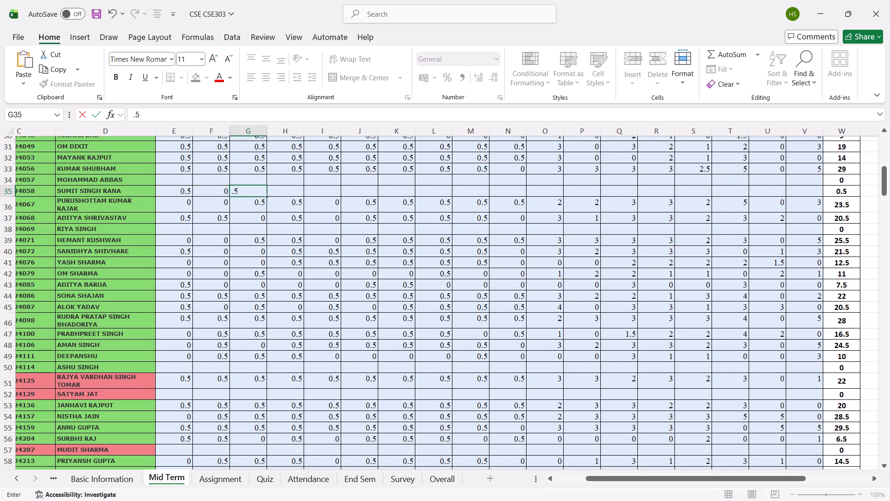
left_click(259, 192)
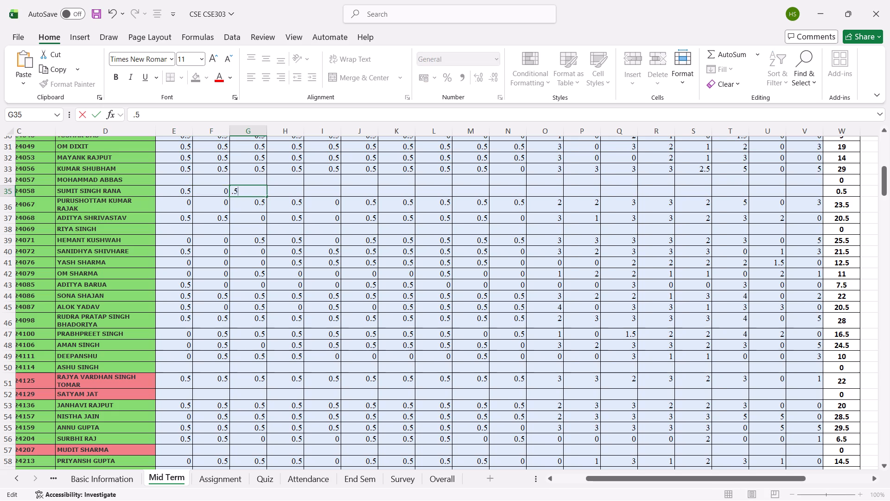
left_click_drag(268, 195, 296, 195)
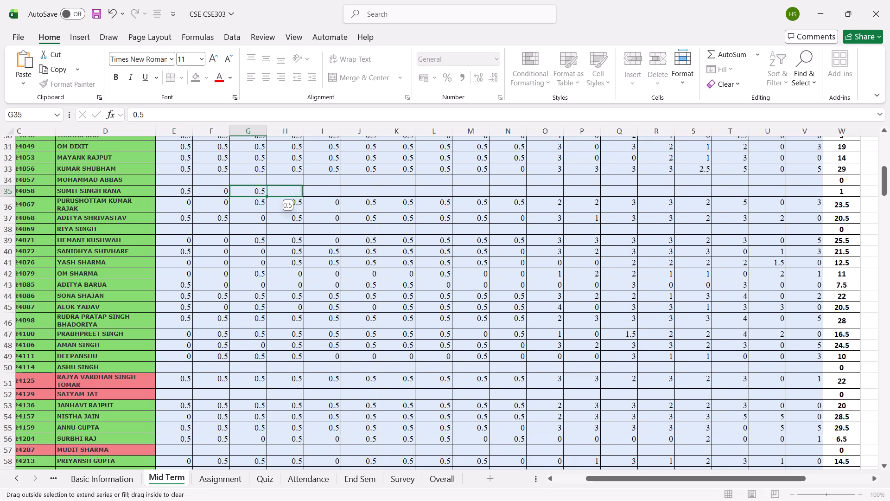
left_click_drag(296, 195, 513, 191)
Enter 2 for Q11, 0 for Q12, 2 for Q13 and 2 for Q14 in row 35.
left_click(548, 190)
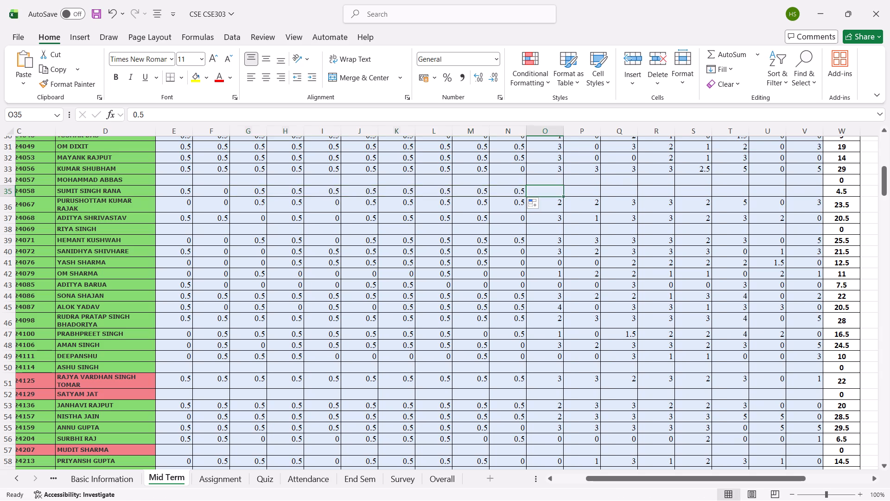
key("2")
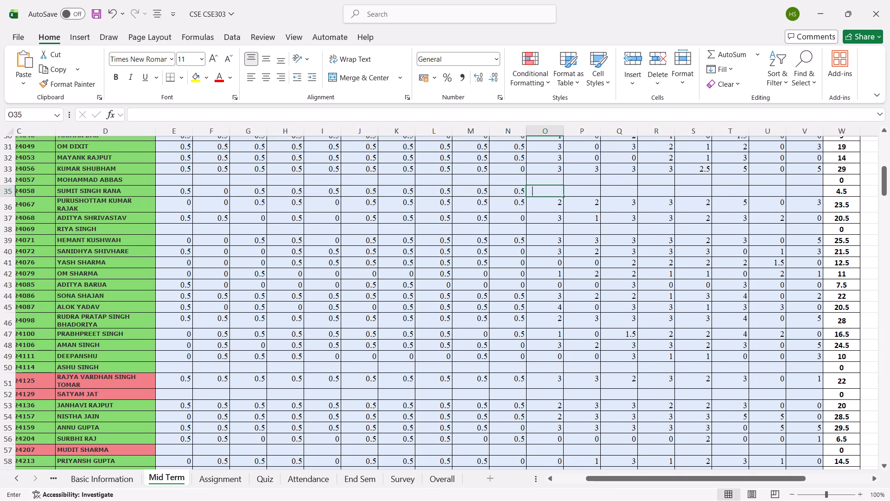
left_click(574, 192)
key("0")
left_click(608, 191)
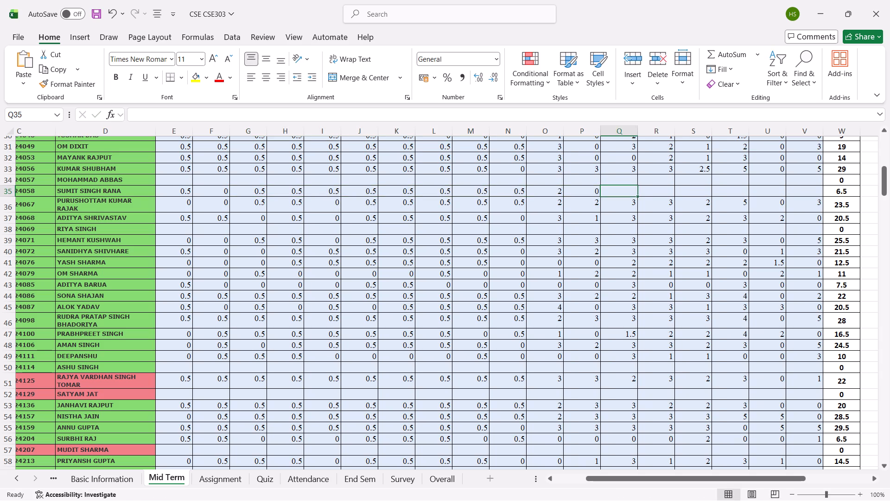
key("2")
left_click(646, 190)
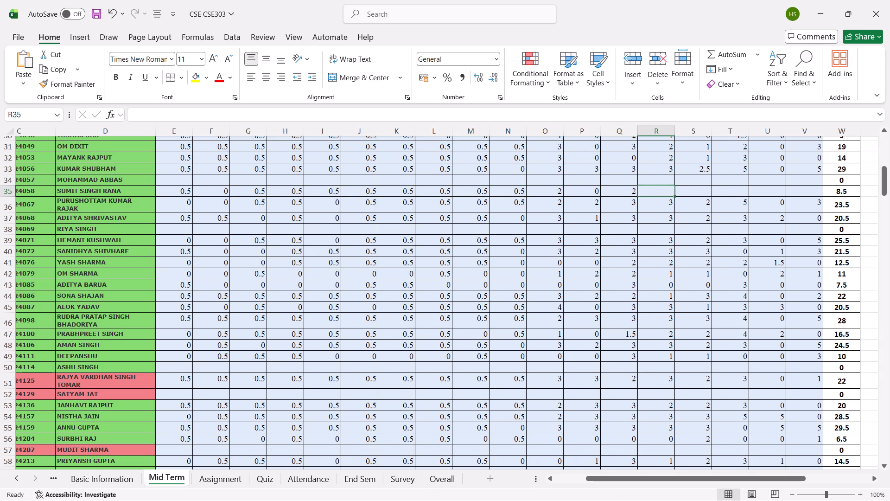
key("2")
Complete row 35 with 2 for Q15, 2 for Q16, 2 for Q17 and 0 for Q18.
left_click(683, 188)
key("2")
left_click(712, 189)
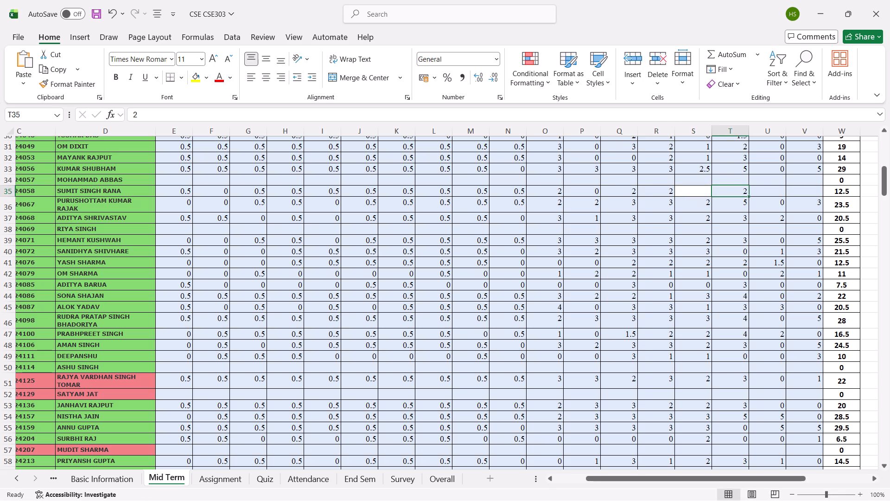
key("ctrl+z")
left_click(723, 192)
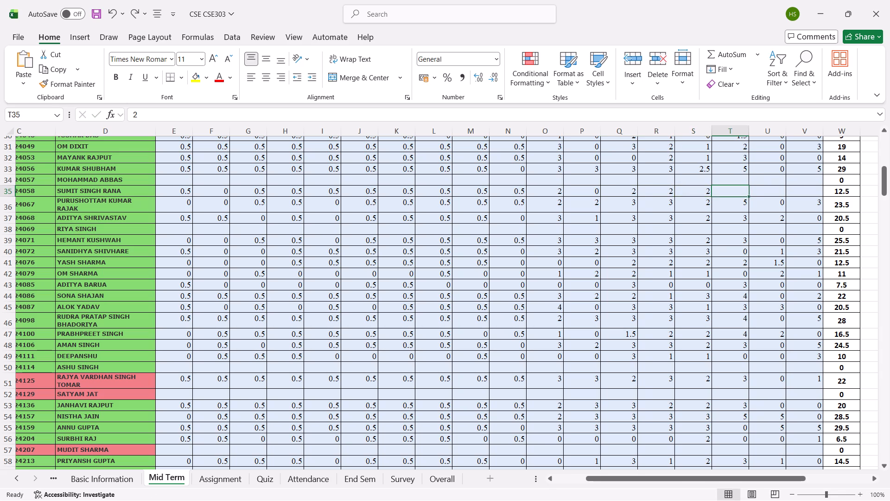
key("2")
left_click(765, 192)
key("2")
left_click(803, 193)
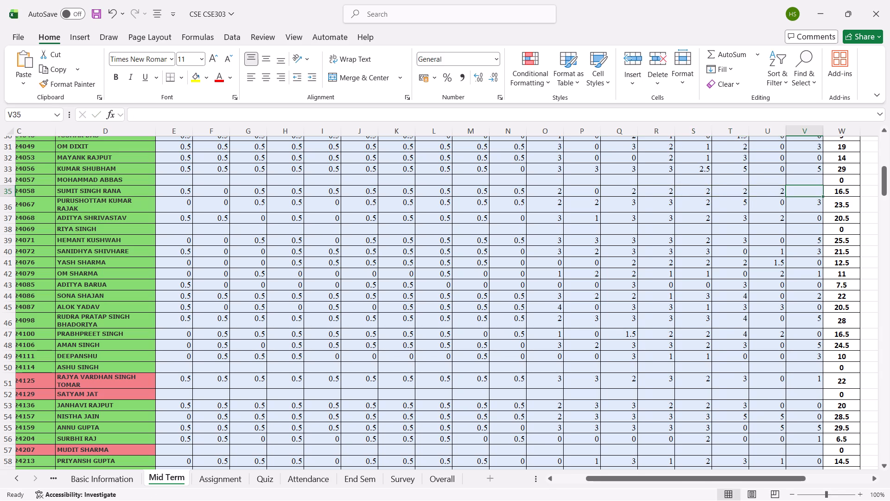
key("0")
left_click(749, 225)
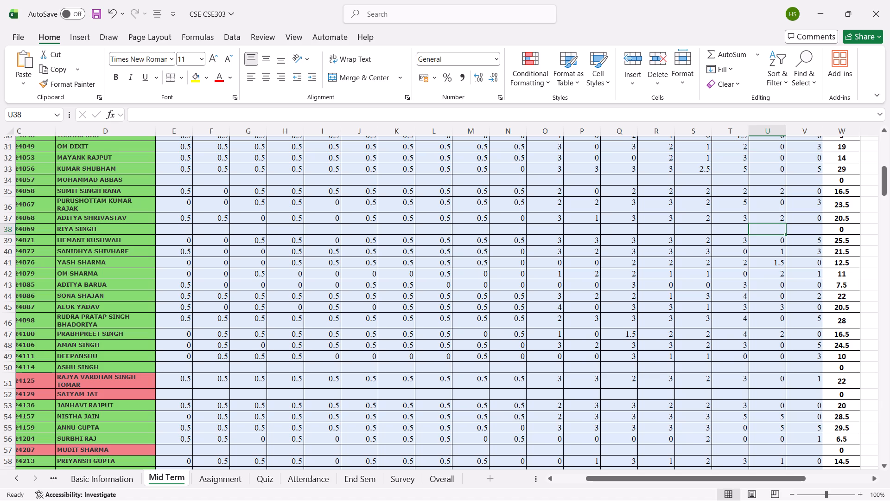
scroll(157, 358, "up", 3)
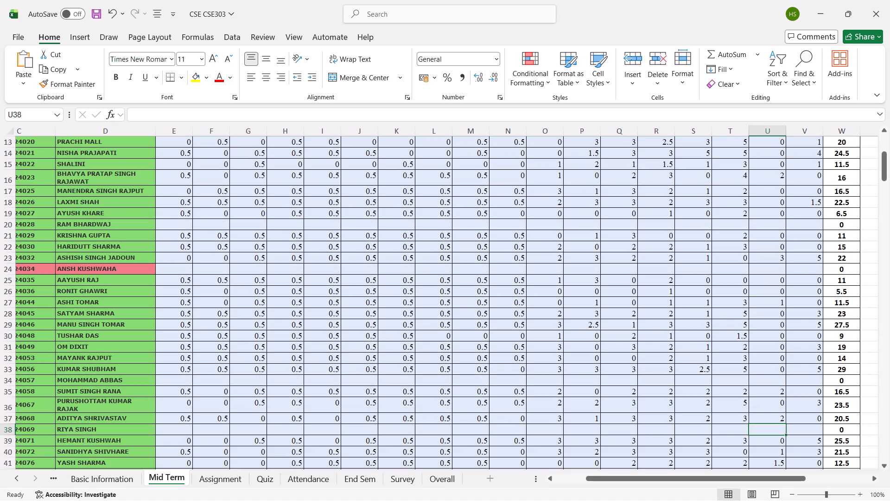
In row 52, fill Q1 through Q7 with 0.5 each, and enter 0 for Q8, 0 for Q9 and 0.5 for Q10.
scroll(157, 358, "down", 1)
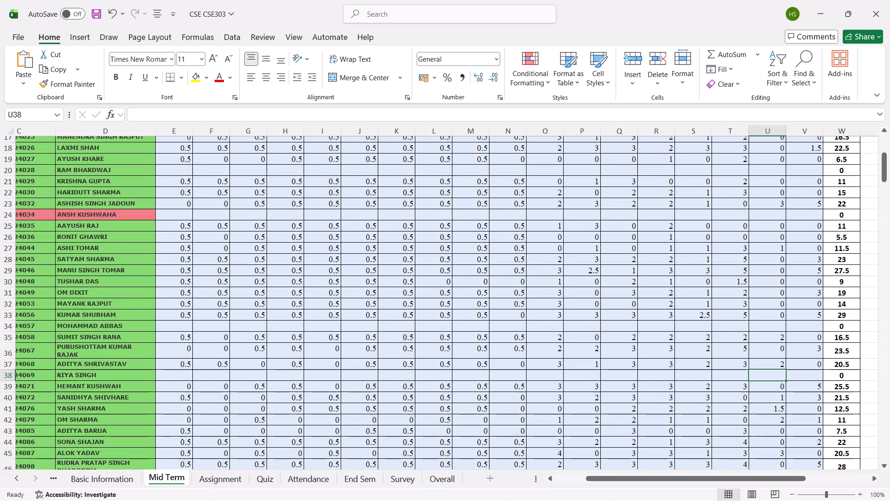
scroll(157, 358, "down", 1)
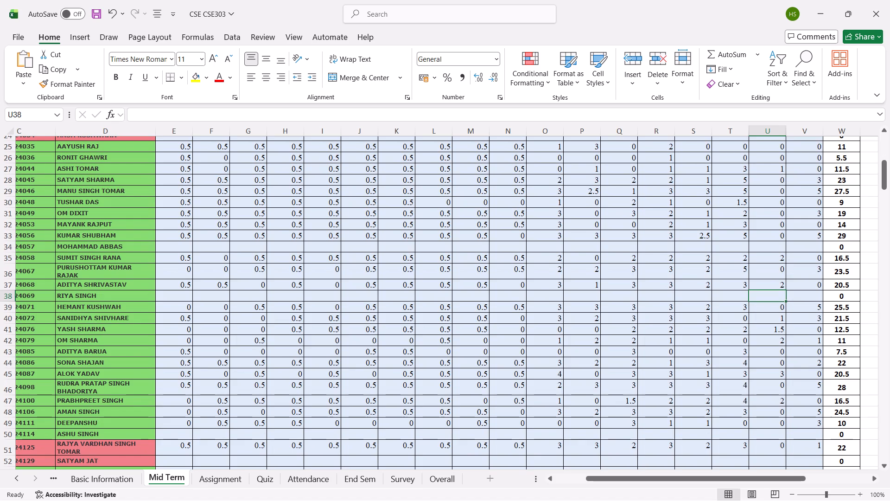
scroll(157, 358, "down", 1)
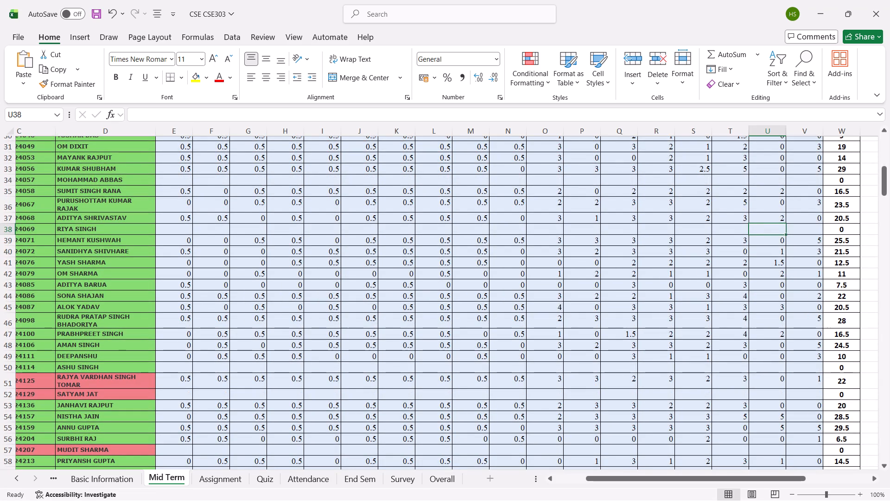
left_click(178, 392)
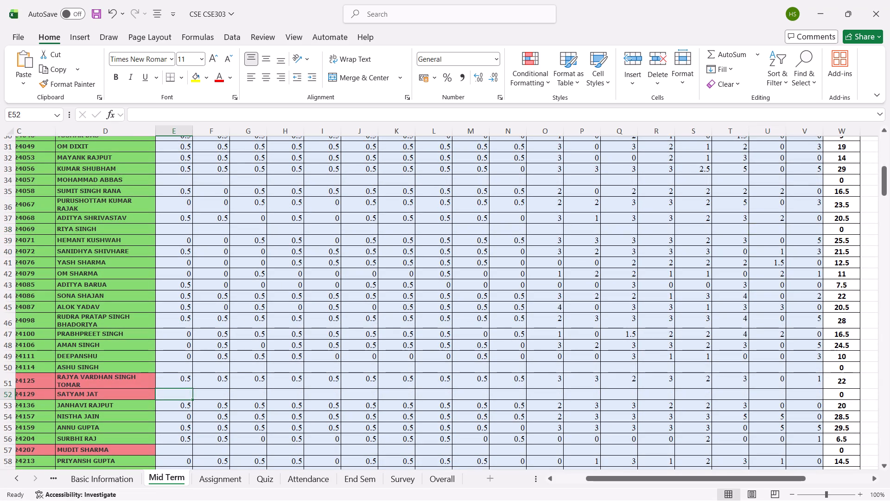
type("0.5")
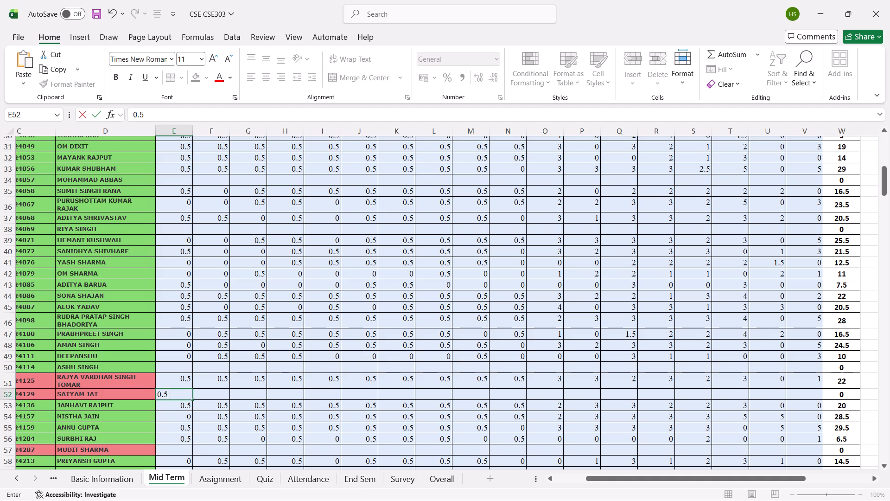
left_click_drag(190, 399, 405, 391)
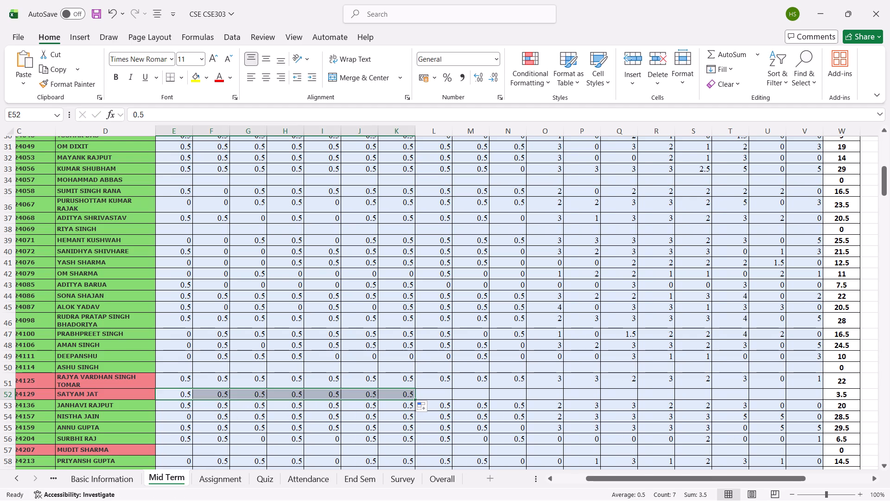
left_click(448, 391)
key("0")
left_click(464, 393)
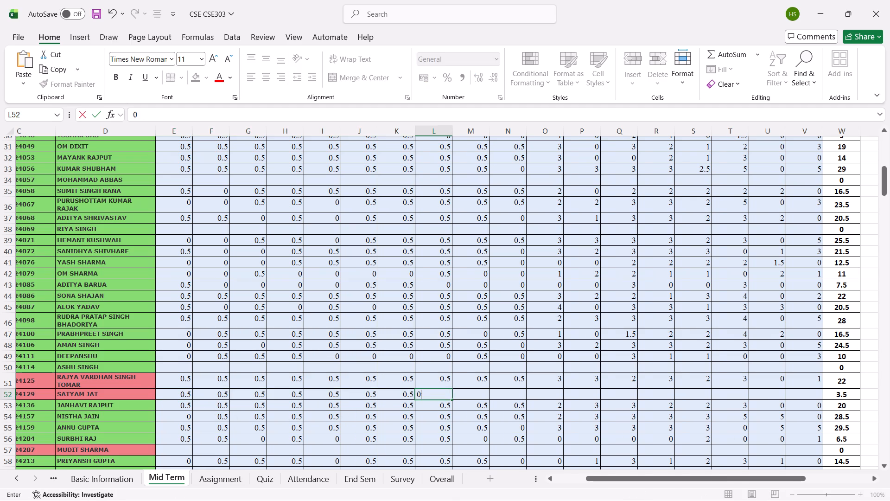
key("0")
left_click(501, 396)
key("0")
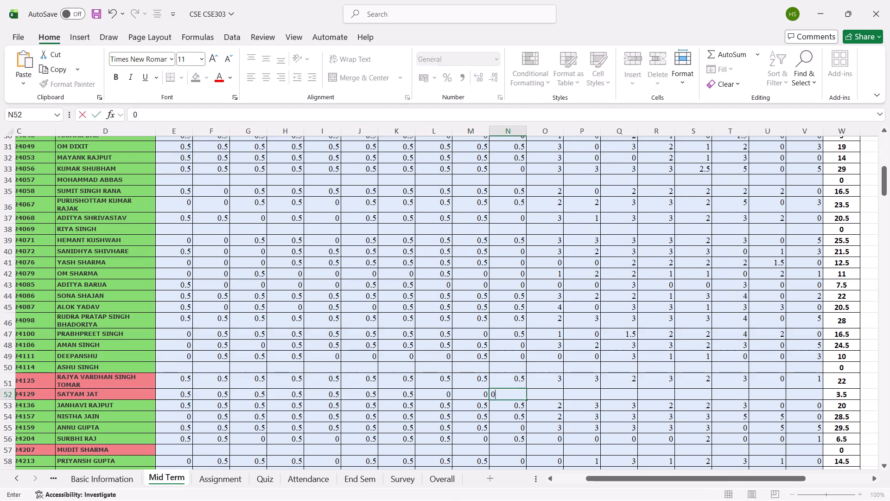
key("period")
key("5")
Enter 3 for Q11, 2 for Q12, 3 for Q13 and 3 for Q14 in row 52.
left_click(536, 396)
key("3")
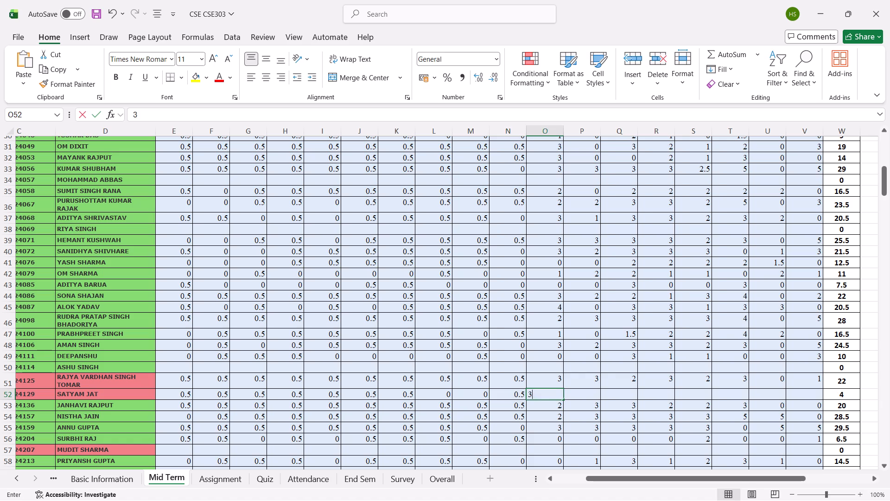
left_click(577, 392)
key("2")
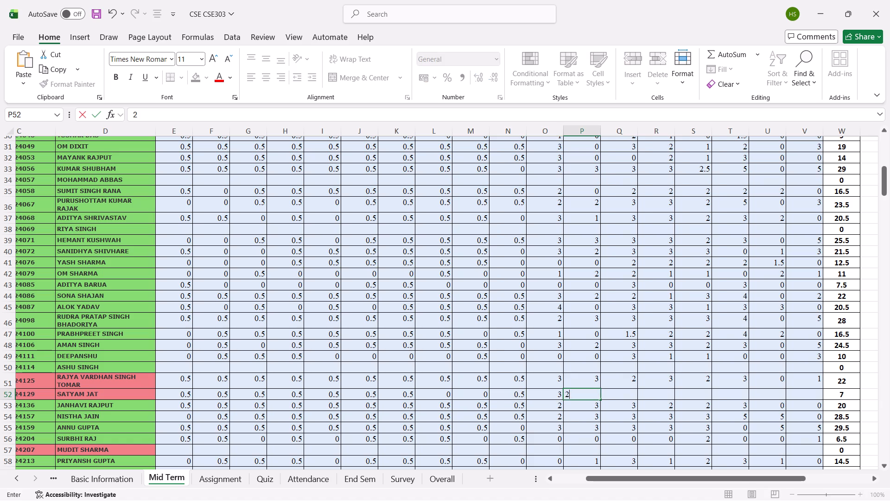
left_click(612, 393)
key("3")
left_click(638, 395)
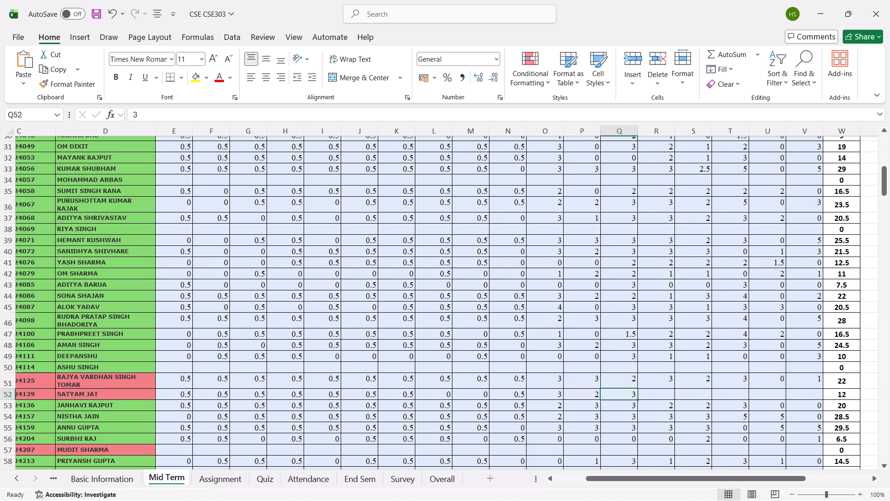
left_click(648, 395)
key("2")
key("BackSpace")
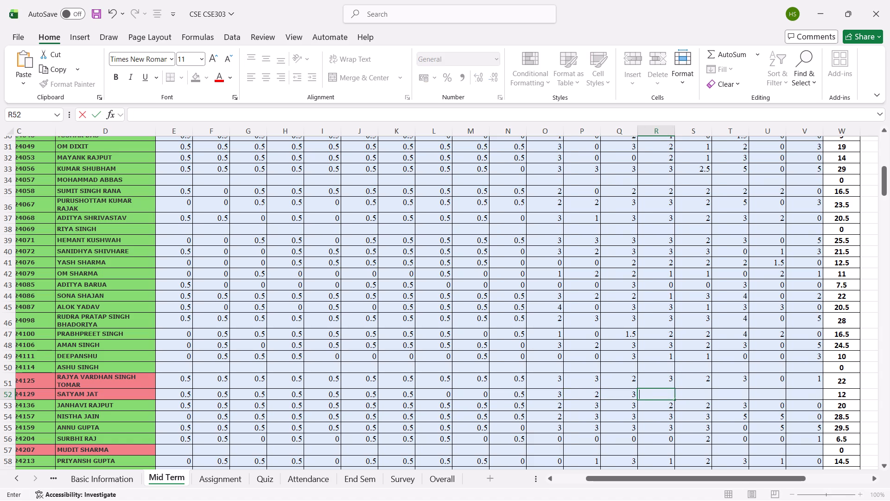
key("3")
Complete row 52 with 2 for Q15, 2 for Q16, 0 for Q17 and 5 for Q18.
left_click(687, 398)
key("2")
left_click(732, 397)
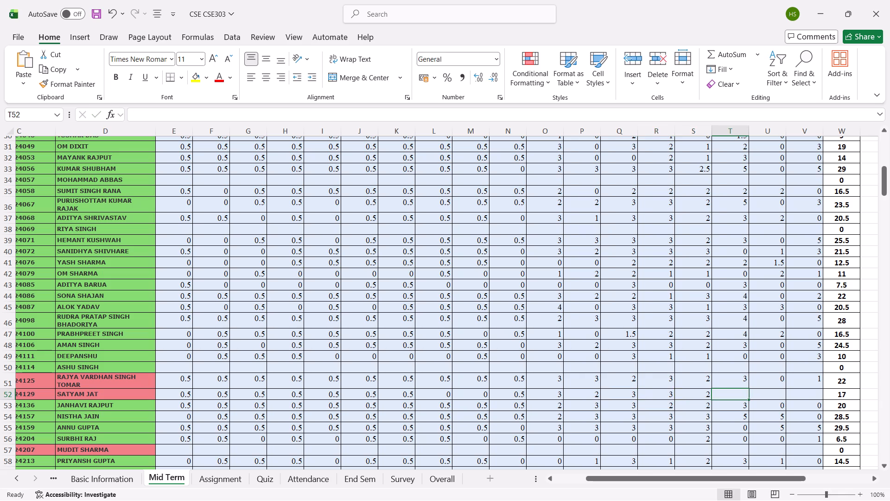
key("2")
left_click(771, 389)
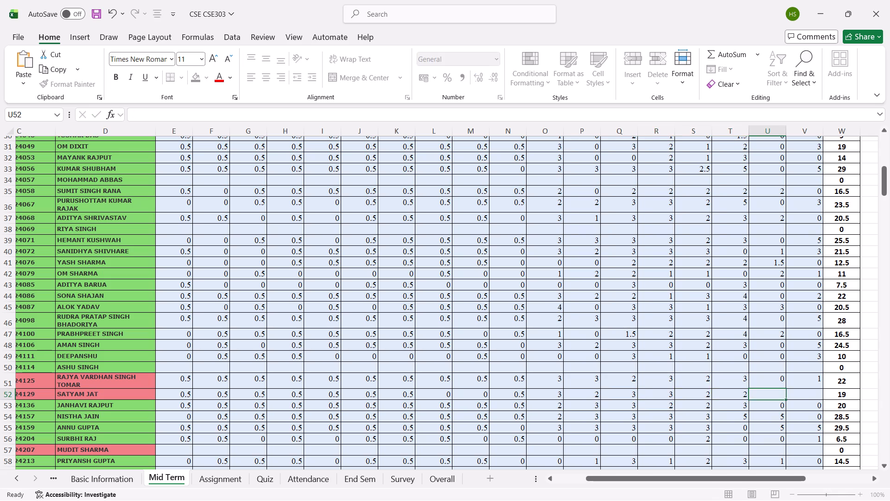
key("minus")
left_click(793, 396)
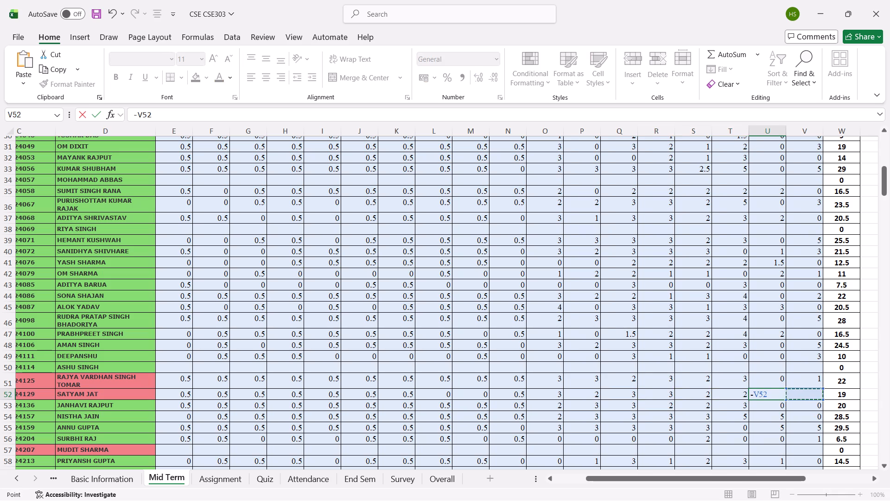
key("ctrl+z")
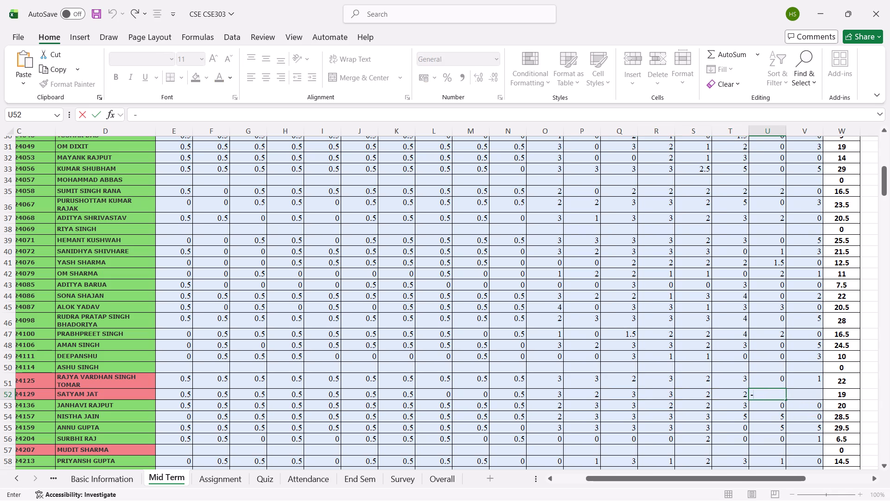
key("BackSpace")
key("0")
left_click(790, 396)
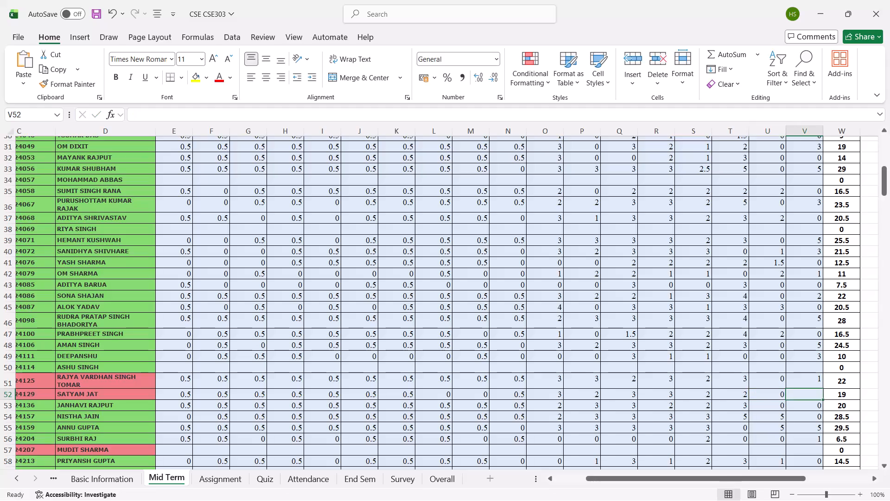
key("5")
left_click(669, 398)
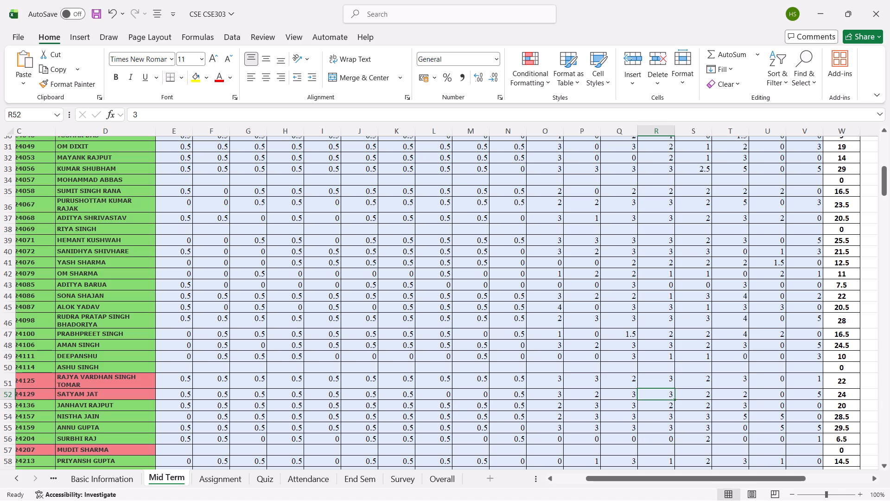
Review the students' rows throughout the Mid Term sheet for missing question-wise marks and check their totals.
scroll(135, 372, "up", 1)
scroll(135, 372, "down", 1)
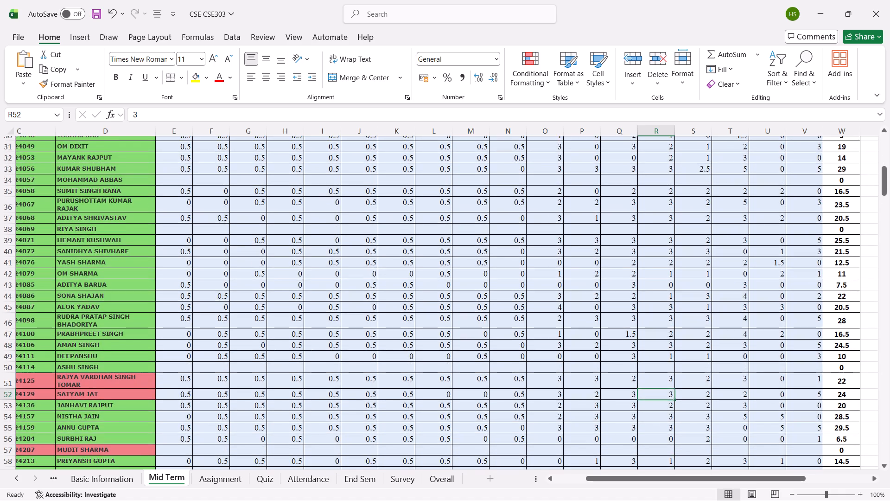
scroll(135, 372, "down", 3)
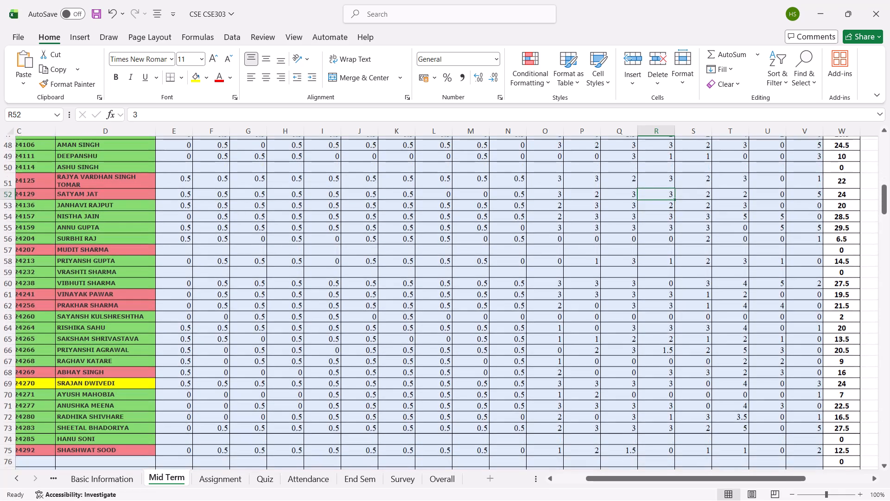
scroll(135, 372, "down", 1)
scroll(135, 372, "up", 3)
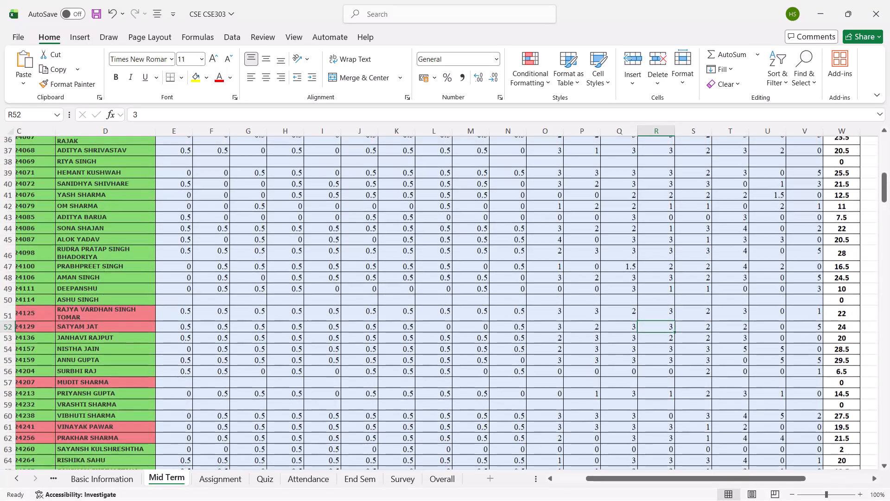
scroll(135, 372, "up", 2)
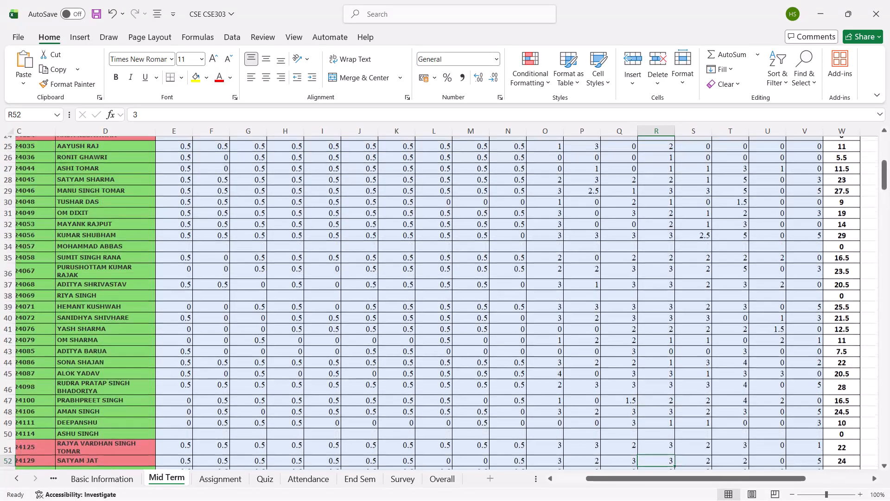
scroll(135, 372, "up", 3)
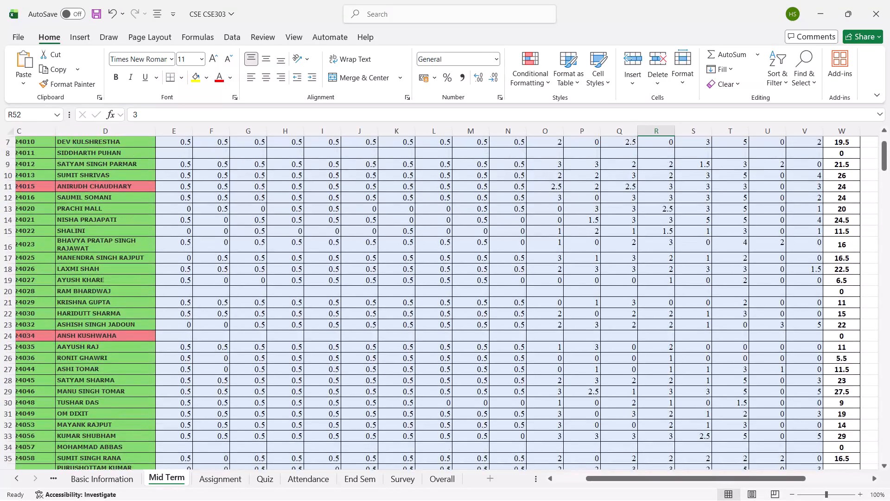
scroll(135, 372, "up", 2)
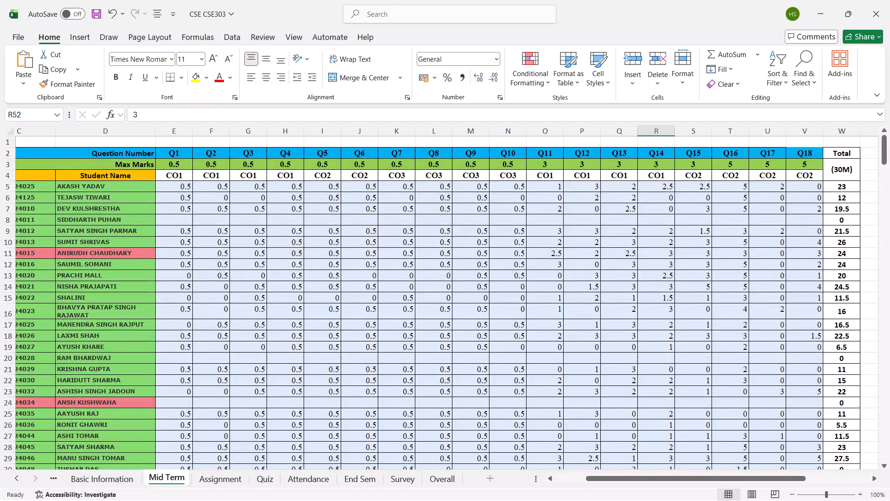
scroll(141, 365, "down", 1)
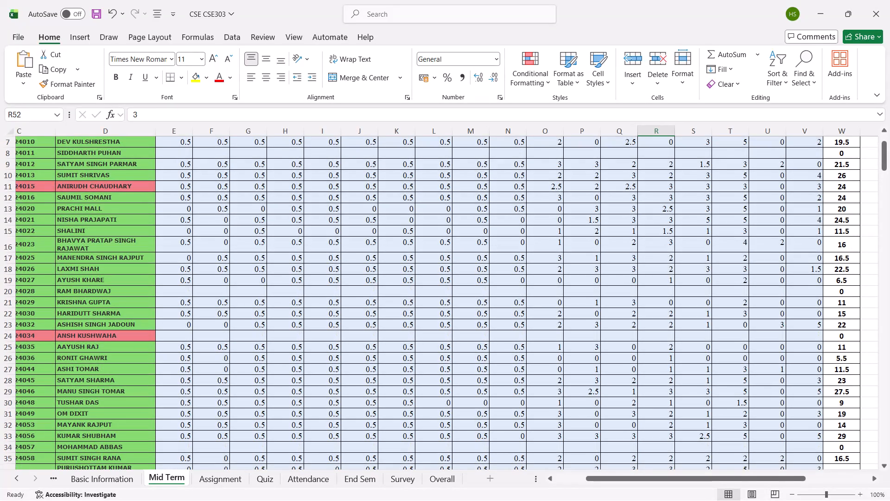
scroll(141, 365, "down", 1)
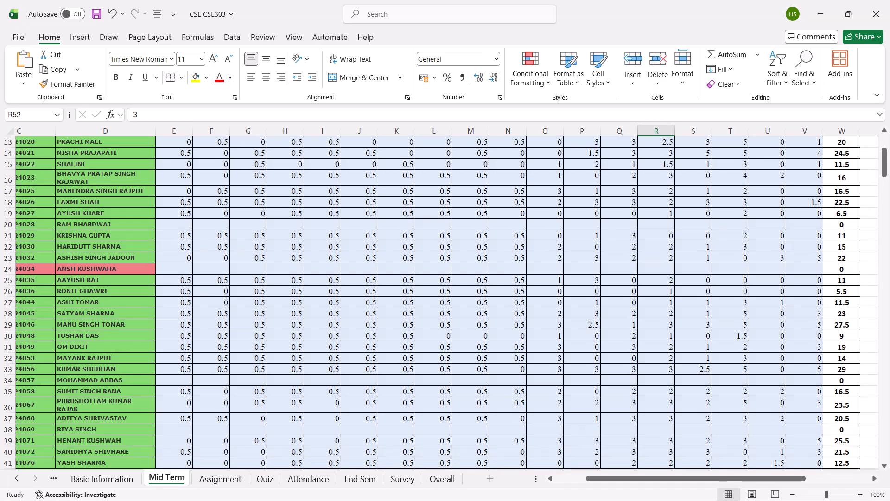
scroll(142, 364, "down", 1)
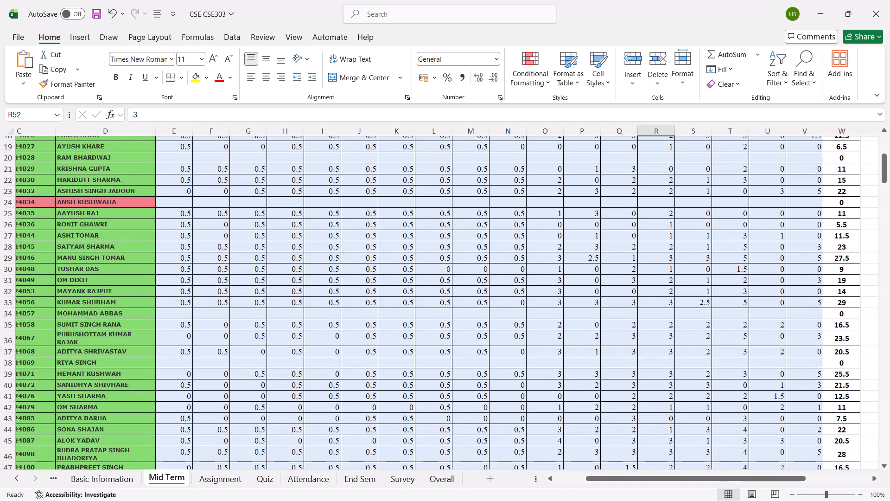
scroll(142, 364, "down", 1)
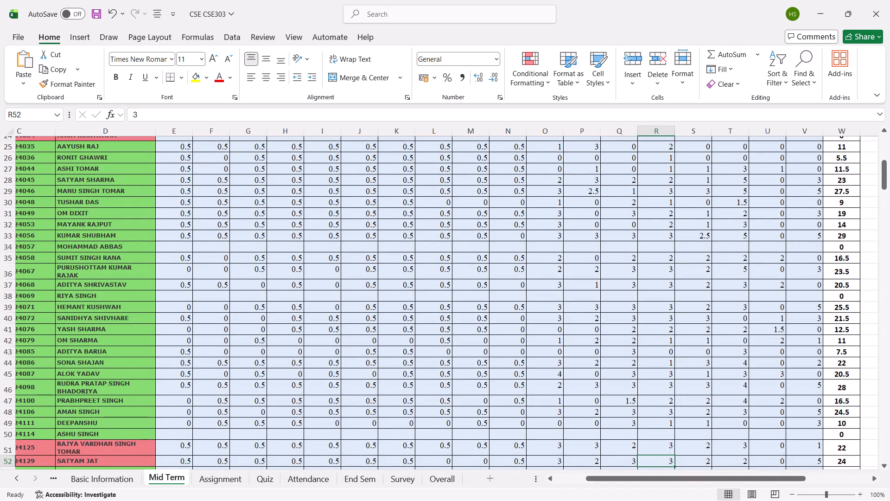
scroll(165, 379, "down", 1)
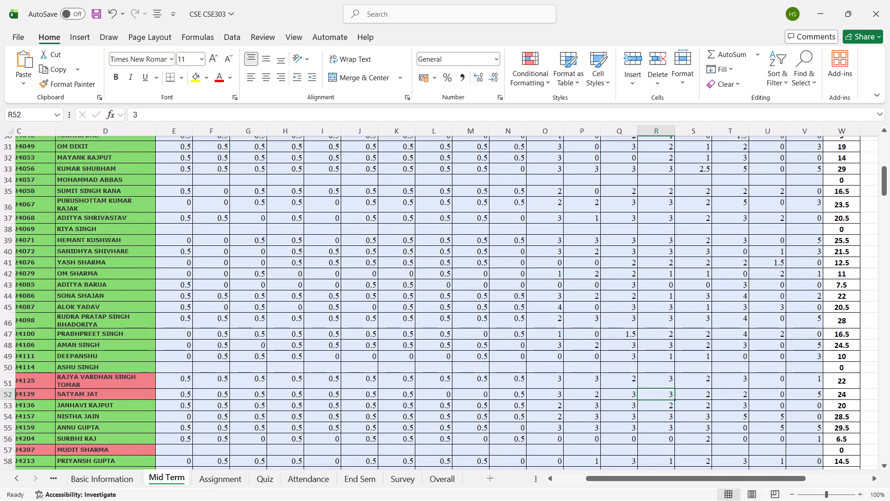
scroll(171, 383, "down", 1)
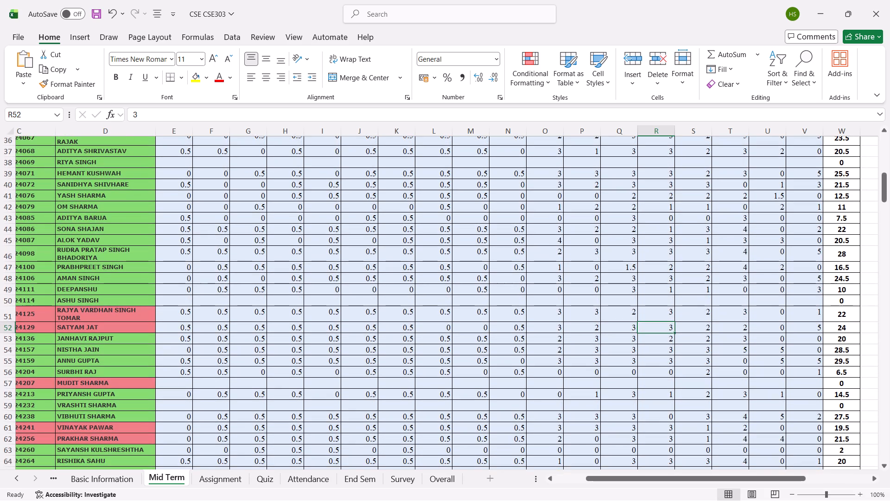
scroll(171, 383, "down", 1)
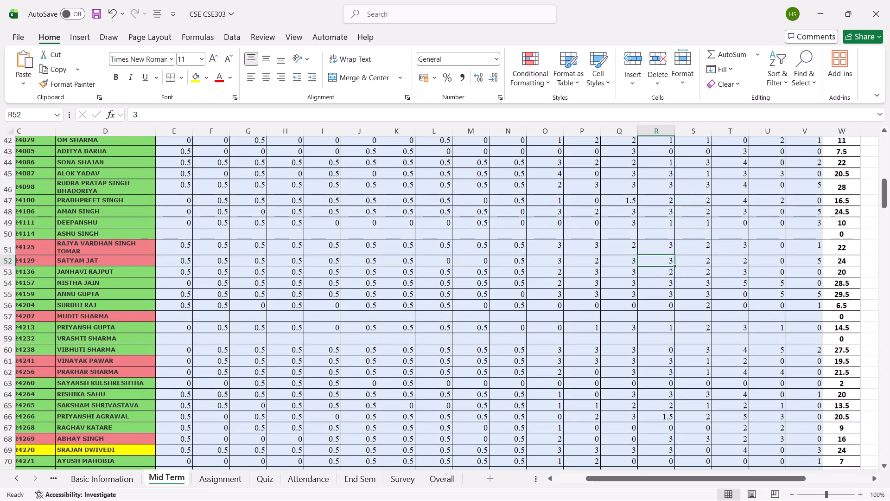
scroll(172, 384, "down", 1)
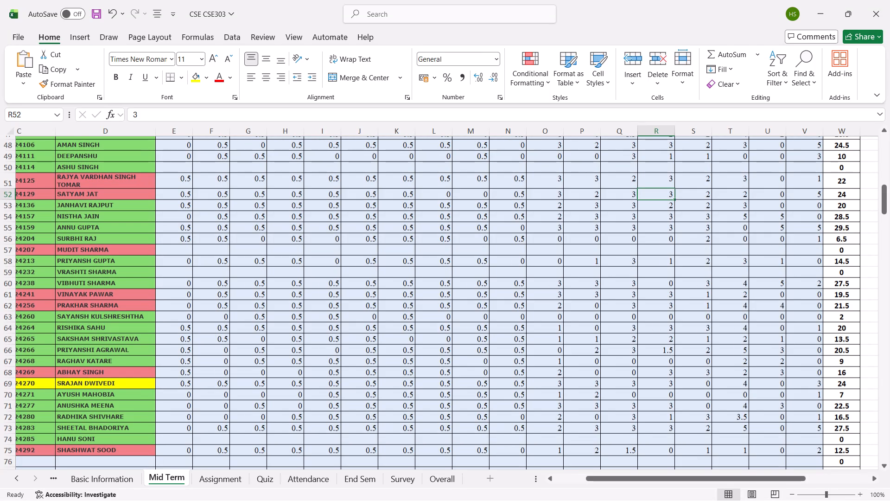
scroll(173, 386, "up", 1)
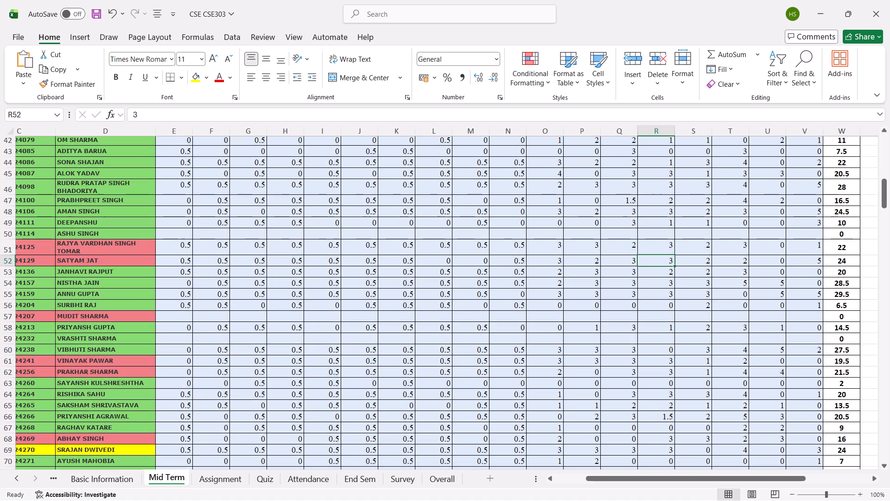
scroll(169, 369, "up", 1)
scroll(169, 311, "up", 1)
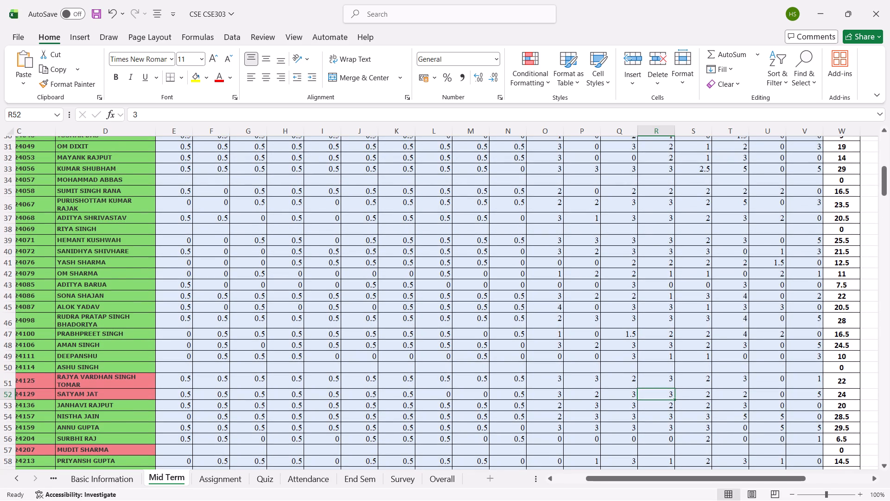
scroll(141, 236, "up", 1)
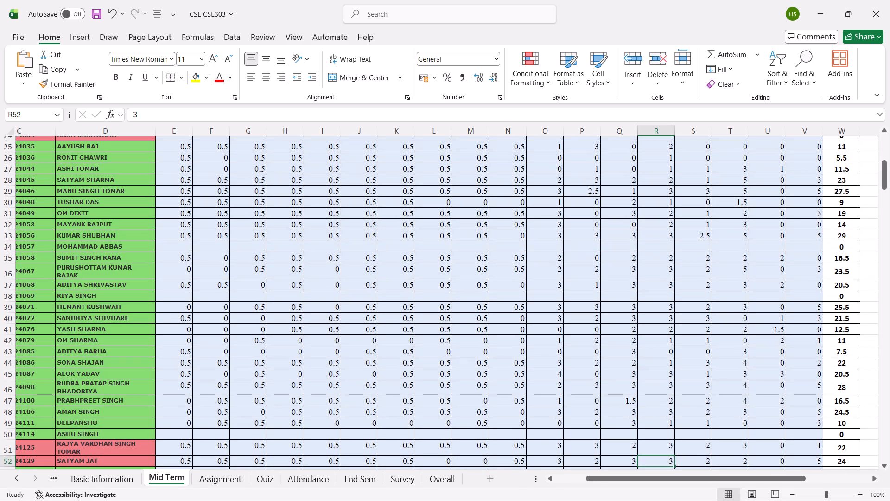
Fill Q1 through Q10 with 0.5 each in row 20 of the Mid Term sheet.
scroll(135, 328, "up", 1)
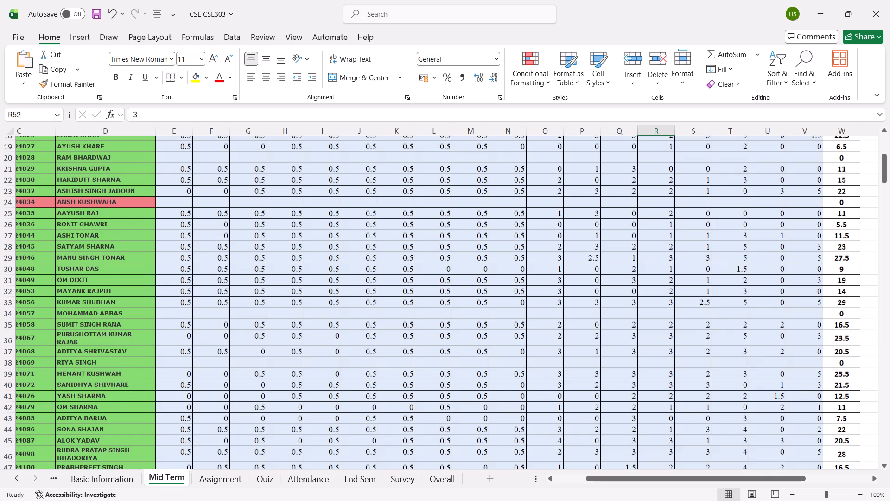
scroll(135, 326, "up", 2)
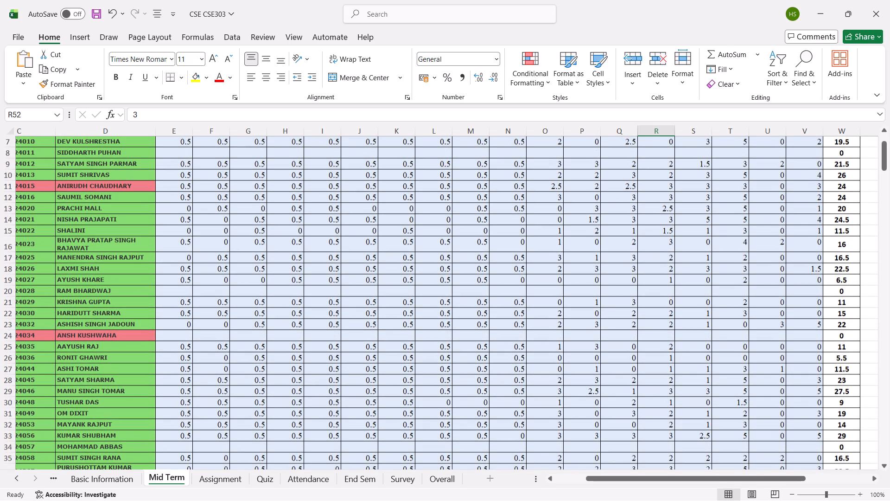
left_click(171, 292)
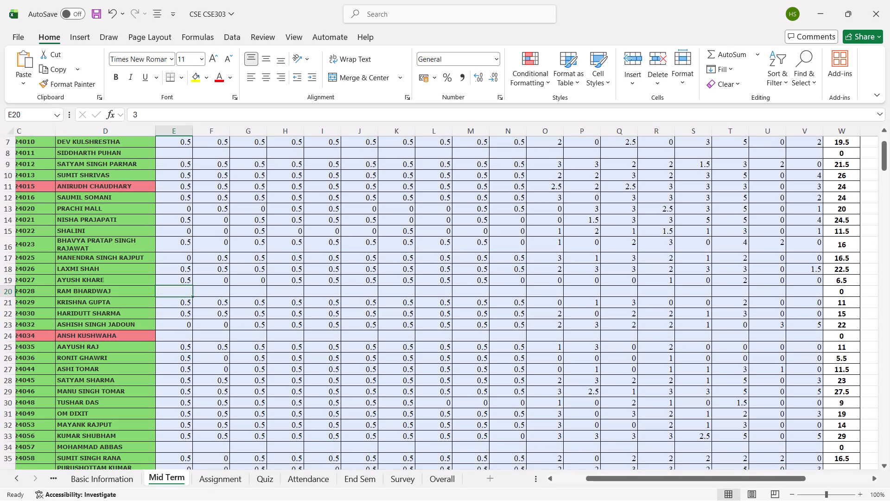
key("0")
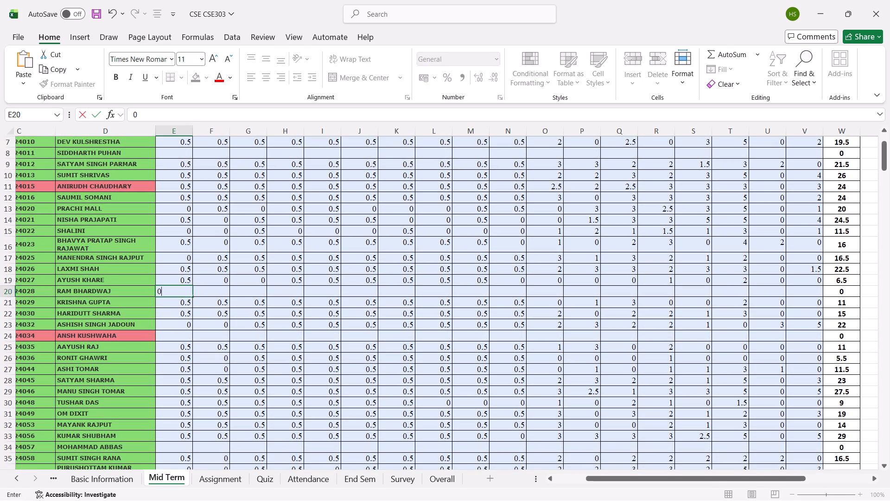
type(".5")
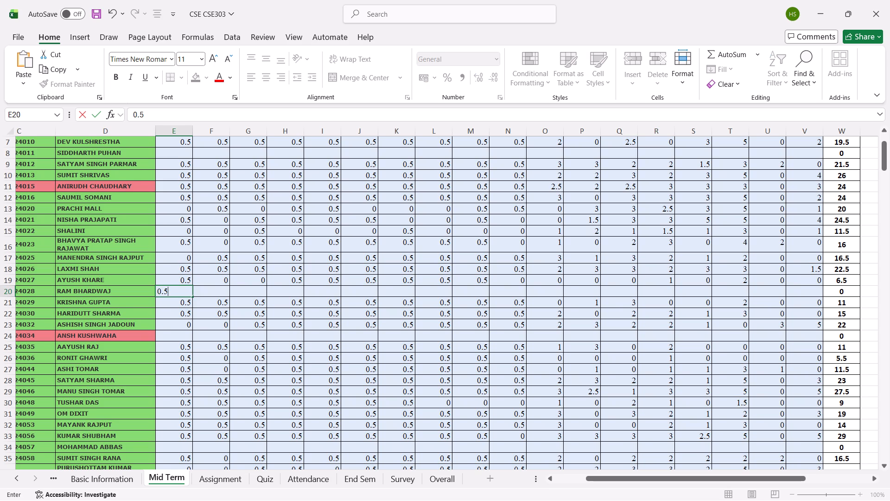
left_click_drag(192, 294, 339, 295)
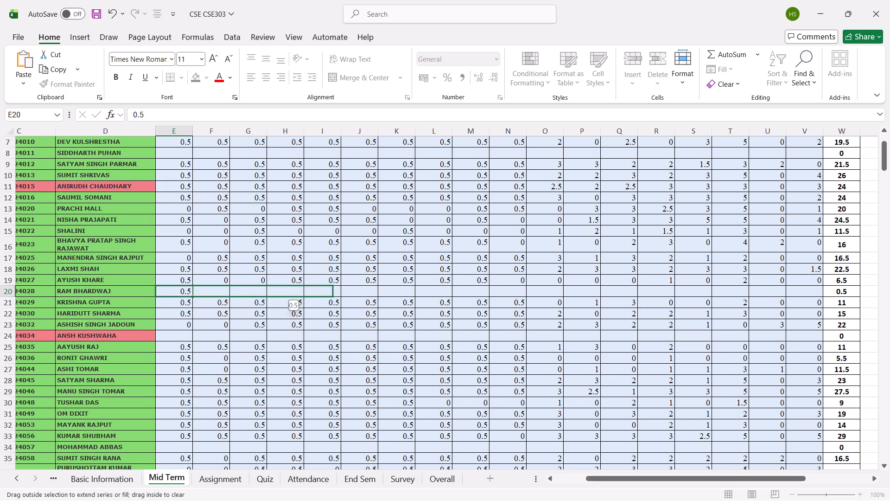
left_click_drag(339, 295, 515, 297)
Enter 1 for Q11, 3 for Q12, 2 for Q13 and 1 for Q14 in row 20.
left_click(549, 294)
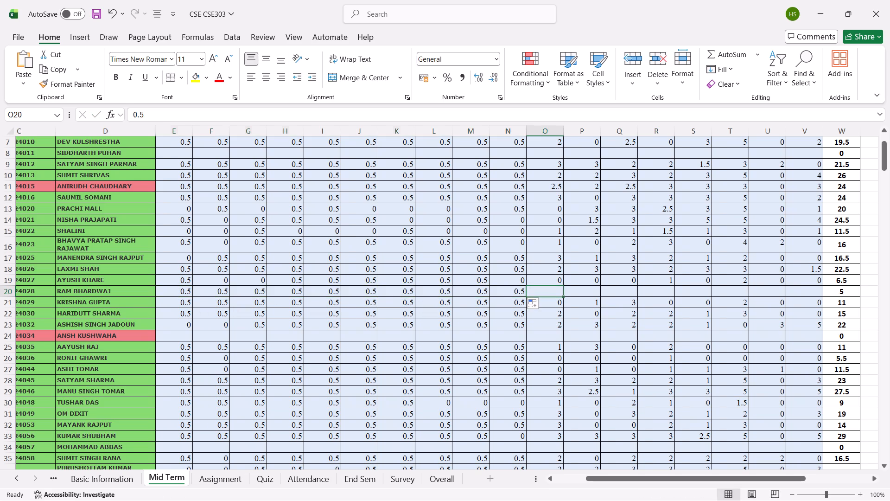
key("1")
left_click(593, 296)
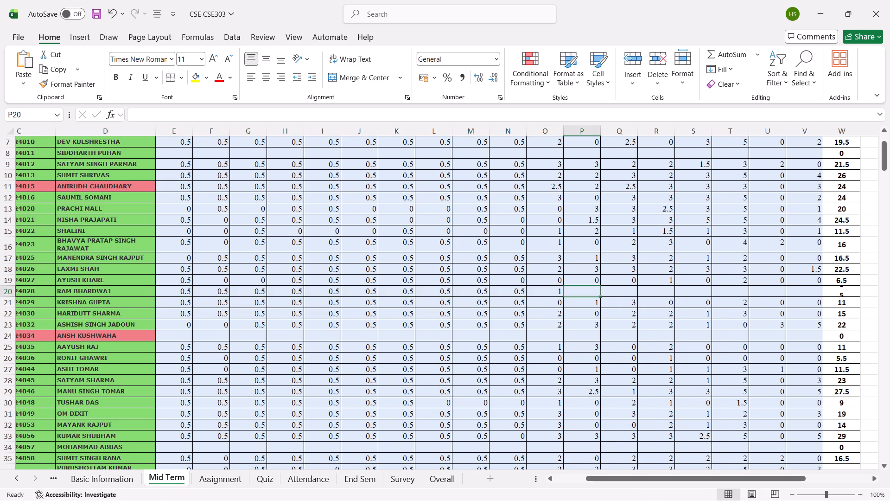
key("3")
left_click(621, 289)
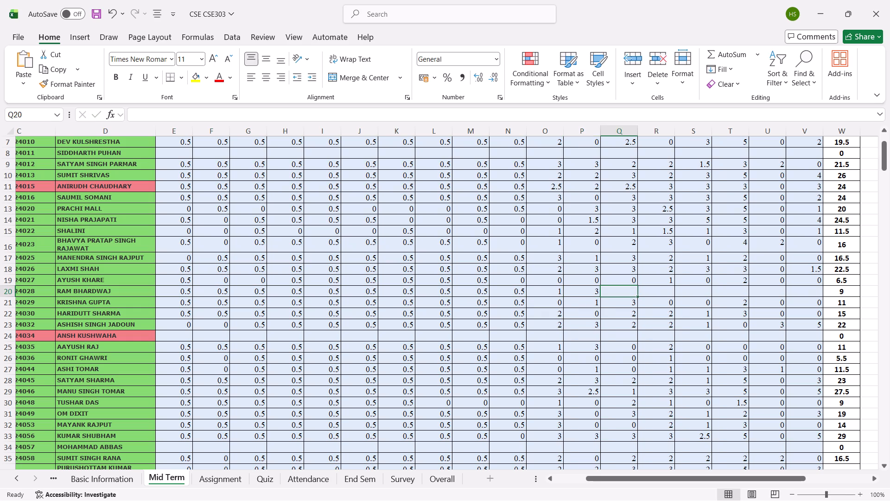
key("2")
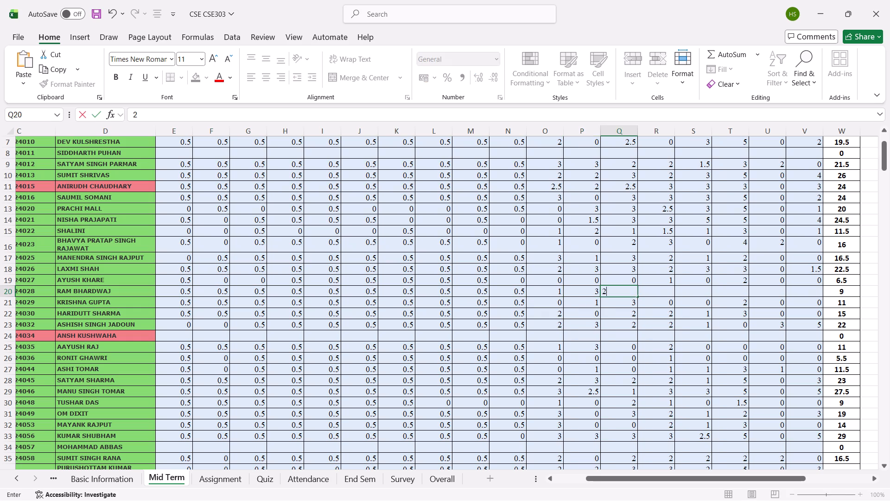
left_click(645, 291)
key("1")
Complete row 20 with 2 for Q15, 5 for Q16, 2 for Q17 and 0 for Q18.
left_click(690, 295)
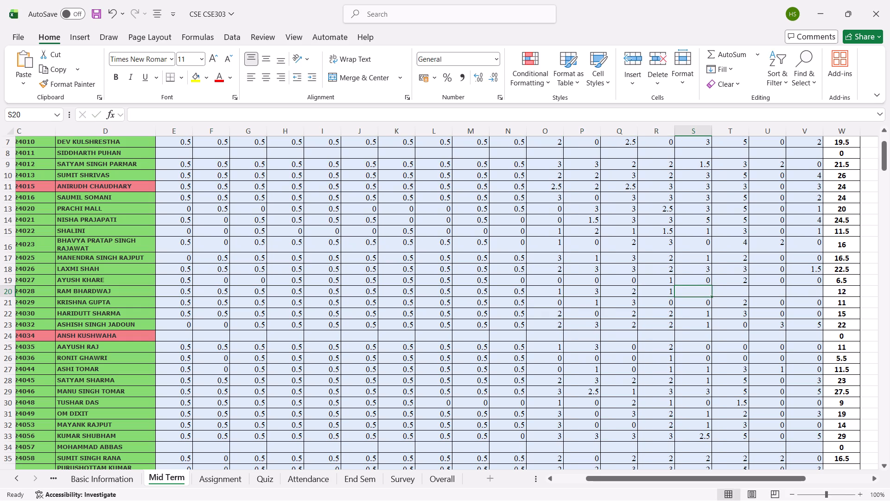
key("2")
left_click(731, 289)
key("5")
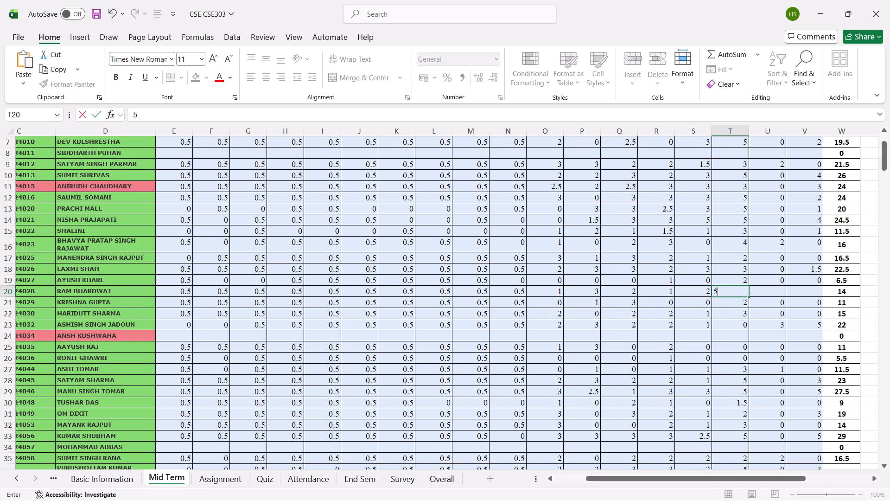
left_click(756, 291)
key("2")
left_click(796, 289)
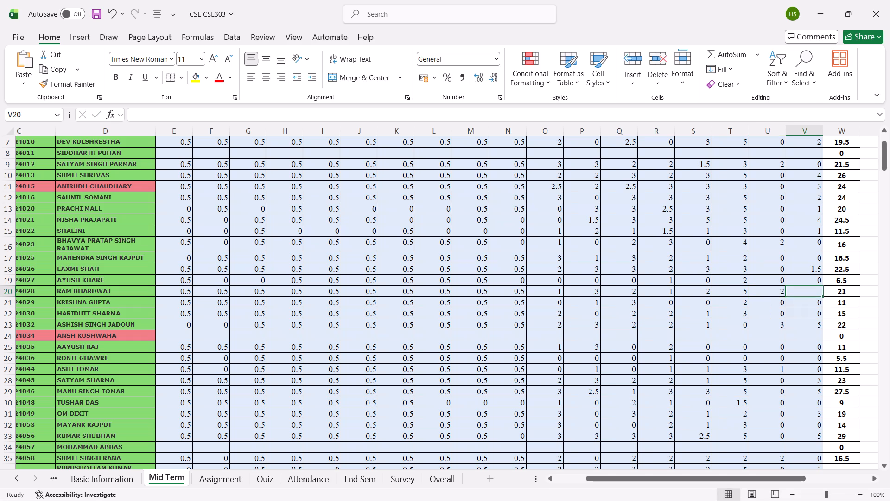
key("0")
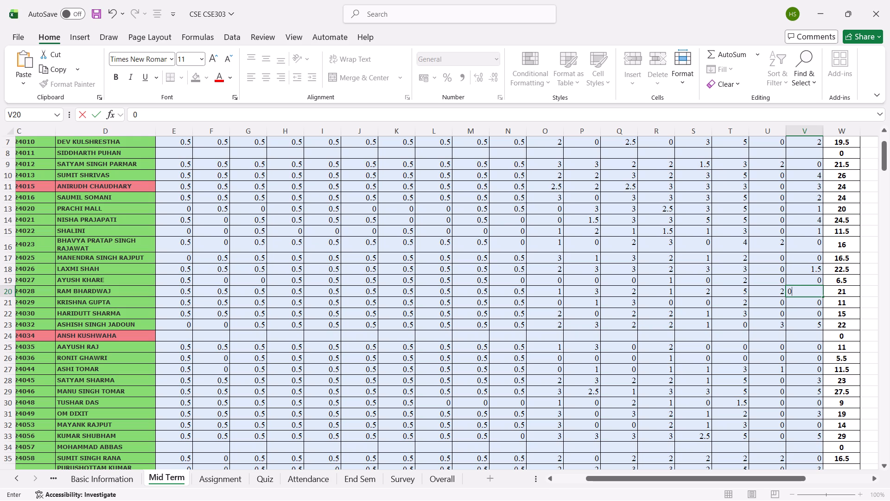
Save the workbook.
key("ctrl+s")
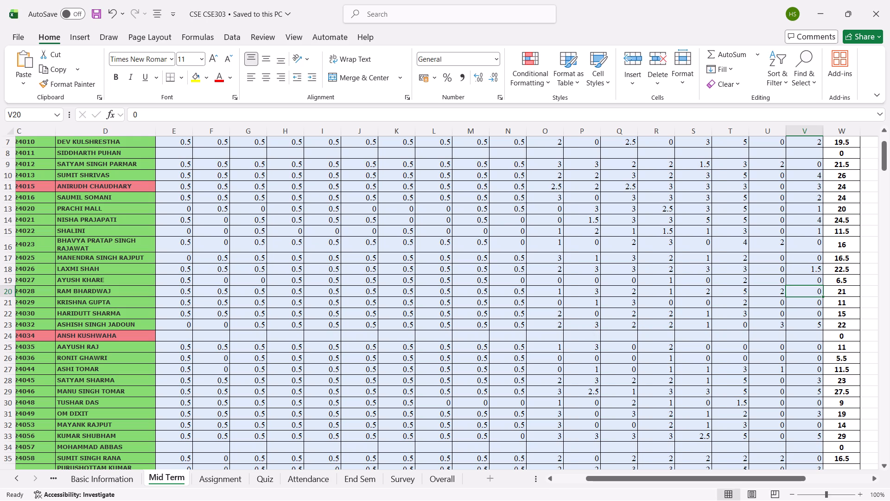
Enter 0 for Q1, 0.5 for Q2, 0.5 for Q3 and 0 for Q4 in the blank row 74.
scroll(173, 337, "up", 1)
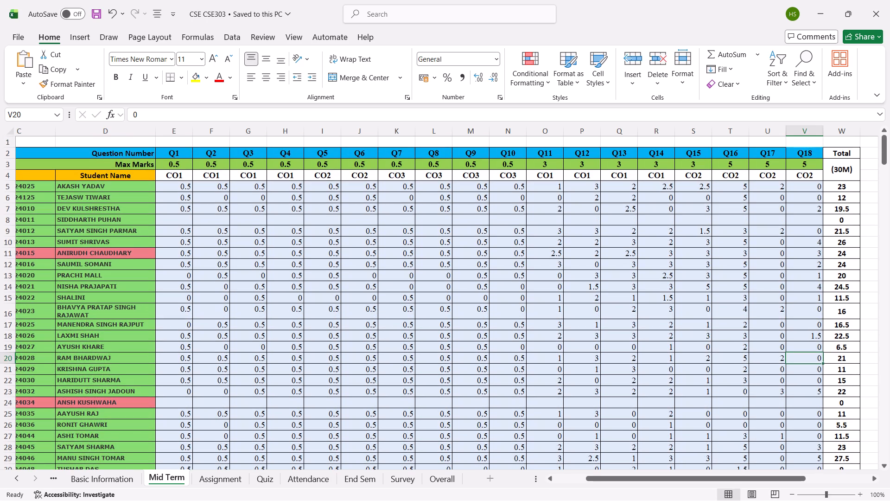
scroll(173, 337, "down", 2)
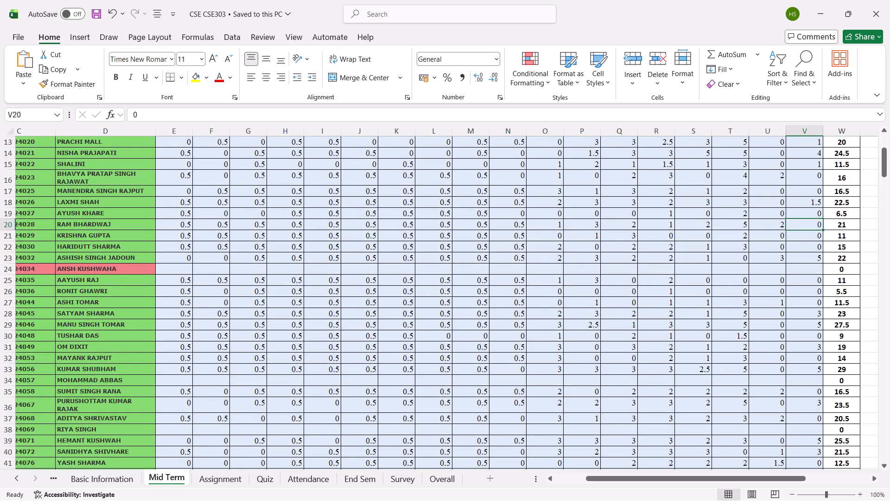
scroll(173, 338, "down", 1)
scroll(178, 383, "down", 1)
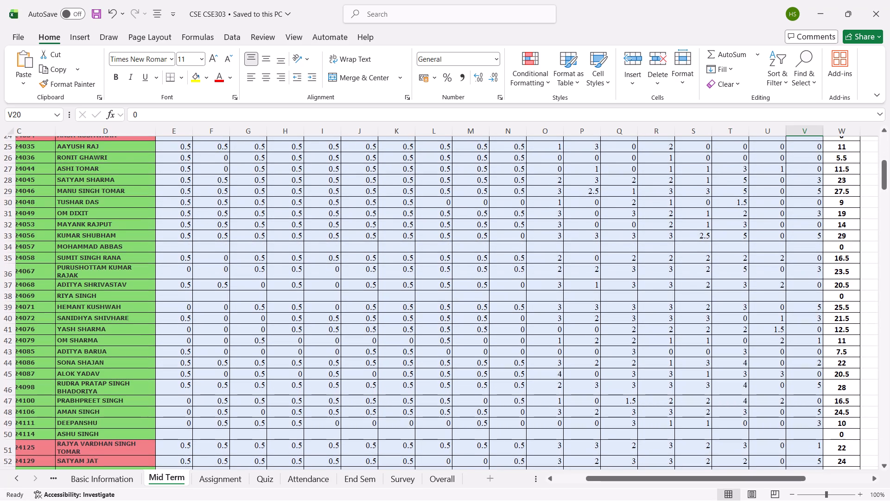
scroll(179, 415, "down", 1)
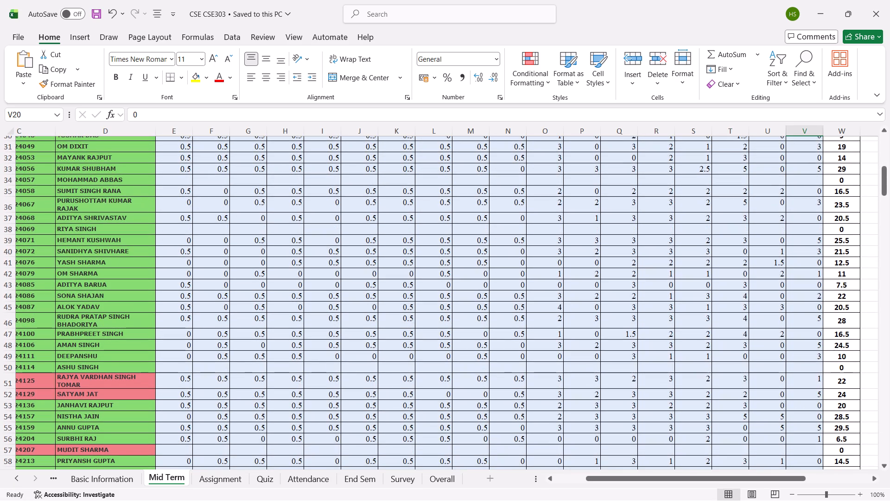
scroll(179, 415, "down", 2)
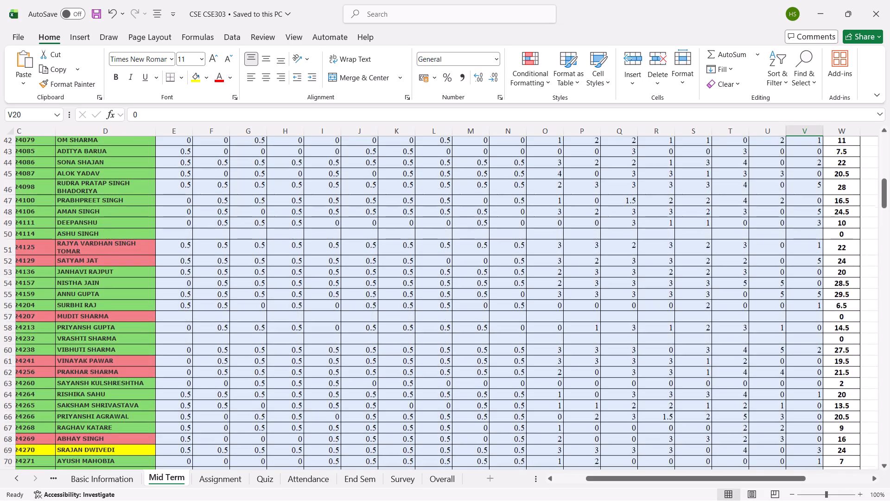
scroll(180, 419, "down", 1)
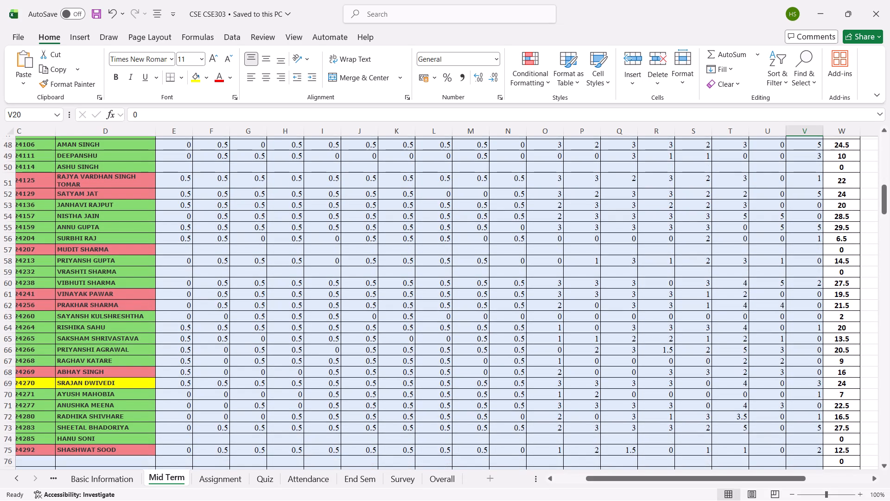
left_click(182, 440)
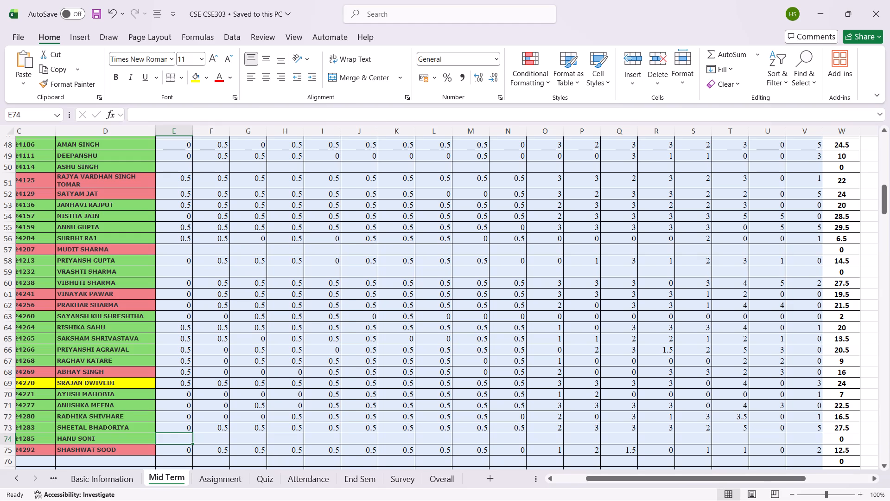
key("0")
left_click(215, 440)
type("0.5")
left_click(254, 440)
type("0.5")
left_click(289, 434)
key("0")
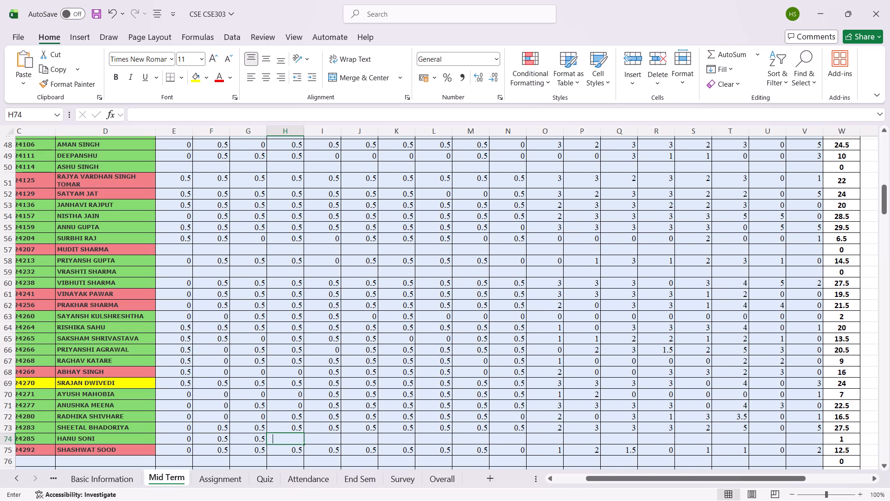
Fill Q5 through Q10 with 0.5 each in row 74.
left_click(317, 435)
type("0.5")
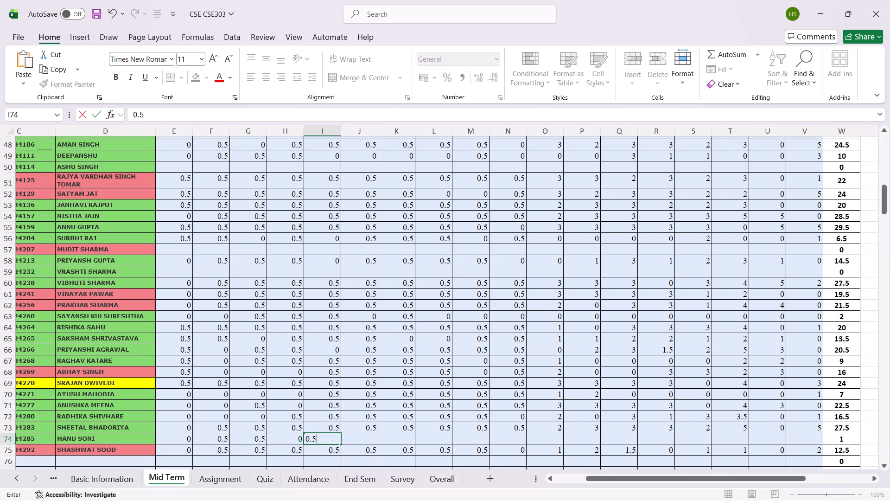
left_click_drag(340, 442, 348, 442)
left_click_drag(341, 443, 503, 450)
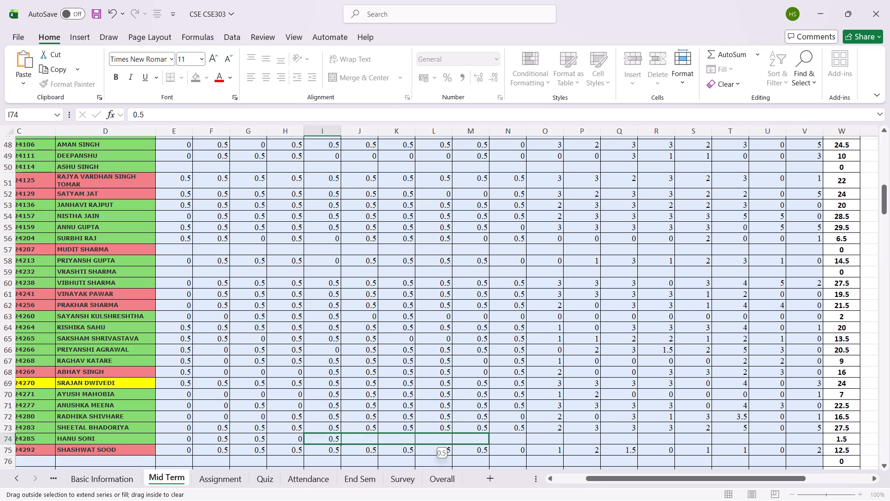
left_click_drag(503, 450, 525, 450)
Complete row 74 with 1 for Q11 and 0 for each of Q12 through Q18.
left_click(540, 439)
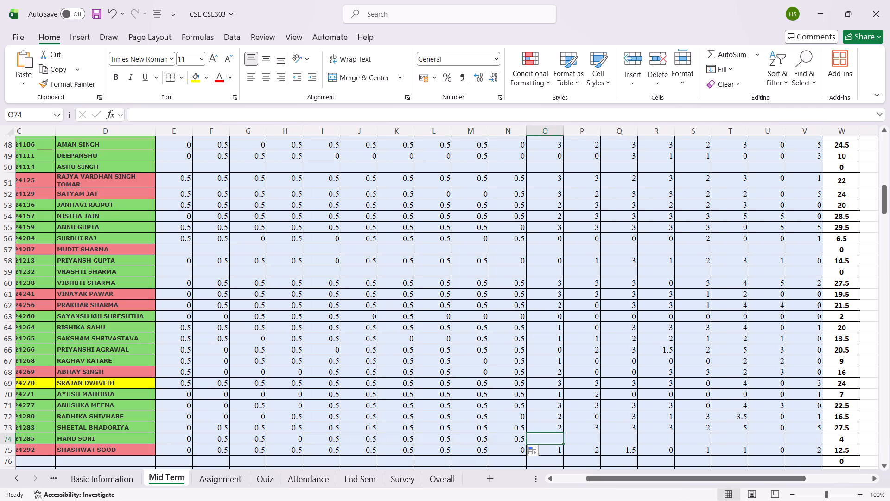
key("1")
left_click(569, 437)
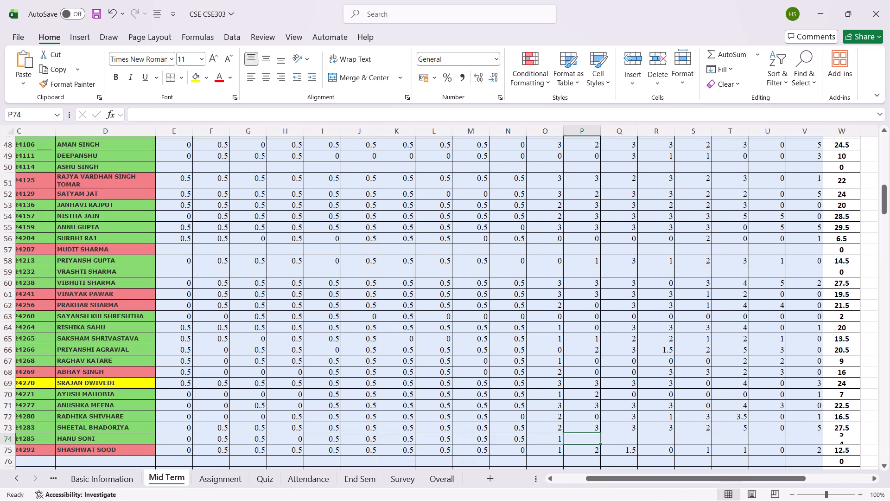
key("0")
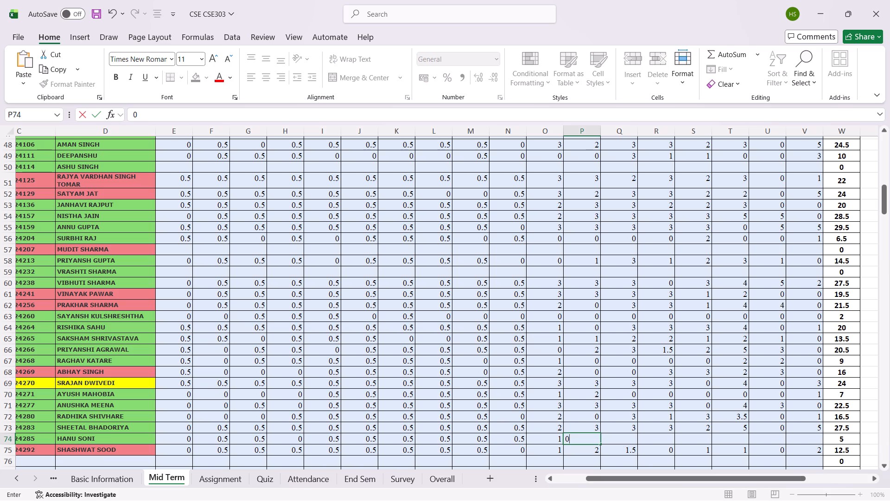
left_click_drag(601, 442, 611, 443)
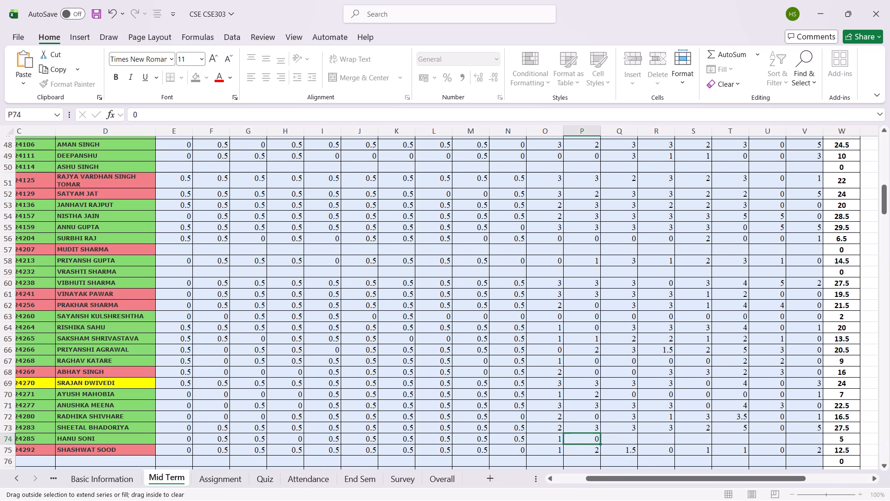
left_click_drag(611, 443, 820, 440)
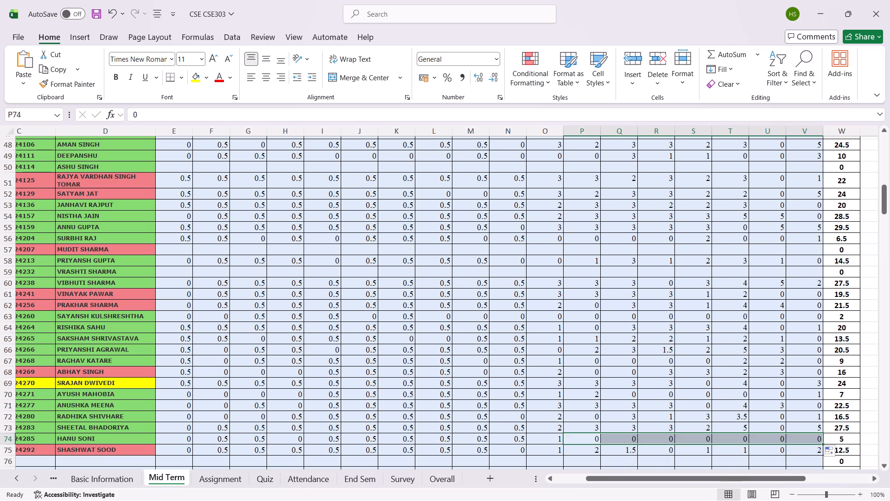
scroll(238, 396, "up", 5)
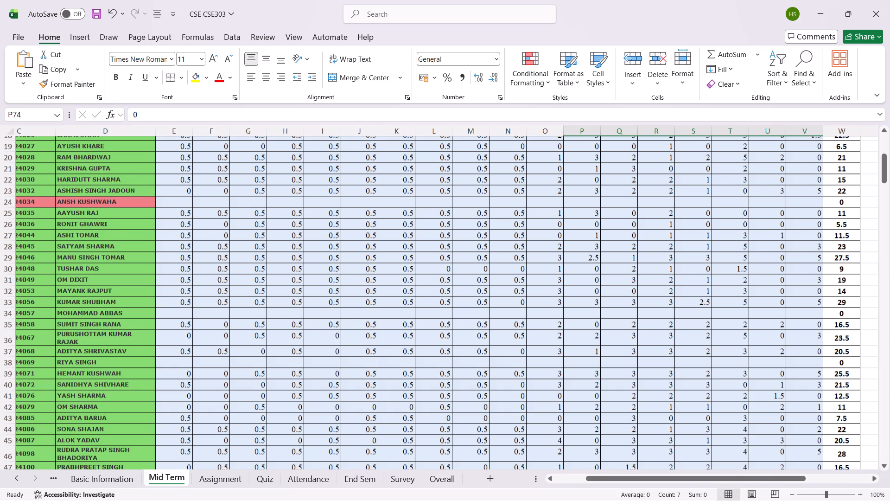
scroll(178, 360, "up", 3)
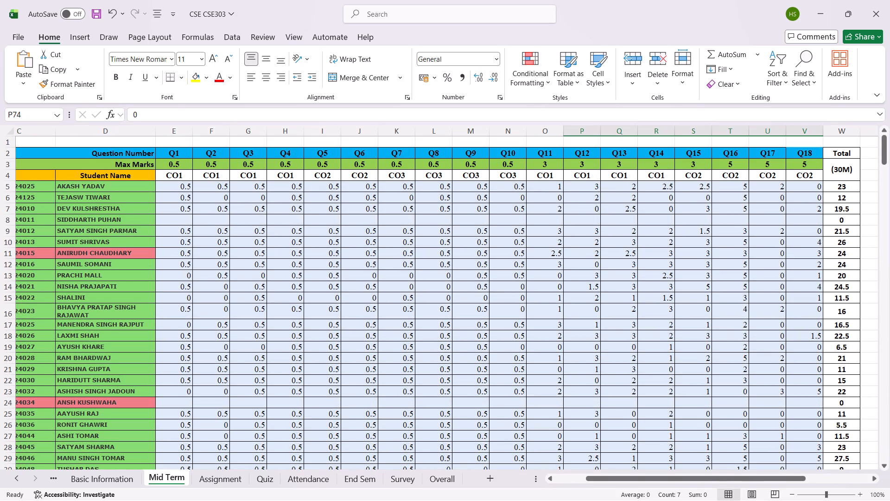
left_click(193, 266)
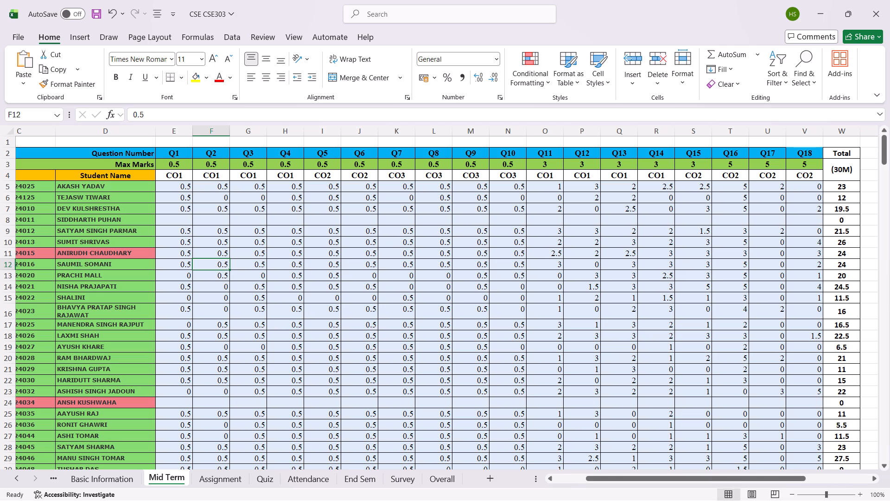
Change the Q15 mark in row 12 to 4.
left_click(698, 266)
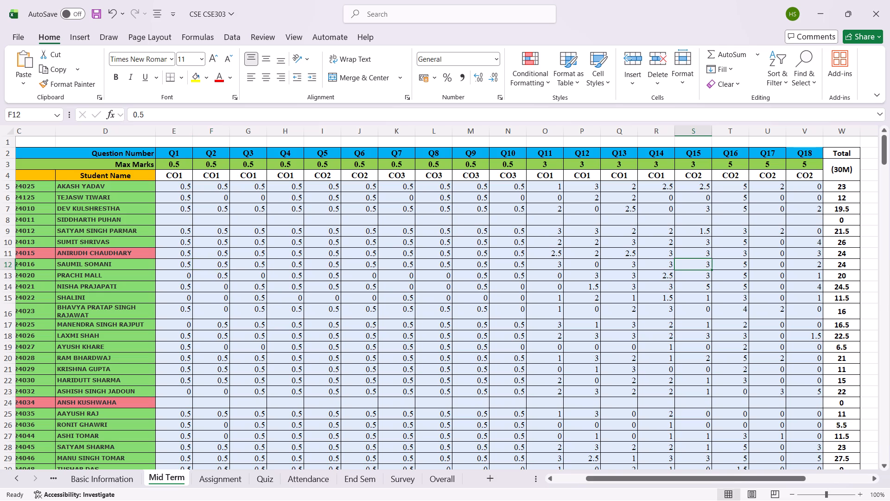
key("4")
left_click(678, 291)
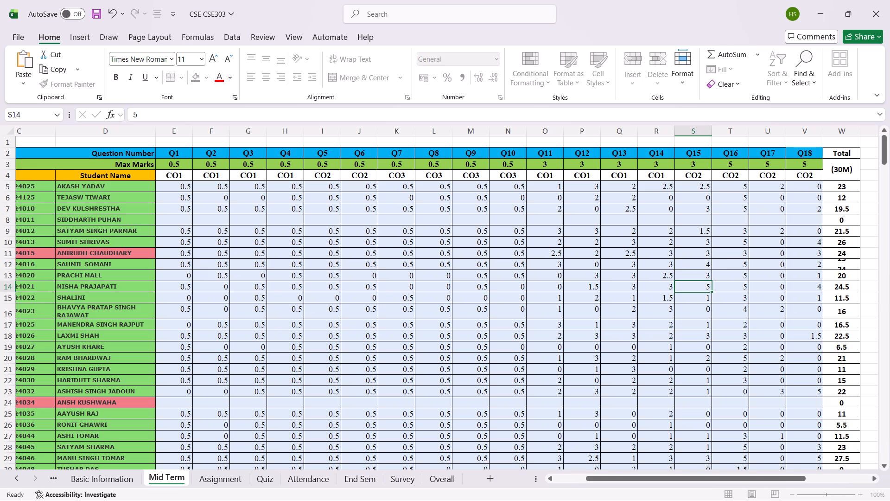
In the blank row 38, enter 0 for Q1, 0.5 for each of Q2, Q3 and Q4, and 0 for Q5.
scroll(212, 391, "down", 2)
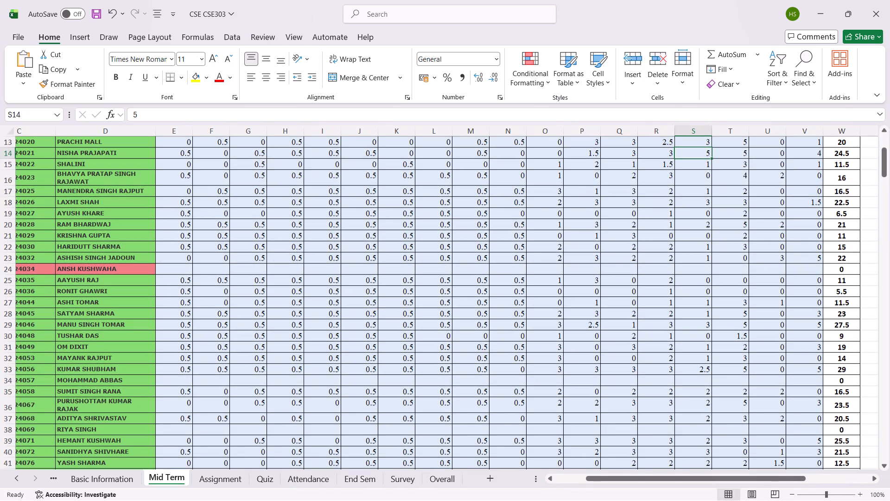
left_click(187, 430)
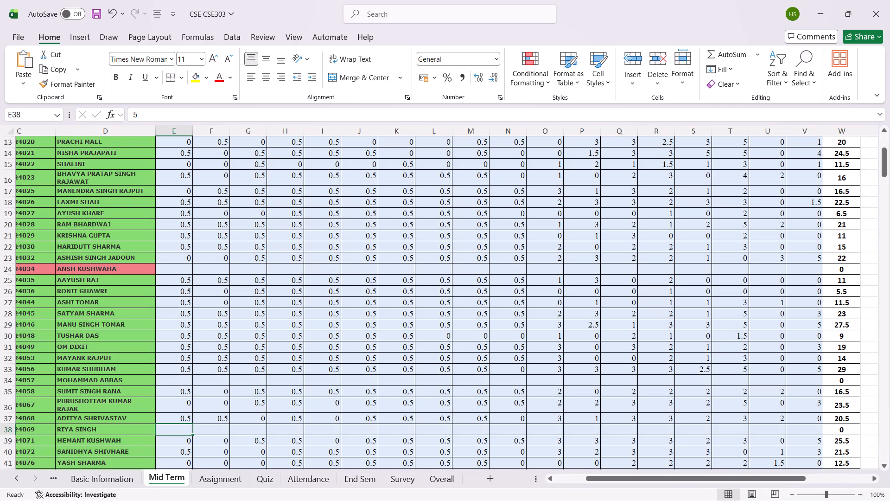
key("0")
left_click(210, 431)
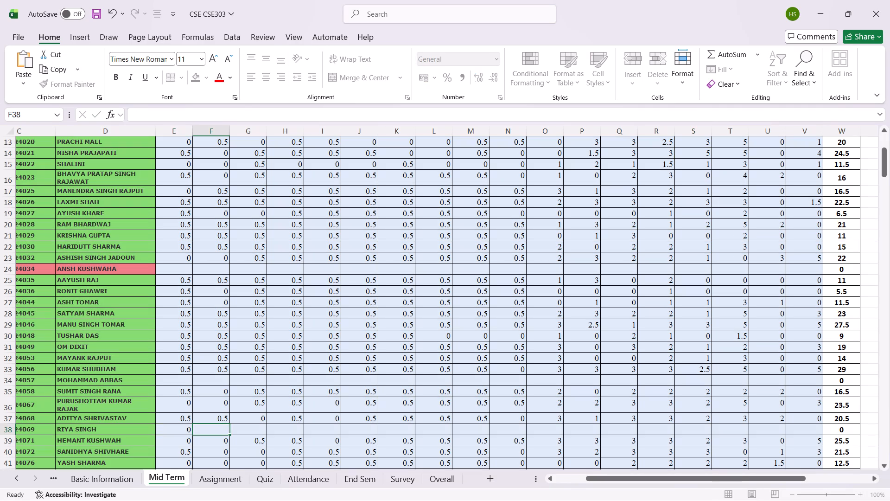
type("0.")
key("5")
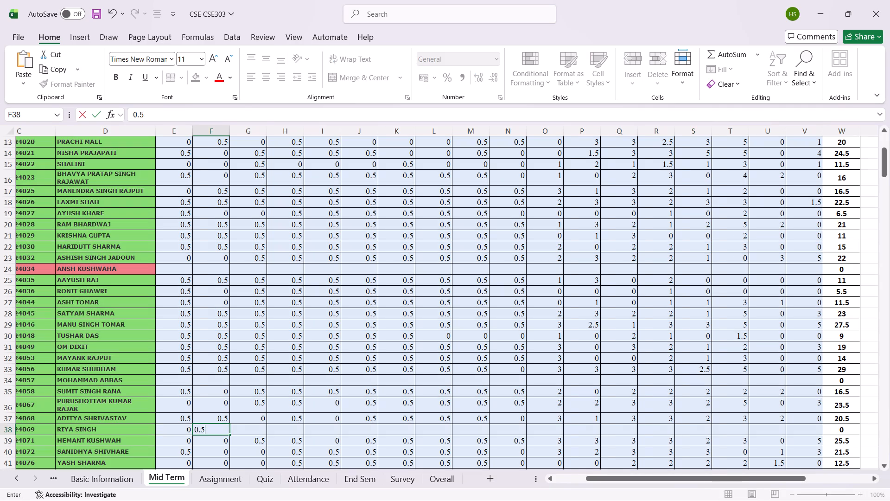
left_click(238, 432)
key("0")
type(".5")
left_click(296, 430)
type("0.5")
left_click(313, 429)
key("0")
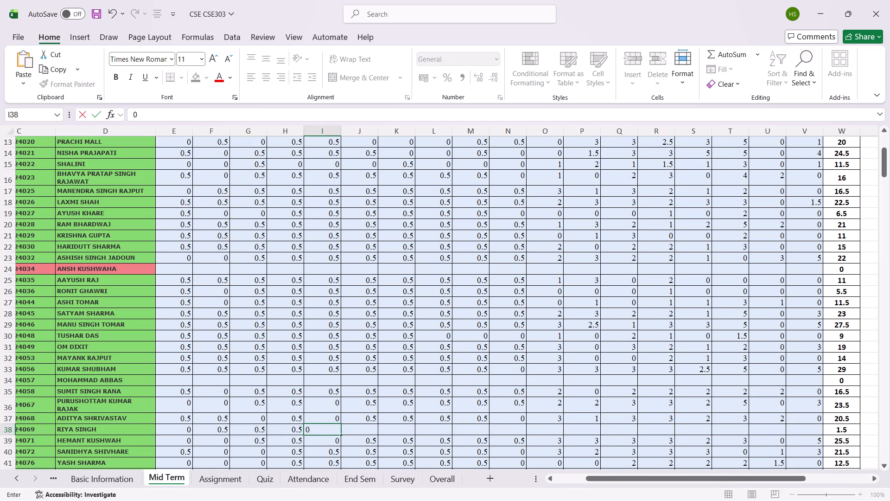
Enter 0.5 for Q6 and 0 for Q7 in row 38, and fill Q8 through Q10 with 0.5.
left_click(350, 424)
key("0")
key("period")
key("5")
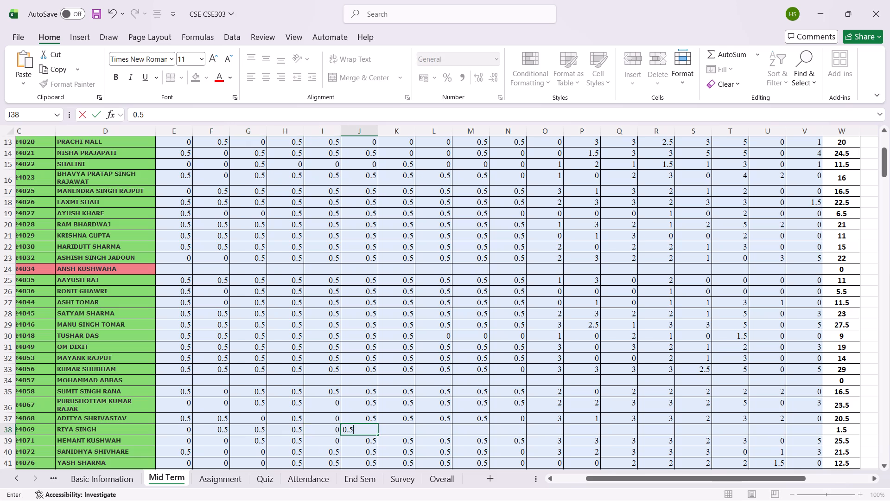
left_click(391, 430)
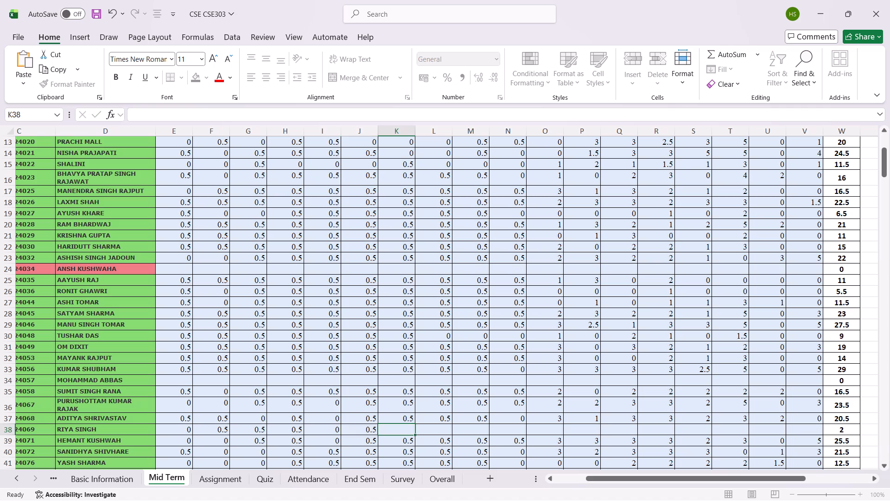
key("0")
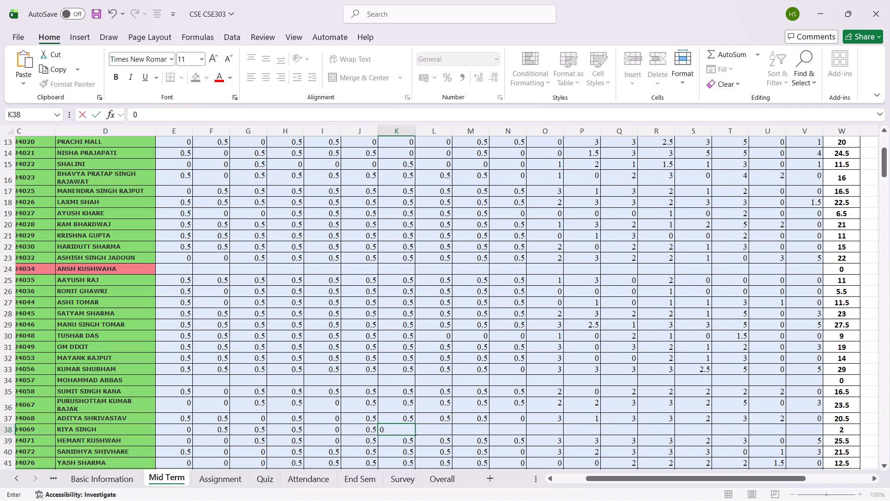
left_click(439, 432)
type("0.")
key("5")
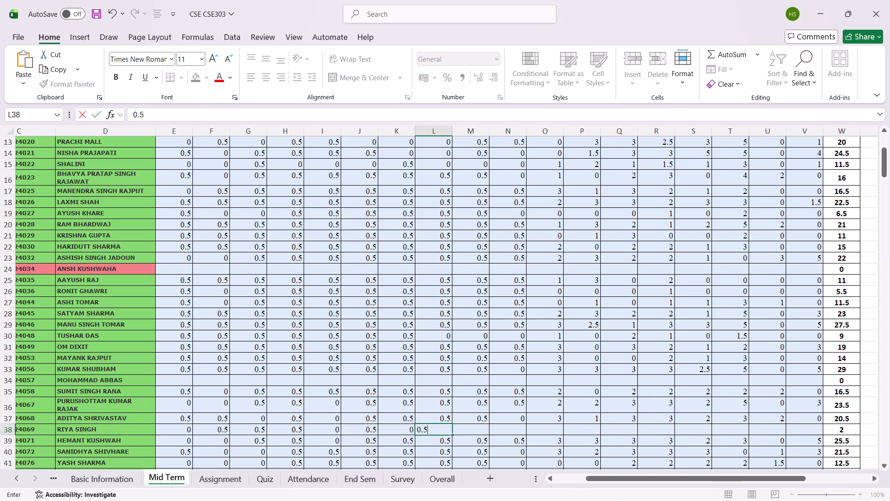
left_click_drag(453, 433, 509, 428)
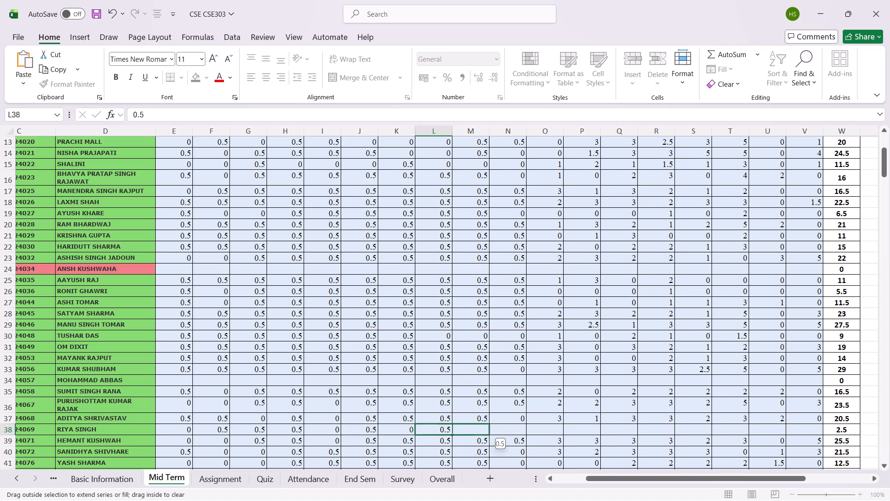
left_click_drag(509, 428, 525, 428)
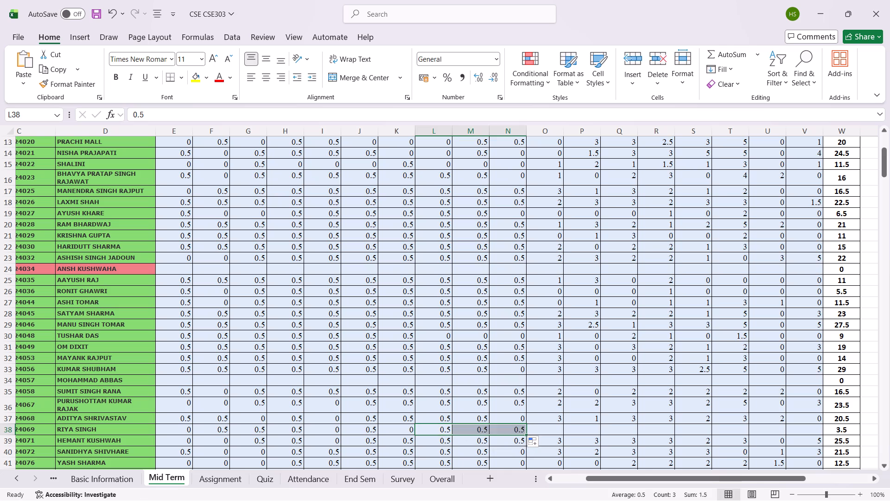
Enter 0 for Q11, 2 for Q12, 3 for Q13 and 2 for Q14 in row 38.
left_click(537, 427)
key("0")
left_click(581, 429)
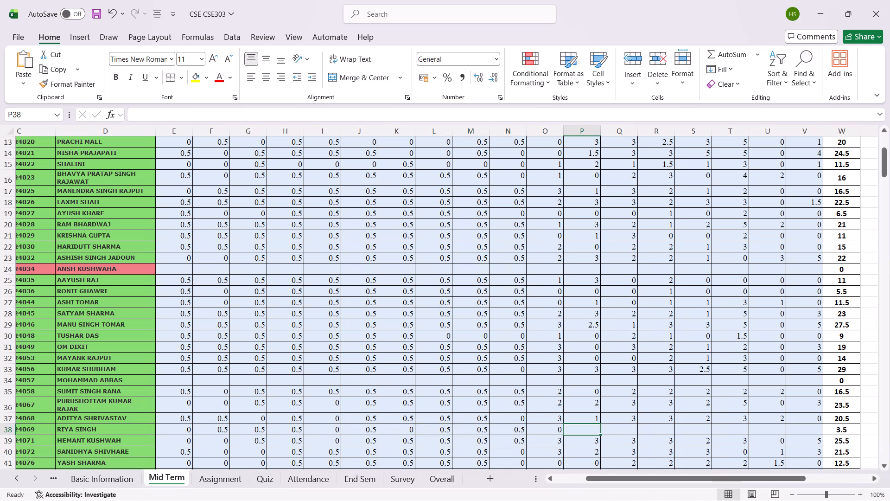
key("2")
left_click(620, 429)
key("3")
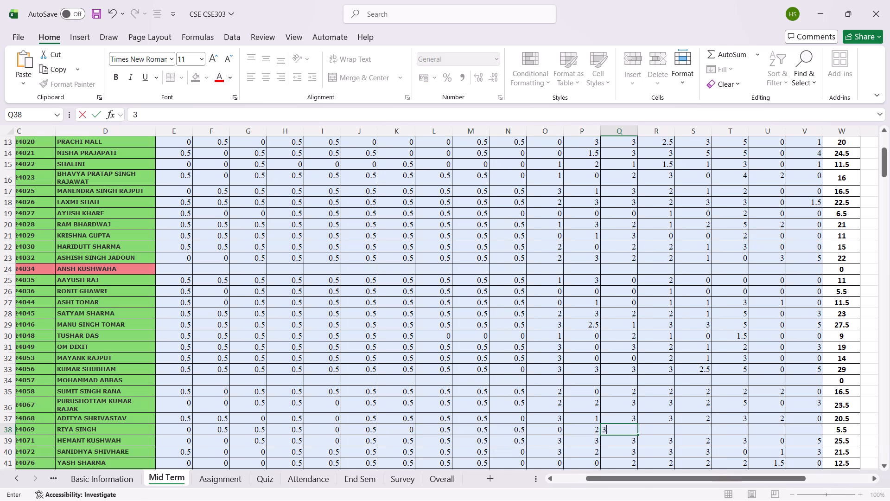
left_click(645, 429)
key("2")
Complete row 38 with 2 for Q15, 5 for Q16, 0 for Q17 and 2 for Q18.
left_click(683, 431)
key("2")
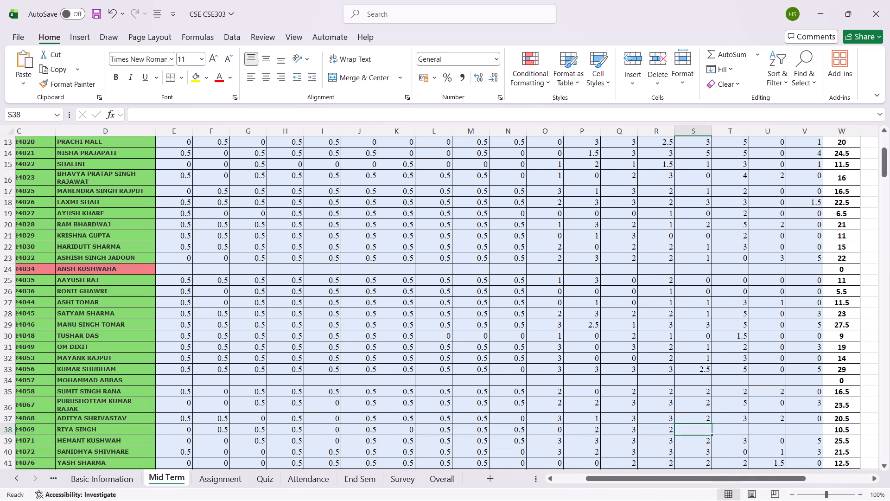
left_click(720, 431)
key("5")
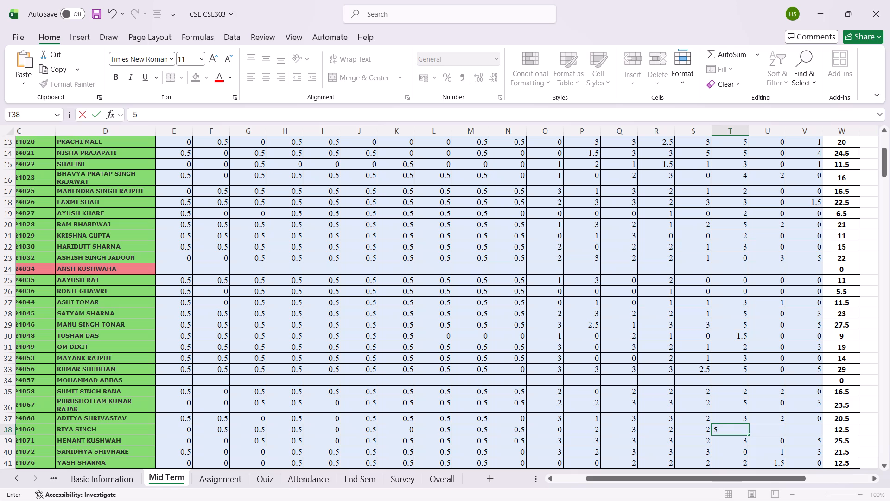
left_click(760, 432)
key("0")
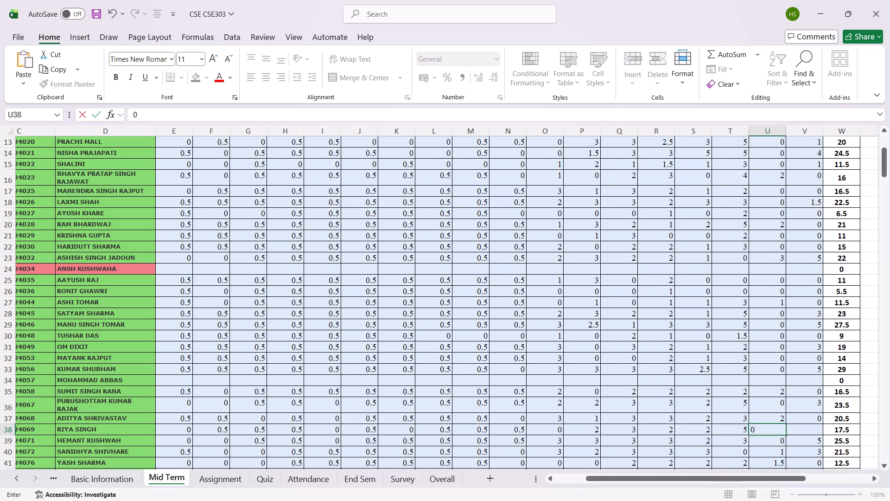
left_click(803, 430)
key("2")
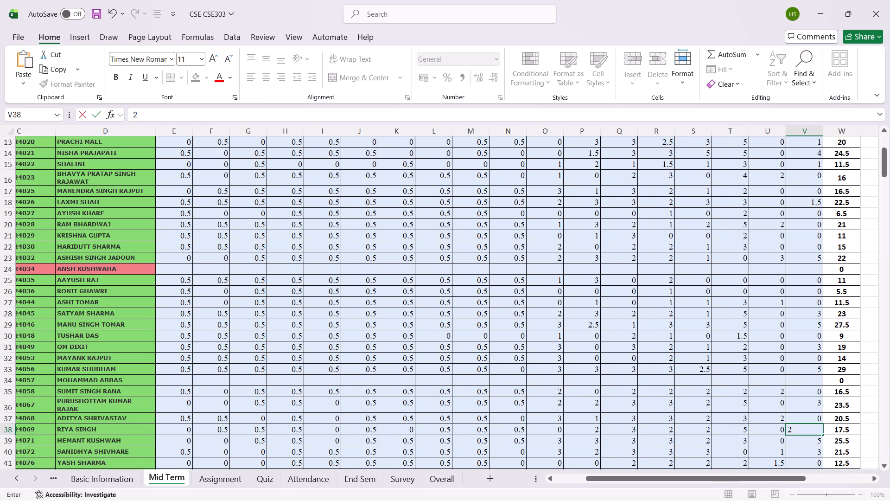
left_click(568, 446)
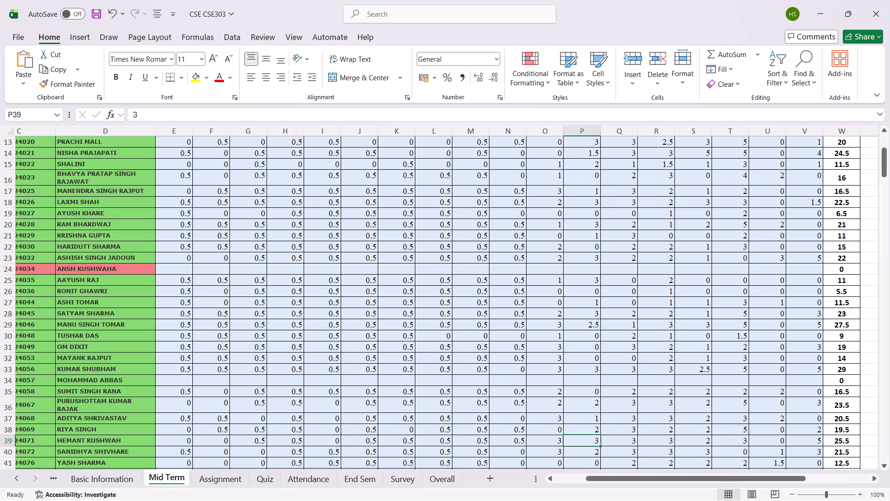
Enter 0 for Q1, 0.5 for Q2 and 0 for Q3 in the blank row 59.
scroll(252, 394, "down", 3)
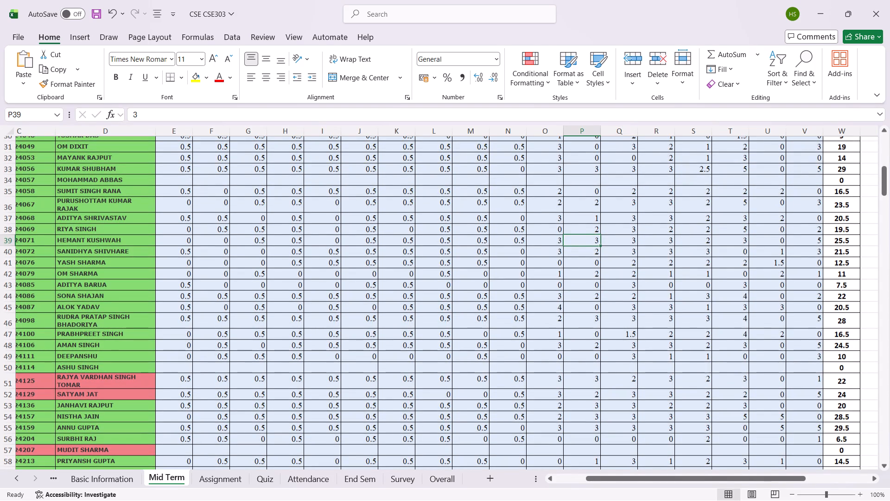
scroll(242, 446, "down", 2)
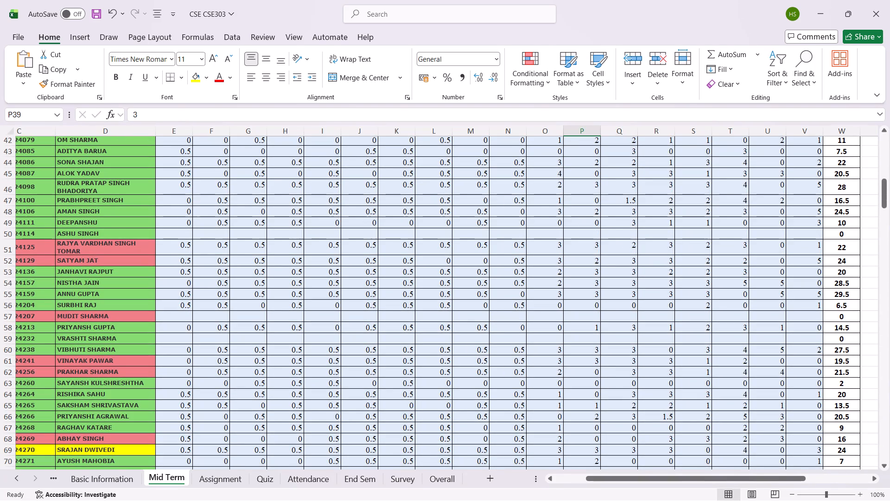
scroll(204, 411, "down", 2)
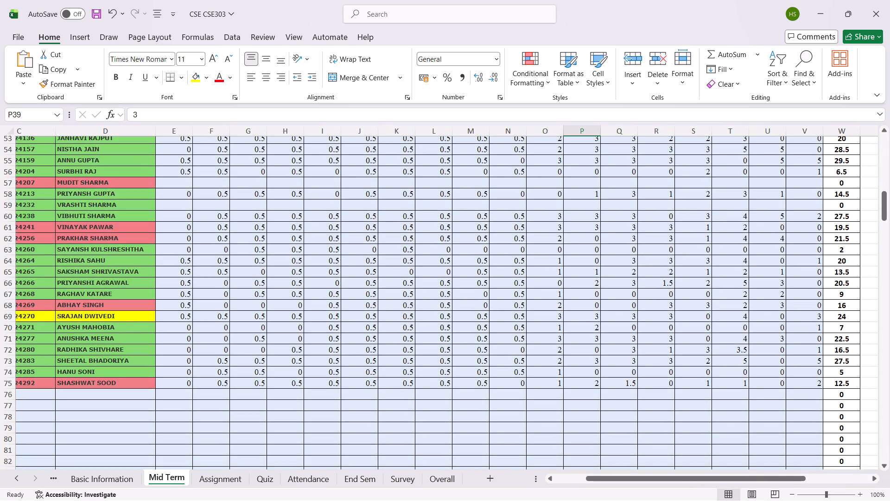
scroll(194, 409, "up", 1)
left_click(190, 272)
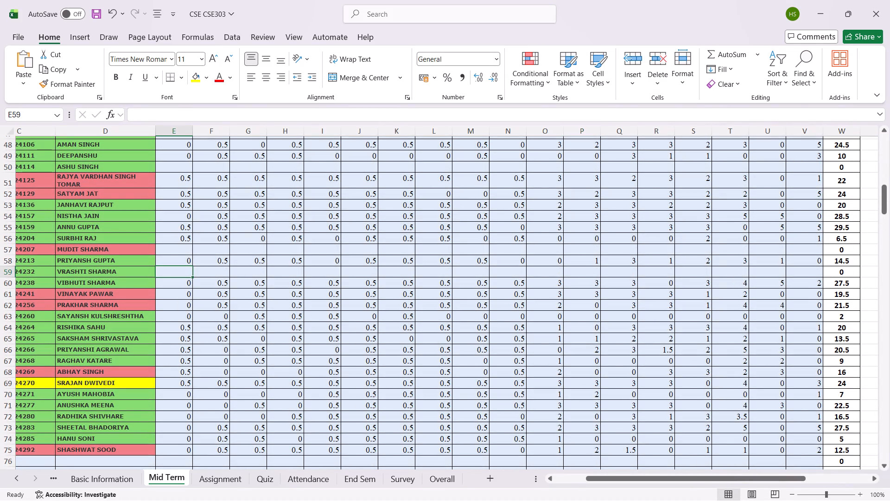
key("0")
left_click(215, 276)
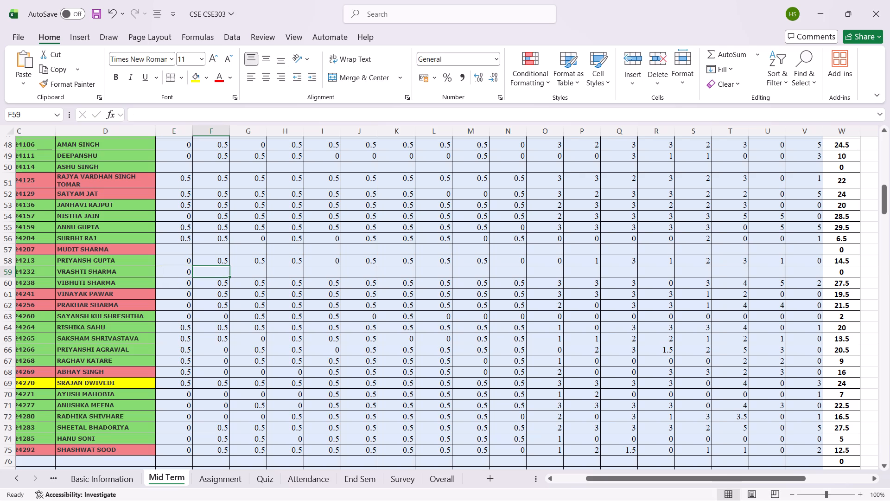
type("0.")
key("5")
left_click(242, 274)
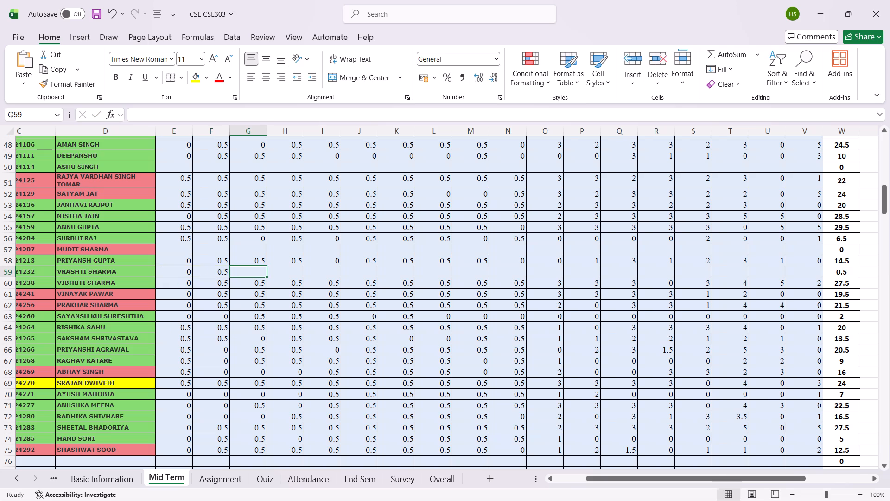
key("5")
type("=0")
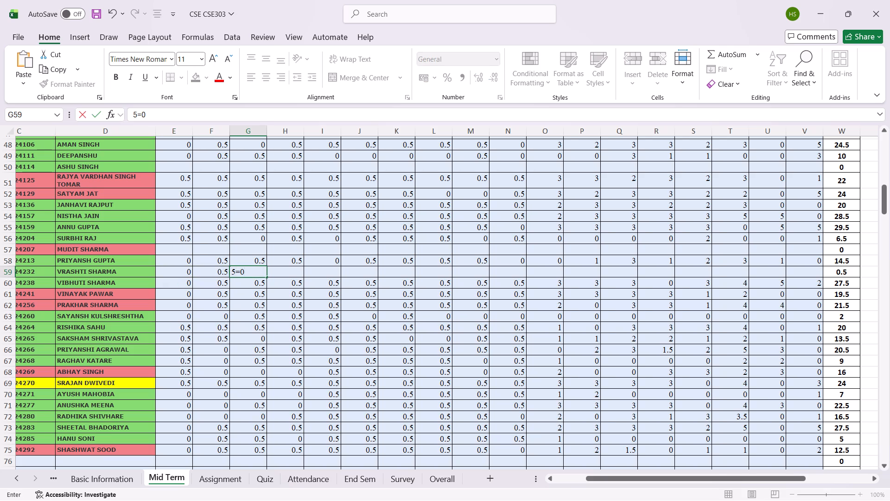
key("BackSpace")
key("BackSpace")
key("BackSpace")
key("0")
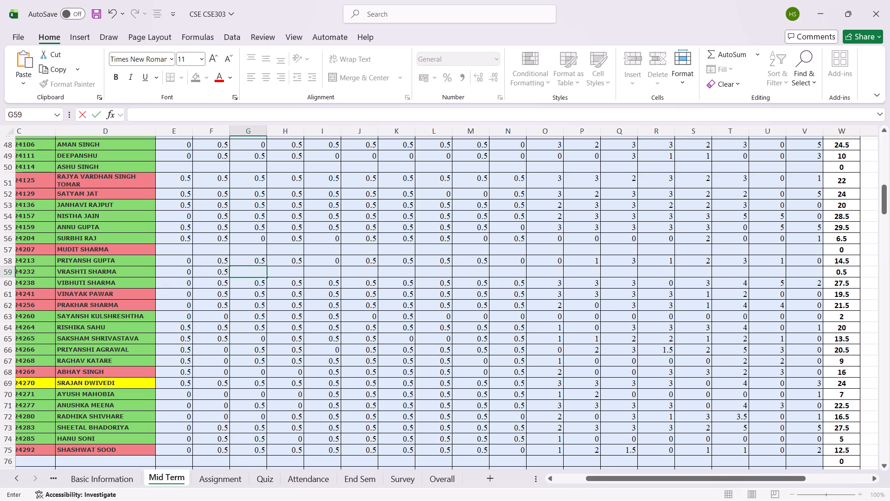
Fill Q4 through Q7 with 0.5 in row 59, and enter 0 for Q8, 0.5 for Q9 and 0 for Q10.
left_click(281, 278)
left_click(284, 274)
key("0")
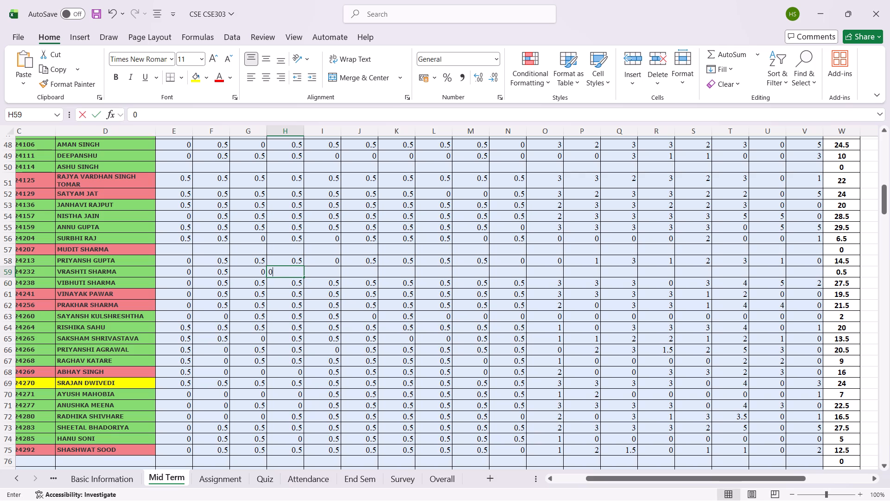
key("period")
key("5")
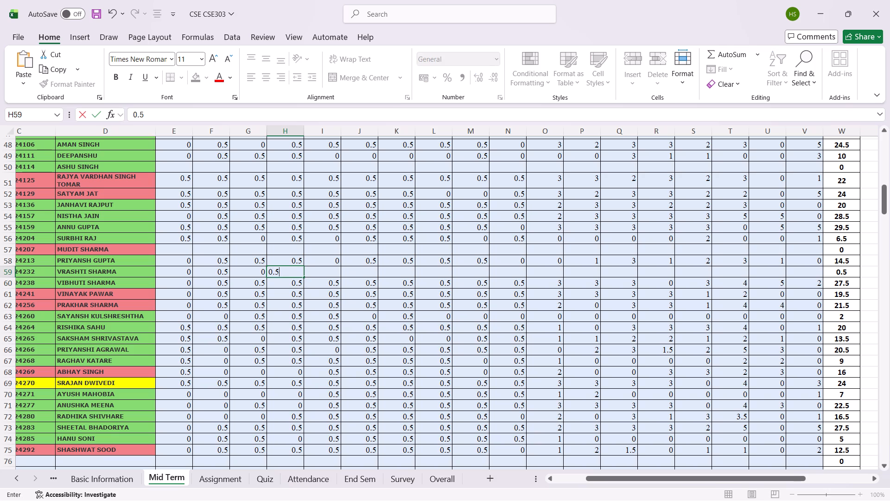
left_click_drag(305, 276, 400, 276)
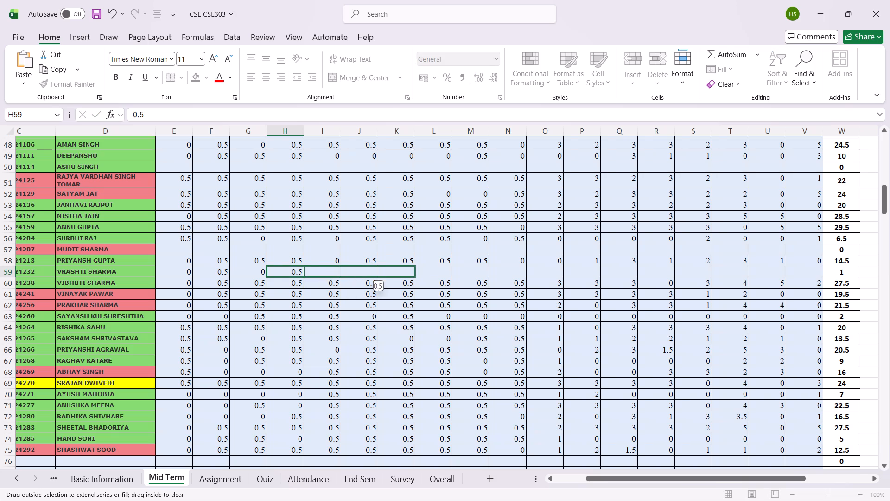
left_click_drag(400, 276, 401, 276)
left_click(439, 276)
key("0")
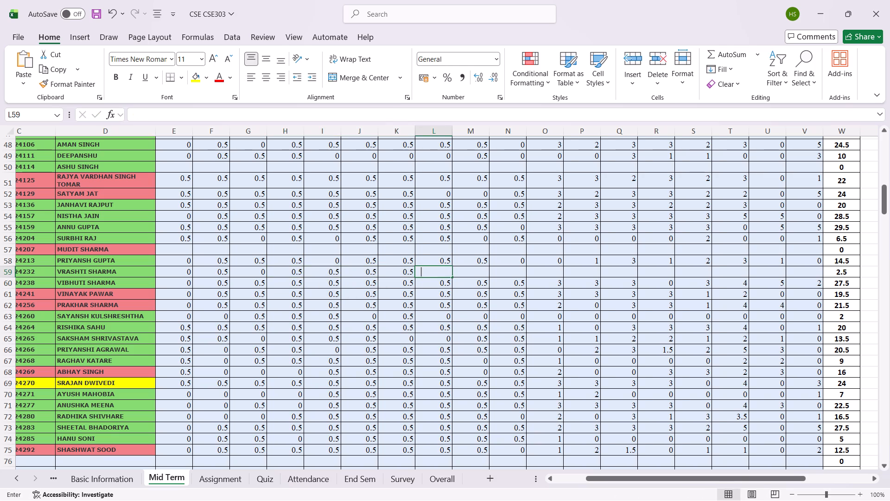
left_click(465, 270)
type("0.5")
left_click(511, 274)
key("0")
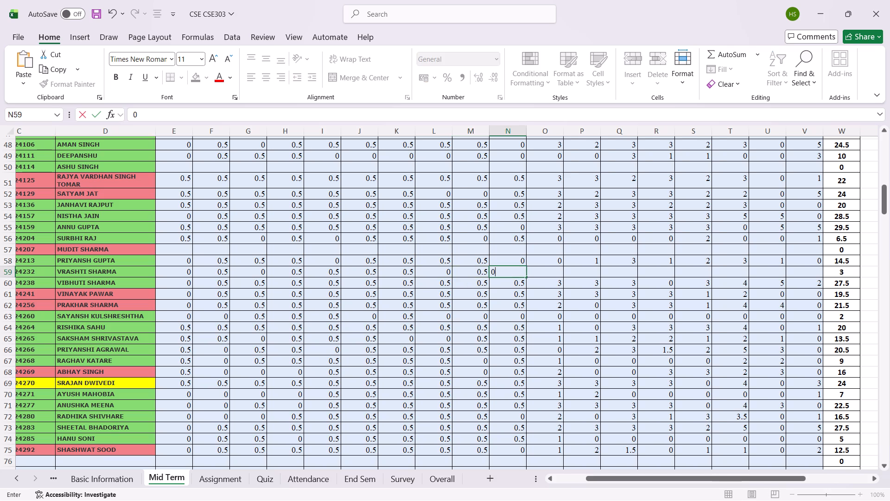
Enter 2 for Q11, 2 for Q12, 2 for Q13 and 3 for Q14 in row 59.
left_click(537, 274)
key("2")
left_click(578, 269)
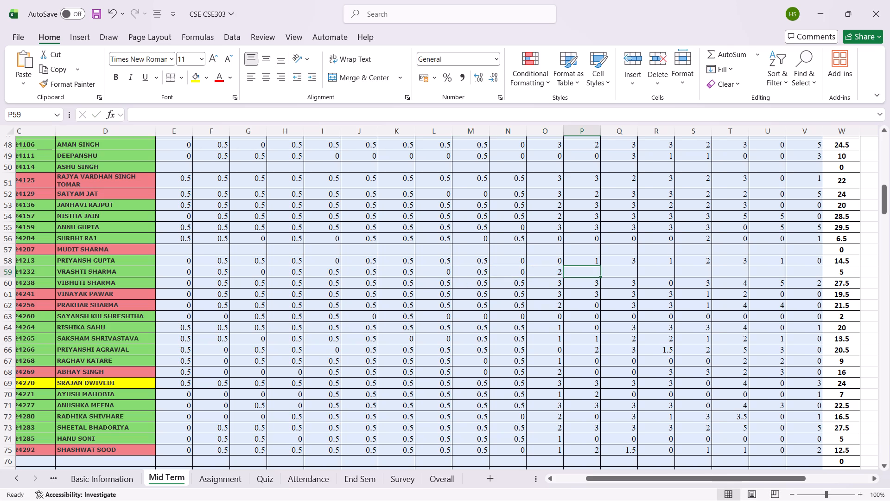
key("2")
left_click(609, 271)
key("2")
left_click(661, 271)
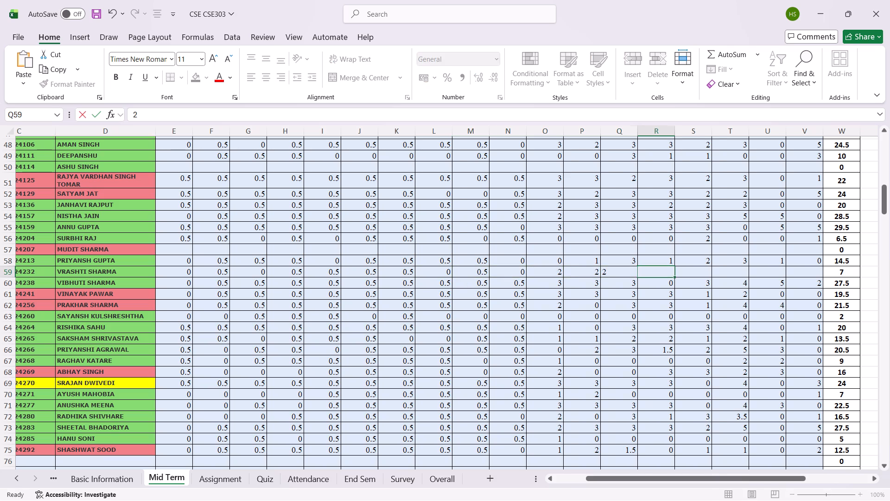
key("3")
Complete row 59 with 3 for Q15, 3 for Q16, 2 for Q17 and 0 for Q18.
left_click(697, 270)
key("2")
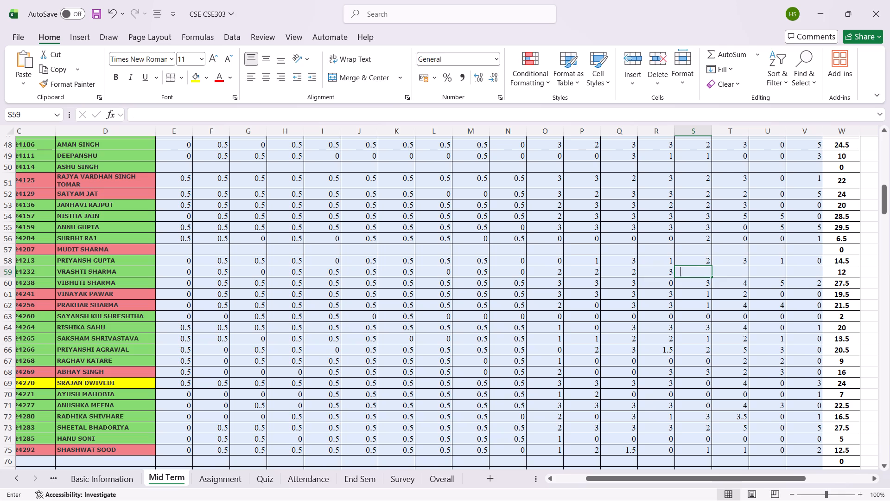
key("BackSpace")
key("3")
left_click(719, 273)
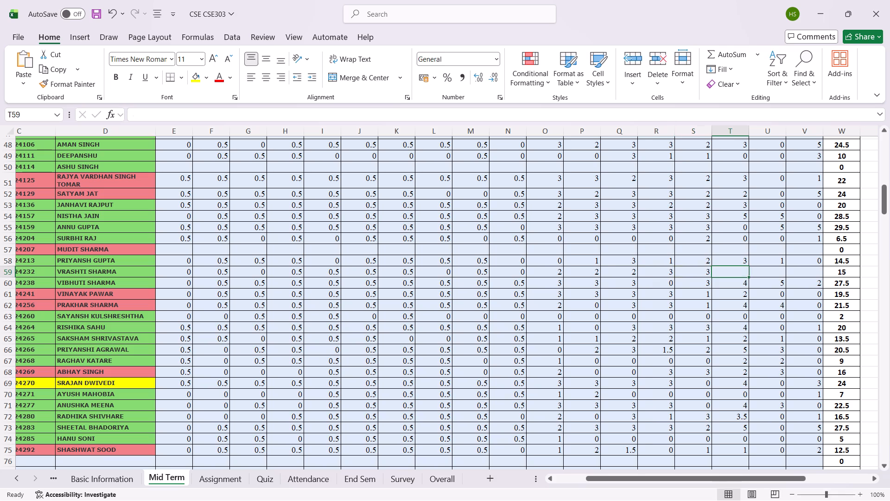
key("3")
left_click(756, 273)
key("2")
left_click(791, 270)
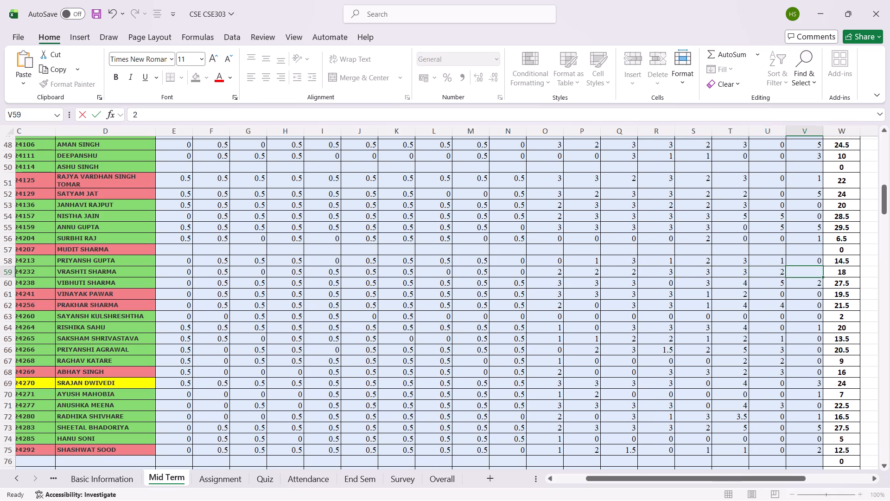
key("0")
left_click(723, 318)
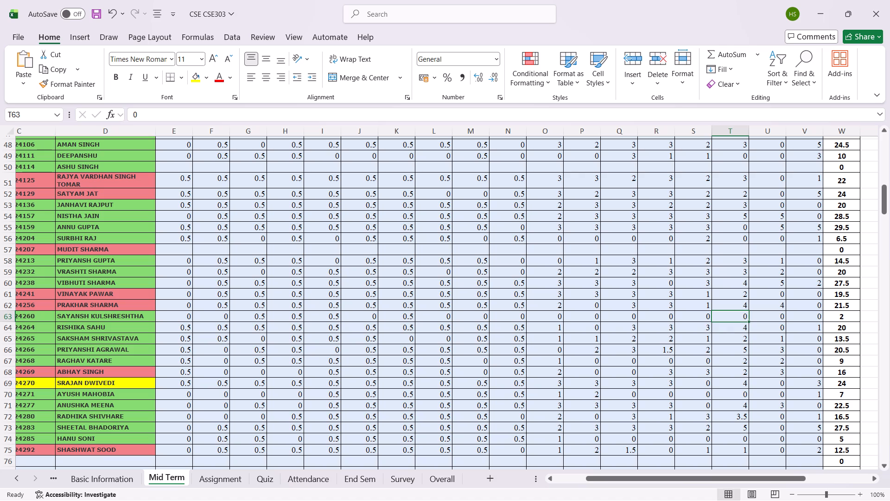
Enter 0 for Q1, 0.5 for Q2, 0.5 for Q3 and 0 for Q4 in the blank row 50.
left_click(163, 164)
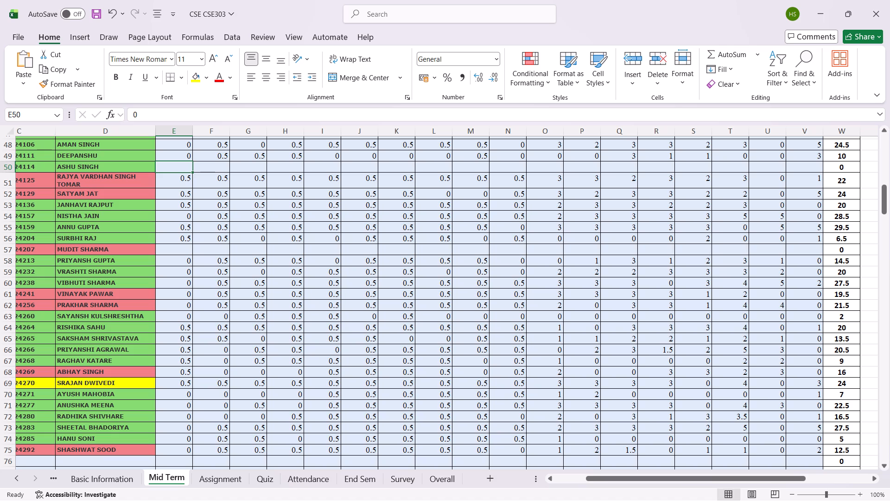
key("0")
left_click(204, 168)
type("0.5")
left_click(257, 169)
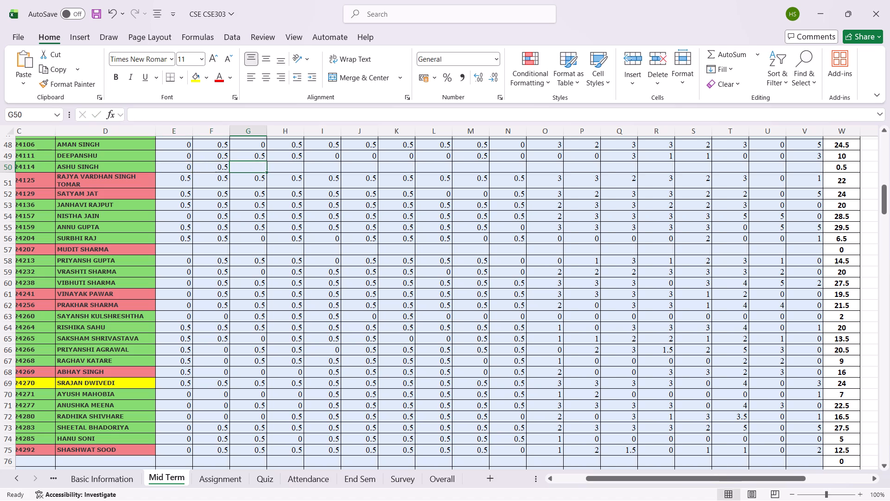
type("0.5")
left_click(294, 159)
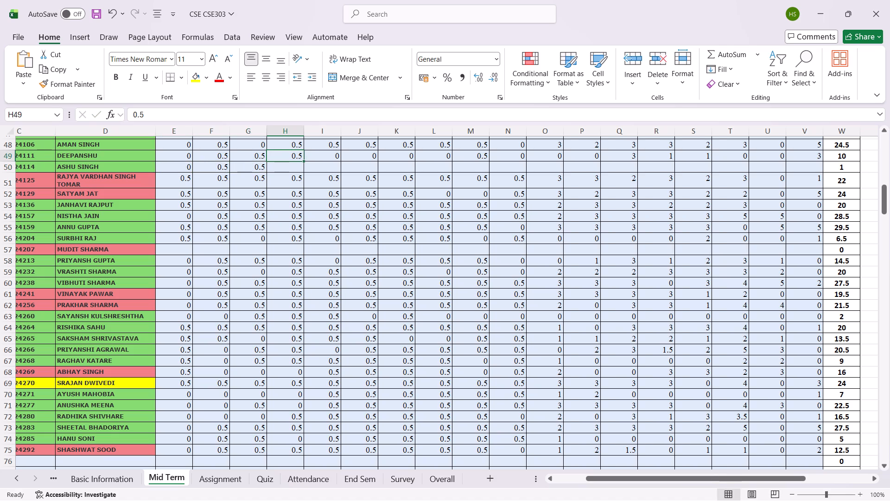
left_click(292, 169)
key("0")
Fill Q5 through Q9 with 0.5 in row 50, and enter 0 for Q10.
left_click(315, 167)
type("0.")
key("5")
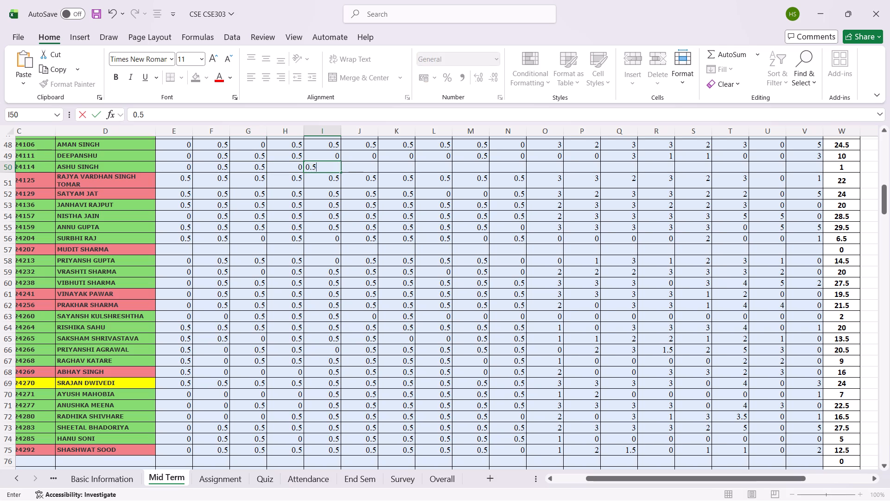
left_click(340, 170)
left_click_drag(341, 170, 487, 164)
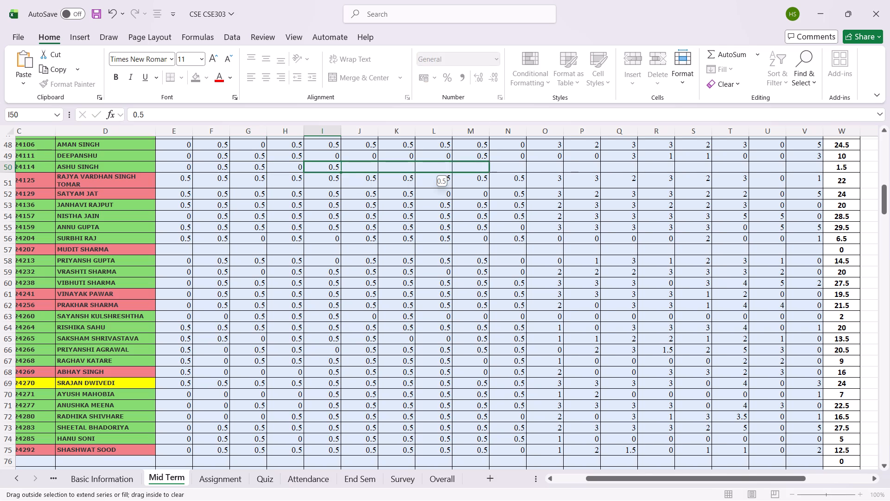
left_click_drag(487, 164, 493, 164)
left_click(505, 164)
key("0")
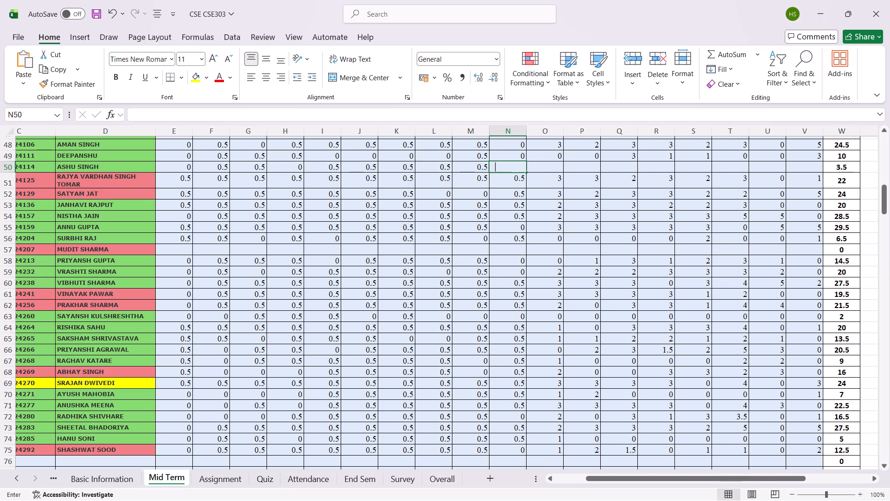
Enter 1 for Q11, 2 for Q12, 2 for Q13 and 1 for Q14 in row 50.
left_click(543, 169)
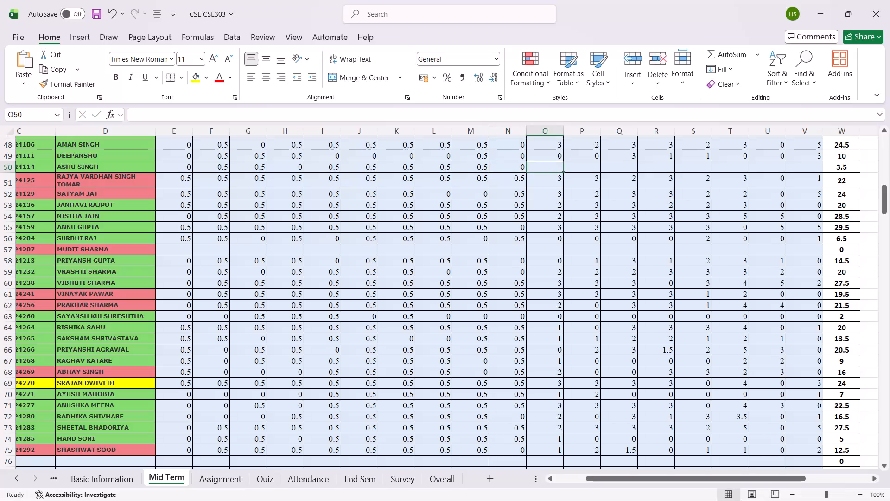
key("2")
key("BackSpace")
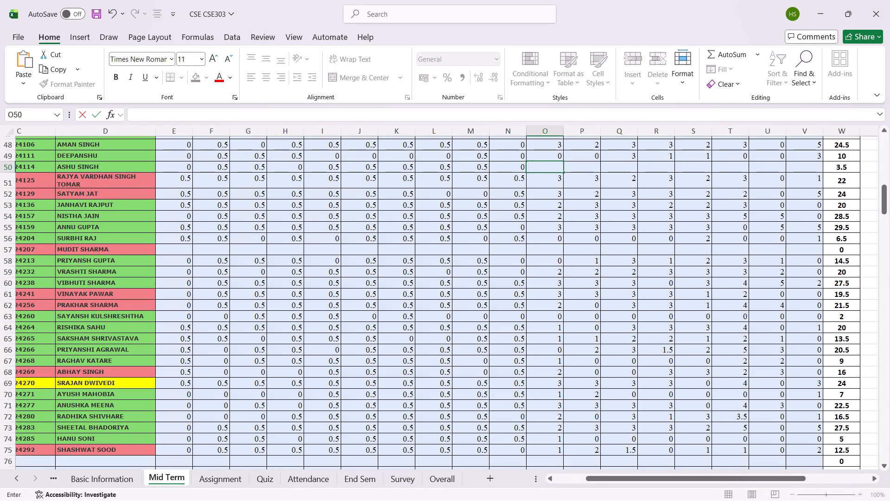
key("1")
left_click(590, 170)
key("2")
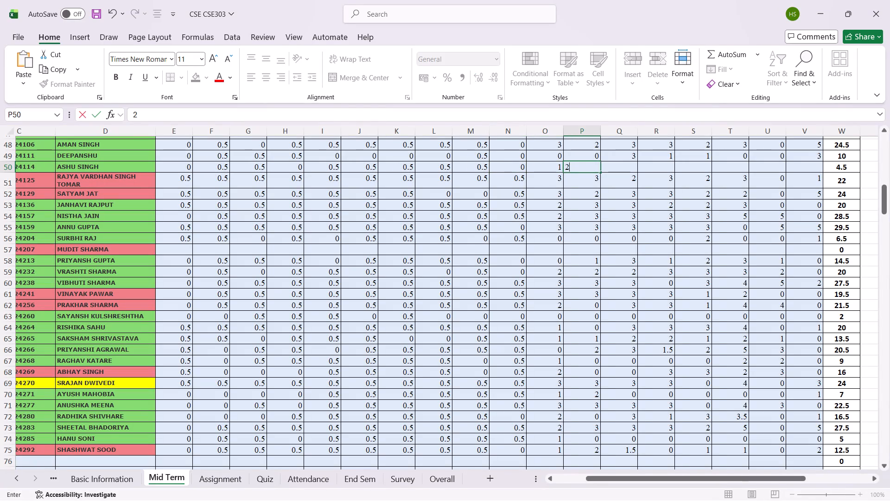
left_click(621, 165)
key("2")
left_click(649, 166)
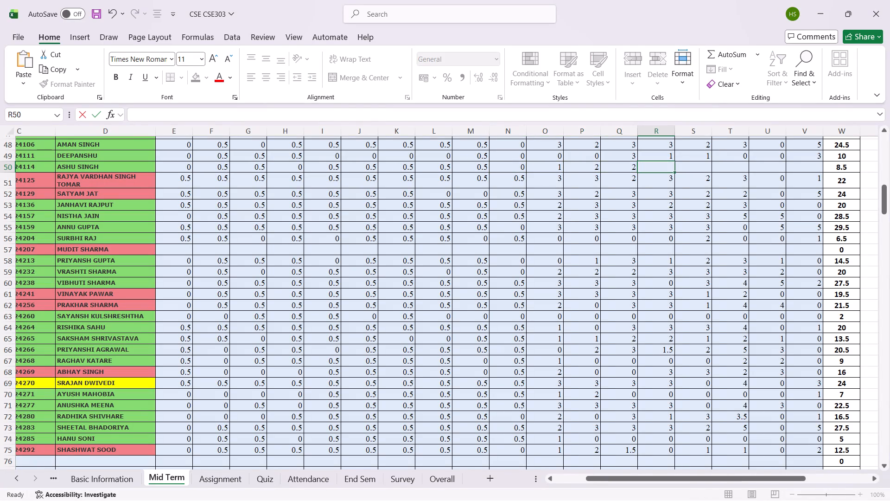
key("1")
Complete row 50 with 2 for Q15, 2 for Q16, 0 for Q17 and 0 for Q18.
left_click(685, 167)
key("2")
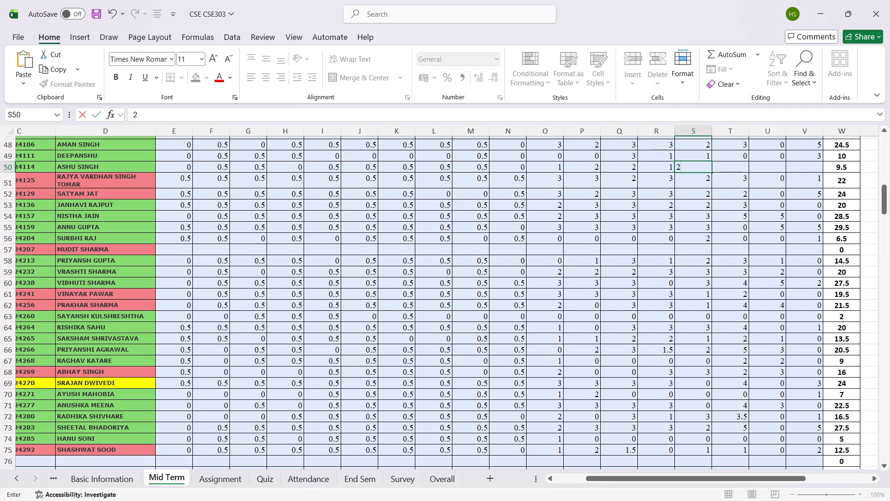
left_click(721, 168)
key("2")
left_click(758, 170)
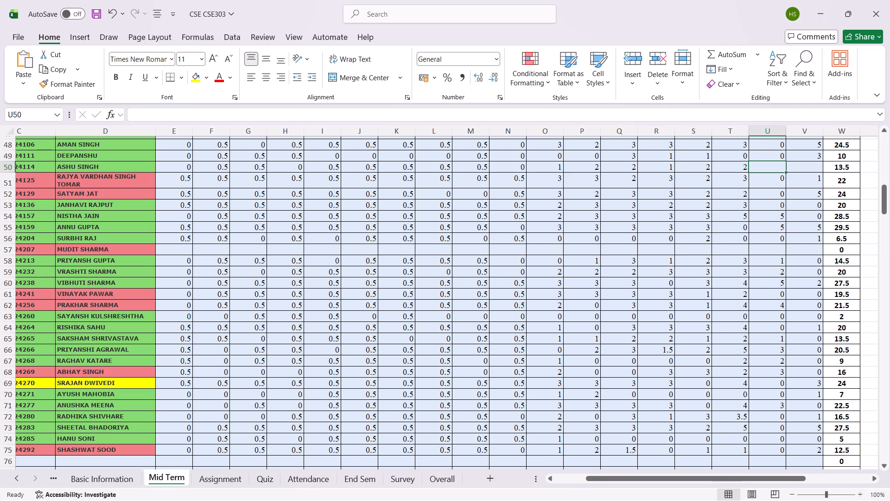
key("0")
left_click(790, 166)
key("0")
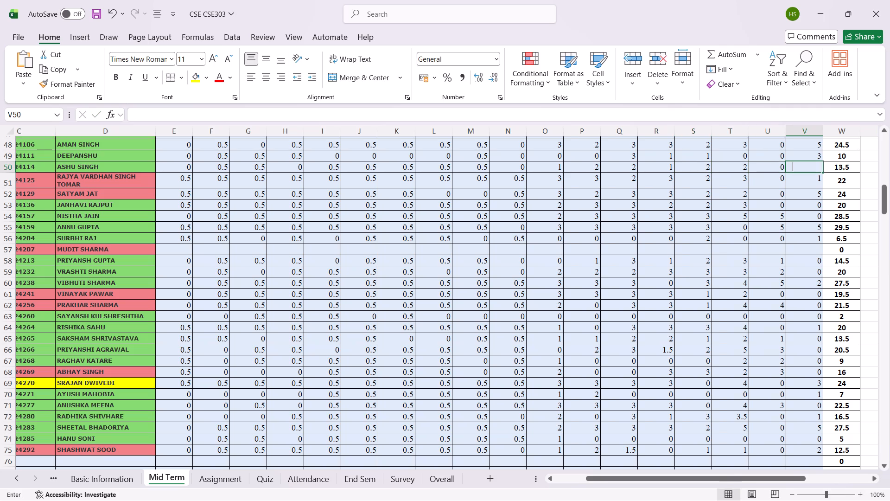
left_click(676, 219)
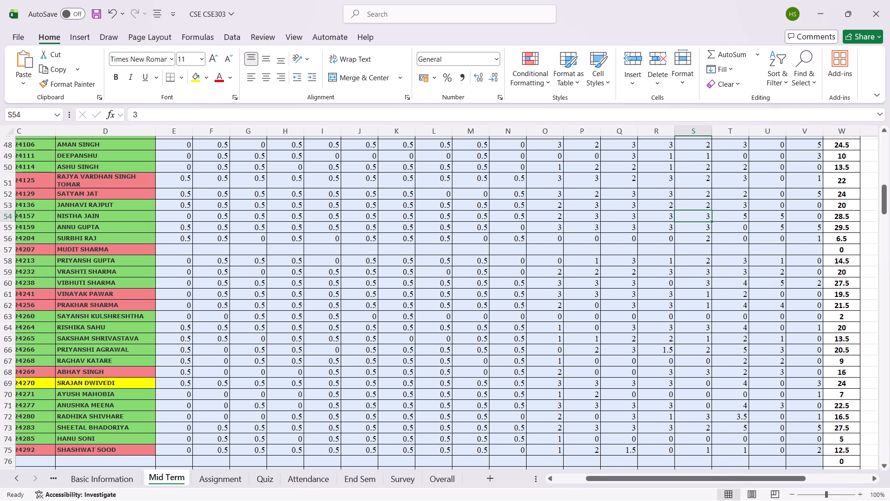
Fill Q1 through Q8 with 0.5 in the blank row 57, and enter 0 for Q9 and 0.5 for Q10.
left_click(184, 251)
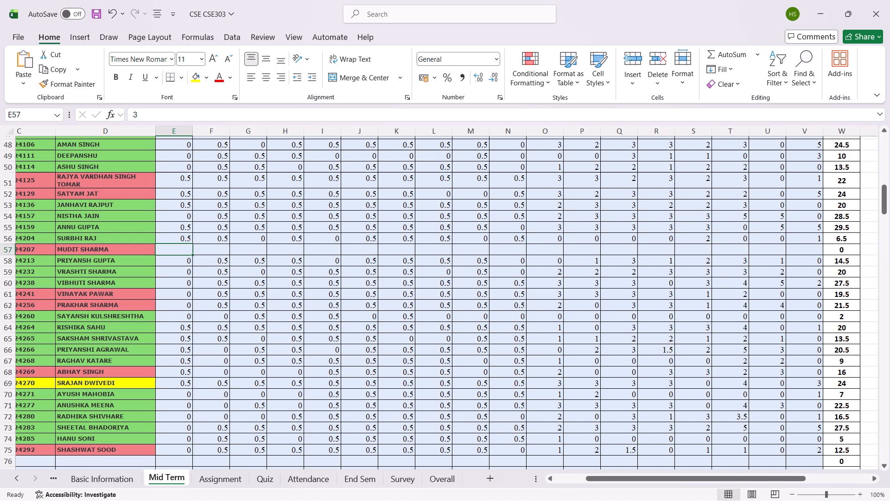
type("0.")
key("5")
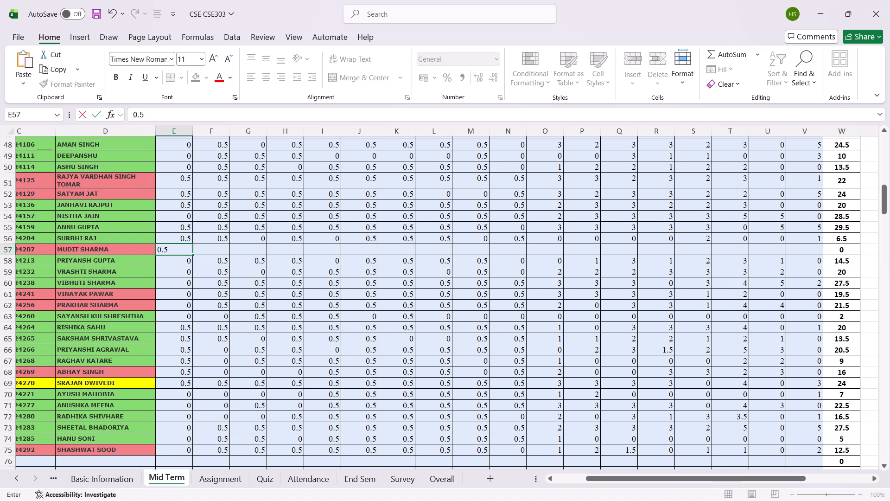
left_click_drag(192, 256, 418, 238)
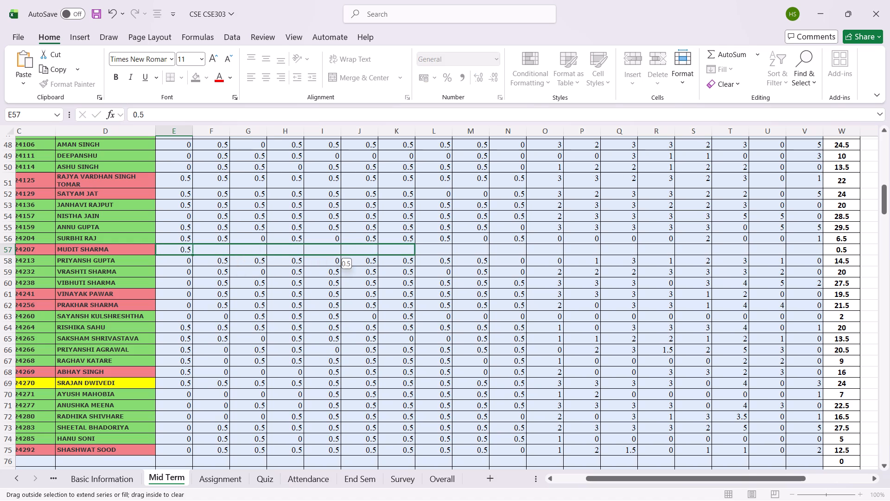
left_click_drag(418, 238, 437, 238)
left_click(466, 250)
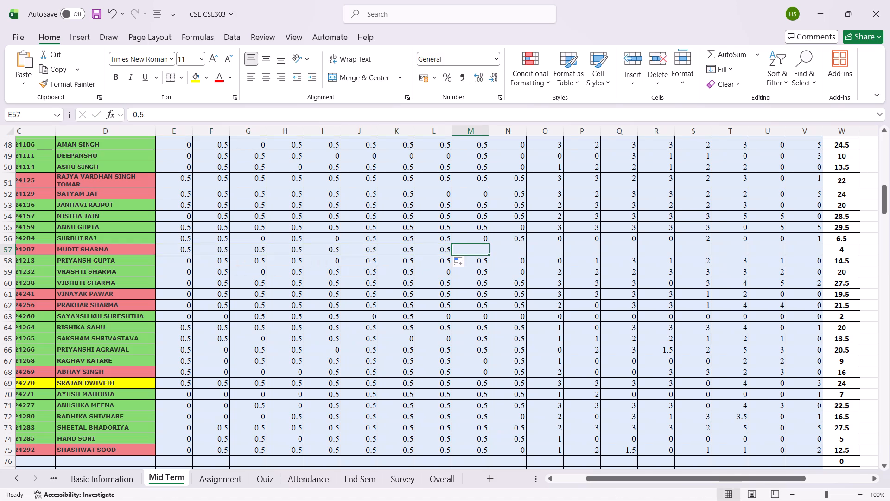
key("0")
left_click(509, 250)
type("0,")
key("BackSpace")
type(".5")
Enter 1 for Q11 and 0 for each of Q12, Q13 and Q14 in row 57.
left_click(547, 251)
key("1")
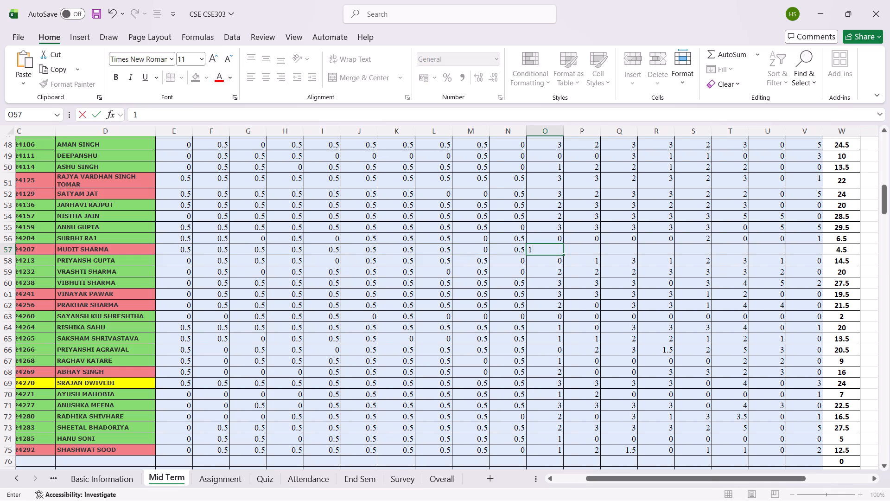
left_click(576, 247)
key("0")
left_click(607, 250)
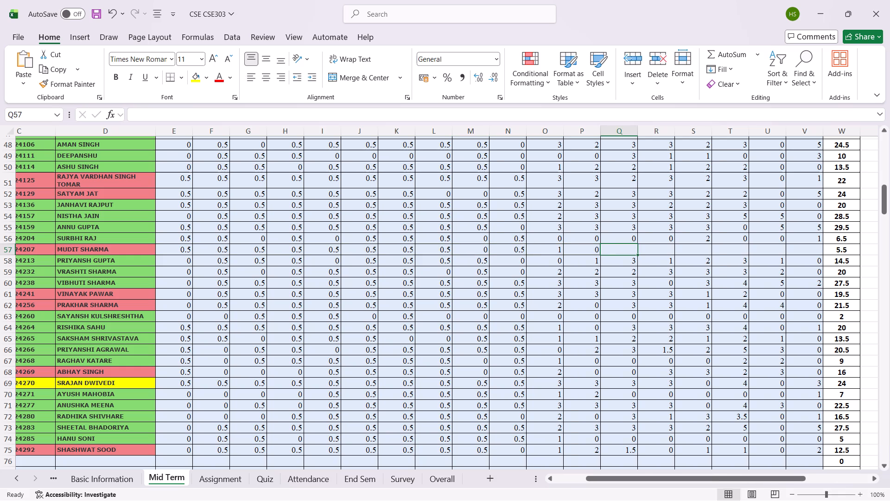
key("0")
left_click(649, 250)
key("0")
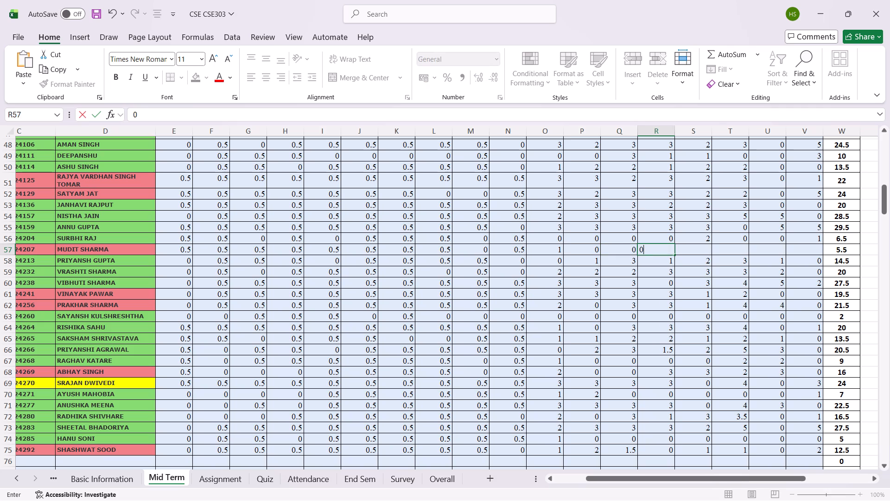
Complete row 57 with 1 for Q15, 2 for Q16, 1 for Q17 and 0 for Q18.
left_click(685, 250)
key("1")
left_click(729, 252)
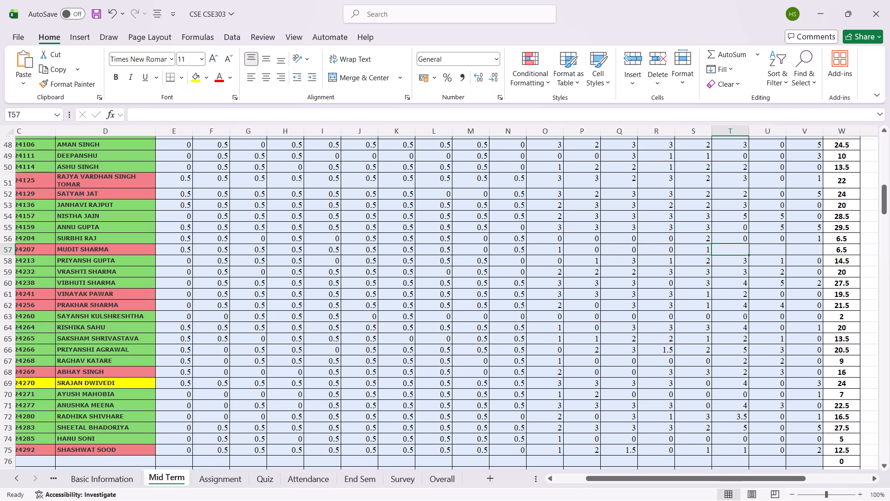
key("2")
left_click(766, 250)
key("1")
left_click(796, 250)
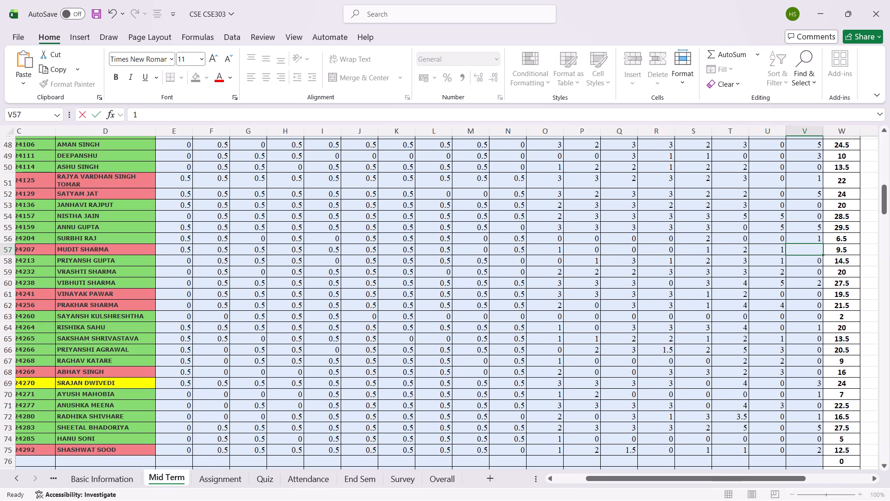
key("0")
left_click(688, 315)
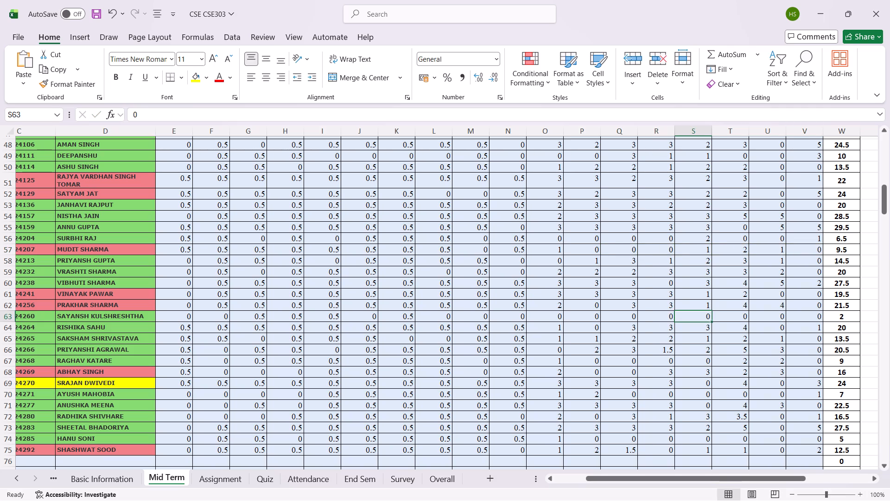
Fill Q1 through Q9 with 0.5 in the blank row 8 and enter 0 for Q10.
scroll(161, 355, "down", 2)
scroll(161, 355, "up", 3)
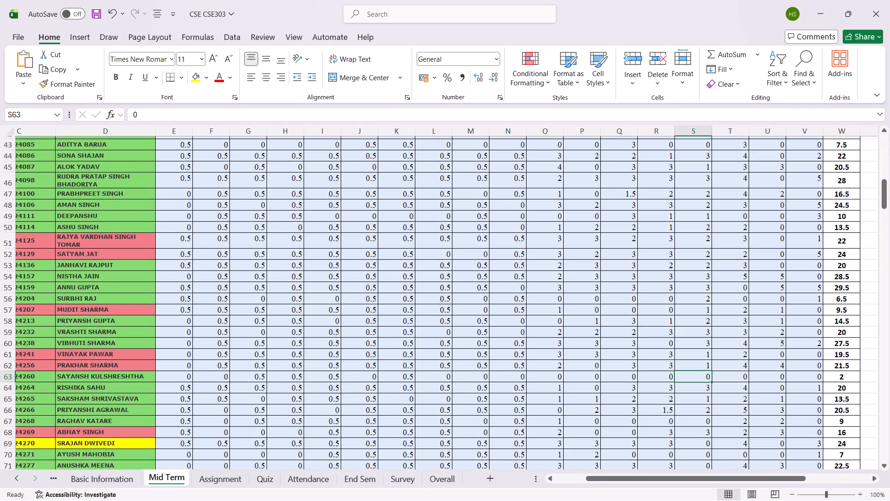
scroll(161, 355, "up", 3)
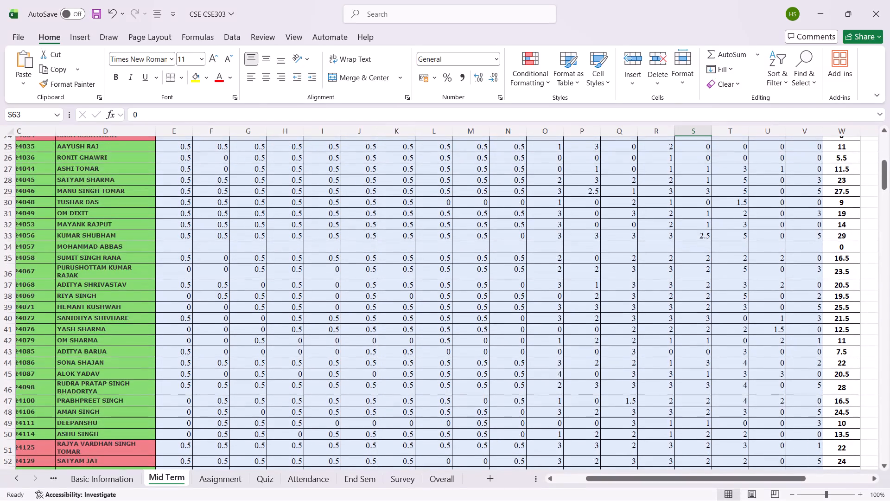
scroll(191, 250, "up", 1)
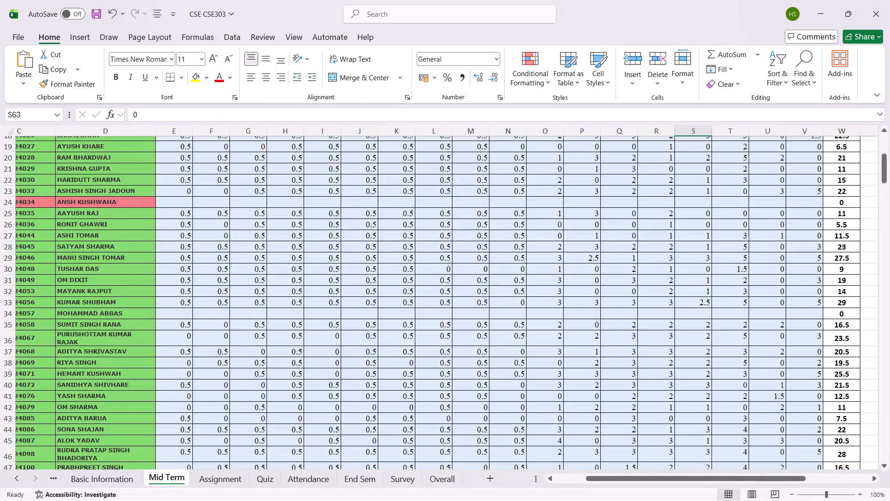
scroll(135, 253, "up", 4)
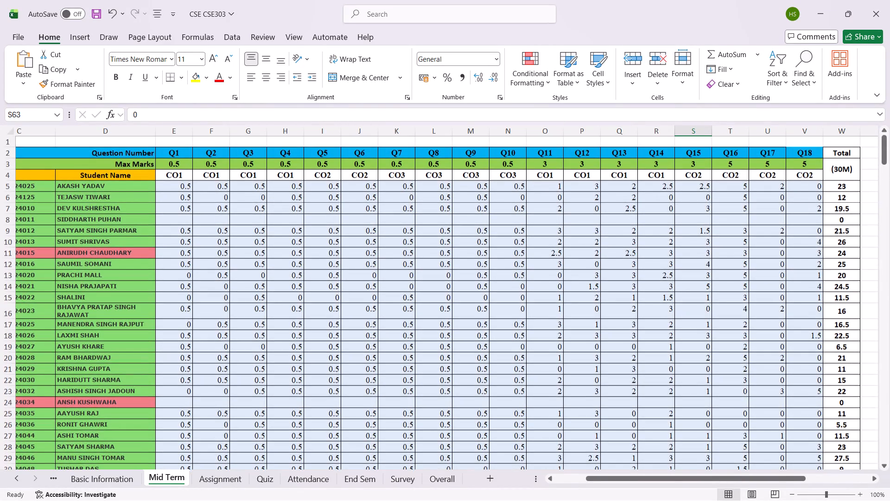
left_click(178, 221)
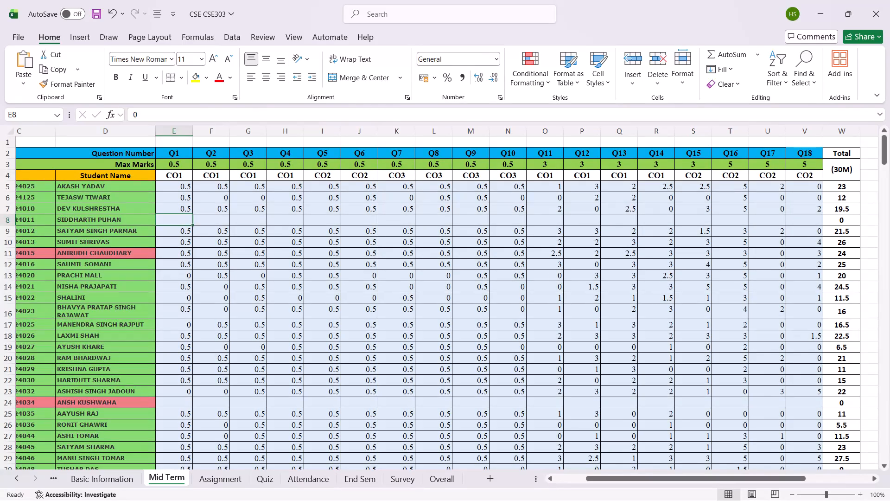
type("0.5")
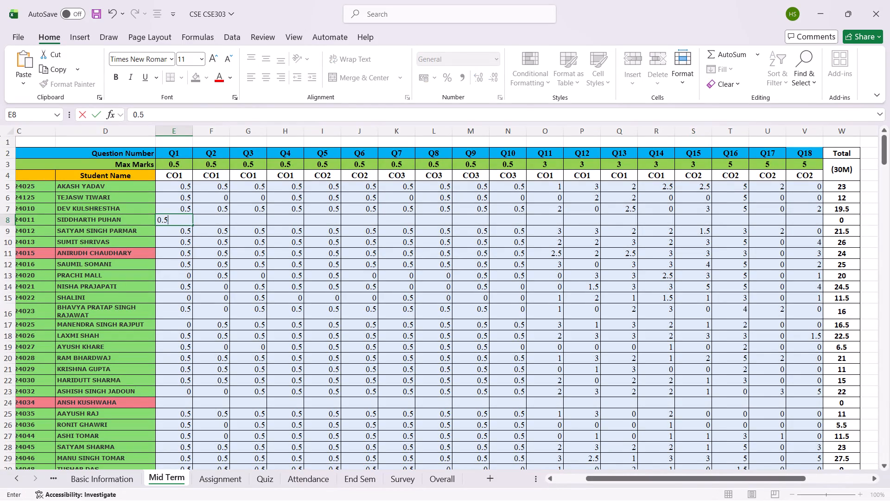
left_click_drag(192, 225, 442, 203)
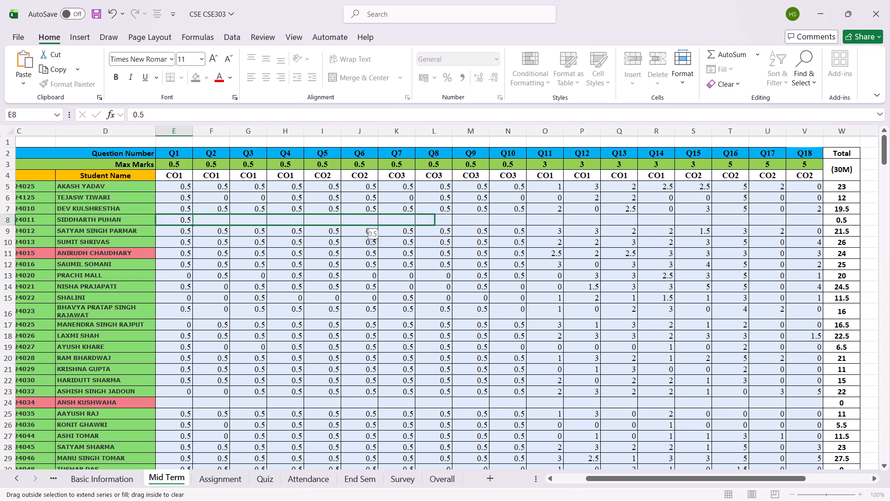
left_click_drag(442, 203, 485, 209)
left_click(504, 220)
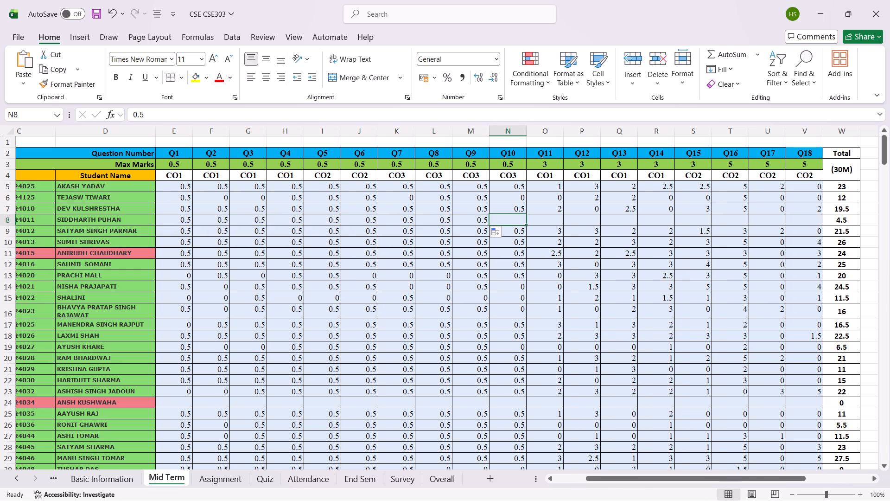
key("0")
Enter 3 for each of Q11, Q12 and Q13 and 0 for Q14 in row 8.
left_click(540, 212)
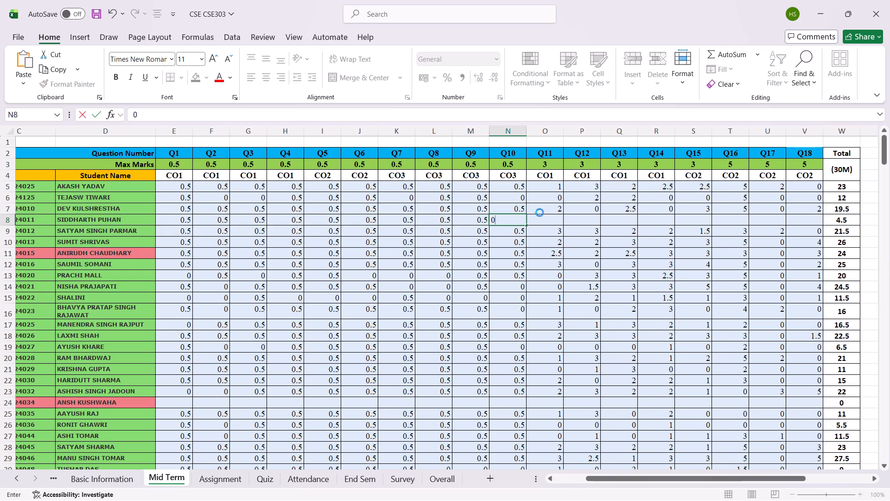
left_click(538, 223)
key("3")
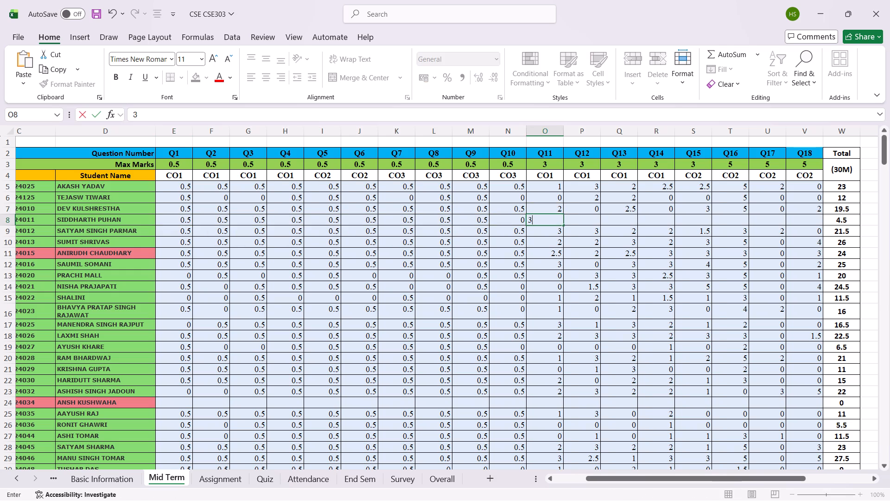
left_click(594, 222)
key("3")
left_click(610, 222)
key("3")
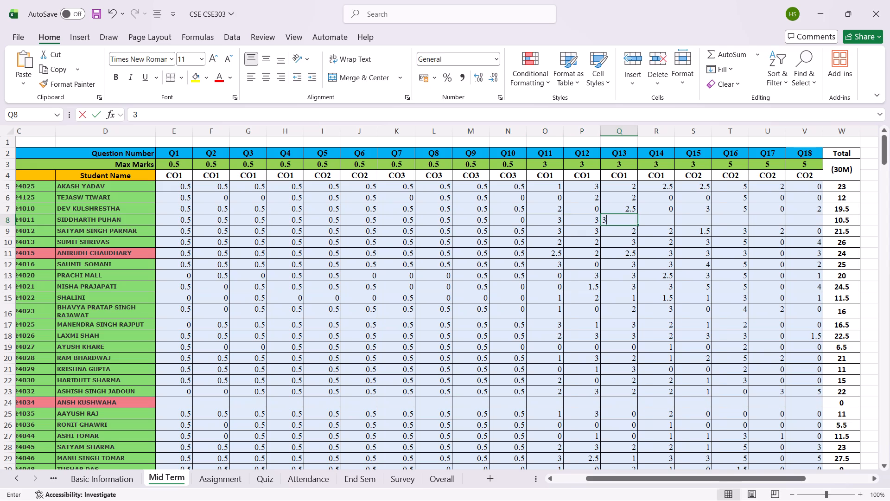
left_click(650, 222)
key("0")
Complete row 8 with 2 for Q15, 4 for Q16, 1 for Q17 and 0 for Q18.
left_click(690, 219)
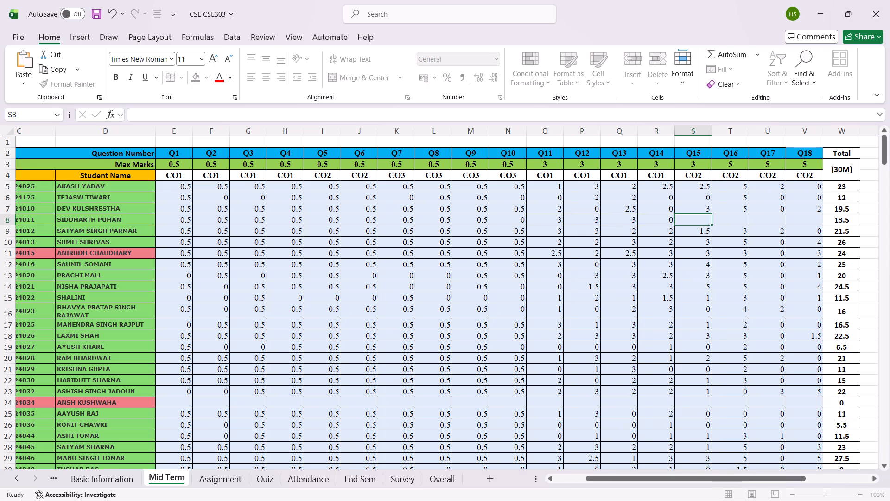
key("2")
left_click(719, 223)
key("4")
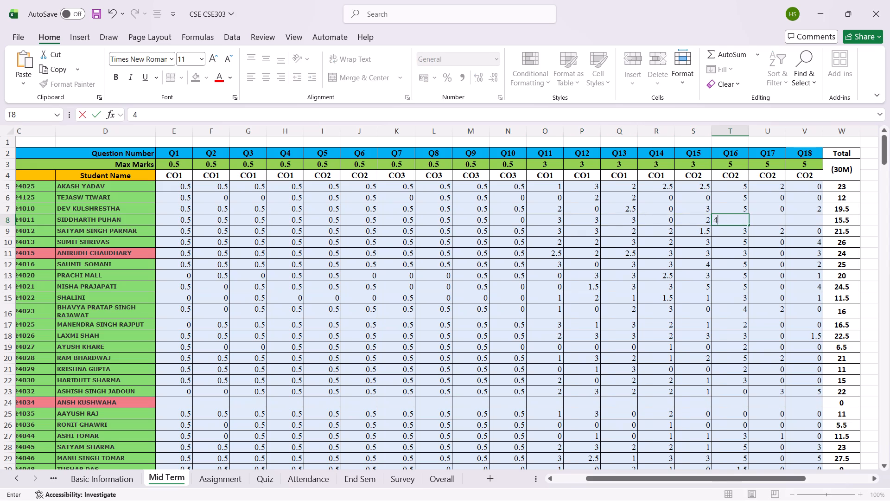
left_click(773, 218)
key("1")
left_click(804, 223)
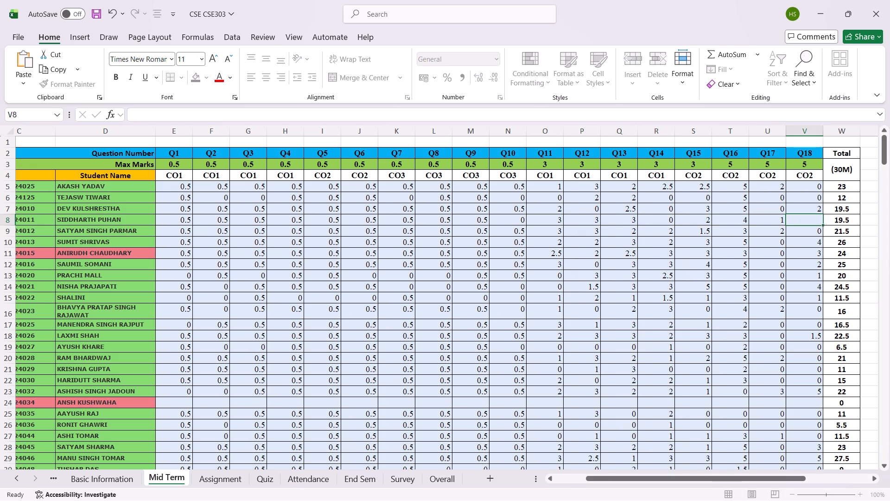
key("0")
left_click(697, 266)
Enter 0 for Q1, 0 for Q2 and 0.5 for Q3 in the blank row 24.
scroll(205, 331, "down", 1)
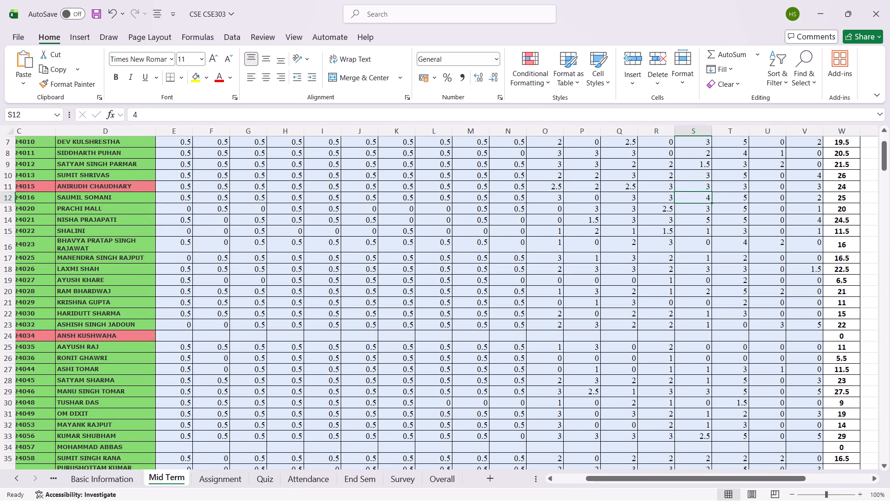
left_click(166, 338)
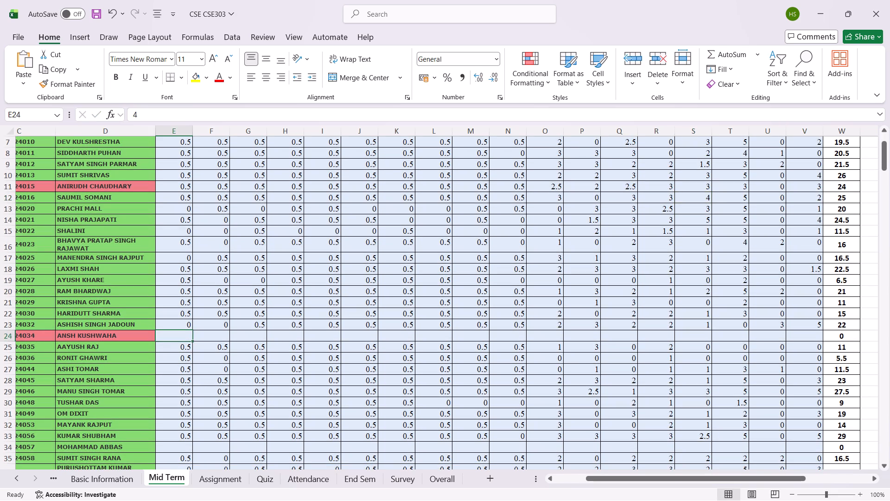
key("0")
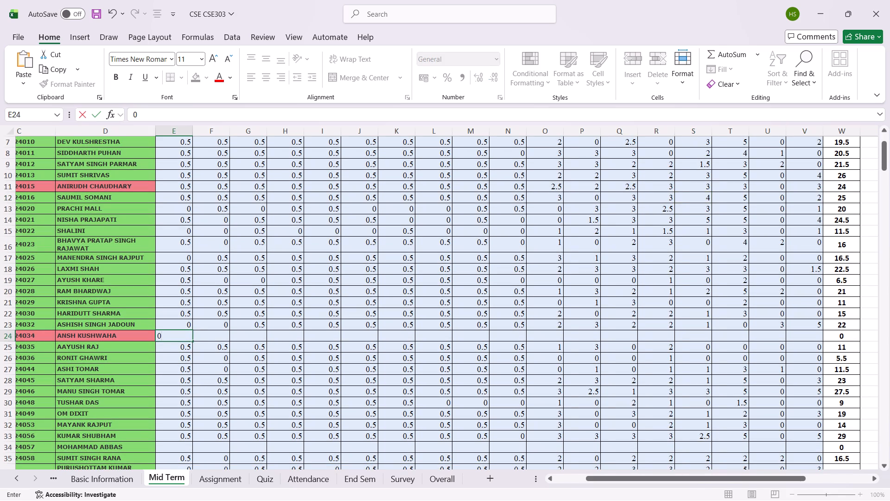
left_click(209, 337)
key("0")
left_click(255, 337)
type("0.5")
left_click(280, 338)
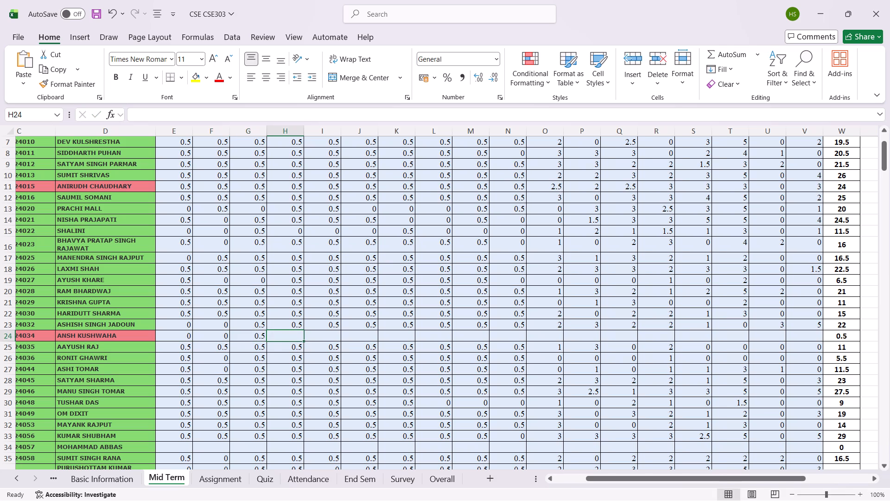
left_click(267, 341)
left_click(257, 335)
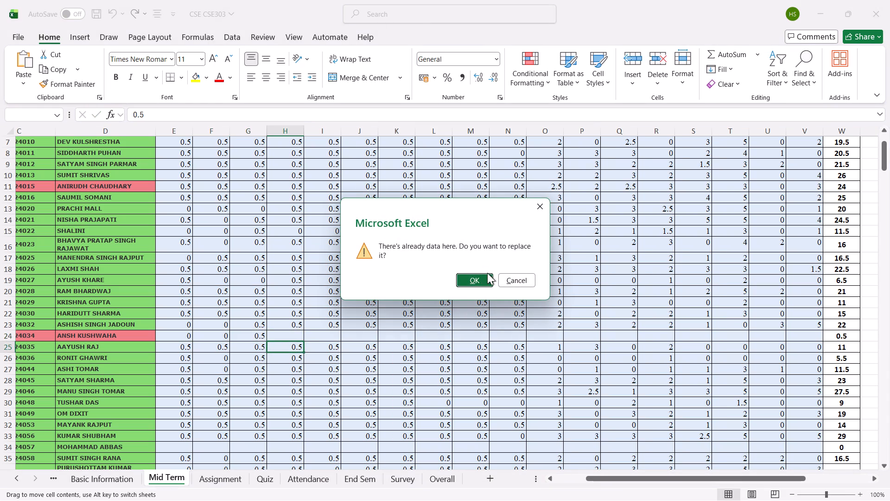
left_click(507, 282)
Extend the 0.5 mark from Q3 through Q8 in row 24, and enter 0 for Q9 and Q10.
left_click(258, 336)
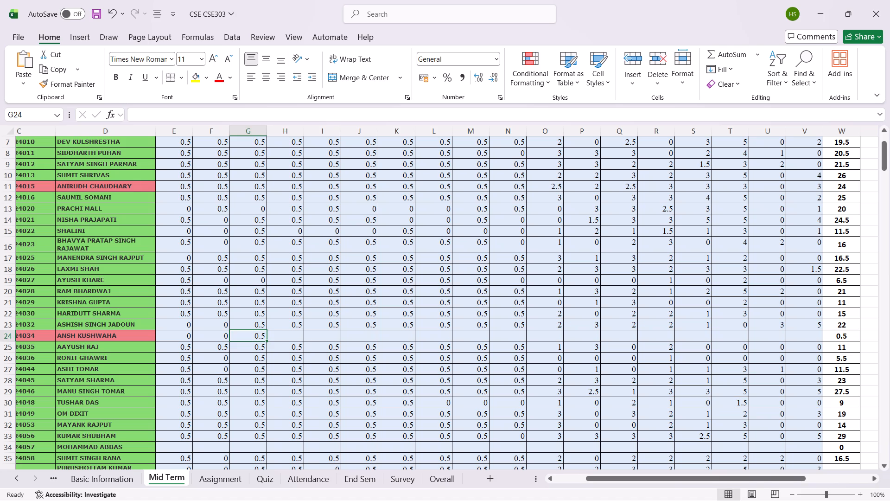
left_click_drag(265, 341, 435, 335)
left_click(470, 337)
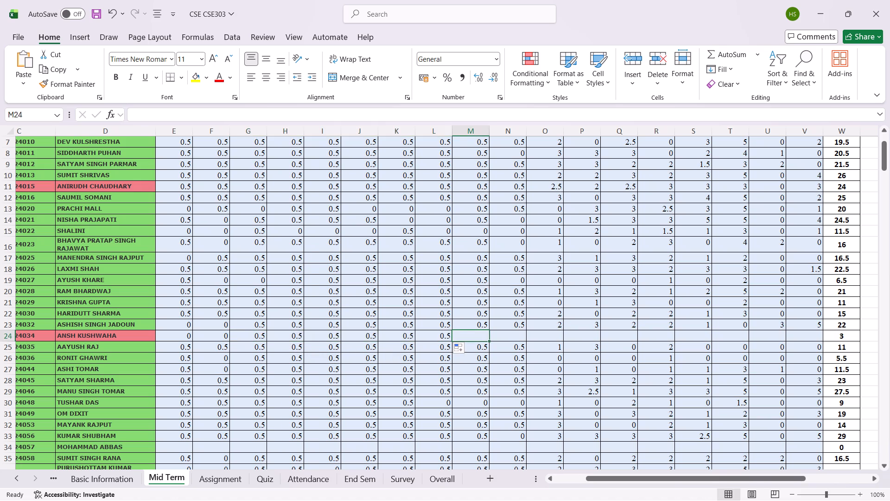
key("0")
left_click(504, 339)
key("0")
Enter 3 for Q11, 1 for Q12, 3 for Q13 and 2 for Q14 in row 24.
left_click(543, 334)
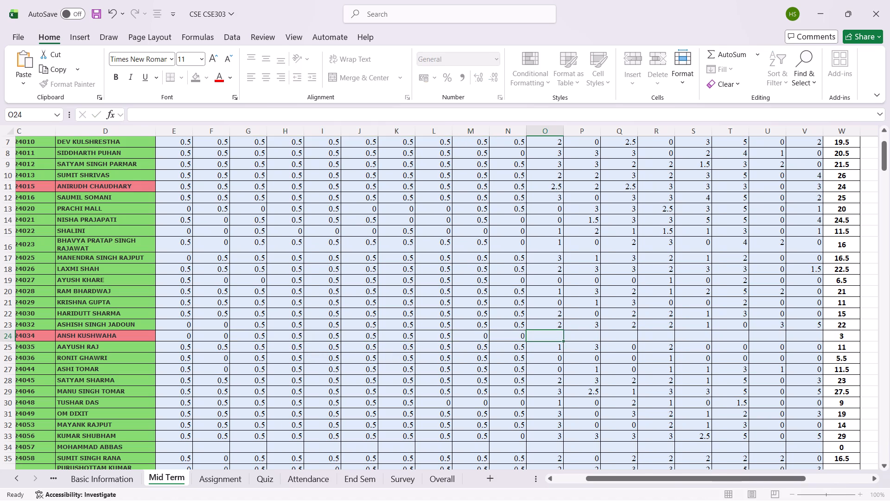
key("3")
left_click(583, 334)
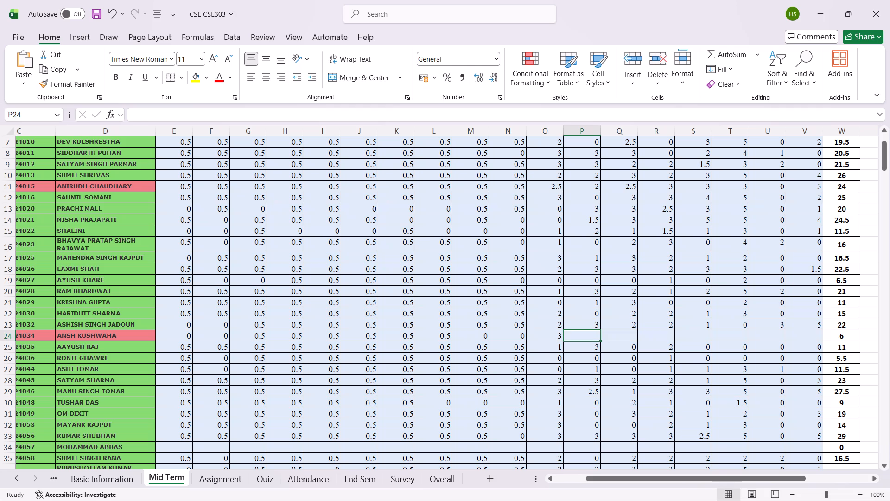
key("1")
left_click(611, 338)
key("3")
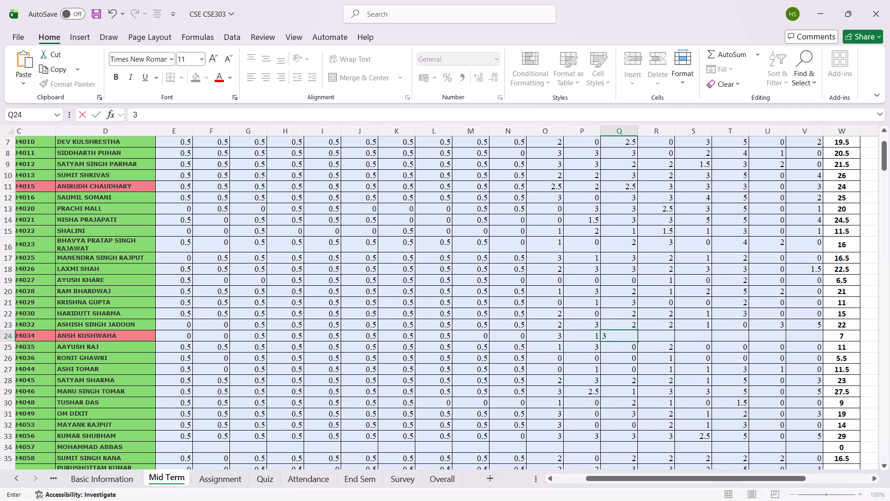
left_click(643, 337)
key("2")
Complete row 24 with 2 for Q15, 5 for Q16, 1 for Q17 and 0 for Q18.
left_click(683, 334)
key("2")
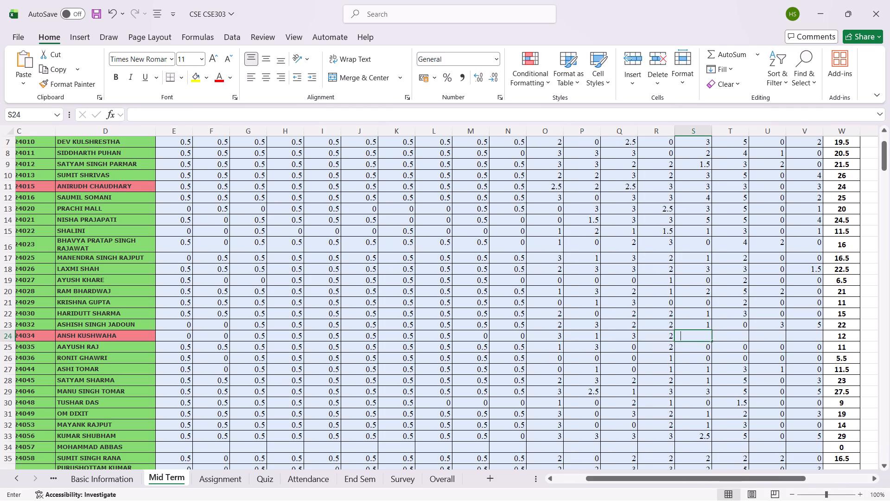
left_click(719, 337)
key("5")
left_click(754, 337)
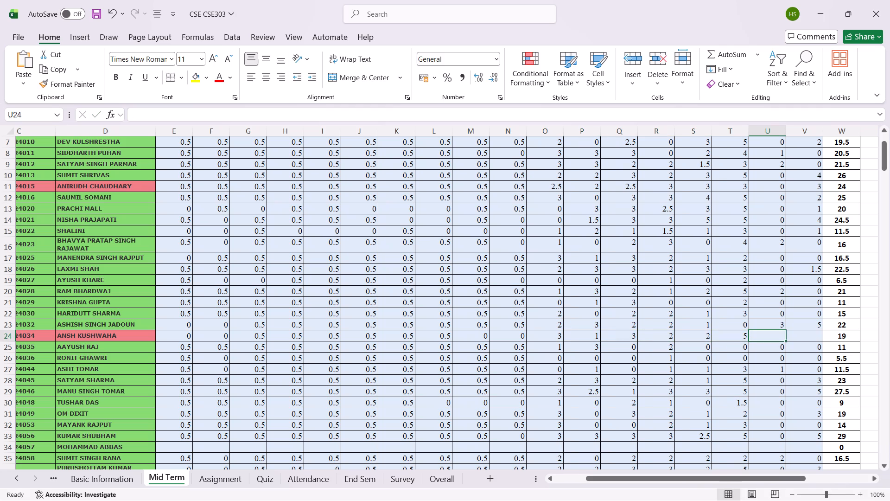
key("2")
key("BackSpace")
key("1")
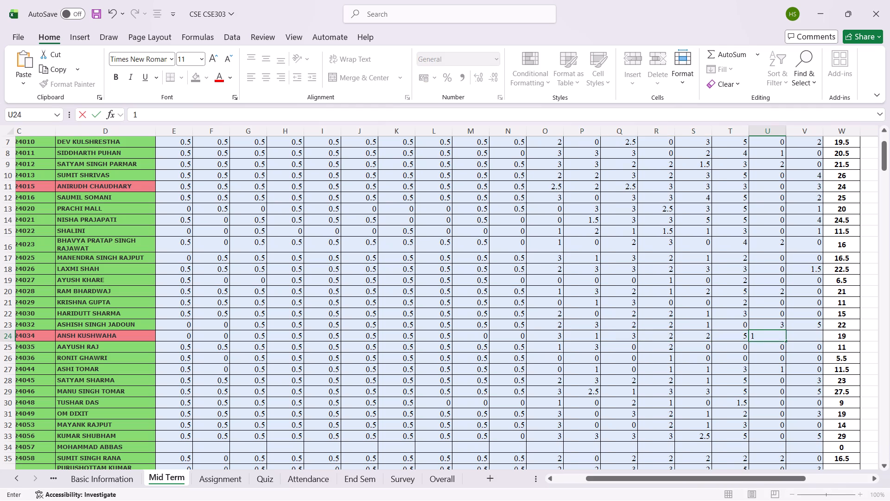
left_click(796, 326)
left_click(796, 334)
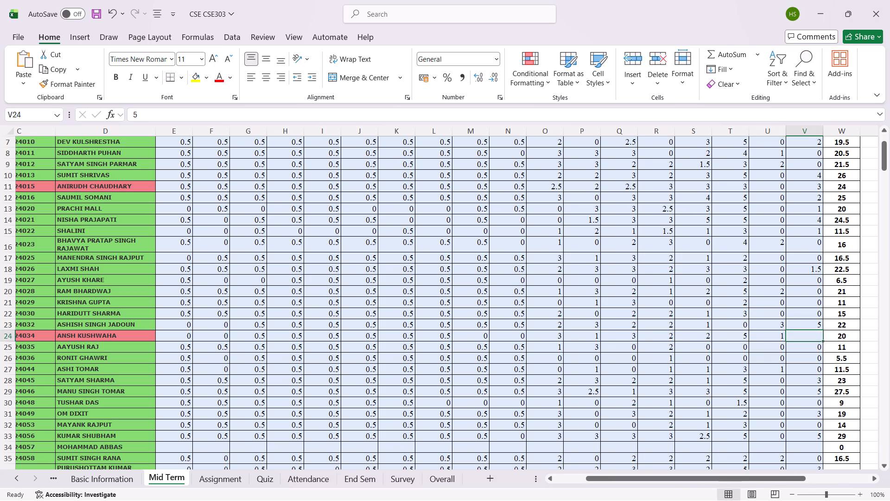
key("0")
Fill Q1 through Q10 with 0.5 in the blank row 34.
scroll(188, 315, "up", 1)
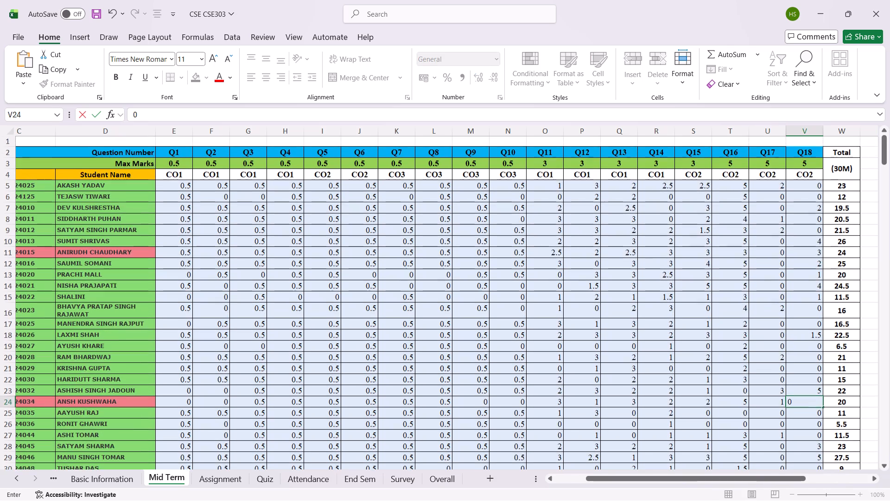
scroll(188, 315, "down", 3)
left_click(183, 312)
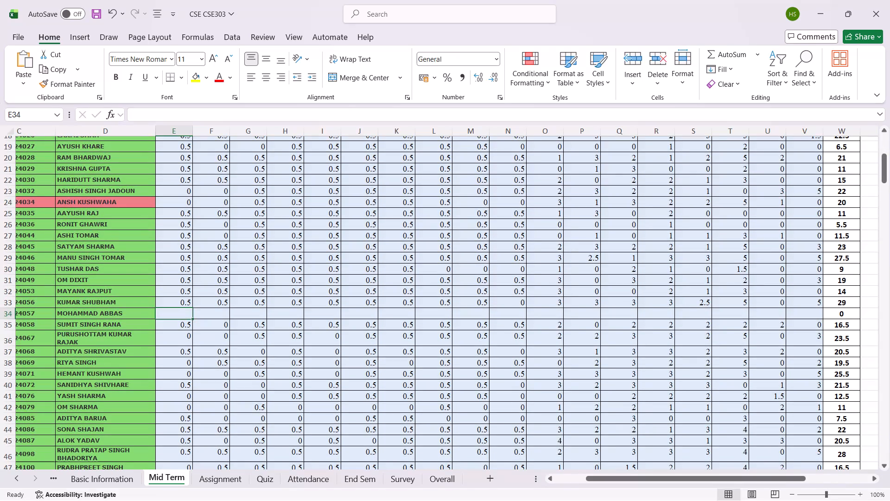
key("0")
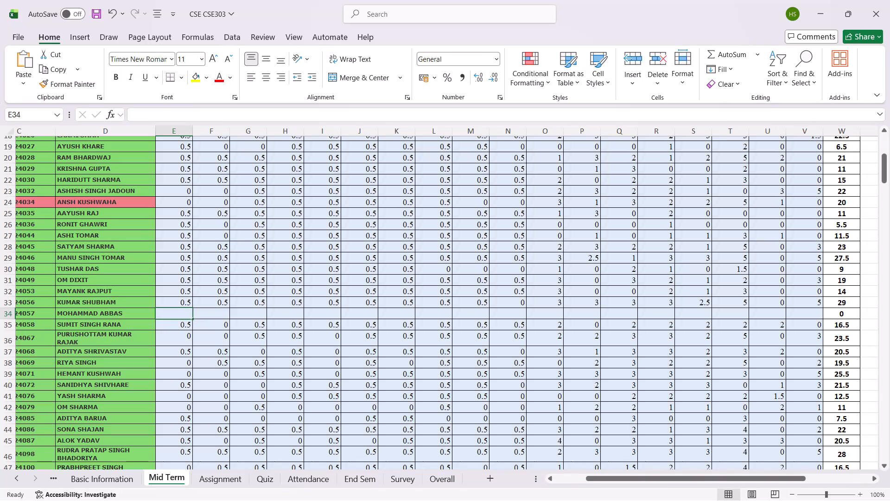
key("period")
key("5")
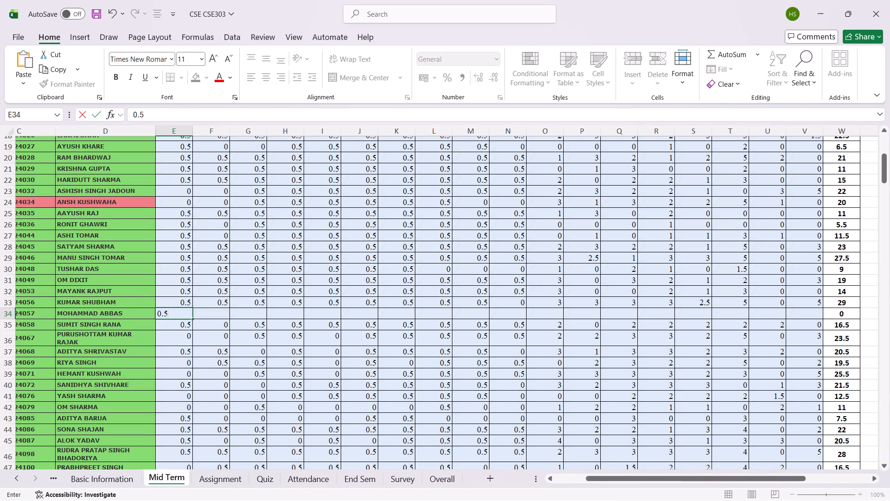
left_click_drag(192, 320, 483, 317)
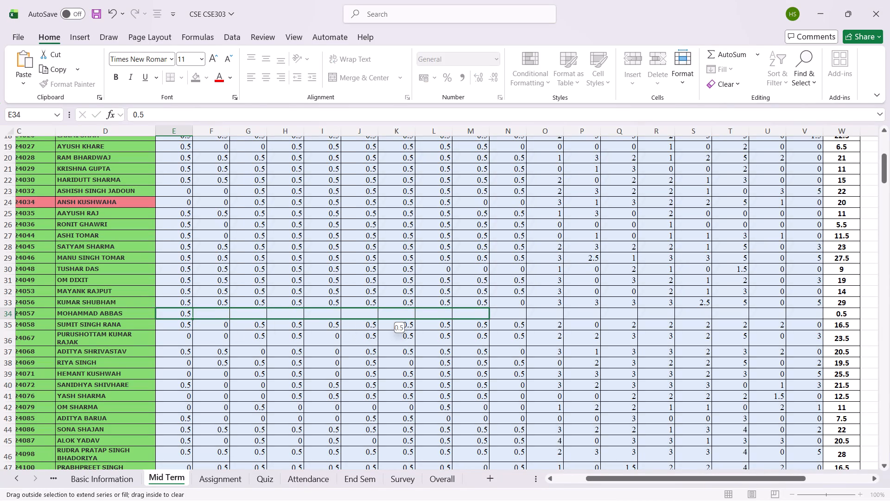
left_click_drag(483, 317, 520, 311)
left_click(551, 315)
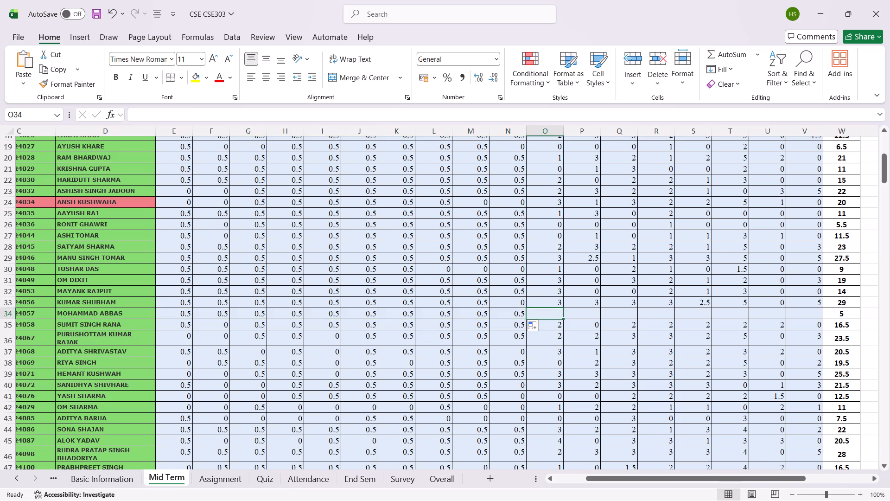
Enter 0 for Q11, 2 for Q12, 3 for Q13 and 2 for Q14 in row 34.
key("0")
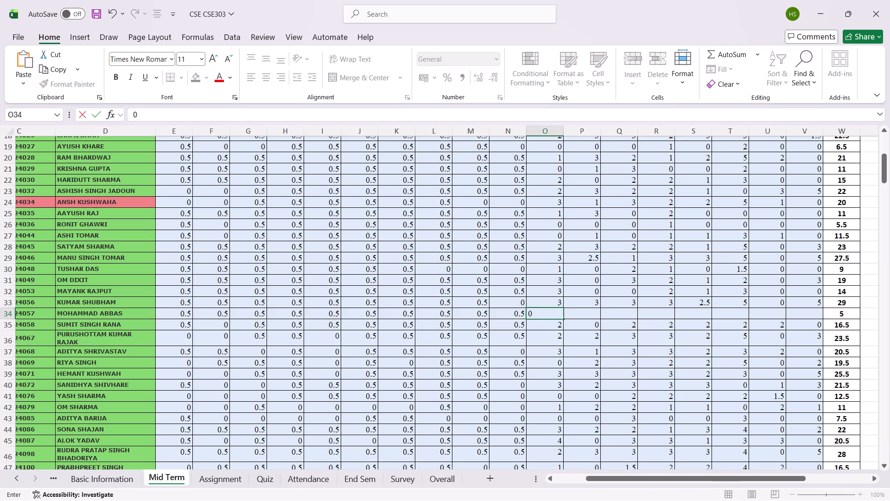
left_click(582, 316)
key("2")
left_click(612, 314)
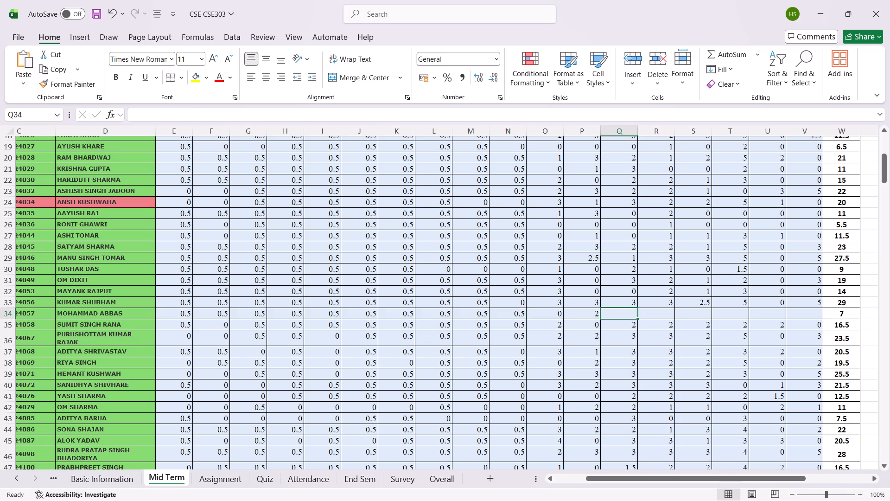
key("3")
left_click(656, 317)
key("2")
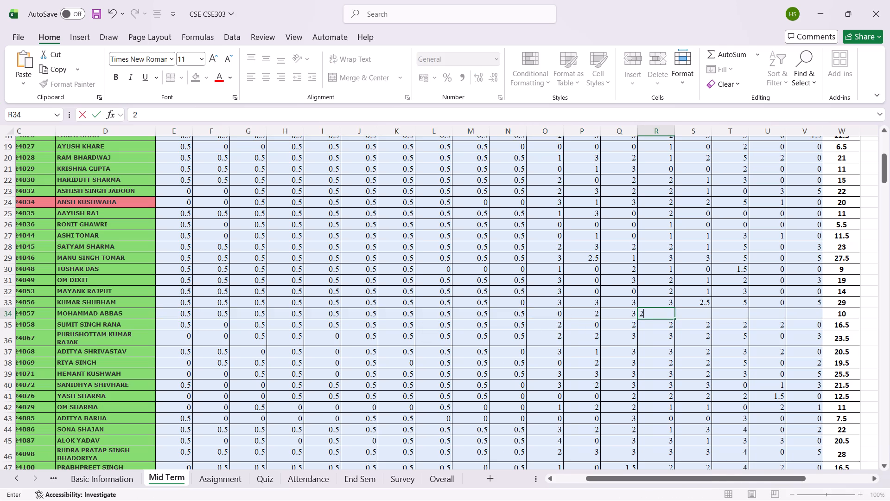
Continue row 34 with 0 for Q15, 3 for Q16 and 0 for Q17.
left_click(682, 313)
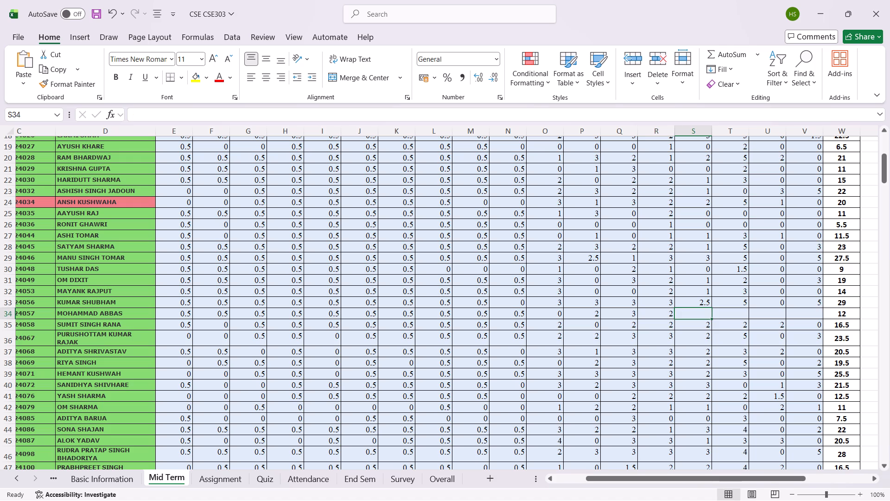
key("0")
left_click(723, 315)
key("3")
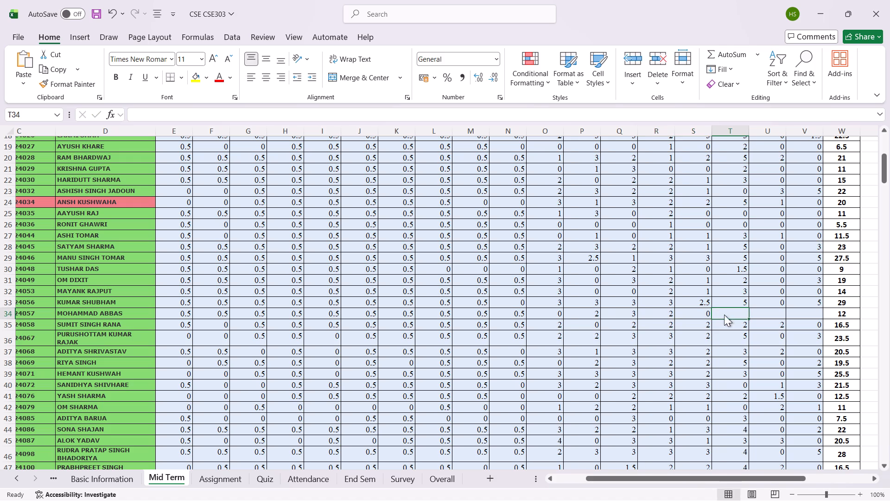
left_click(763, 317)
key("0")
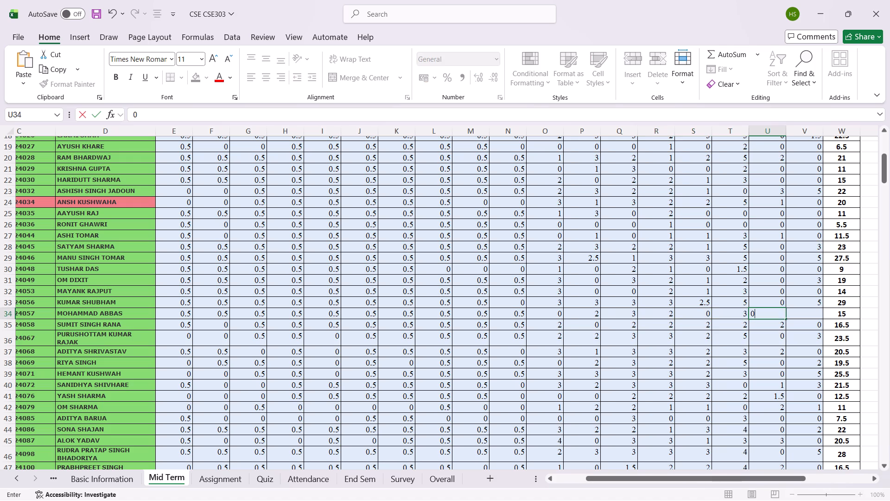
Complete row 34 of the Mid Term sheet with 2 for Q18.
left_click(796, 314)
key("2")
left_click(710, 358)
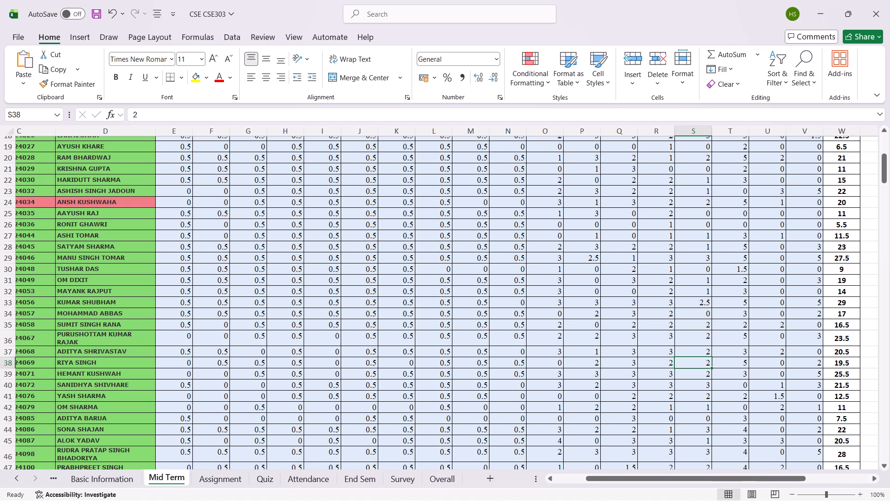
Save the CSE CSE303 workbook and close it.
key("ctrl+s")
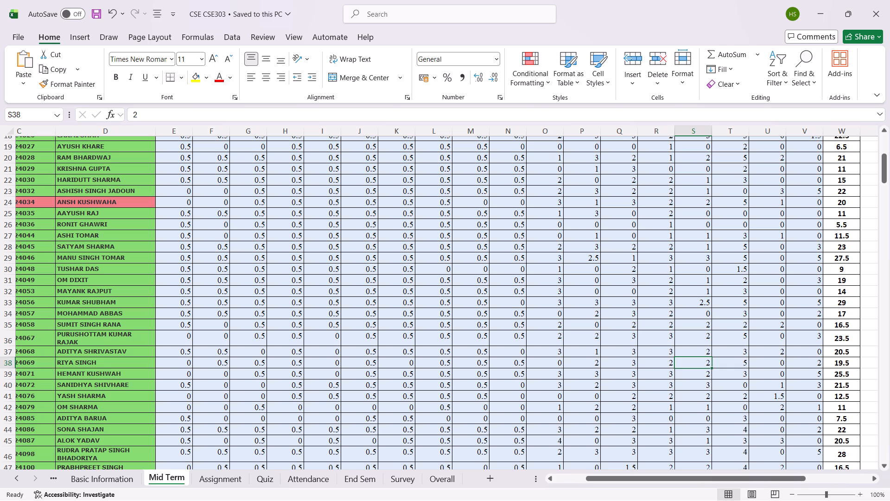
key("ctrl+s")
left_click(889, 0)
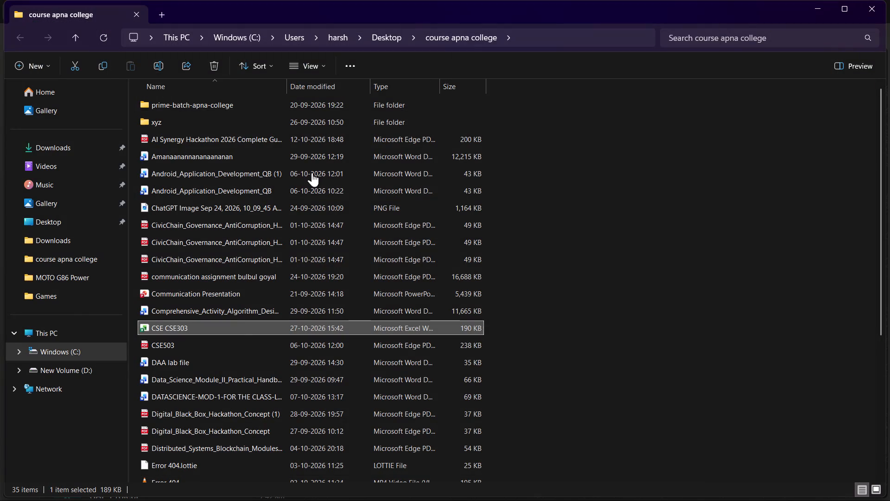
In File Explorer, refresh the course apna college folder and copy the selected CSE CSE303 workbook file.
left_click(108, 34)
triple_click(108, 34)
left_click(97, 70)
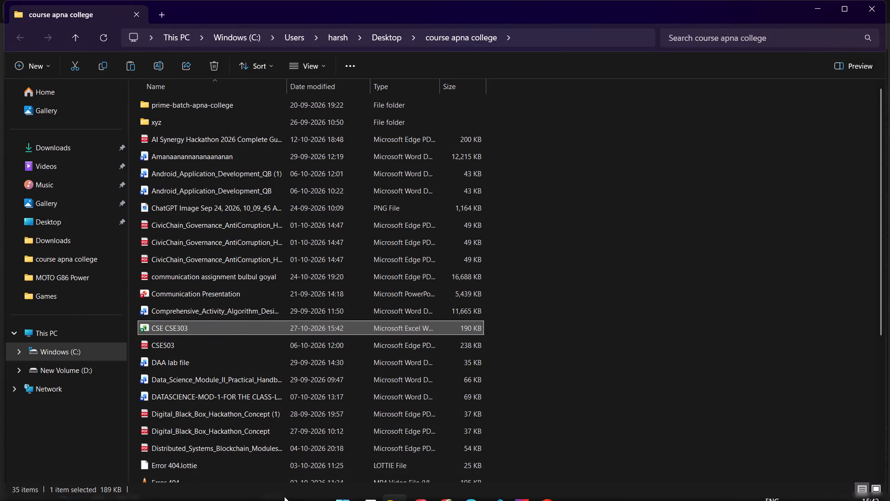
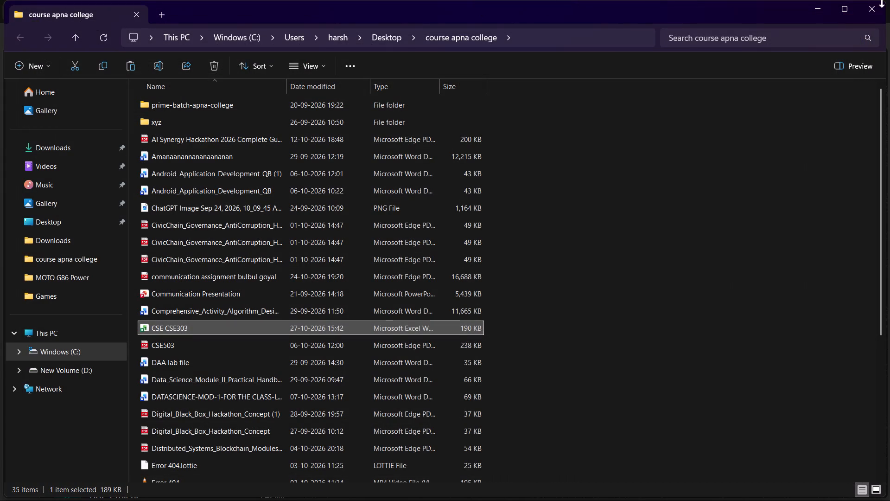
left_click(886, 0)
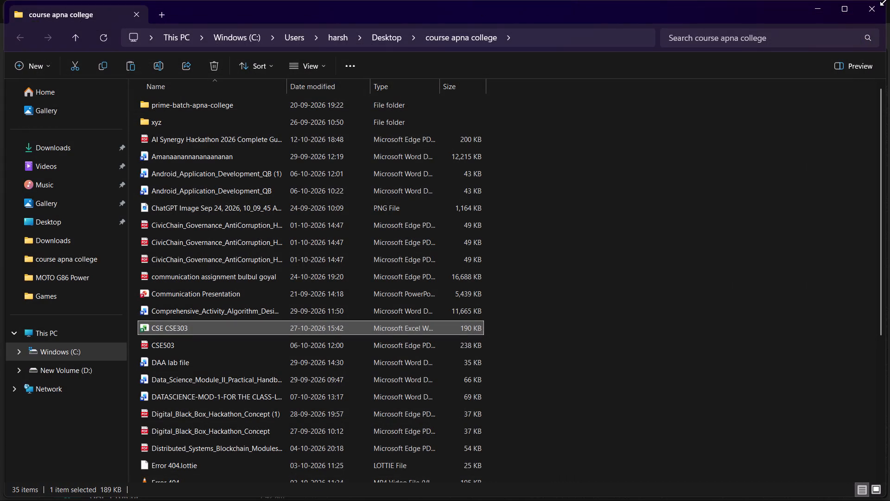